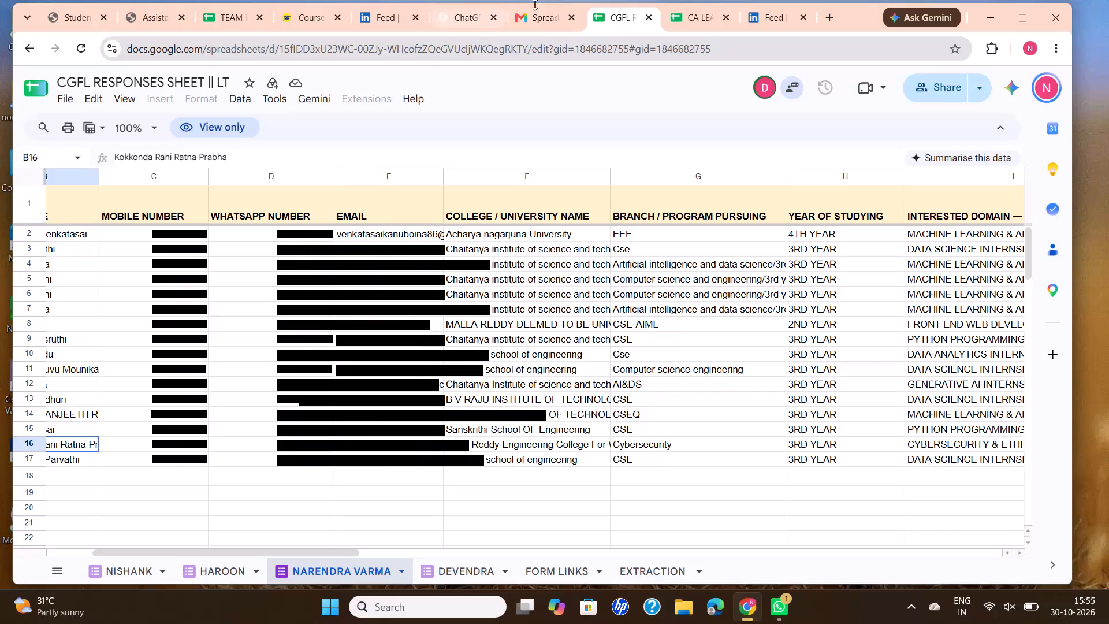
{"action": "scroll", "coordinate": [400, 270], "scroll_direction": "down", "scroll_amount": 1}
{"action": "scroll", "coordinate": [400, 270], "scroll_direction": "right", "scroll_amount": 12}
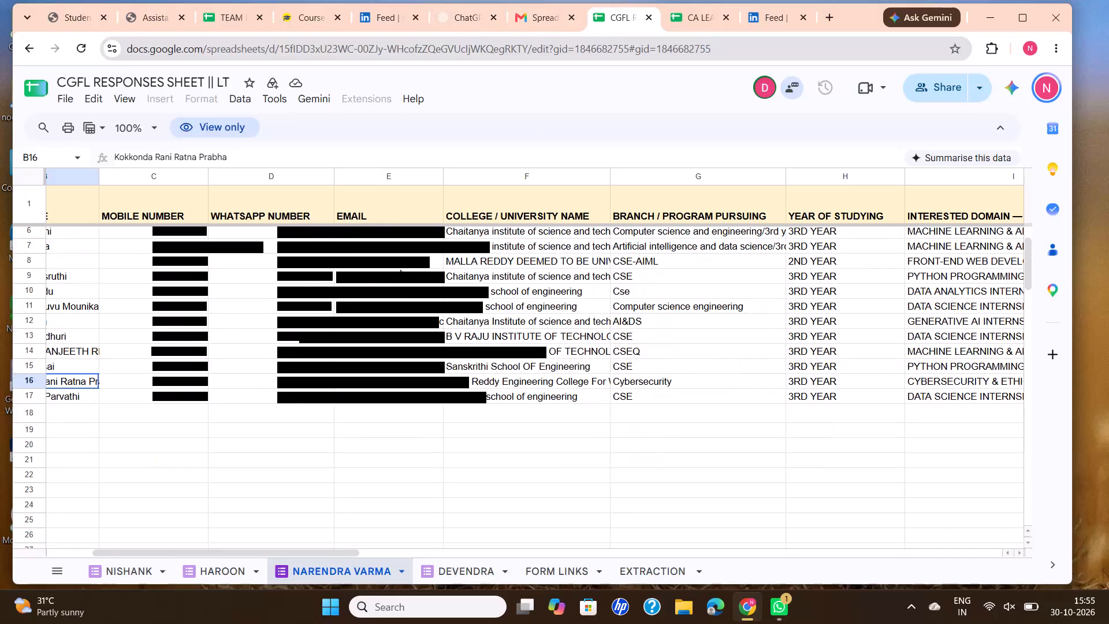
{"action": "scroll", "coordinate": [400, 270], "scroll_direction": "right", "scroll_amount": 3}
{"action": "scroll", "coordinate": [297, 325], "scroll_direction": "right", "scroll_amount": 5}
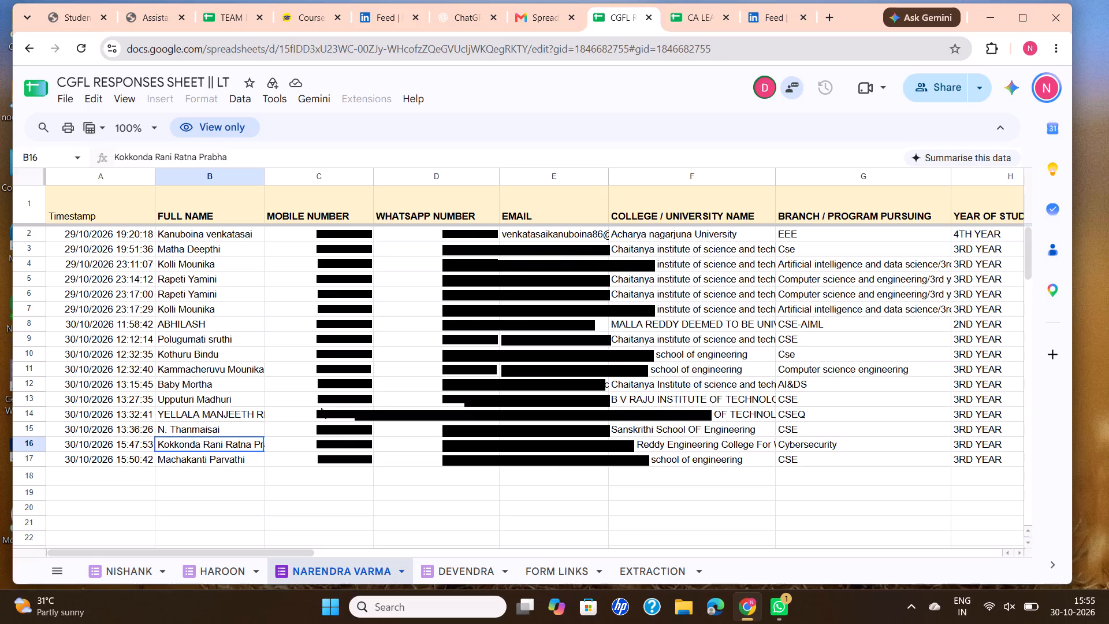
{"action": "scroll", "coordinate": [321, 408], "scroll_direction": "left", "scroll_amount": 1}
{"action": "scroll", "coordinate": [391, 416], "scroll_direction": "down", "scroll_amount": 1}
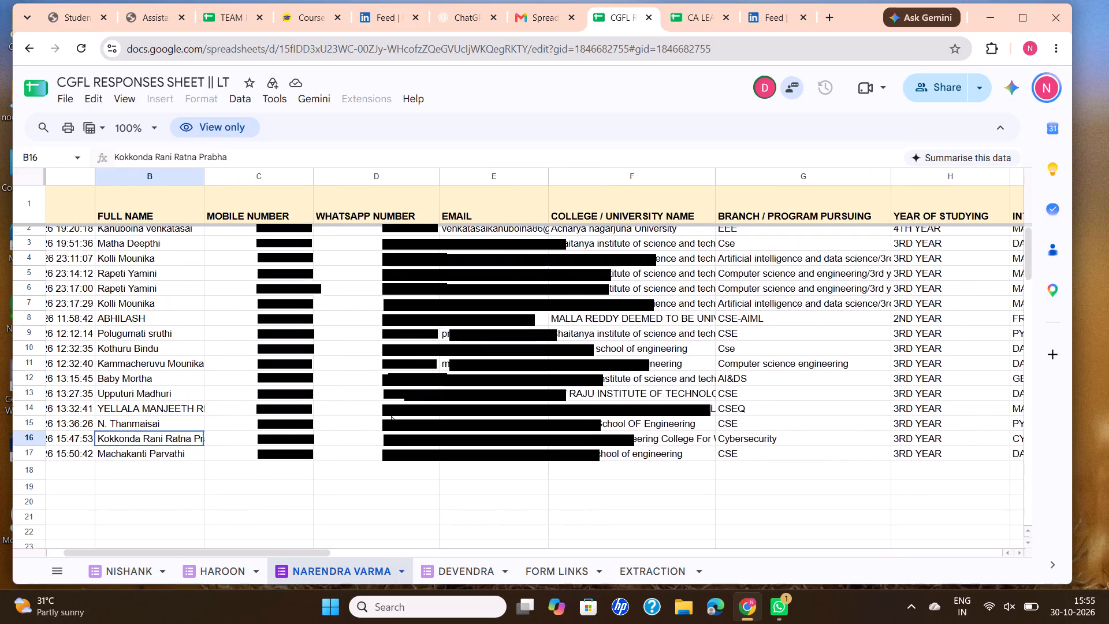
{"action": "scroll", "coordinate": [391, 416], "scroll_direction": "down", "scroll_amount": 1}
{"action": "scroll", "coordinate": [391, 416], "scroll_direction": "left", "scroll_amount": 9}
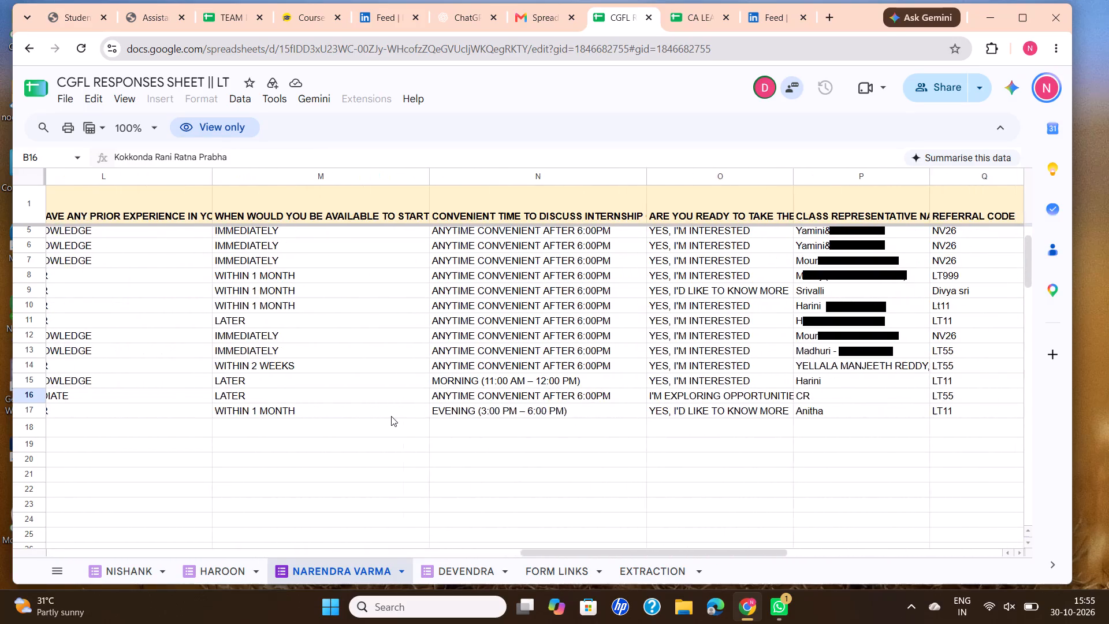
{"action": "scroll", "coordinate": [391, 416], "scroll_direction": "left", "scroll_amount": 1}
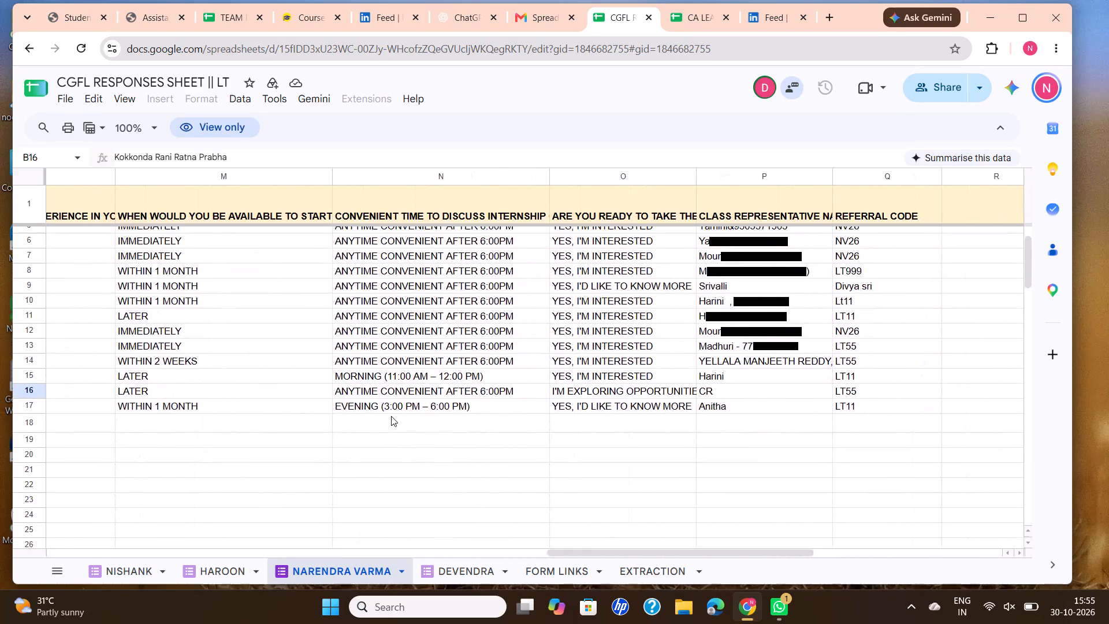
{"action": "scroll", "coordinate": [391, 416], "scroll_direction": "left", "scroll_amount": 1}
{"action": "scroll", "coordinate": [391, 416], "scroll_direction": "up", "scroll_amount": 1}
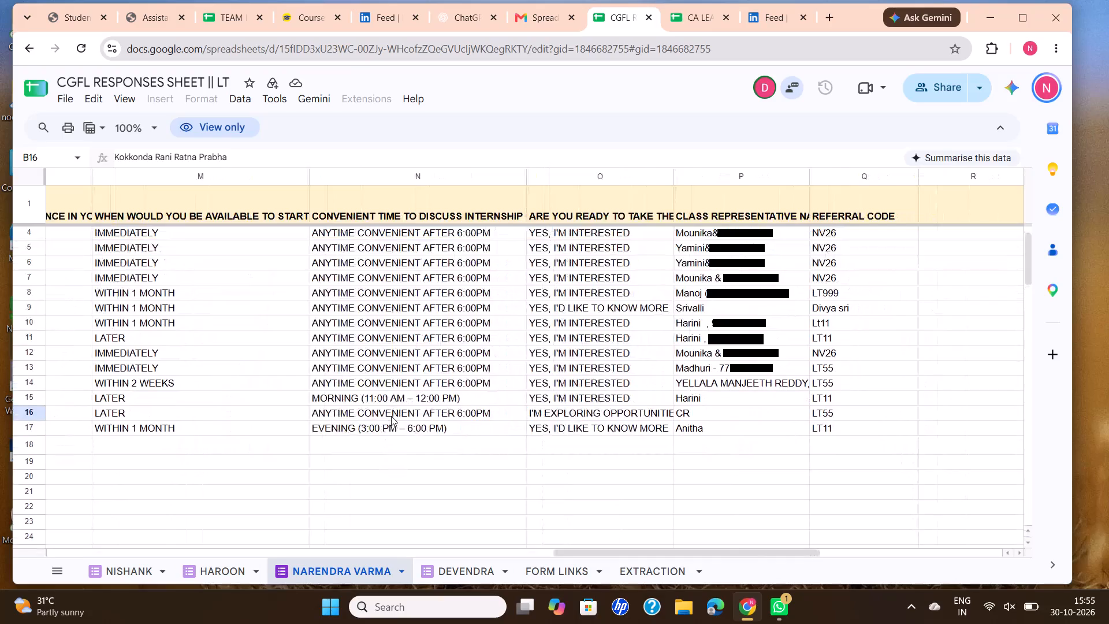
{"action": "scroll", "coordinate": [391, 416], "scroll_direction": "up", "scroll_amount": 1}
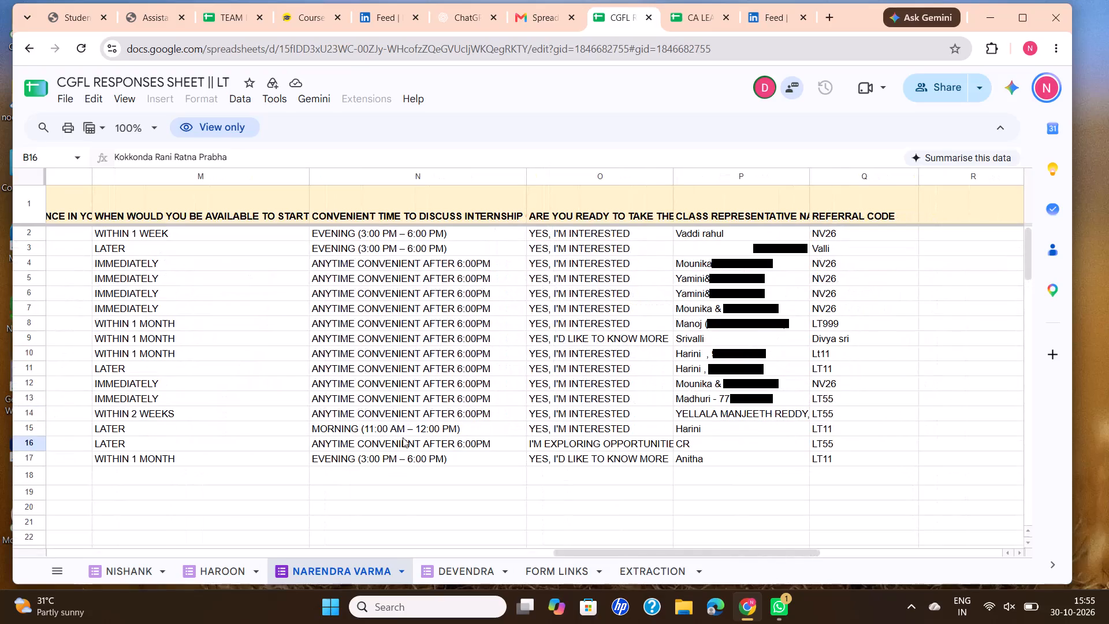
{"action": "scroll", "coordinate": [505, 433], "scroll_direction": "up", "scroll_amount": 2}
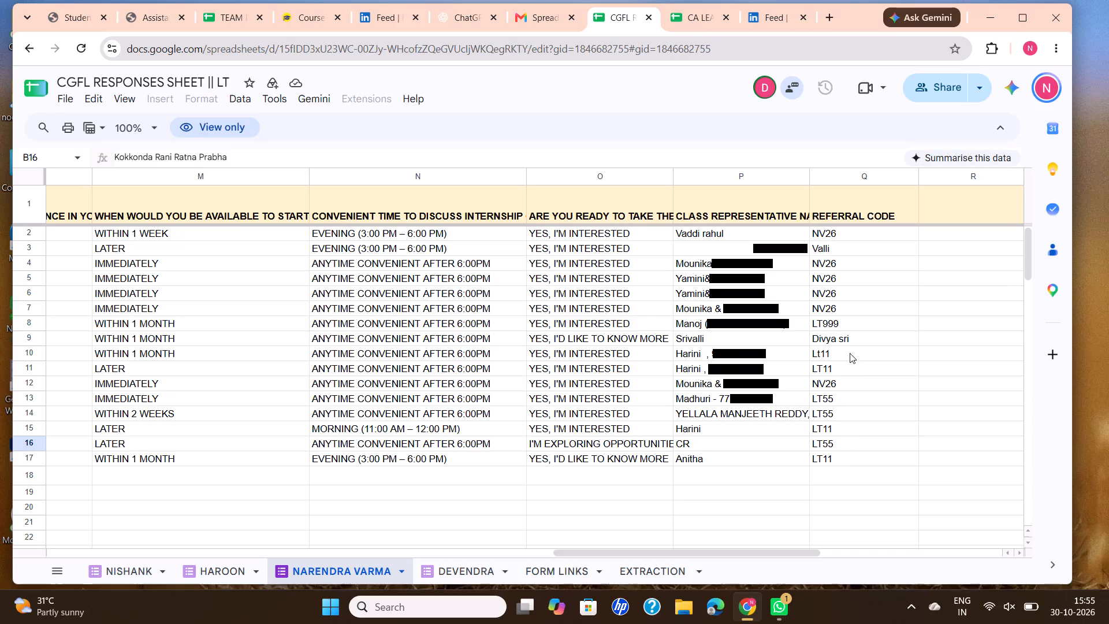
{"action": "scroll", "coordinate": [850, 353], "scroll_direction": "up", "scroll_amount": 3}
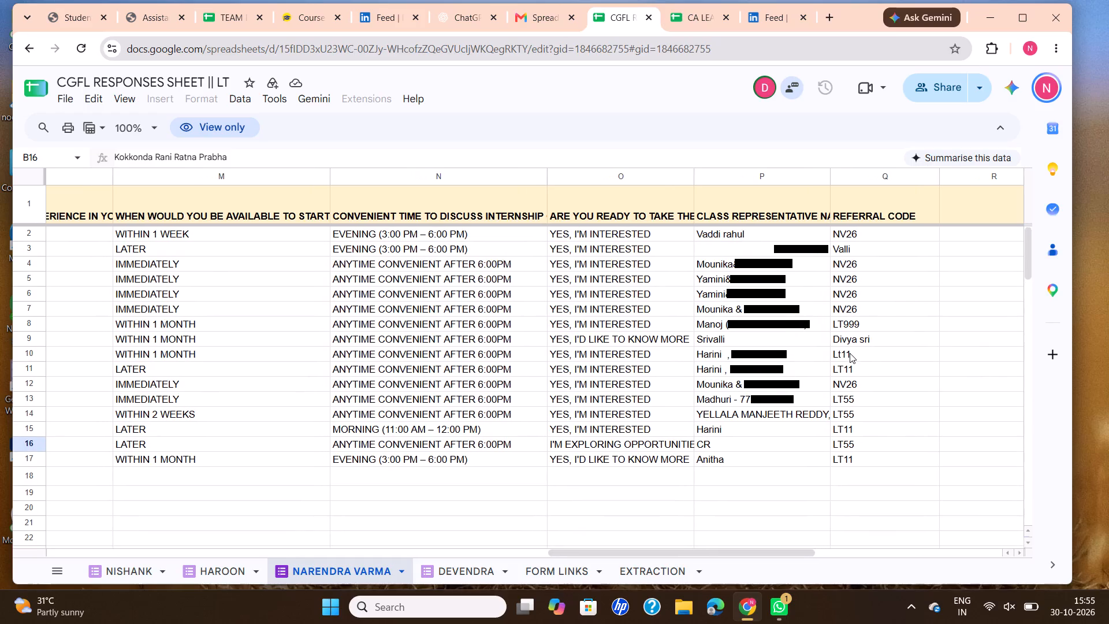
{"action": "scroll", "coordinate": [863, 365], "scroll_direction": "up", "scroll_amount": 2}
Switch to the open spreadsheet whose title starts with "CA LEA".
{"action": "double_click", "coordinate": [676, 10]}
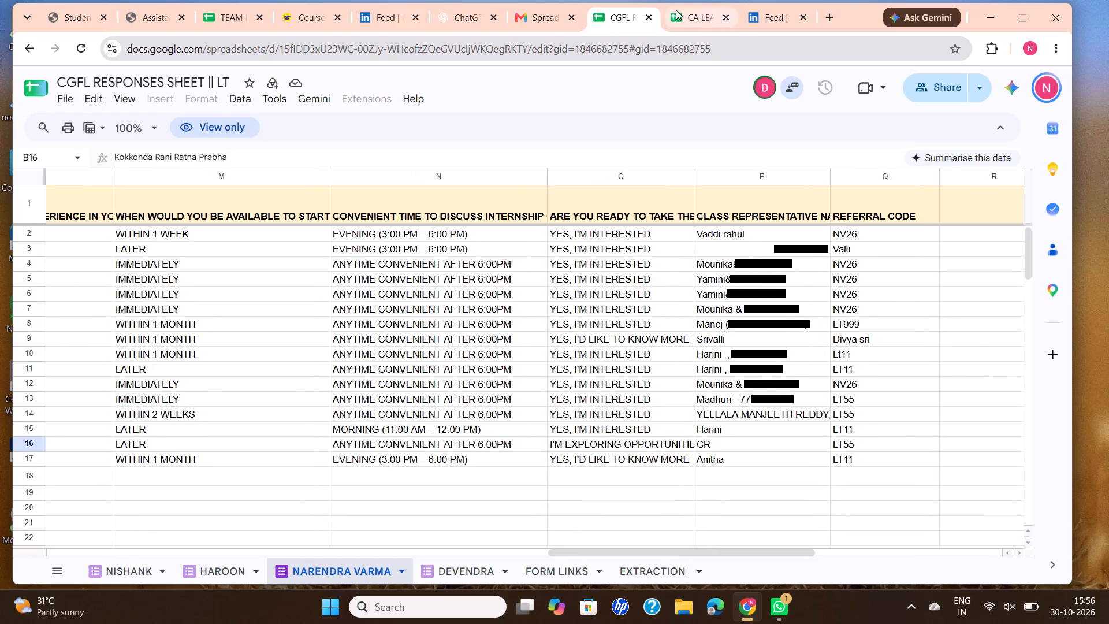
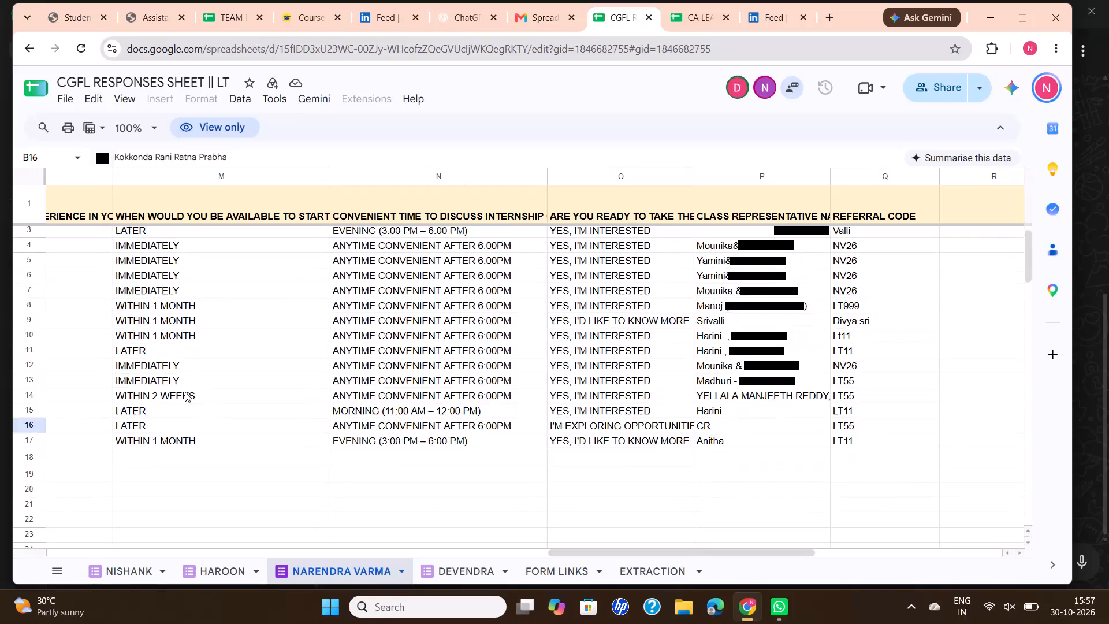
{"action": "scroll", "coordinate": [185, 392], "scroll_direction": "left", "scroll_amount": 2}
{"action": "scroll", "coordinate": [185, 392], "scroll_direction": "up", "scroll_amount": 3}
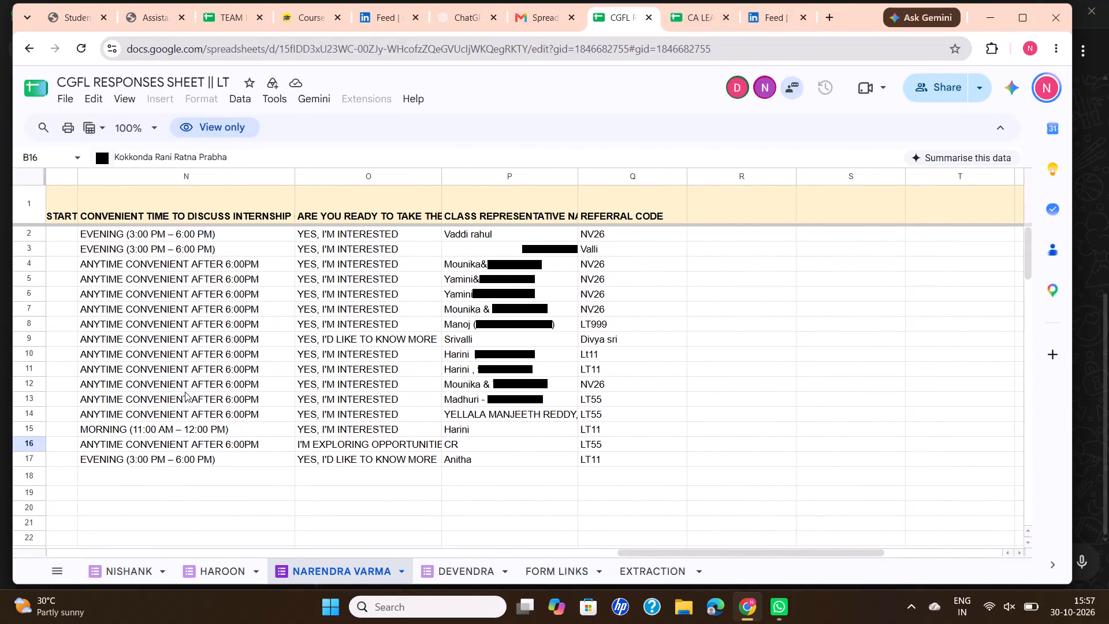
{"action": "left_click", "coordinate": [616, 310]}
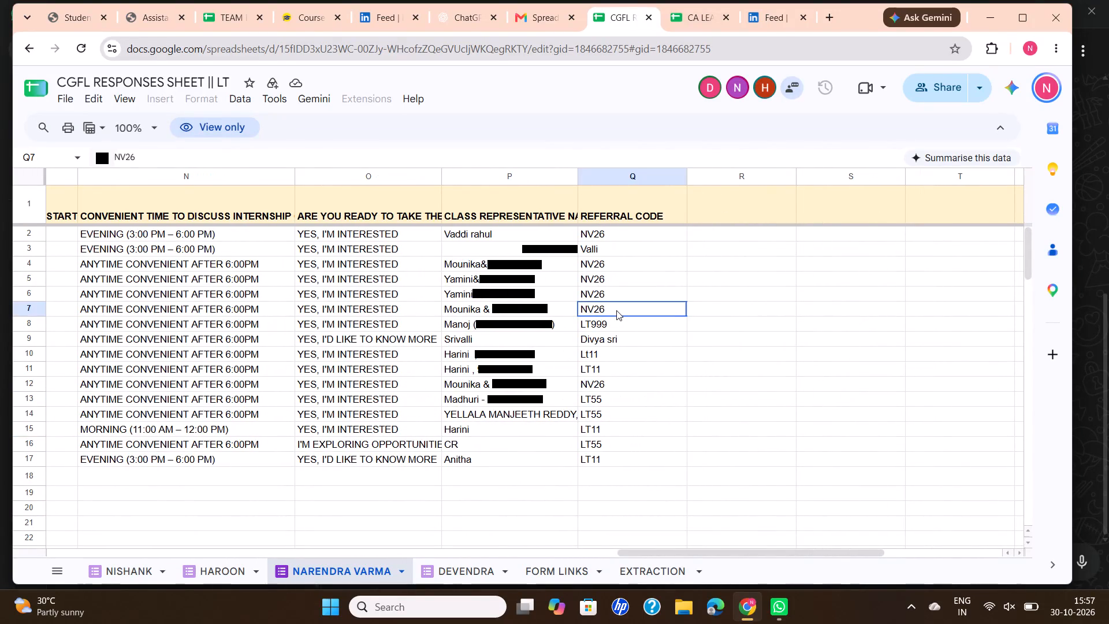
{"action": "scroll", "coordinate": [616, 310], "scroll_direction": "right", "scroll_amount": 7}
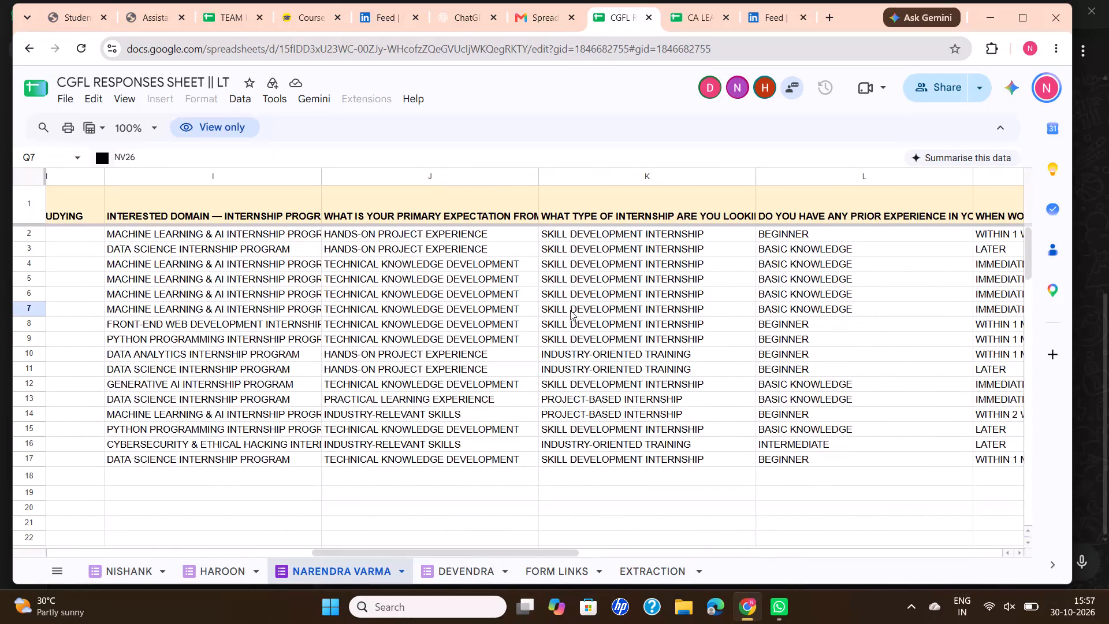
{"action": "scroll", "coordinate": [551, 311], "scroll_direction": "right", "scroll_amount": 4}
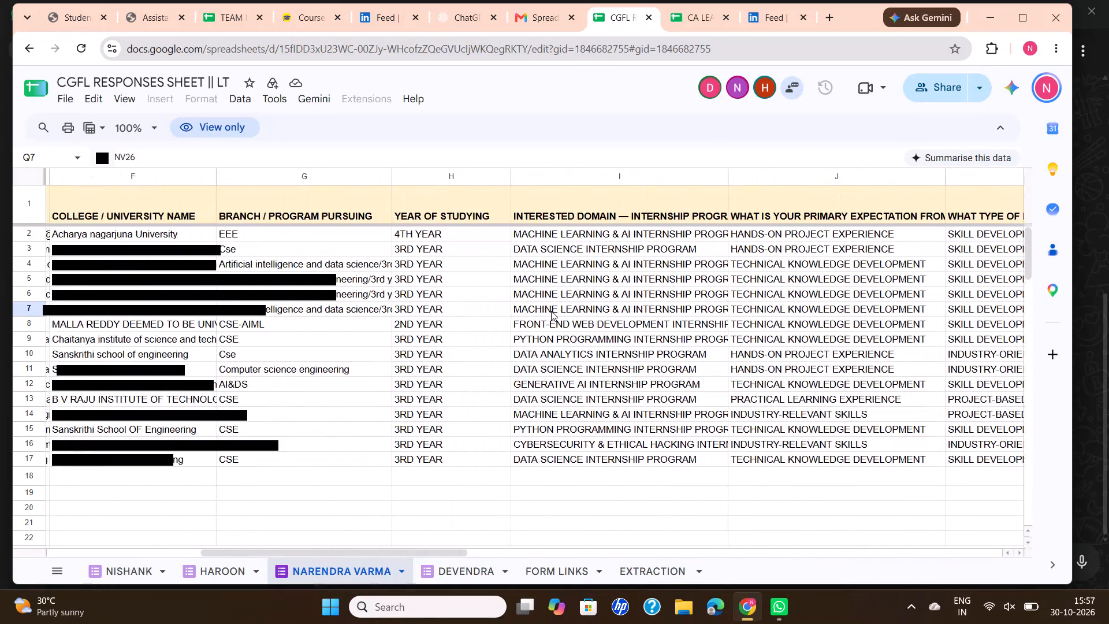
{"action": "scroll", "coordinate": [551, 311], "scroll_direction": "right", "scroll_amount": 7}
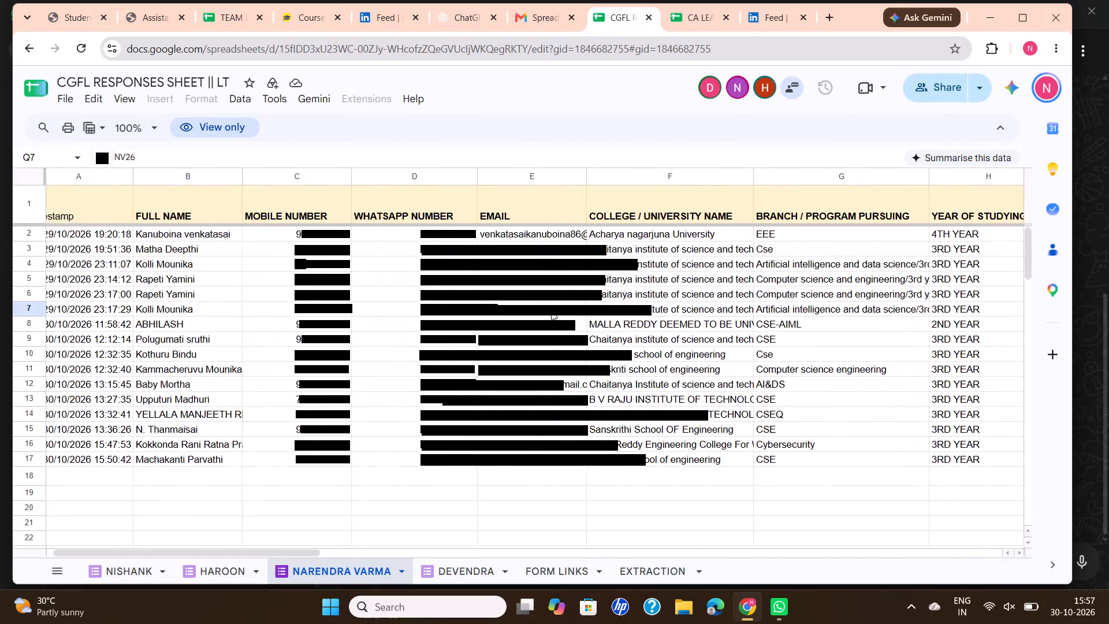
{"action": "scroll", "coordinate": [551, 311], "scroll_direction": "right", "scroll_amount": 5}
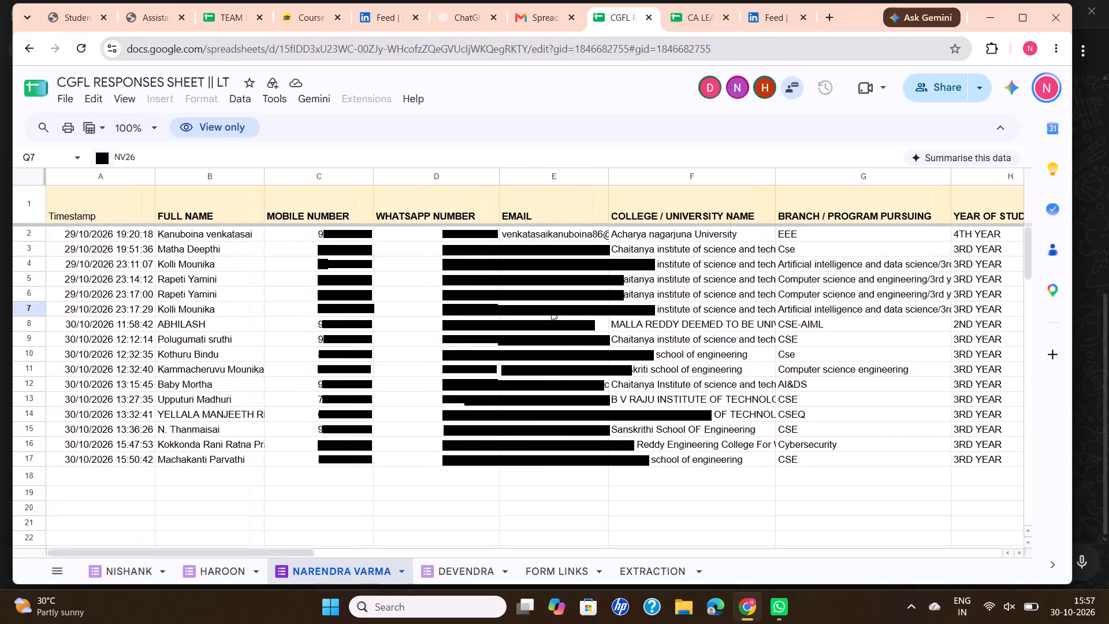
{"action": "scroll", "coordinate": [501, 338], "scroll_direction": "up", "scroll_amount": 1}
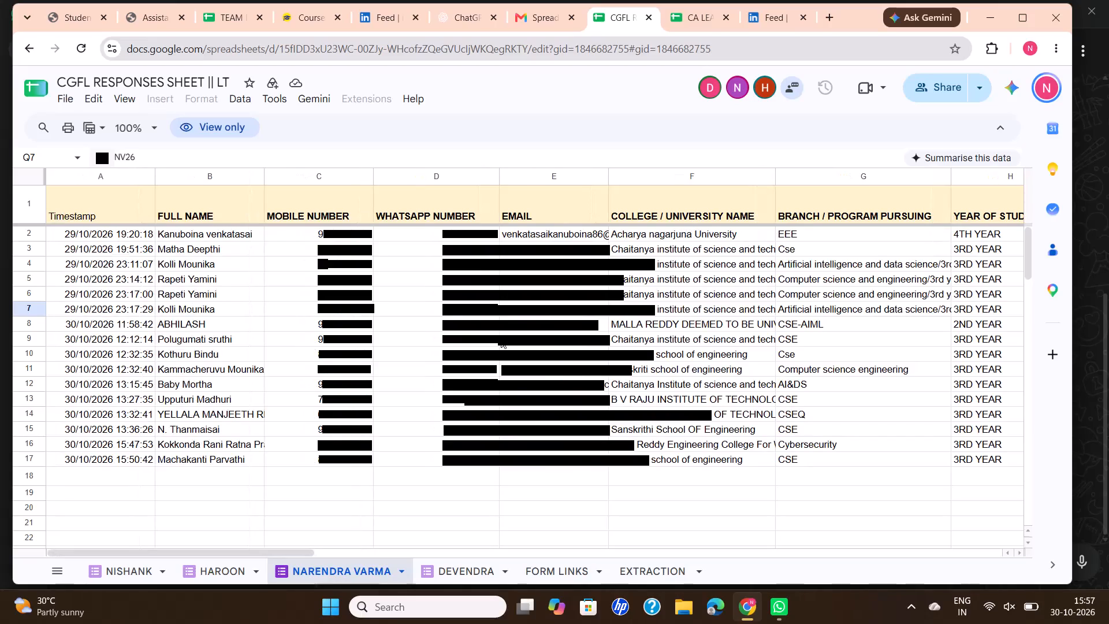
{"action": "scroll", "coordinate": [501, 338], "scroll_direction": "right", "scroll_amount": 6}
{"action": "scroll", "coordinate": [459, 414], "scroll_direction": "up", "scroll_amount": 1}
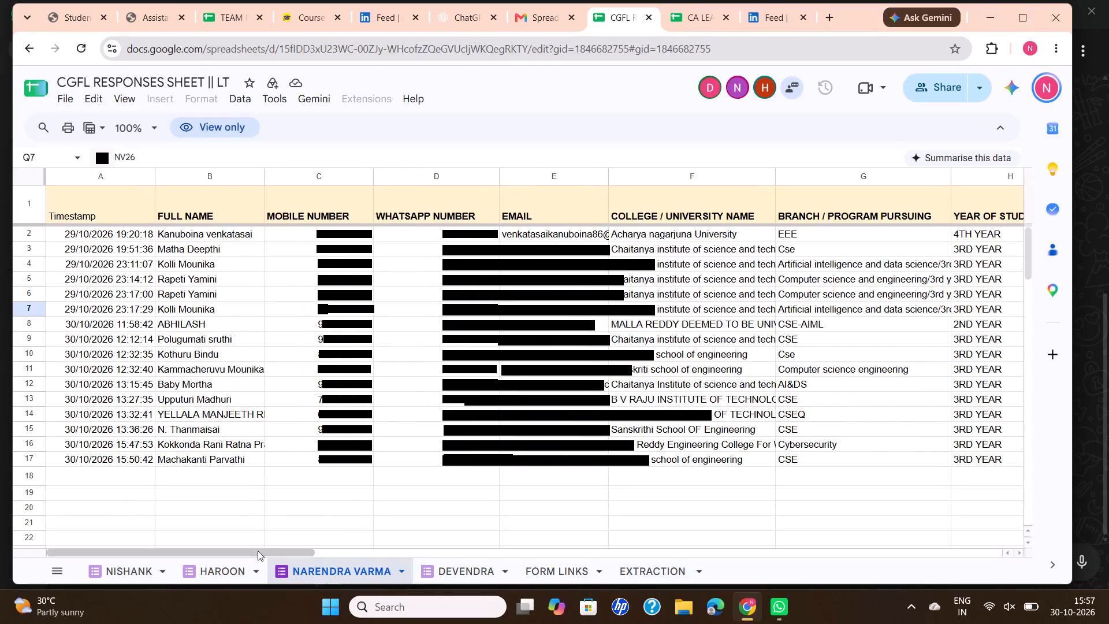
{"action": "left_click", "coordinate": [222, 569]}
{"action": "left_click", "coordinate": [151, 576]}
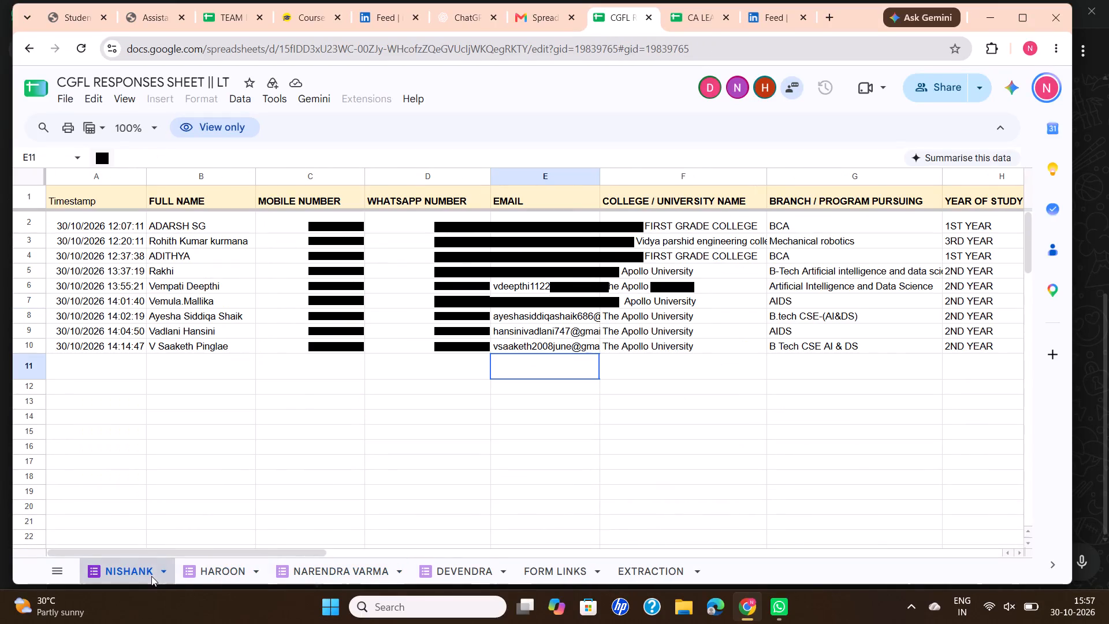
{"action": "left_click", "coordinate": [329, 579]}
{"action": "scroll", "coordinate": [372, 530], "scroll_direction": "up", "scroll_amount": 1}
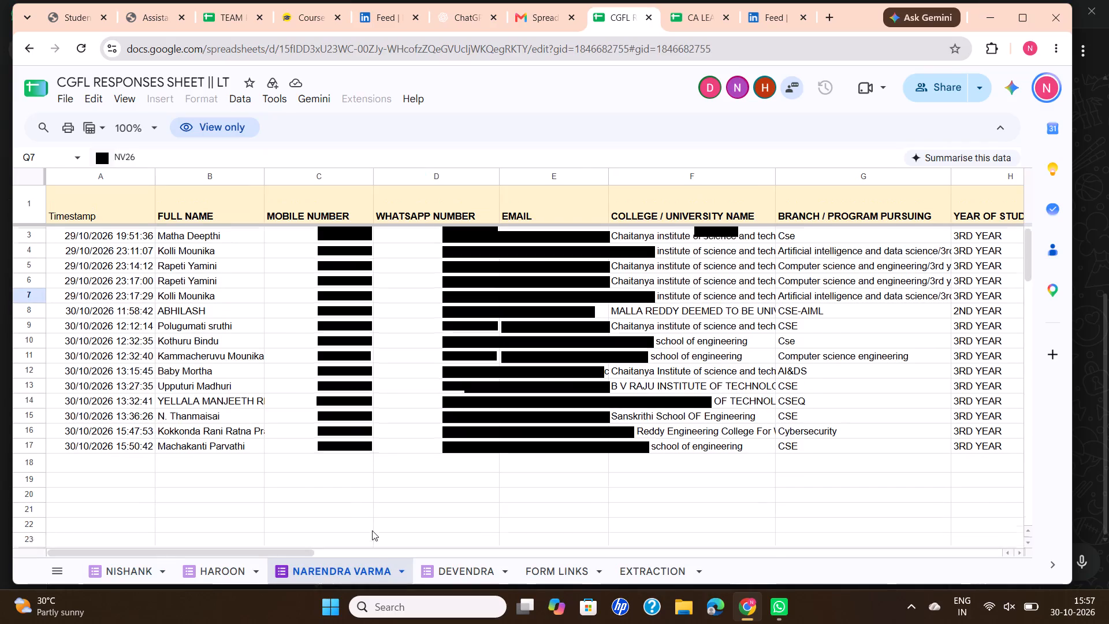
{"action": "scroll", "coordinate": [372, 530], "scroll_direction": "up", "scroll_amount": 1}
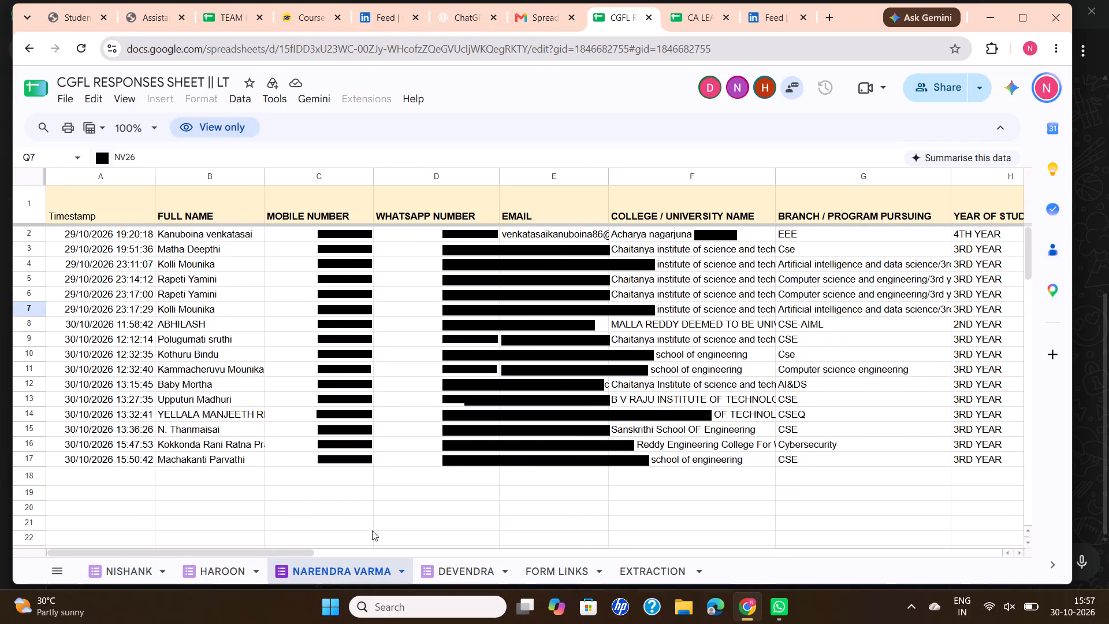
In the DEVENDRA sheet, count the responses dated 30/10/2026 by selecting their full names in B38:B51.
{"action": "left_click", "coordinate": [459, 562]}
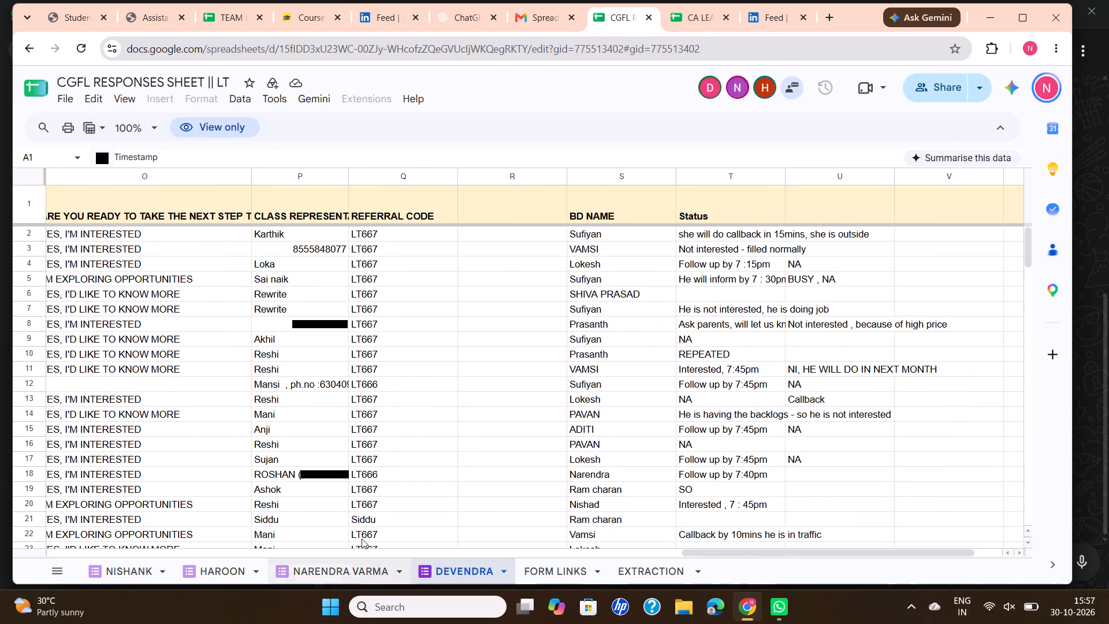
{"action": "scroll", "coordinate": [375, 419], "scroll_direction": "down", "scroll_amount": 4}
{"action": "scroll", "coordinate": [375, 419], "scroll_direction": "right", "scroll_amount": 7}
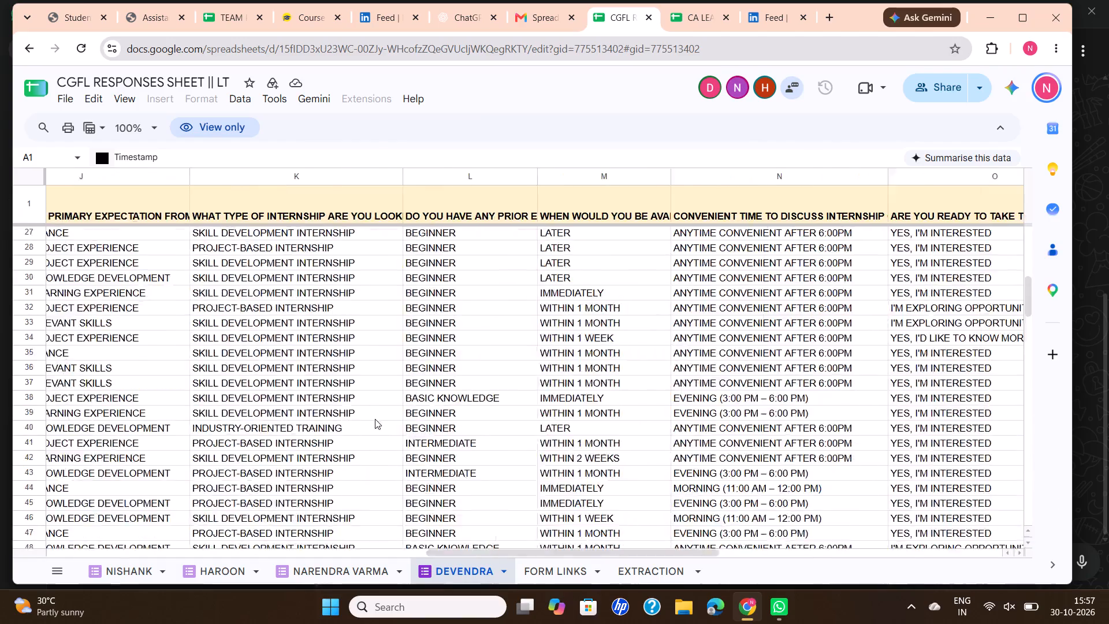
{"action": "scroll", "coordinate": [375, 419], "scroll_direction": "right", "scroll_amount": 8}
{"action": "scroll", "coordinate": [375, 419], "scroll_direction": "down", "scroll_amount": 5}
{"action": "scroll", "coordinate": [375, 419], "scroll_direction": "up", "scroll_amount": 1}
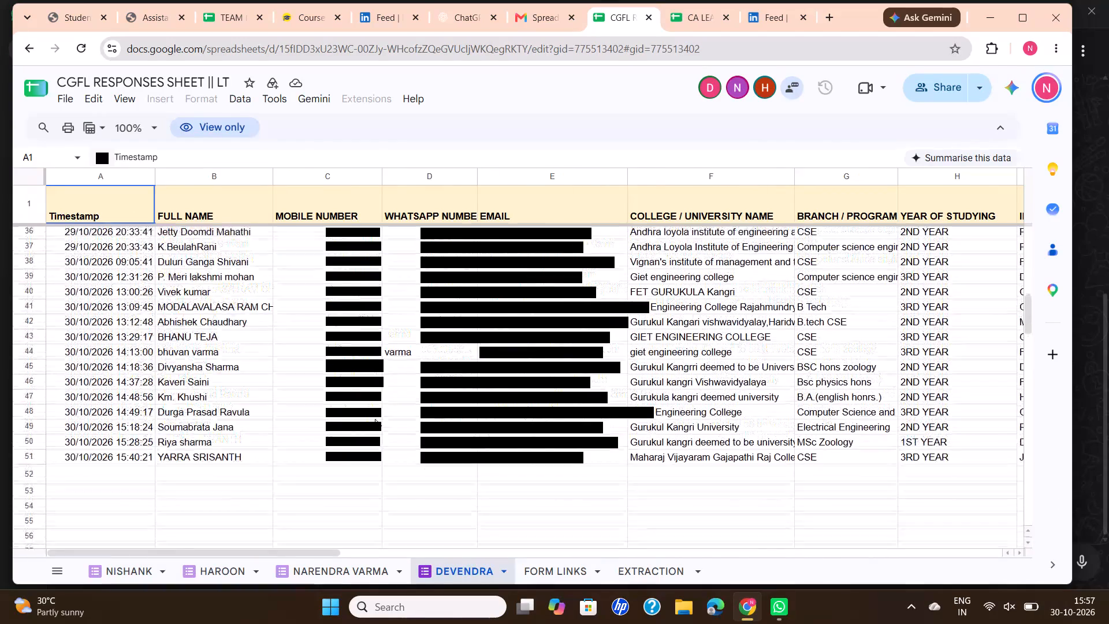
{"action": "scroll", "coordinate": [375, 419], "scroll_direction": "up", "scroll_amount": 1}
{"action": "left_click", "coordinate": [237, 309]}
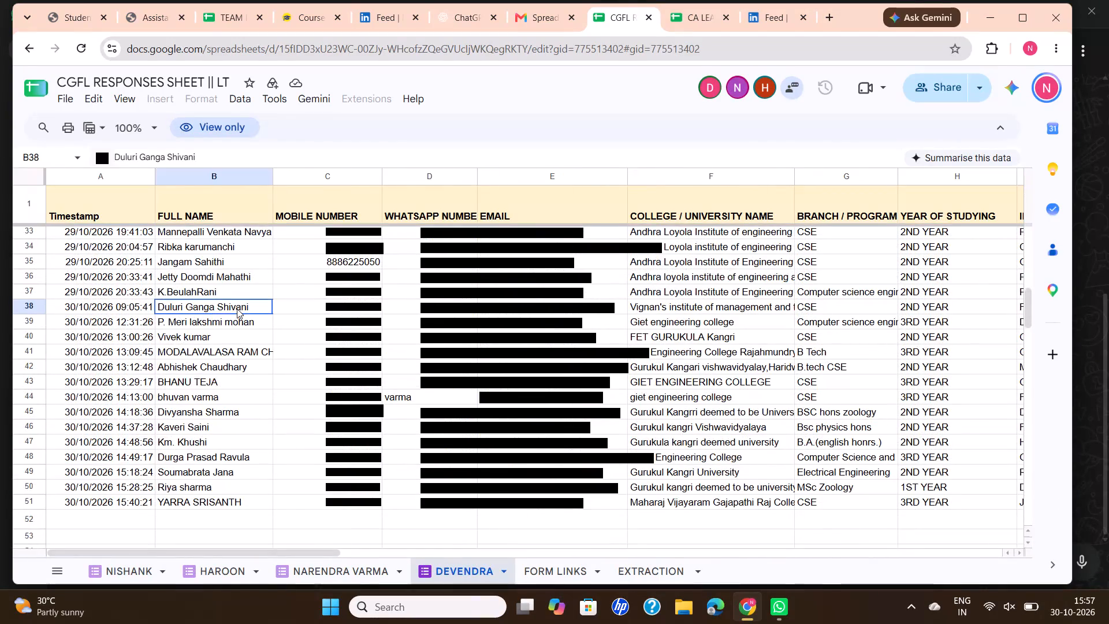
{"action": "left_click_drag", "start_coordinate": [215, 304], "coordinate": [217, 510]}
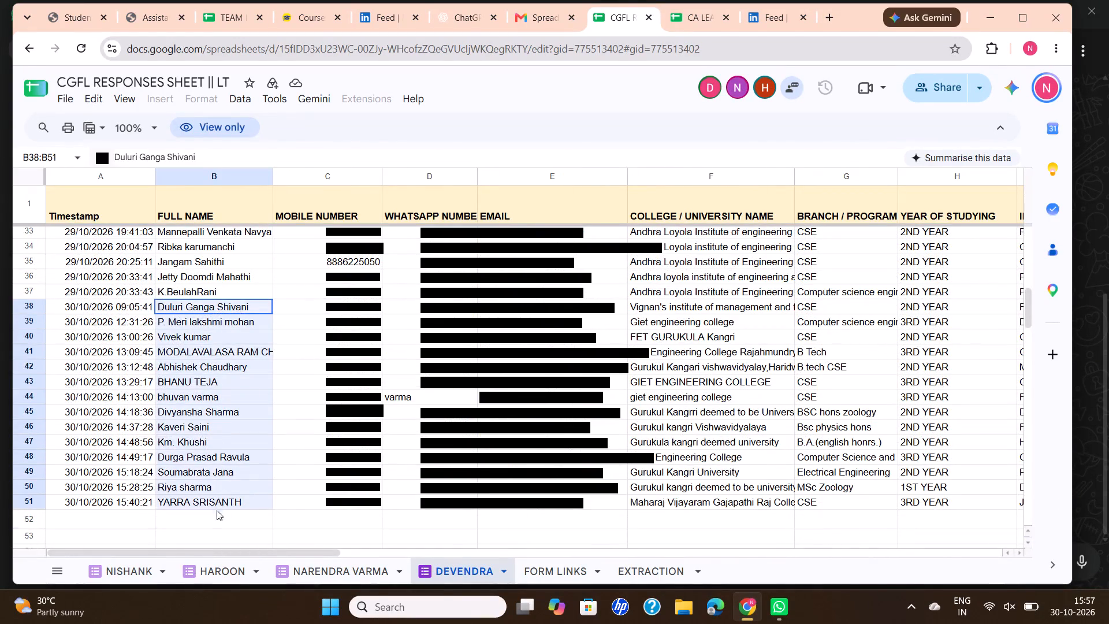
{"action": "left_click_drag", "start_coordinate": [217, 510], "coordinate": [219, 504]}
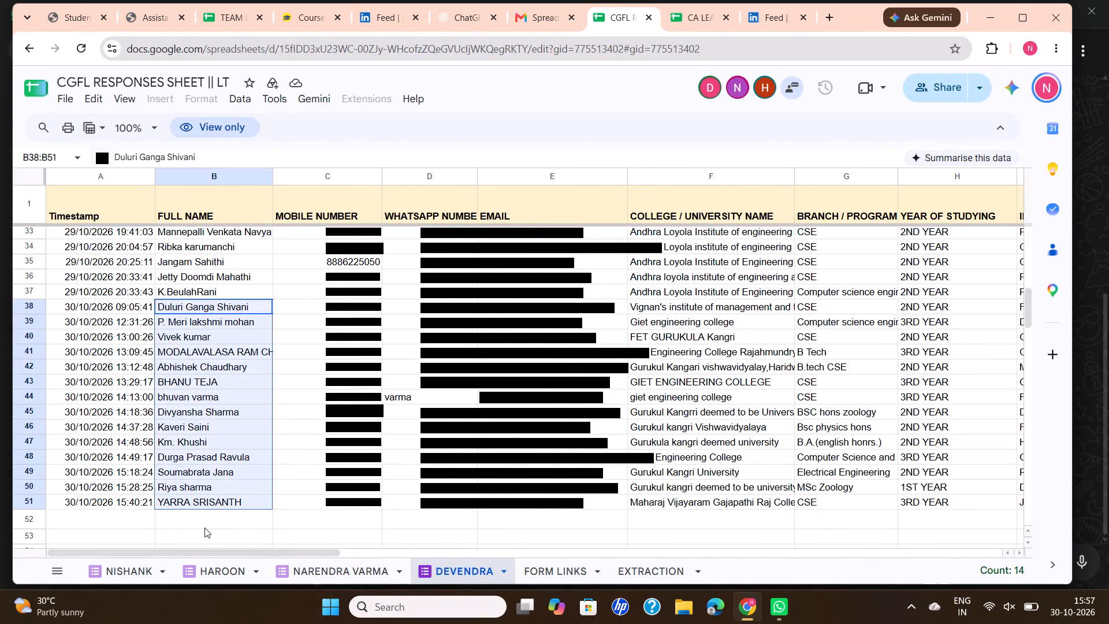
{"action": "left_click", "coordinate": [204, 528]}
{"action": "left_click", "coordinate": [323, 567]}
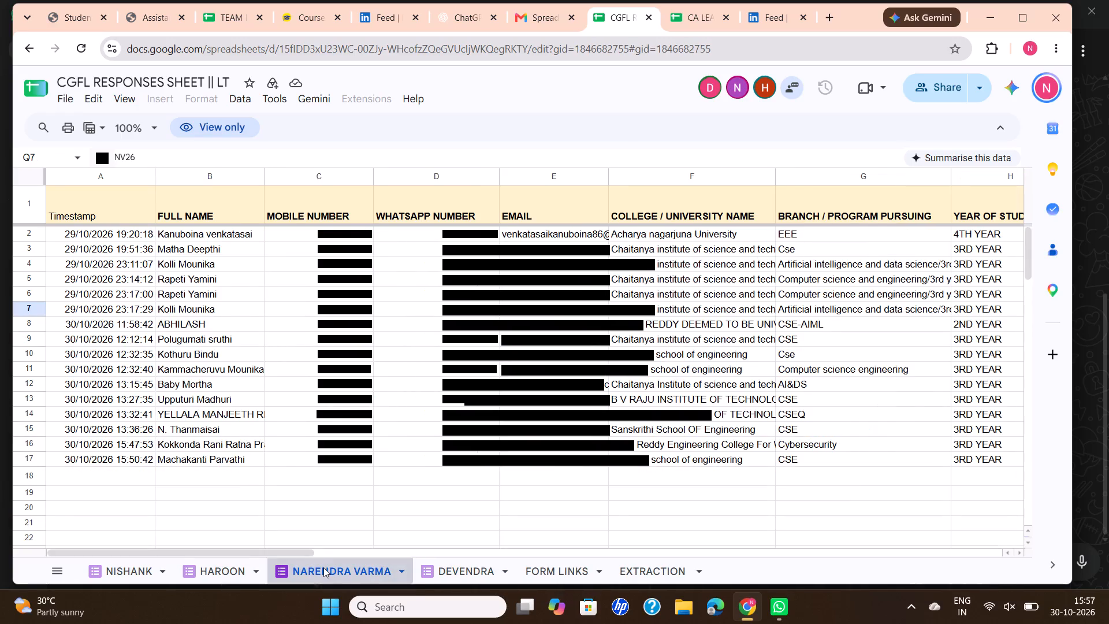
{"action": "left_click_drag", "start_coordinate": [177, 324], "coordinate": [183, 441]}
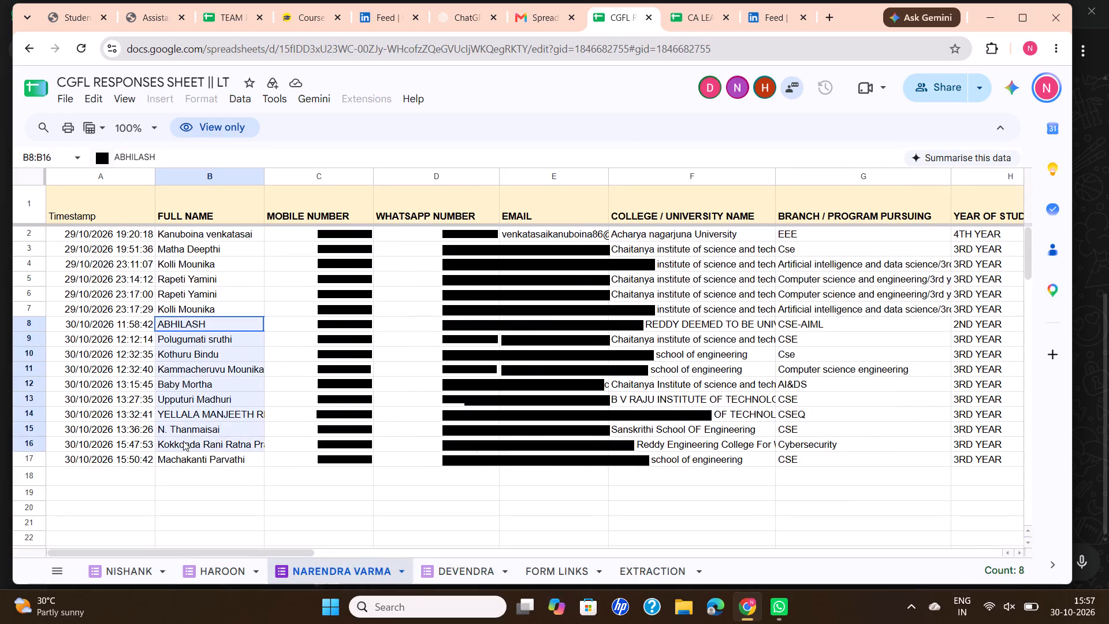
{"action": "left_click_drag", "start_coordinate": [183, 441], "coordinate": [191, 465]}
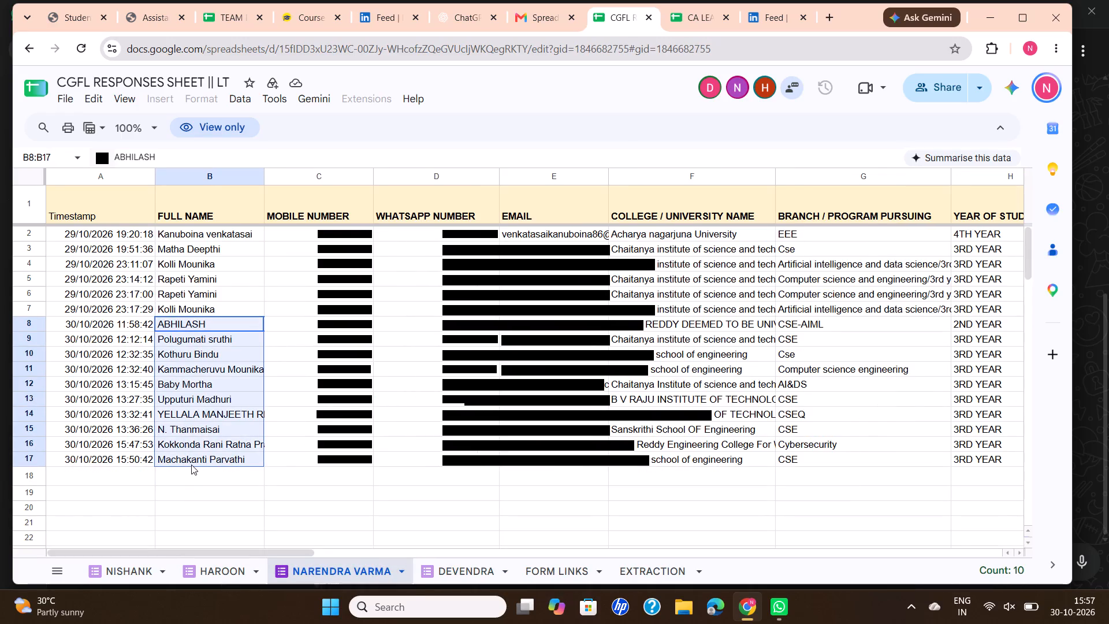
{"action": "left_click", "coordinate": [204, 473]}
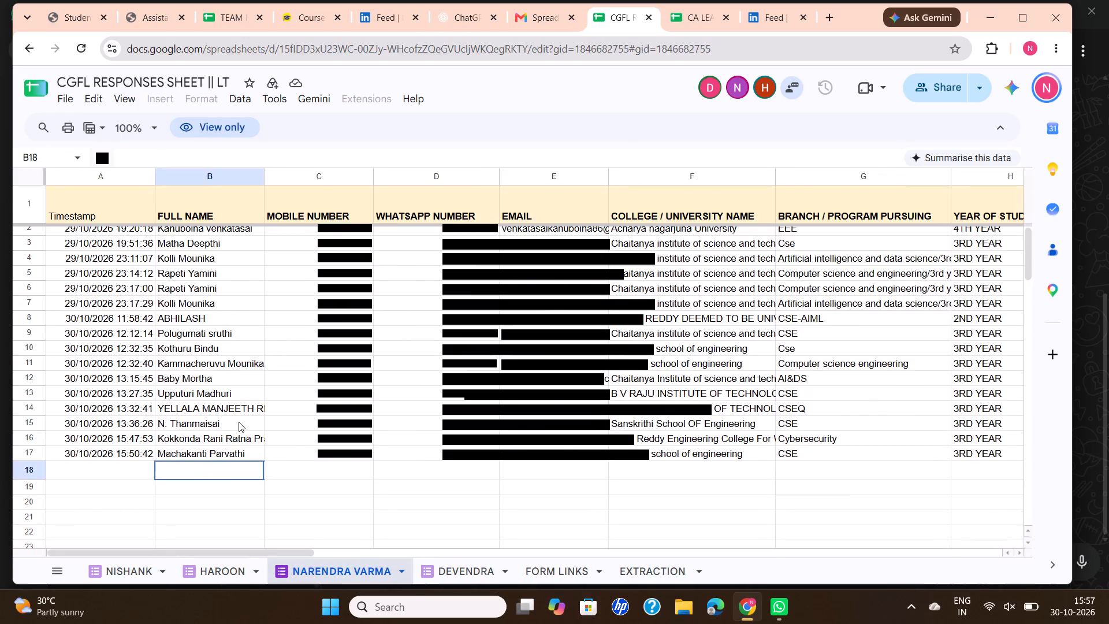
{"action": "scroll", "coordinate": [239, 422], "scroll_direction": "up", "scroll_amount": 1}
Switch to the CA LEADS spreadsheet and examine the call updates and referral codes of the leads under 29/10/2026 and 30/10/2026.
{"action": "left_click", "coordinate": [702, 8]}
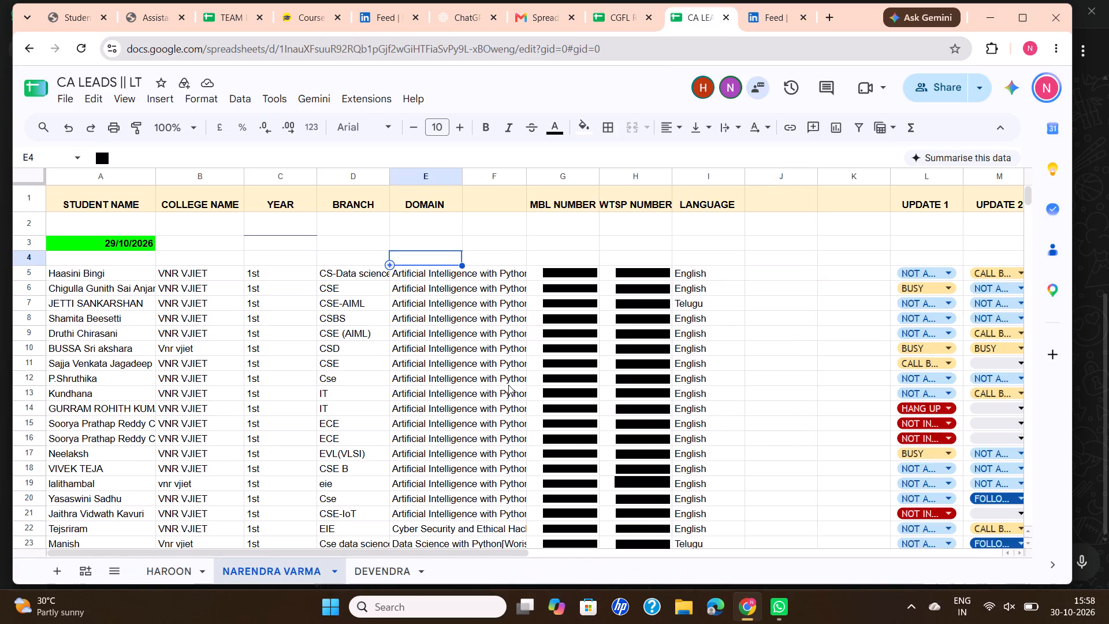
{"action": "scroll", "coordinate": [615, 475], "scroll_direction": "left", "scroll_amount": 1}
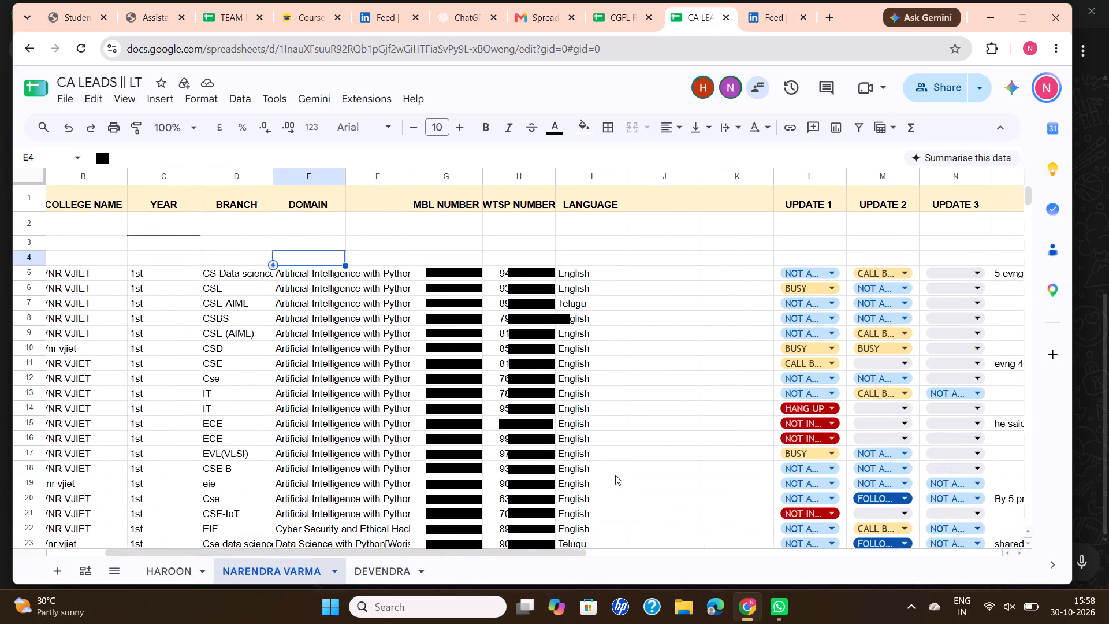
{"action": "scroll", "coordinate": [615, 475], "scroll_direction": "left", "scroll_amount": 2}
{"action": "scroll", "coordinate": [615, 475], "scroll_direction": "down", "scroll_amount": 5}
{"action": "left_click", "coordinate": [550, 352]}
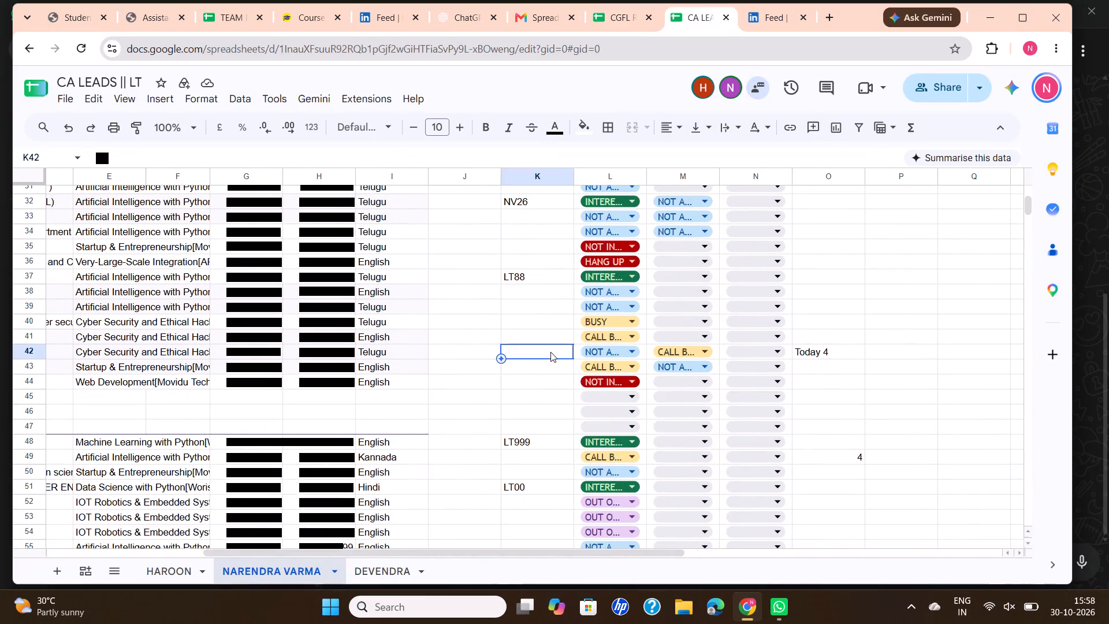
{"action": "scroll", "coordinate": [550, 352], "scroll_direction": "right", "scroll_amount": 4}
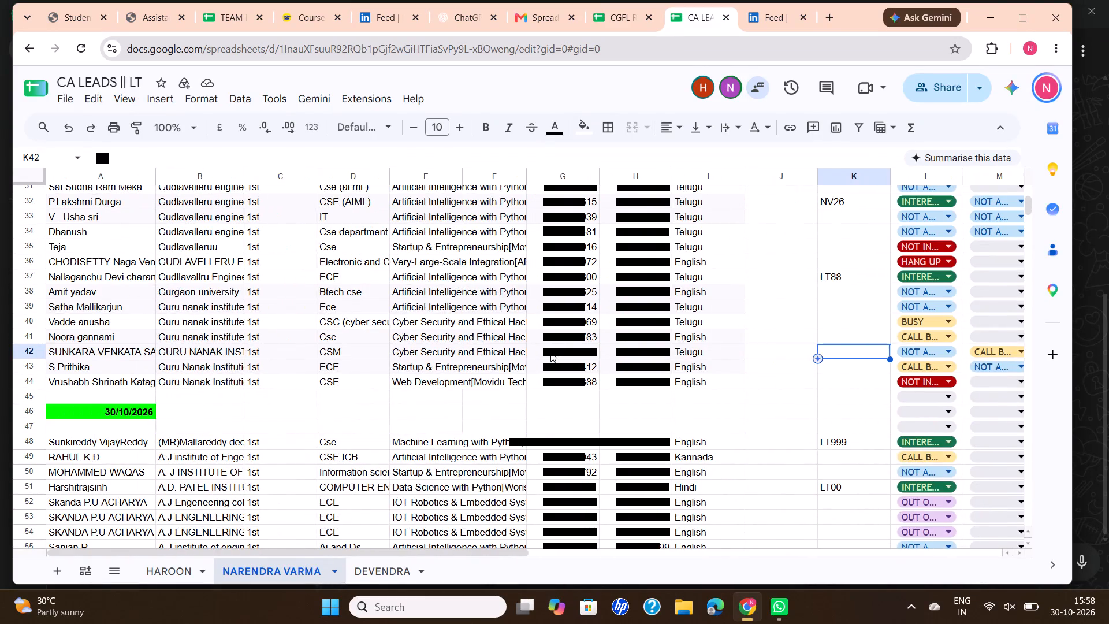
{"action": "scroll", "coordinate": [550, 352], "scroll_direction": "left", "scroll_amount": 1}
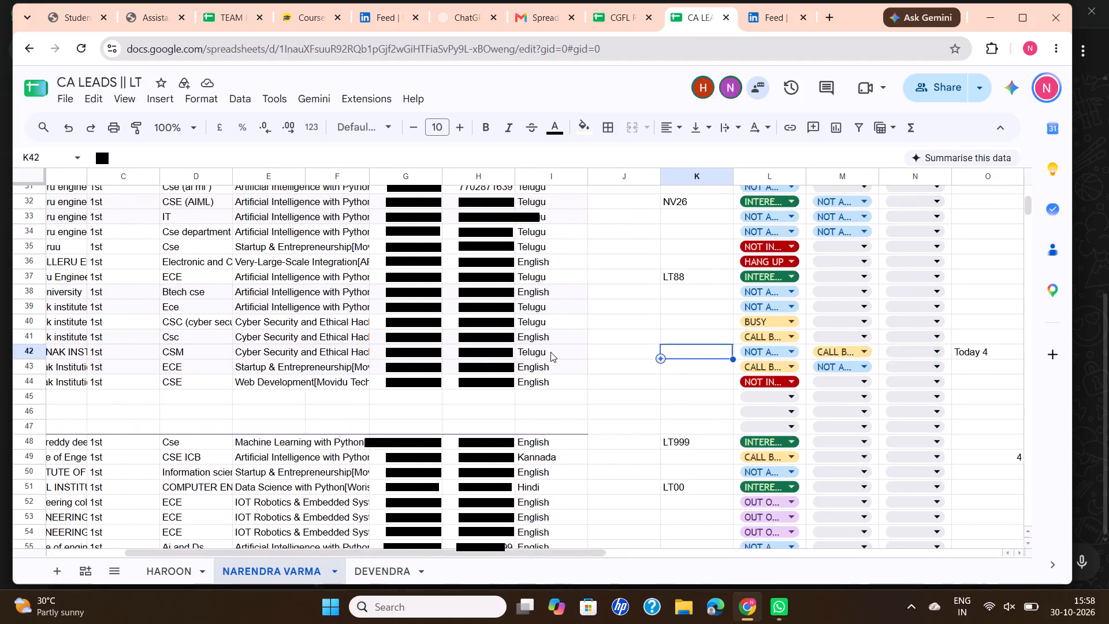
{"action": "scroll", "coordinate": [550, 352], "scroll_direction": "down", "scroll_amount": 1}
{"action": "scroll", "coordinate": [550, 352], "scroll_direction": "left", "scroll_amount": 1}
{"action": "scroll", "coordinate": [550, 352], "scroll_direction": "down", "scroll_amount": 1}
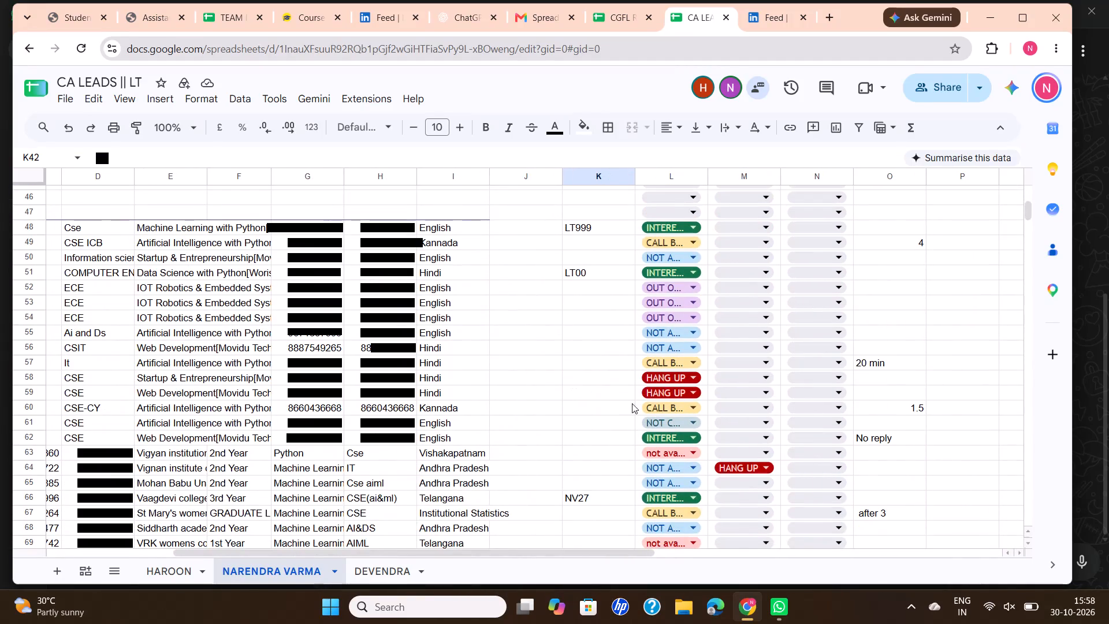
Look up the lead in row 60 and select that student's mobile number cell.
{"action": "left_click", "coordinate": [603, 404]}
{"action": "scroll", "coordinate": [603, 404], "scroll_direction": "right", "scroll_amount": 6}
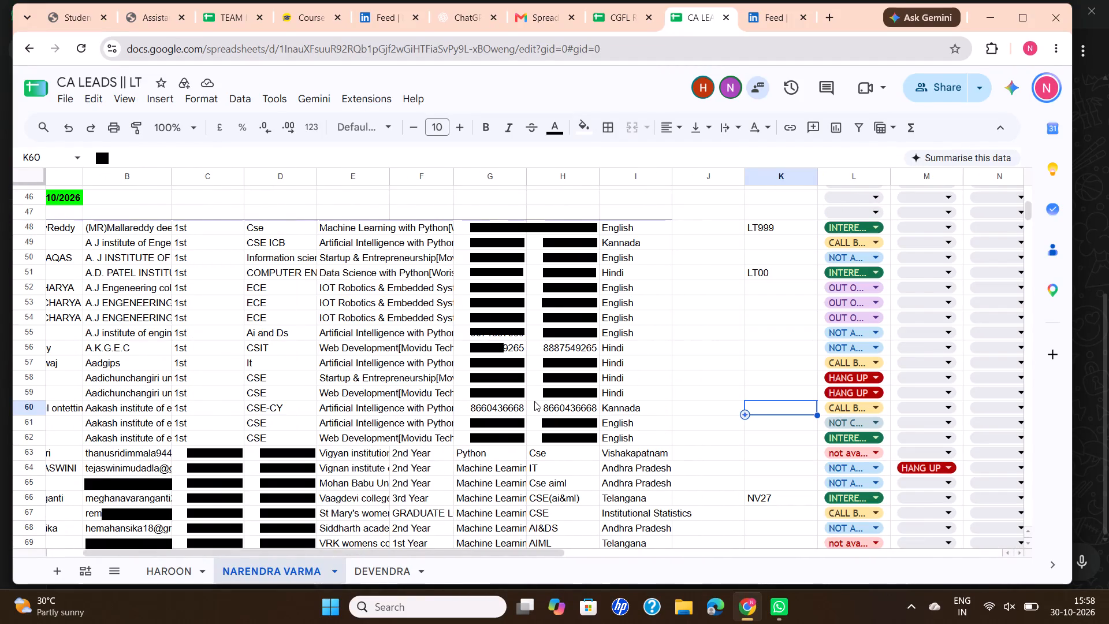
{"action": "scroll", "coordinate": [216, 410], "scroll_direction": "right", "scroll_amount": 4}
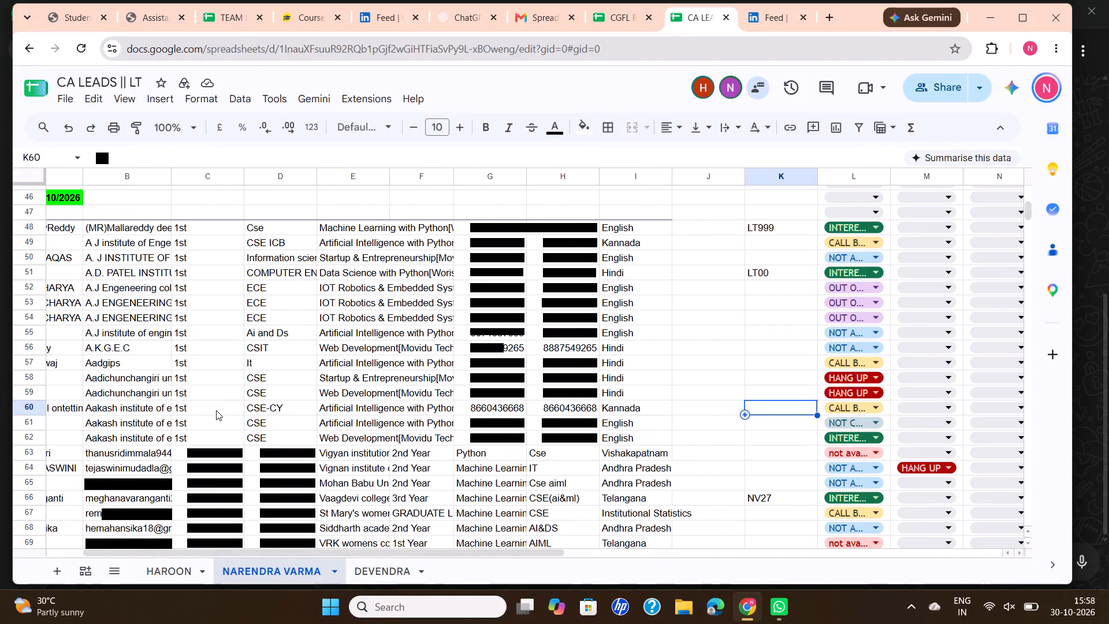
{"action": "left_click", "coordinate": [564, 410]}
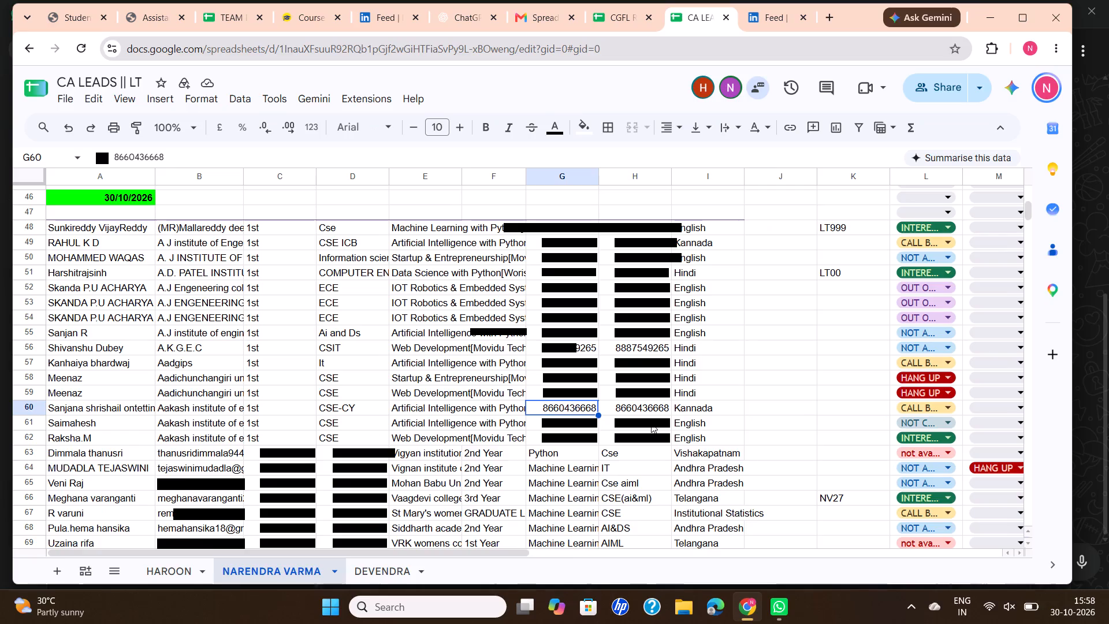
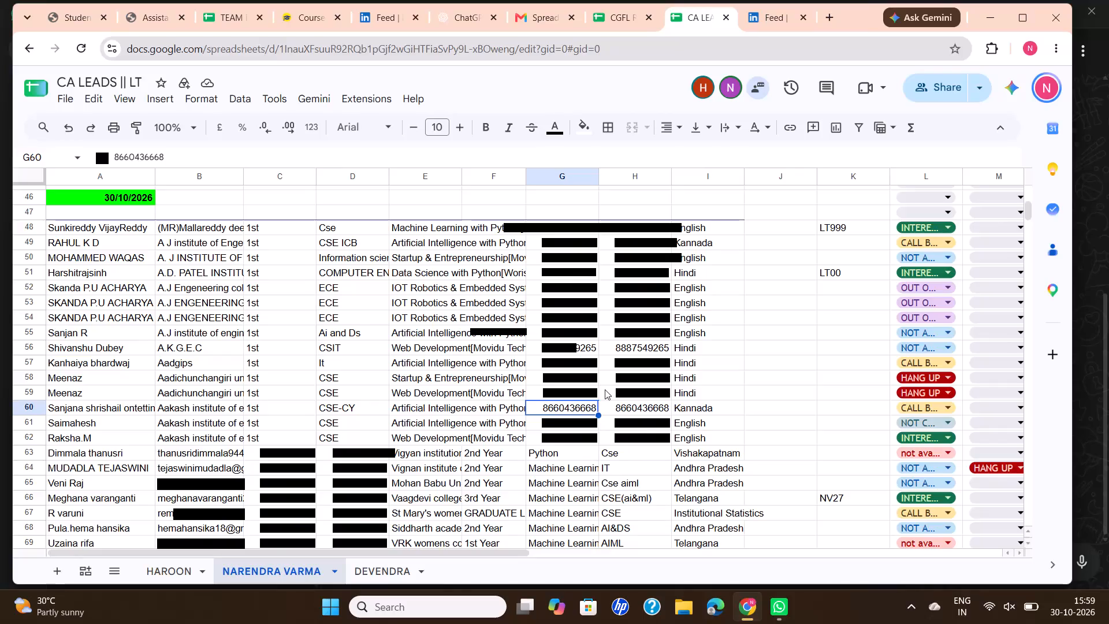
Set the follow-up call status in column M for the lead in row 60 to NOT ANSWERED.
{"action": "scroll", "coordinate": [649, 410], "scroll_direction": "left", "scroll_amount": 2}
{"action": "left_click", "coordinate": [865, 406]}
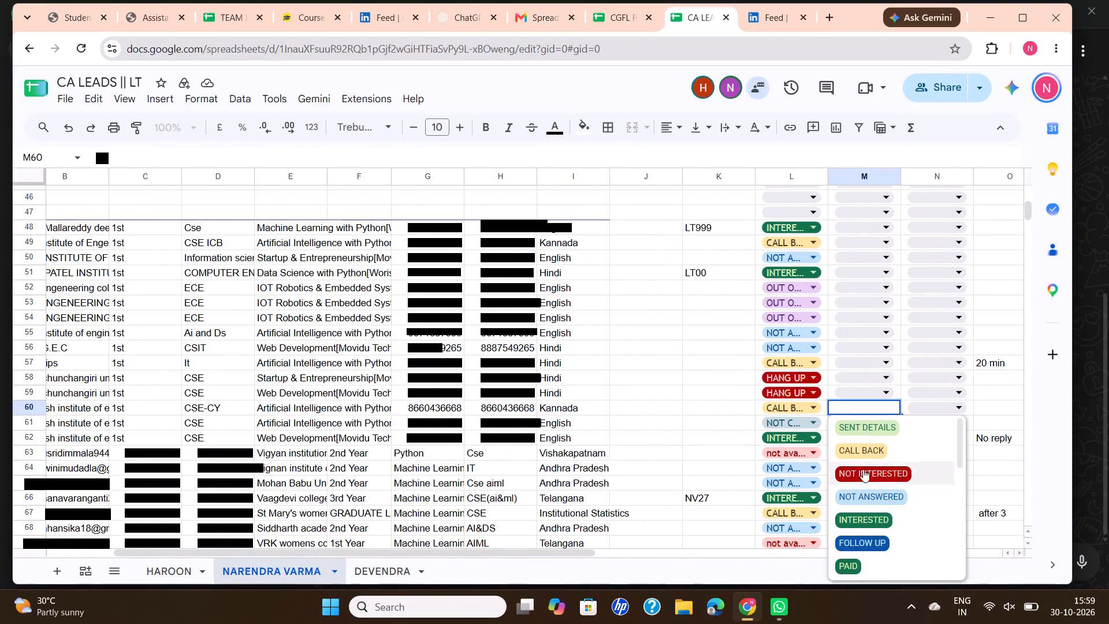
{"action": "left_click", "coordinate": [863, 487]}
{"action": "left_click", "coordinate": [744, 421]}
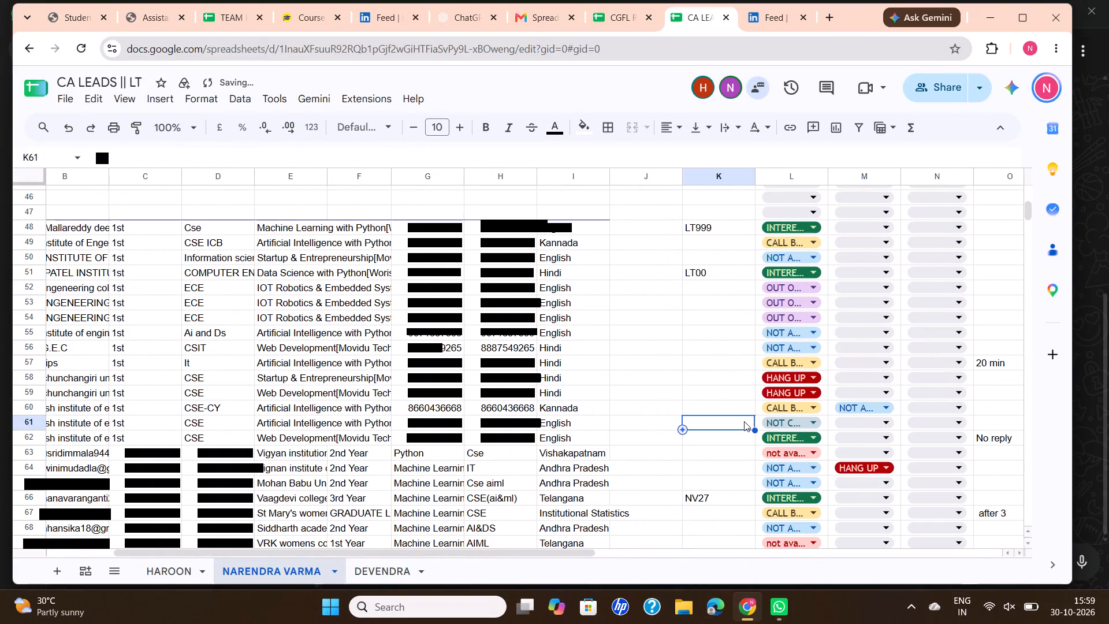
Look through the remaining leads below row 60 and select the phone number cell D72 of the lead without a call status.
{"action": "scroll", "coordinate": [744, 421], "scroll_direction": "down", "scroll_amount": 1}
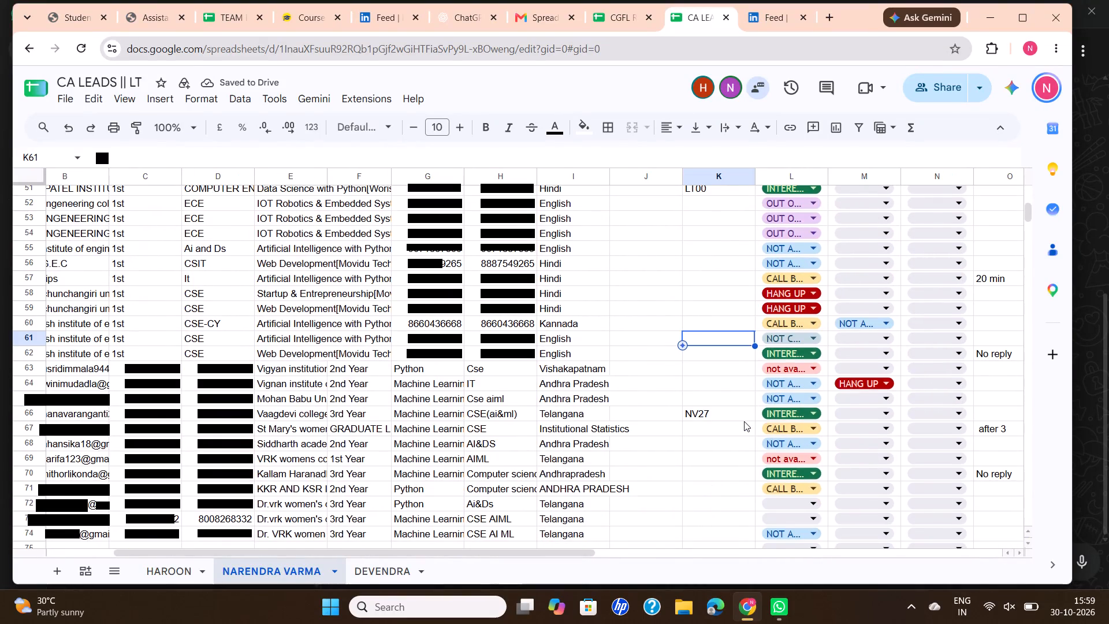
{"action": "scroll", "coordinate": [744, 421], "scroll_direction": "right", "scroll_amount": 6}
{"action": "scroll", "coordinate": [498, 319], "scroll_direction": "left", "scroll_amount": 1}
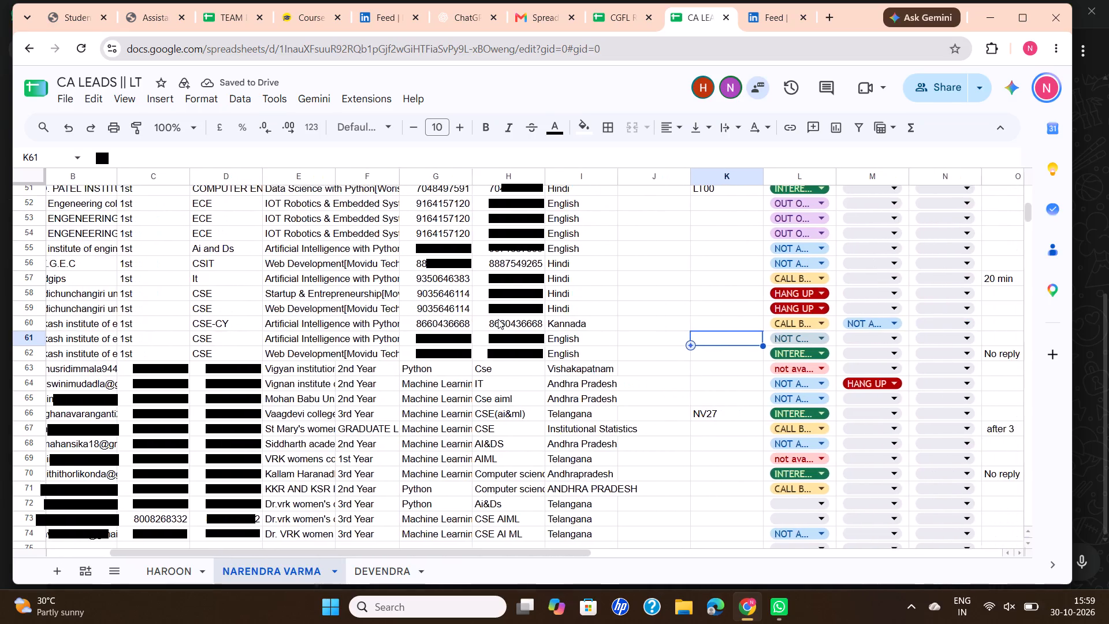
{"action": "scroll", "coordinate": [498, 319], "scroll_direction": "down", "scroll_amount": 2}
{"action": "scroll", "coordinate": [498, 319], "scroll_direction": "right", "scroll_amount": 1}
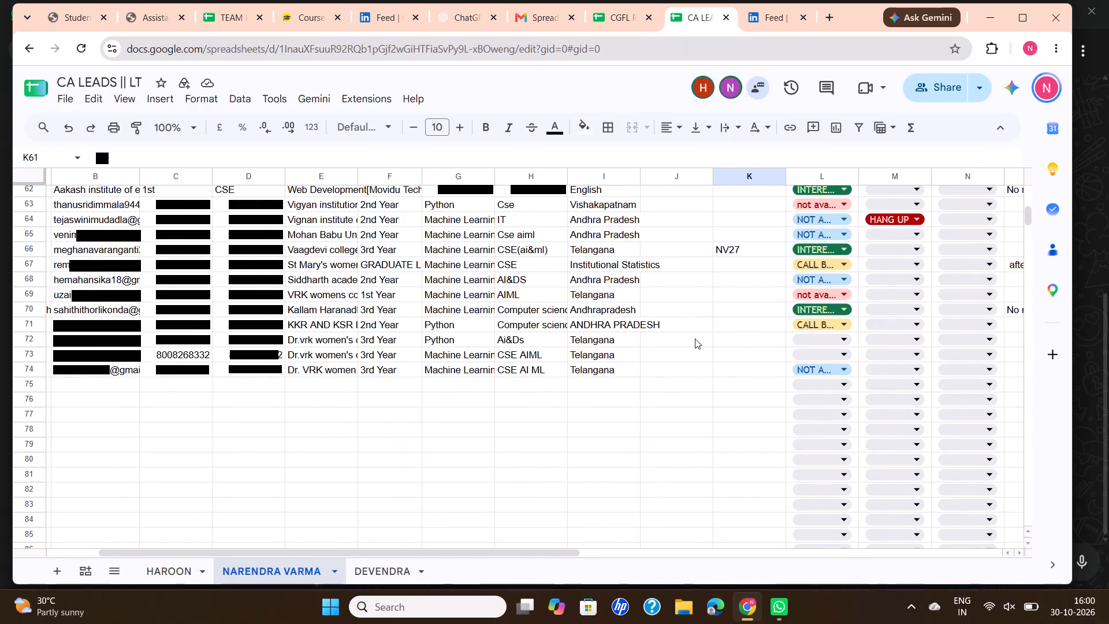
{"action": "left_click", "coordinate": [695, 339]}
{"action": "scroll", "coordinate": [695, 339], "scroll_direction": "right", "scroll_amount": 3}
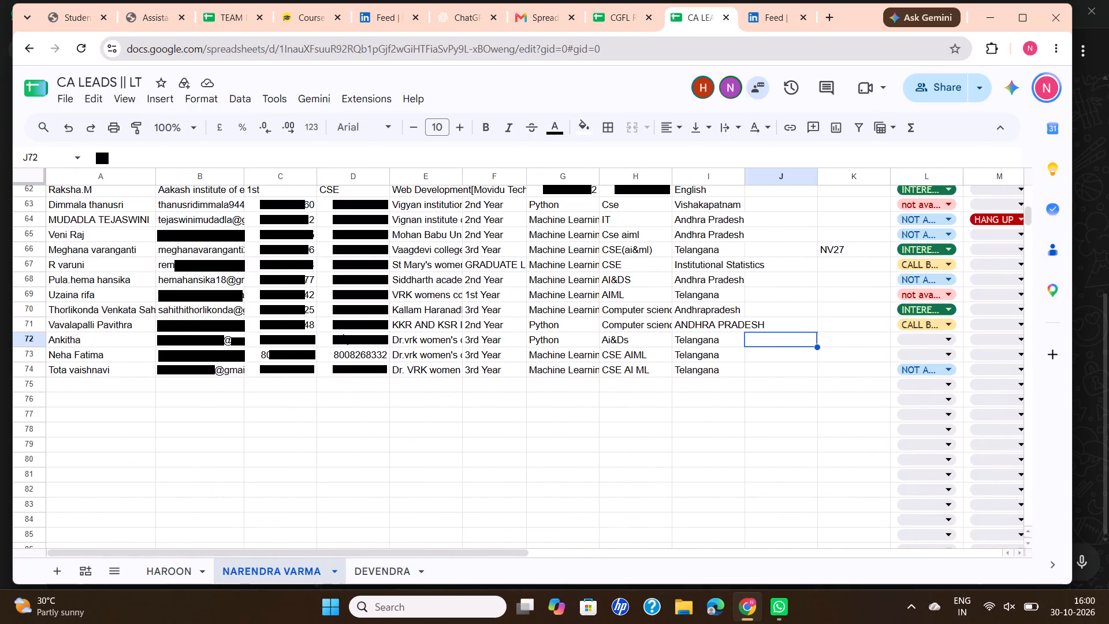
{"action": "left_click", "coordinate": [338, 339]}
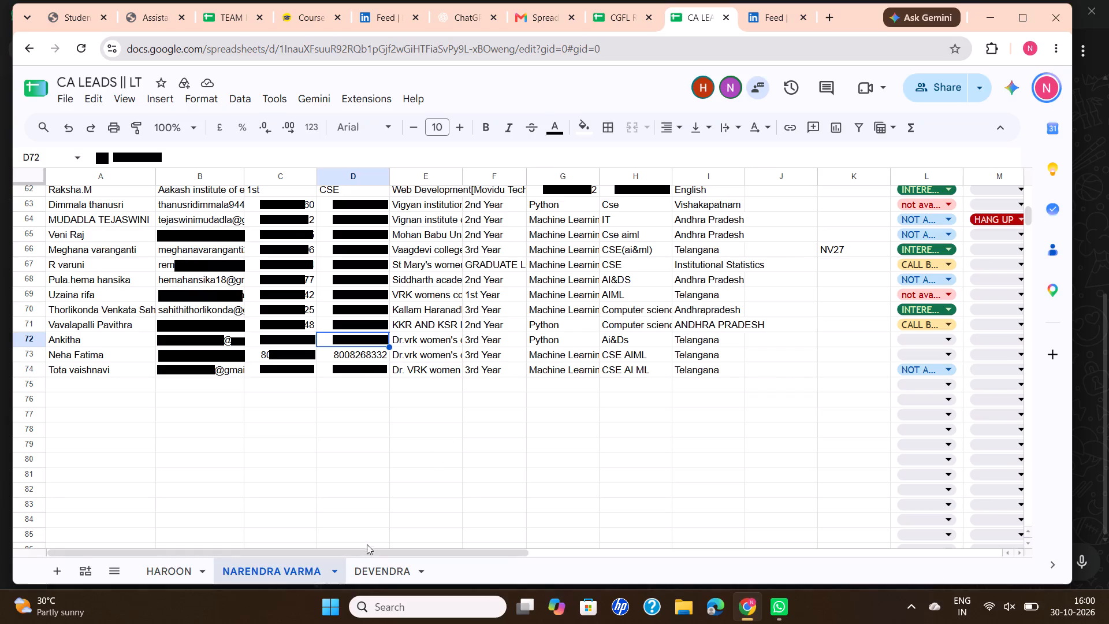
{"action": "scroll", "coordinate": [362, 562], "scroll_direction": "right", "scroll_amount": 5}
{"action": "scroll", "coordinate": [175, 577], "scroll_direction": "right", "scroll_amount": 1}
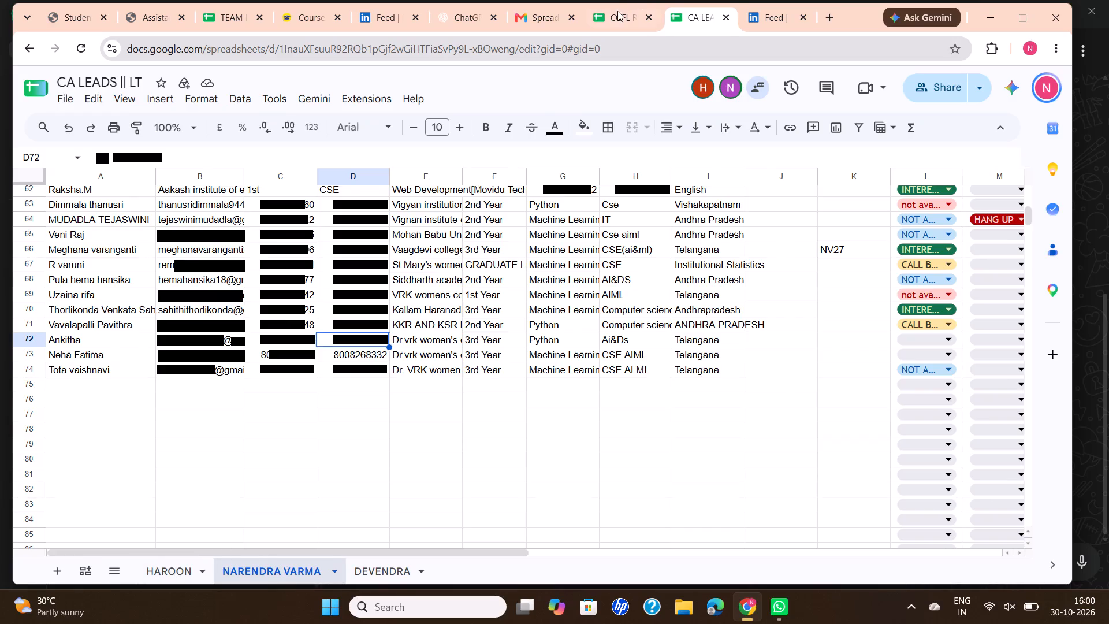
{"action": "left_click", "coordinate": [617, 11]}
{"action": "left_click", "coordinate": [117, 568]}
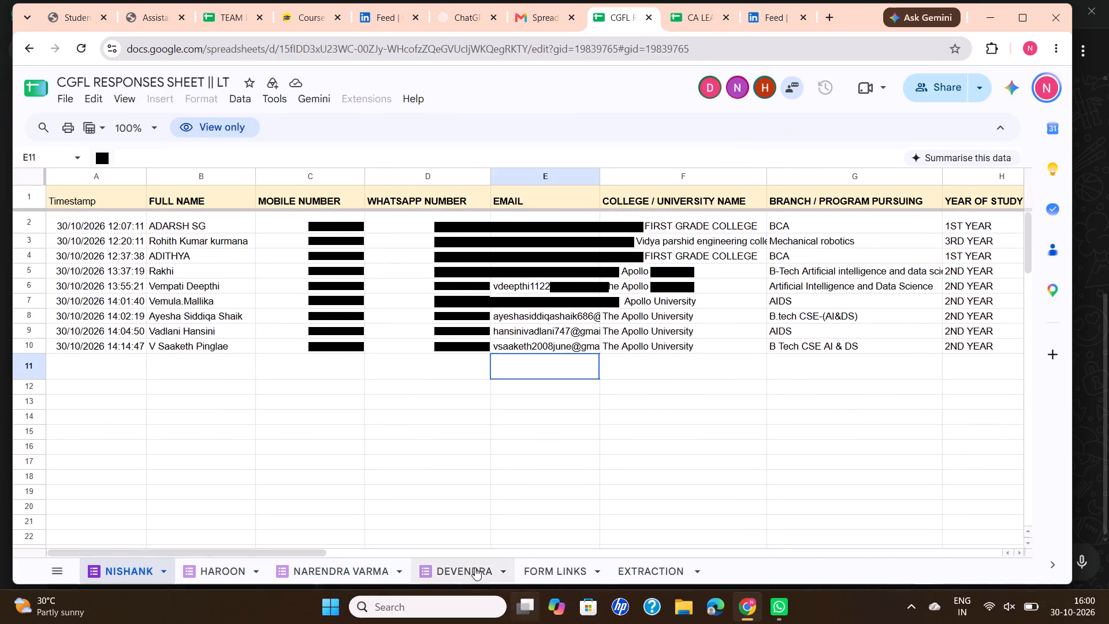
{"action": "left_click", "coordinate": [359, 564]}
{"action": "scroll", "coordinate": [388, 455], "scroll_direction": "up", "scroll_amount": 1}
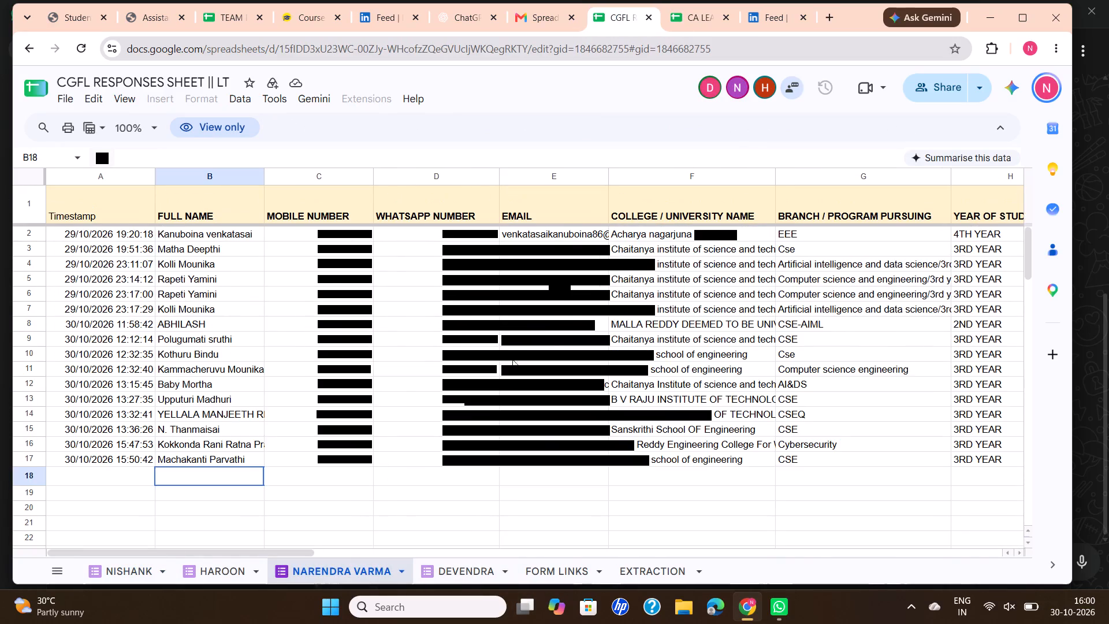
{"action": "left_click", "coordinate": [696, 17]}
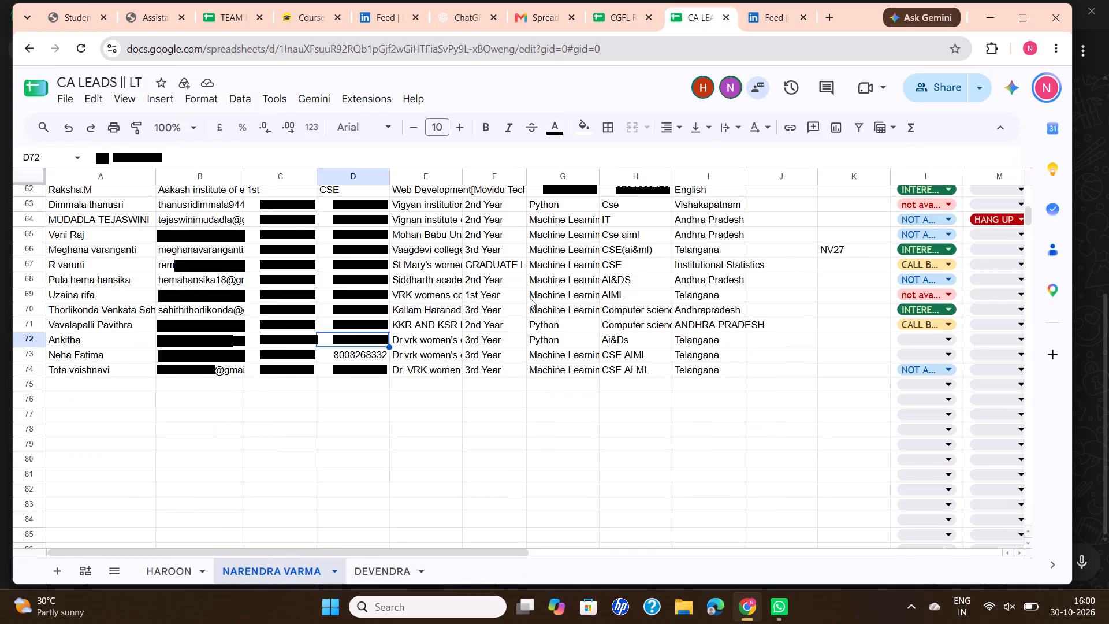
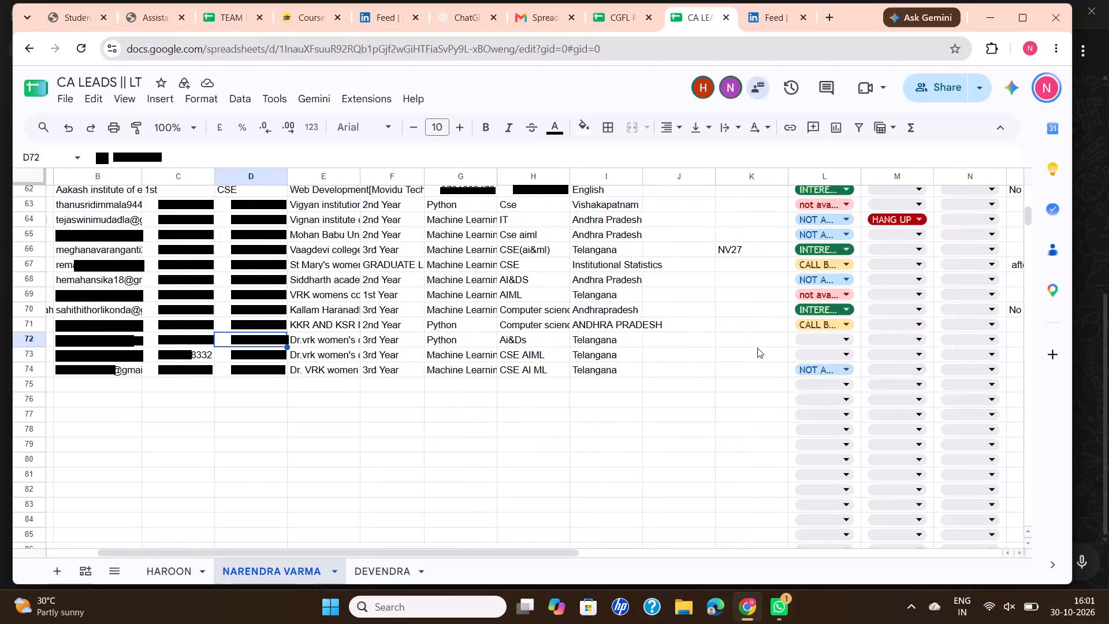
Set the call status in column L for the lead in row 72 to CALL BACK.
{"action": "left_click", "coordinate": [792, 340]}
{"action": "left_click", "coordinate": [803, 391]}
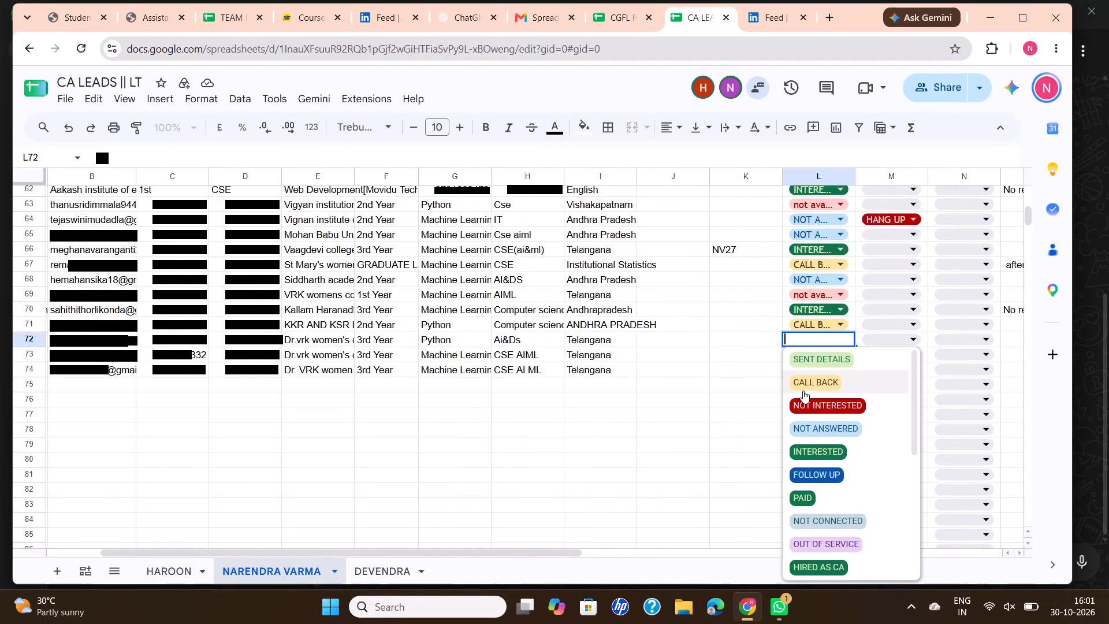
Enter the callback time note 4.30 in column O for the lead in row 72.
{"action": "scroll", "coordinate": [764, 367], "scroll_direction": "left", "scroll_amount": 2}
{"action": "left_click", "coordinate": [894, 337]}
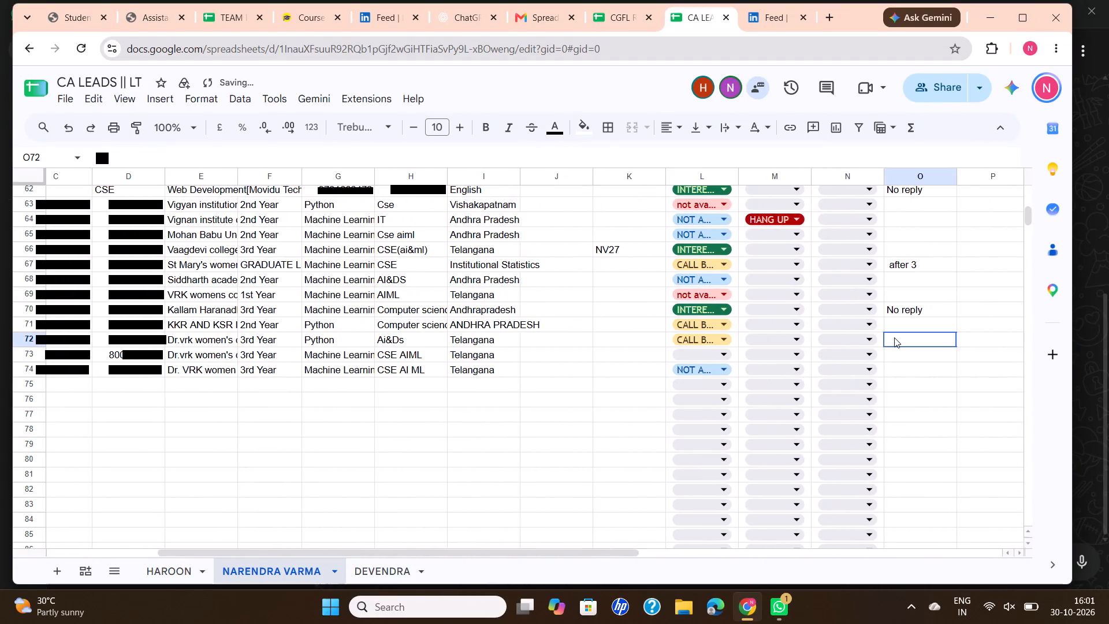
{"action": "double_click", "coordinate": [894, 337]}
{"action": "type", "text": "4.30"}
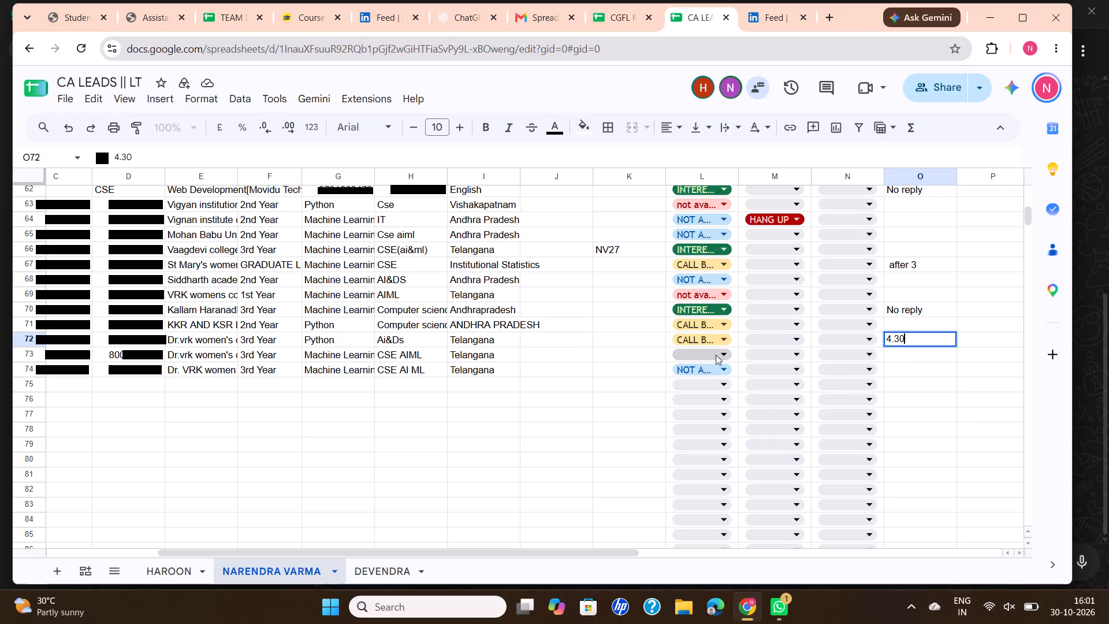
{"action": "left_click", "coordinate": [660, 353]}
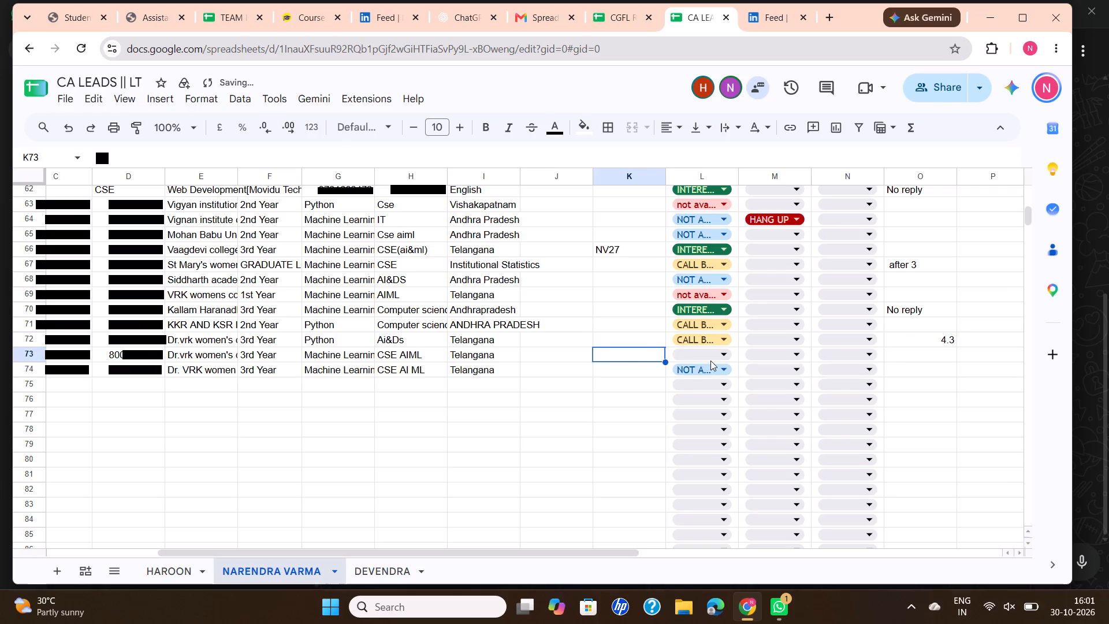
Select the phone number cell C73 of the lead that still has no call status.
{"action": "scroll", "coordinate": [622, 357], "scroll_direction": "right", "scroll_amount": 3}
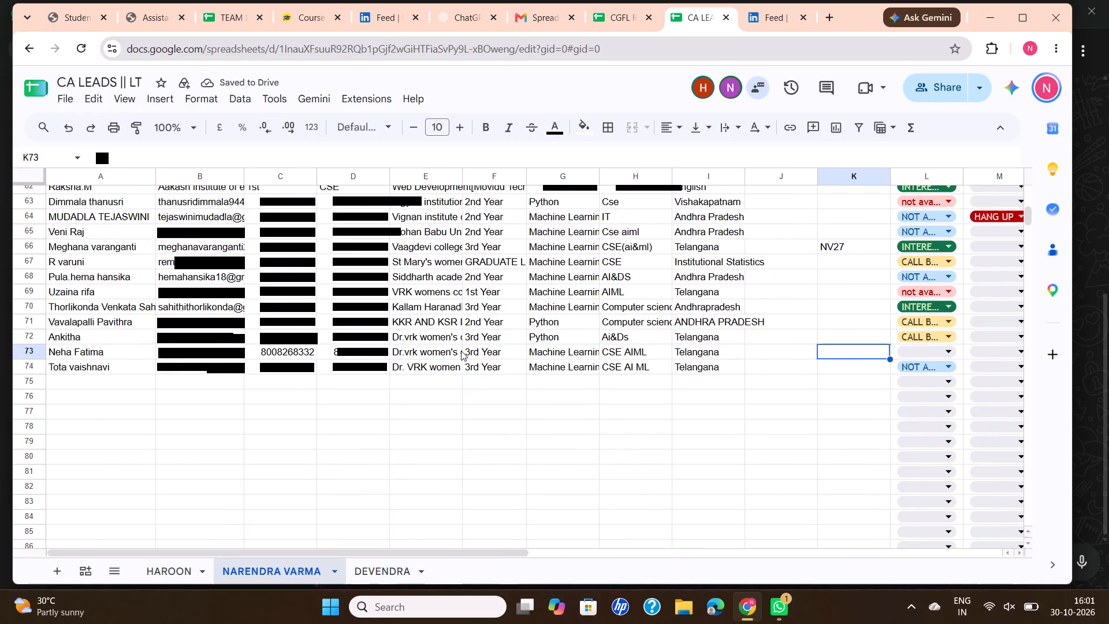
{"action": "scroll", "coordinate": [417, 352], "scroll_direction": "right", "scroll_amount": 2}
{"action": "left_click", "coordinate": [296, 352]}
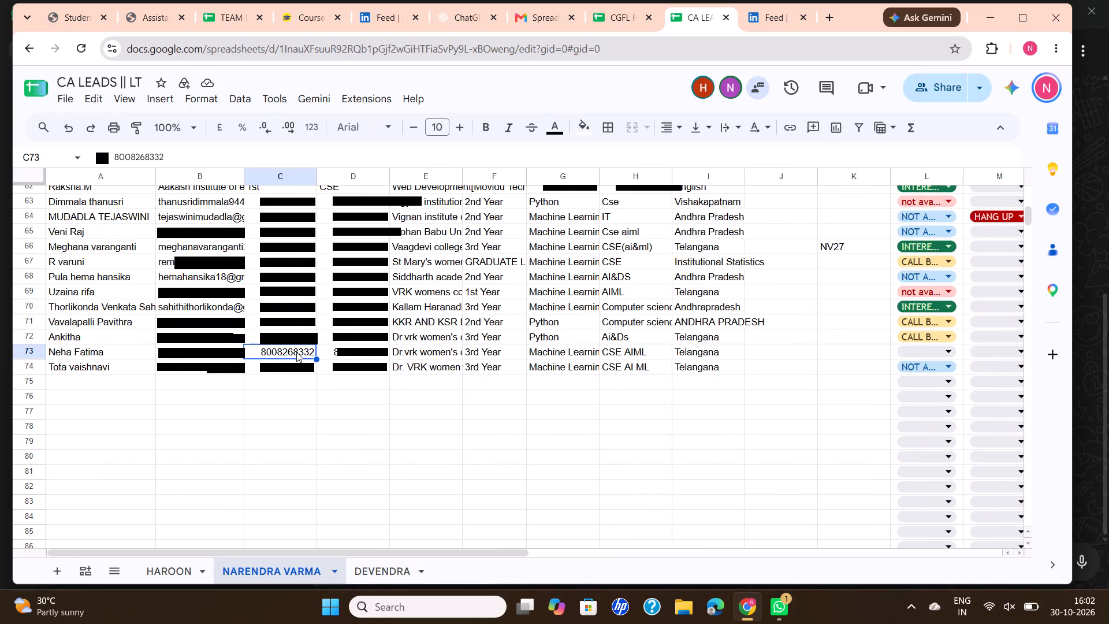
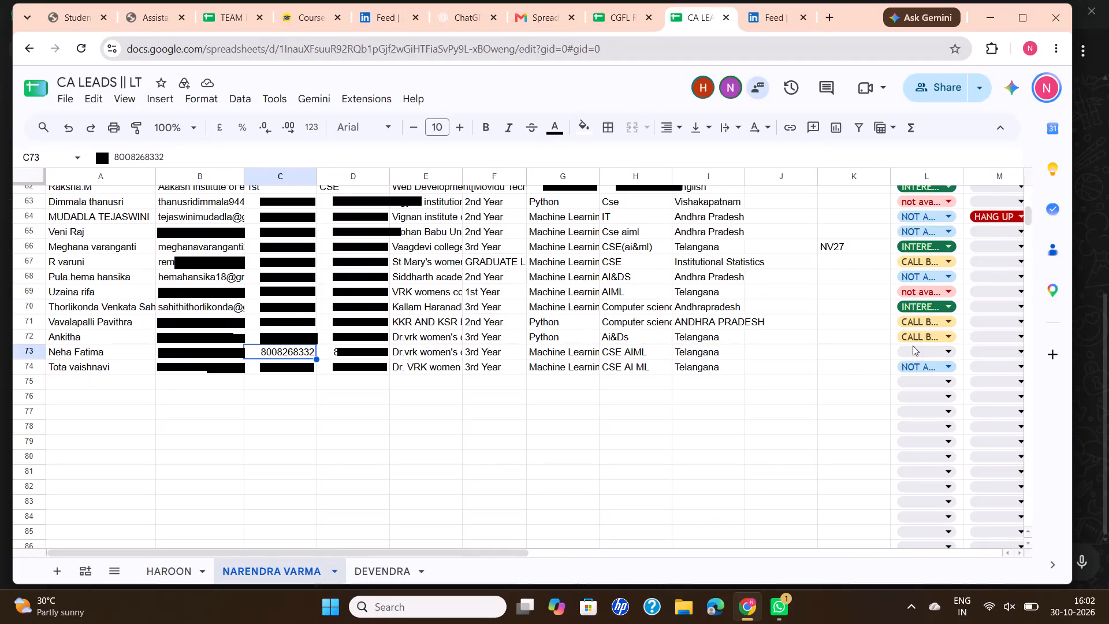
Set the call status in column L for the lead in row 73 to HANG UP.
{"action": "left_click", "coordinate": [911, 350]}
{"action": "scroll", "coordinate": [928, 415], "scroll_direction": "down", "scroll_amount": 2}
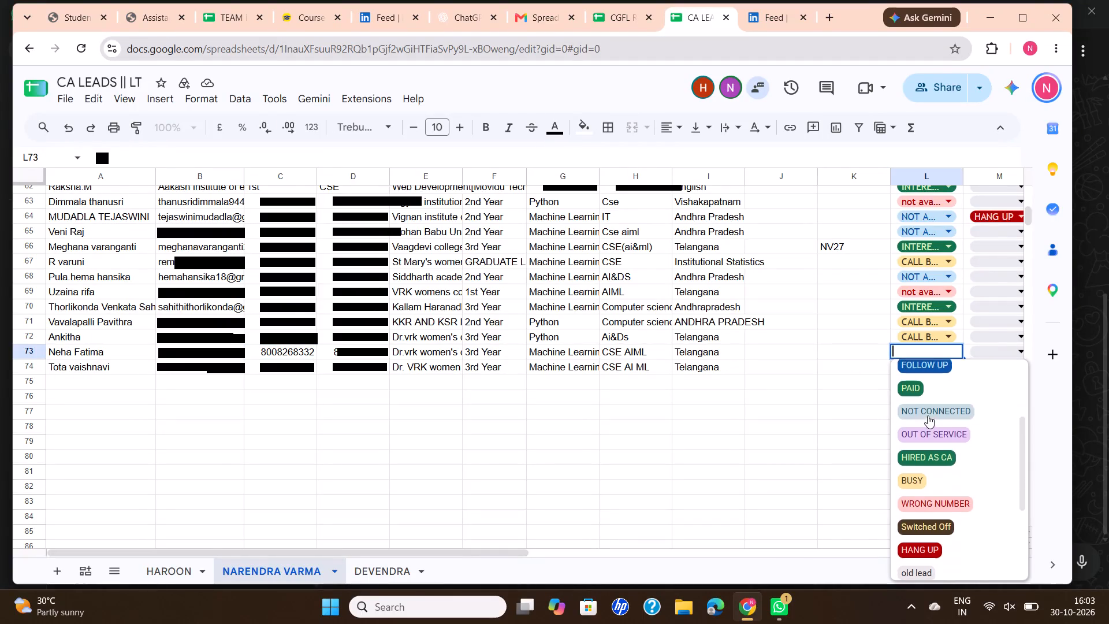
{"action": "scroll", "coordinate": [928, 415], "scroll_direction": "down", "scroll_amount": 1}
{"action": "left_click", "coordinate": [921, 544]}
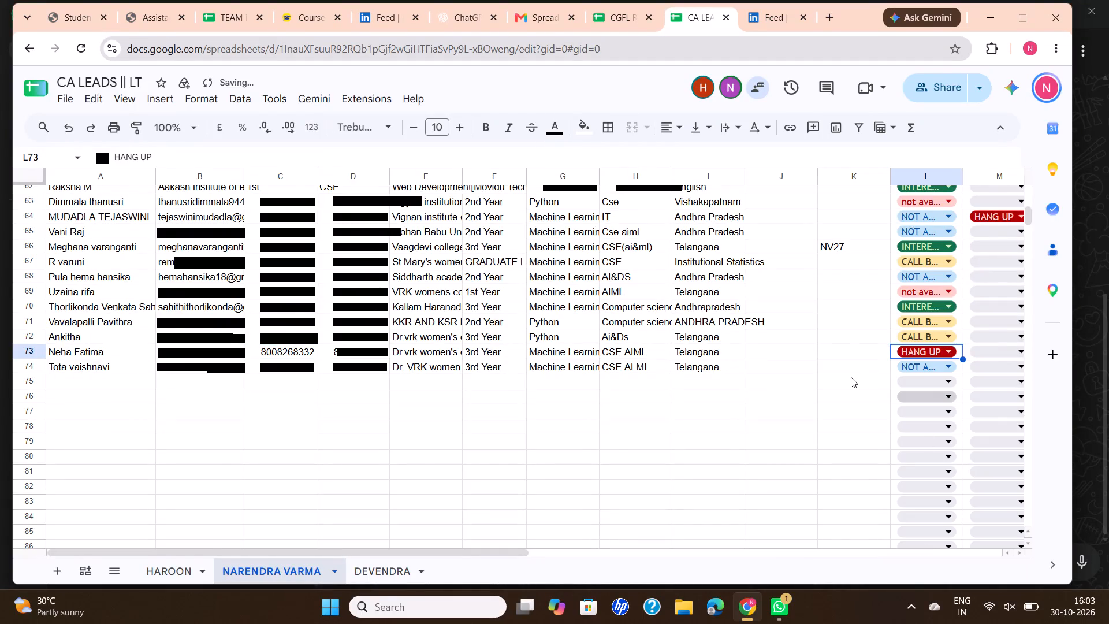
Review the call statuses and callback notes in columns L to O for the leads in rows 56 to 74.
{"action": "left_click", "coordinate": [844, 351]}
{"action": "scroll", "coordinate": [844, 351], "scroll_direction": "left", "scroll_amount": 2}
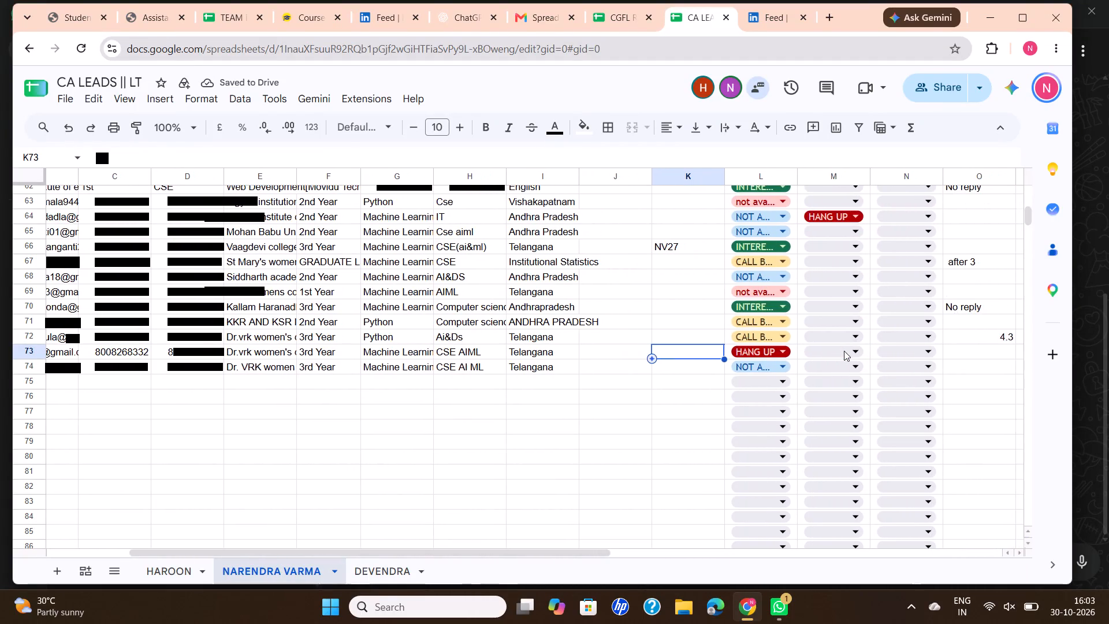
{"action": "scroll", "coordinate": [844, 351], "scroll_direction": "up", "scroll_amount": 1}
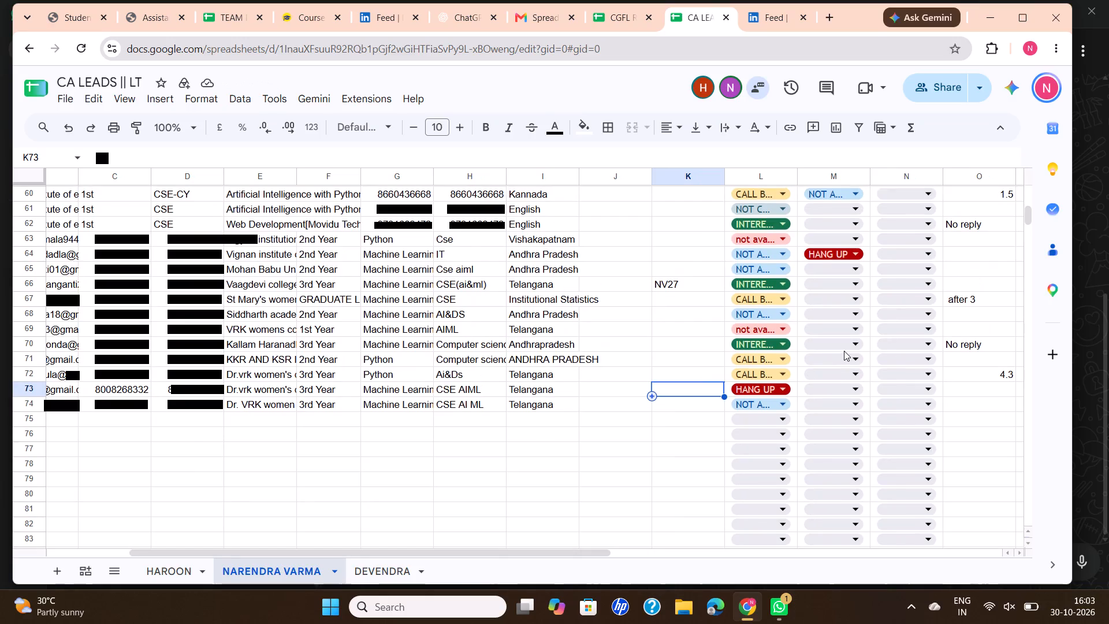
{"action": "scroll", "coordinate": [797, 269], "scroll_direction": "left", "scroll_amount": 1}
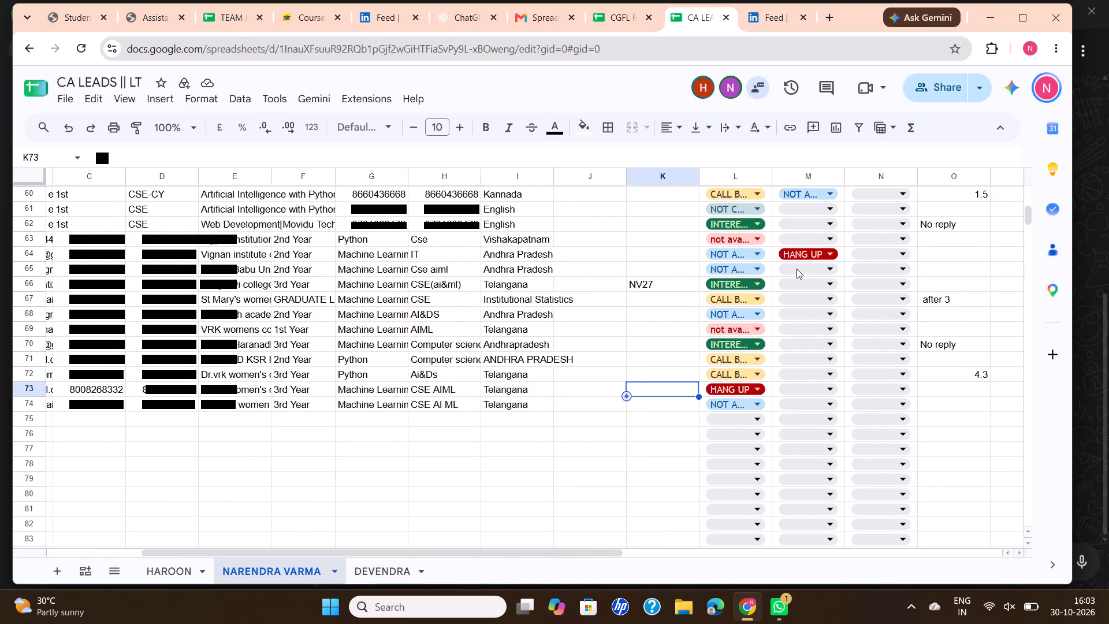
{"action": "scroll", "coordinate": [797, 269], "scroll_direction": "up", "scroll_amount": 1}
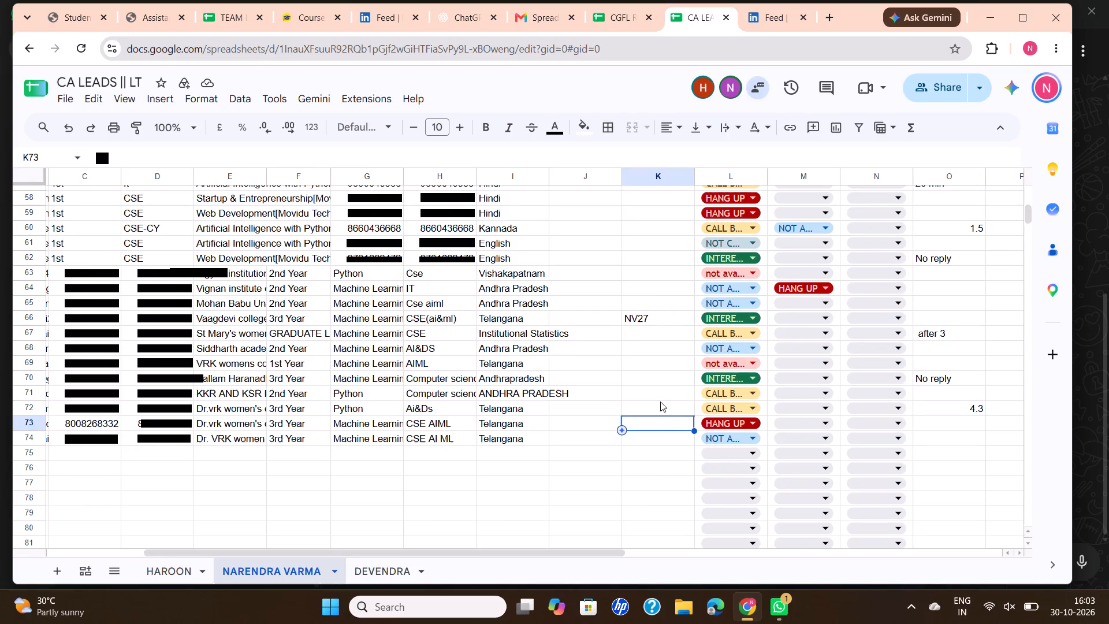
{"action": "left_click", "coordinate": [658, 396]}
{"action": "scroll", "coordinate": [658, 396], "scroll_direction": "right", "scroll_amount": 2}
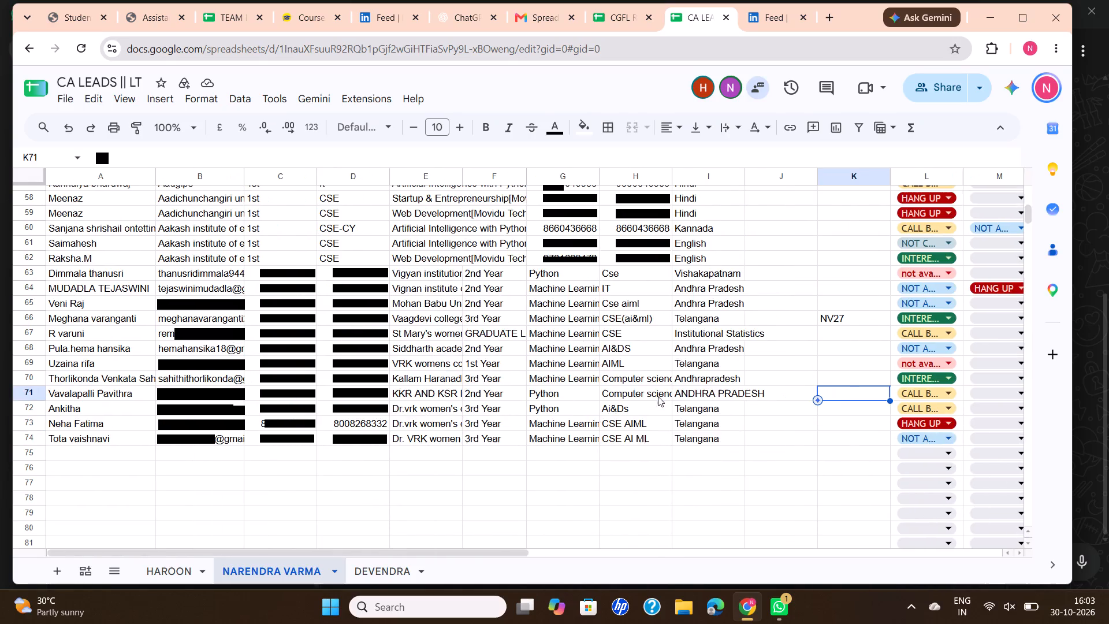
{"action": "scroll", "coordinate": [658, 396], "scroll_direction": "up", "scroll_amount": 1}
{"action": "scroll", "coordinate": [658, 396], "scroll_direction": "left", "scroll_amount": 1}
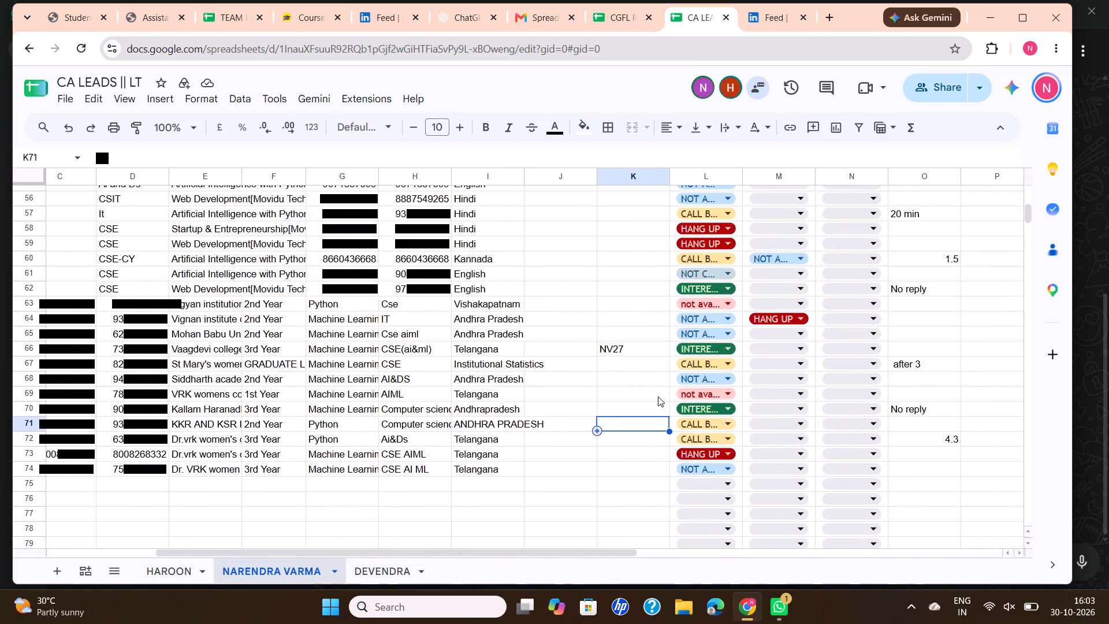
{"action": "scroll", "coordinate": [658, 396], "scroll_direction": "left", "scroll_amount": 2}
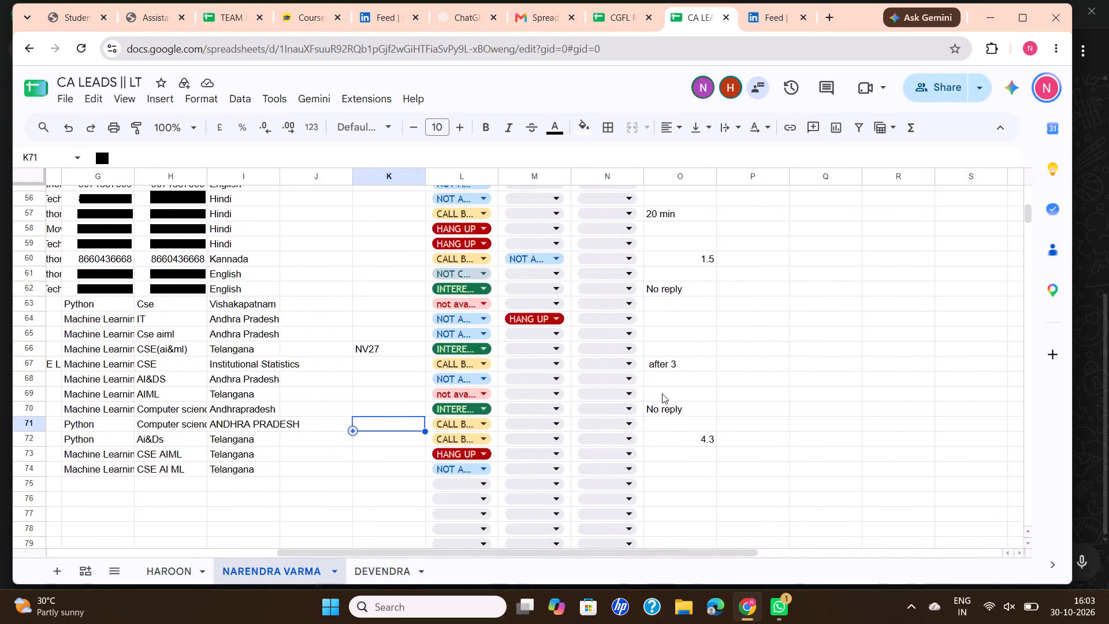
{"action": "left_click", "coordinate": [662, 393]}
{"action": "left_click_drag", "start_coordinate": [662, 383], "coordinate": [662, 372]}
{"action": "left_click", "coordinate": [662, 372]}
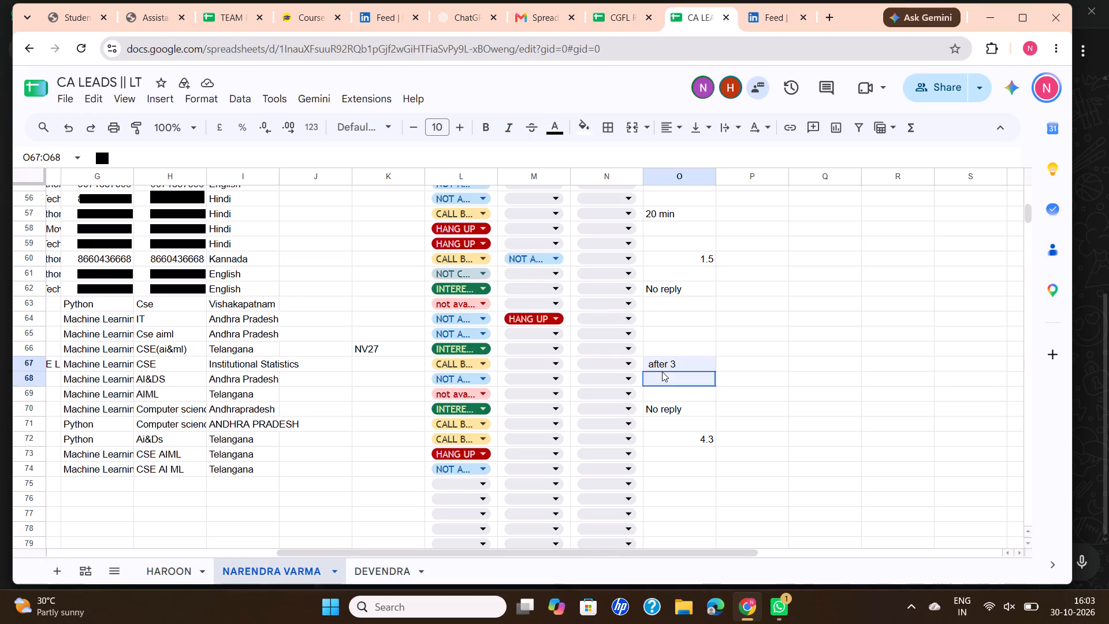
Select the phone number cell D67 of the lead due for a callback in row 67.
{"action": "left_click", "coordinate": [403, 362]}
{"action": "scroll", "coordinate": [403, 362], "scroll_direction": "right", "scroll_amount": 9}
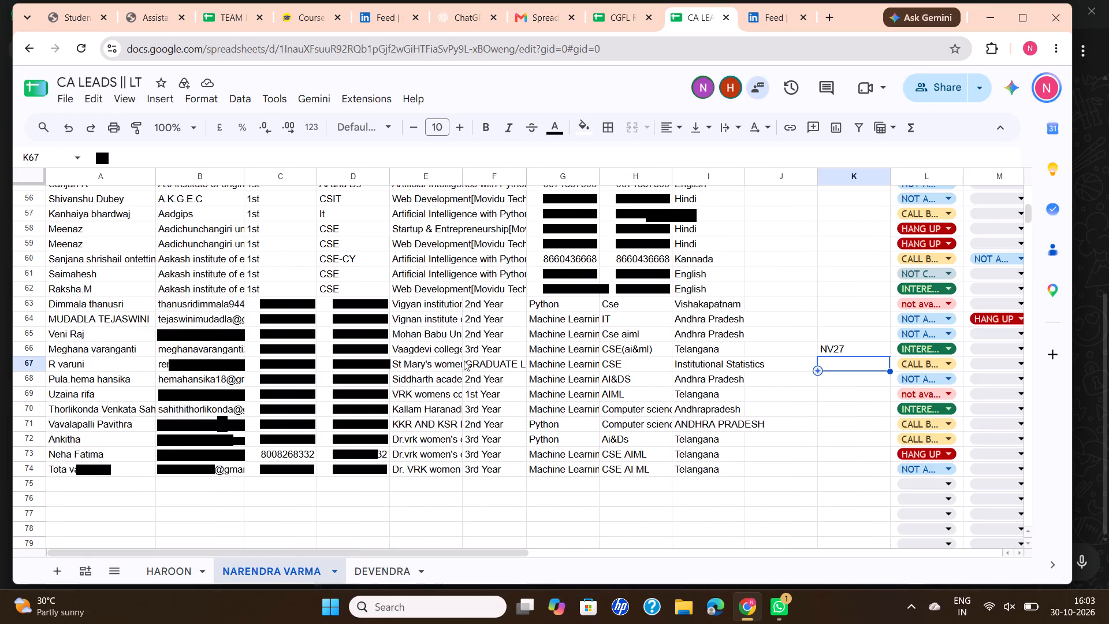
{"action": "left_click", "coordinate": [343, 366]}
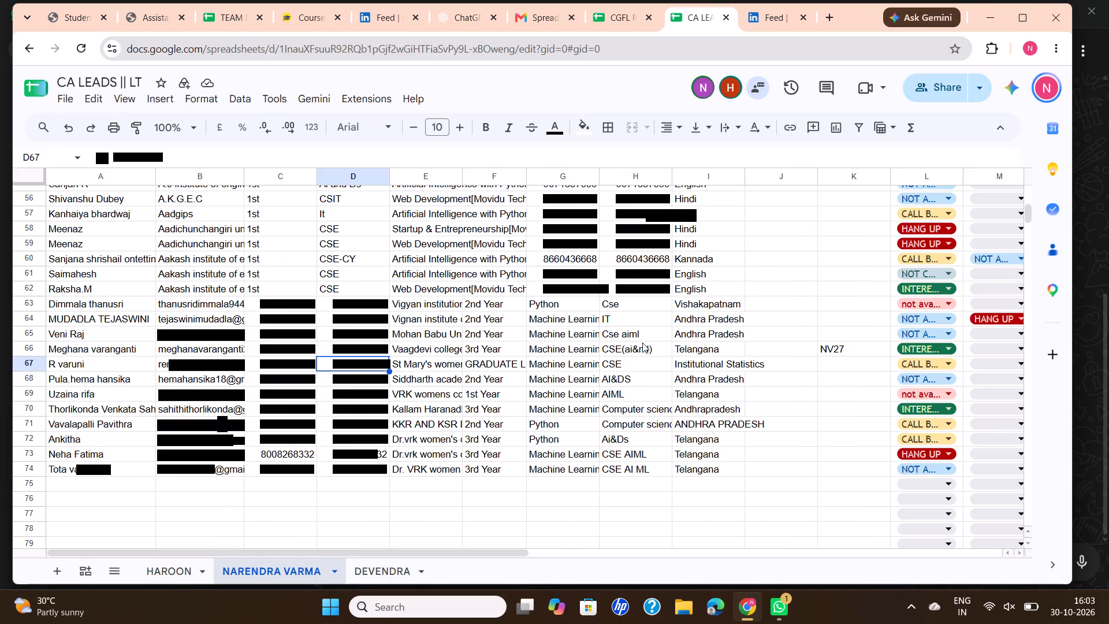
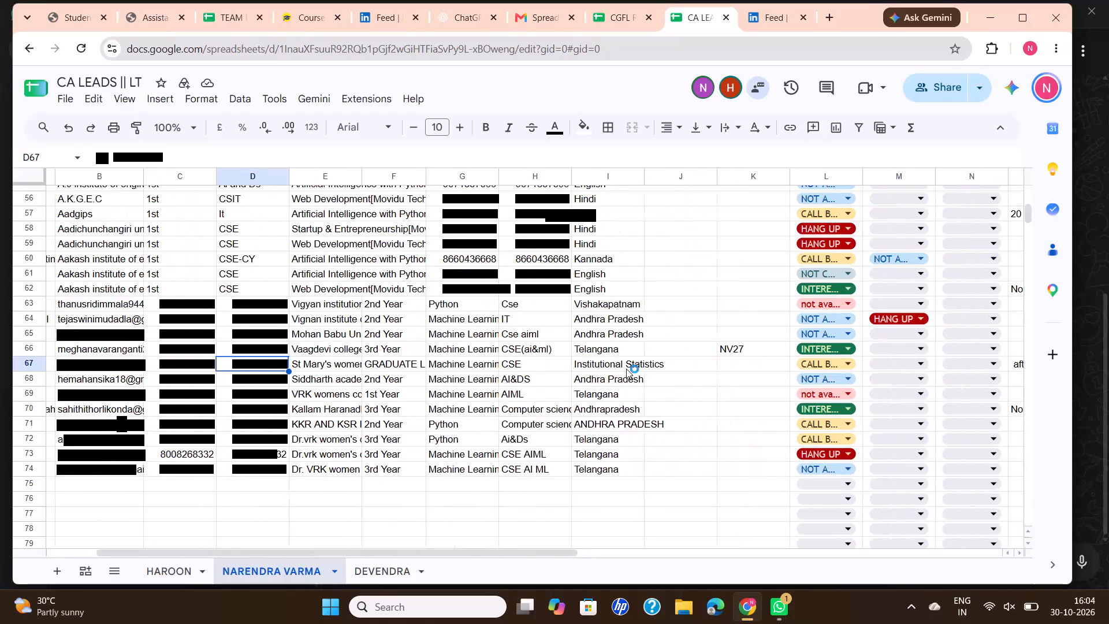
Set the follow-up call status in column M for the lead in row 67 to NOT ANSWERED.
{"action": "left_click", "coordinate": [900, 363]}
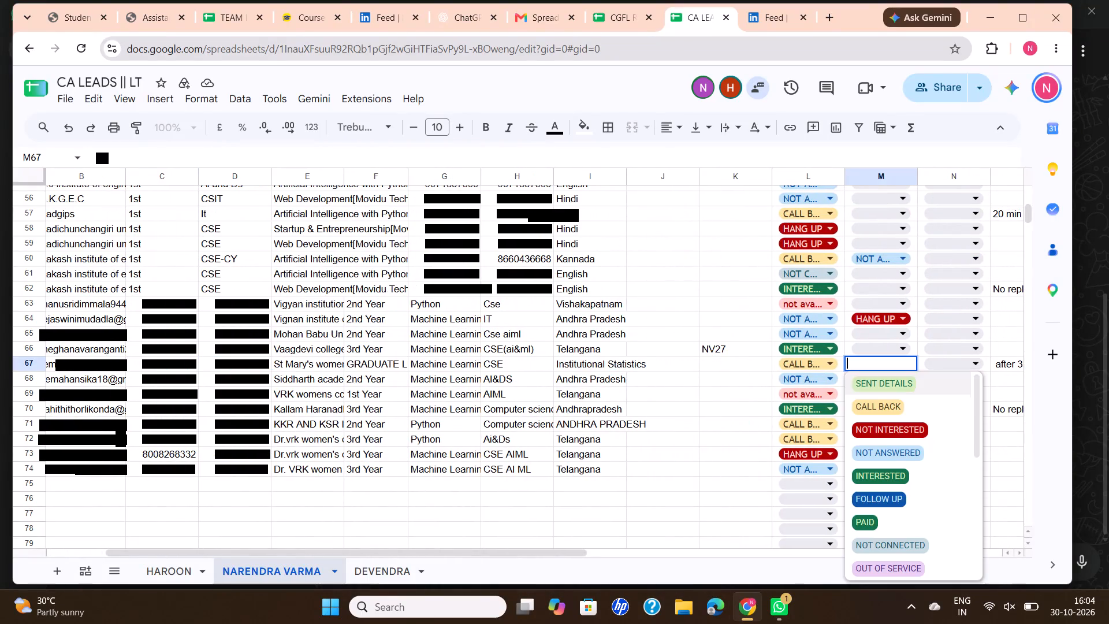
{"action": "left_click", "coordinate": [893, 442]}
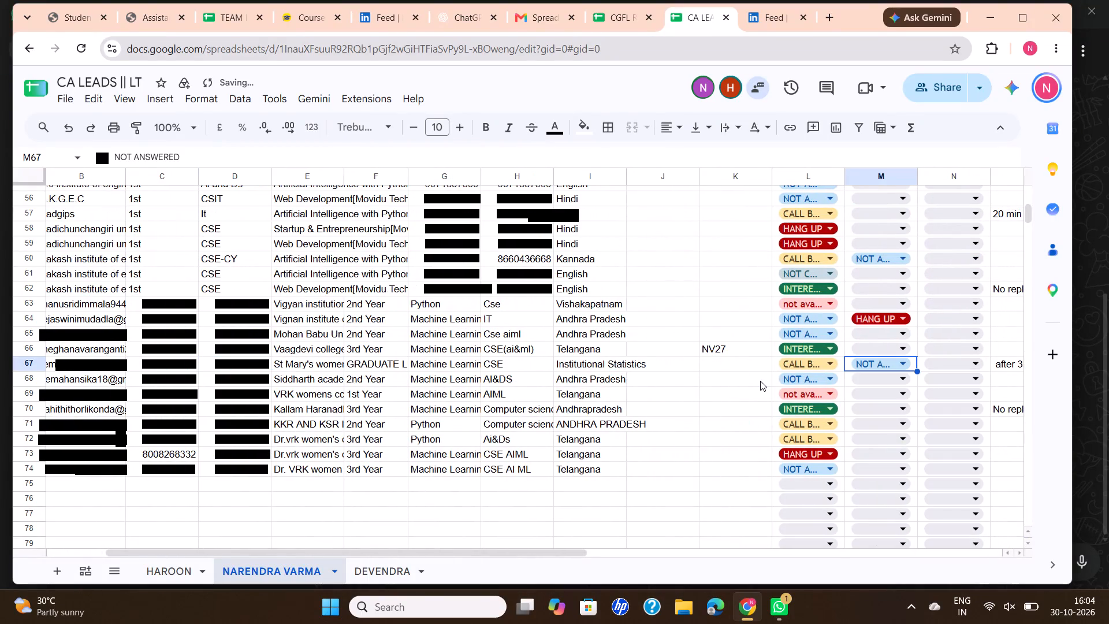
Select the phone number cell D69 of the lead in row 69.
{"action": "left_click", "coordinate": [737, 391]}
{"action": "scroll", "coordinate": [737, 391], "scroll_direction": "right", "scroll_amount": 5}
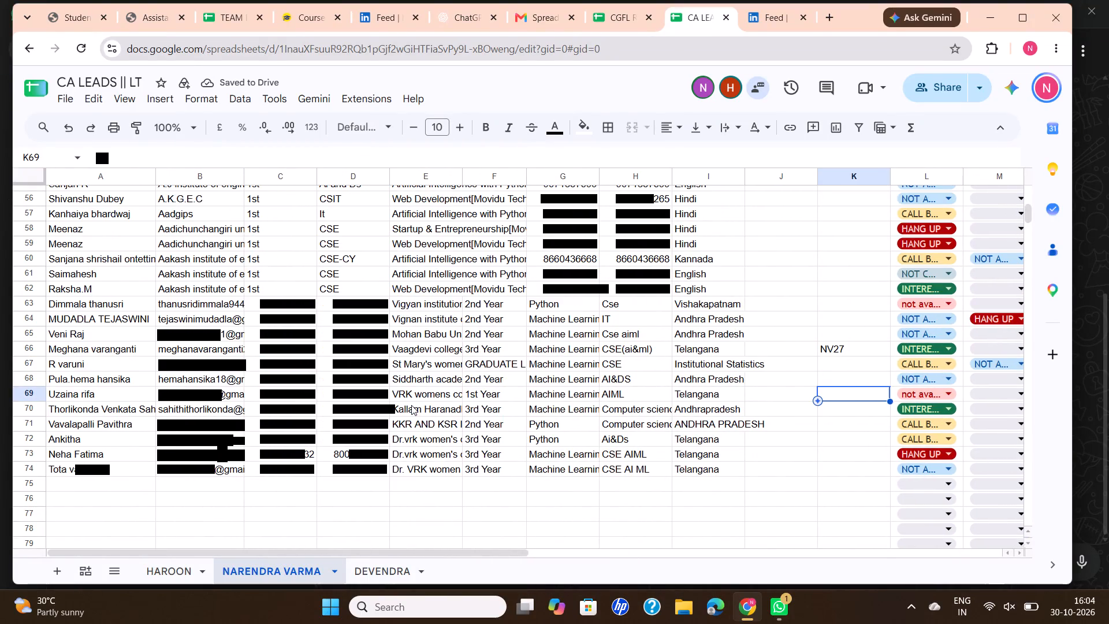
{"action": "left_click", "coordinate": [370, 397]}
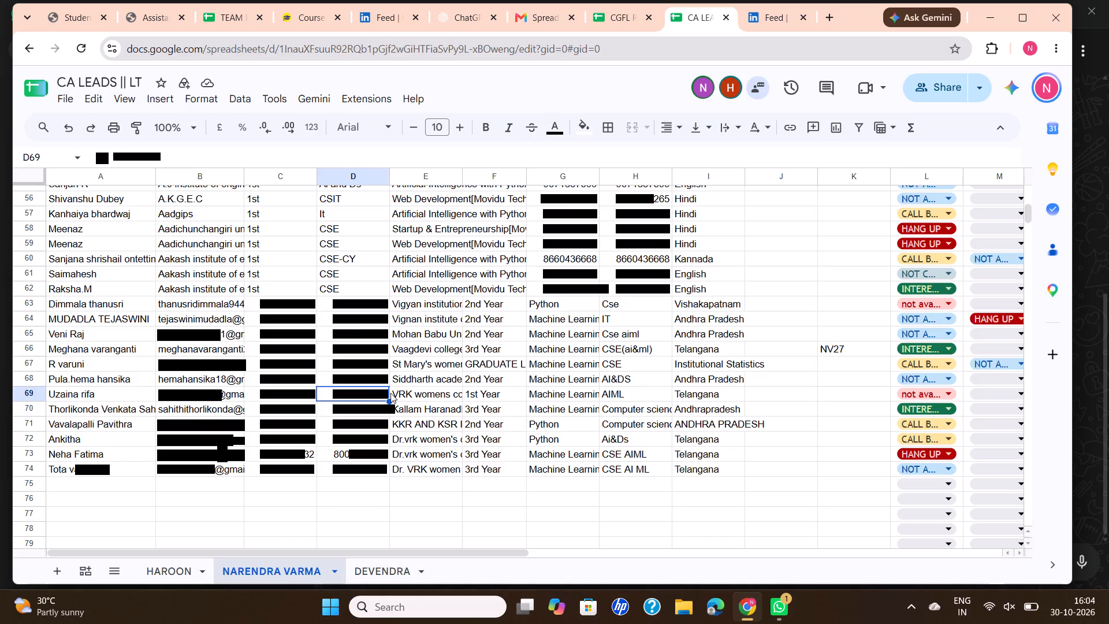
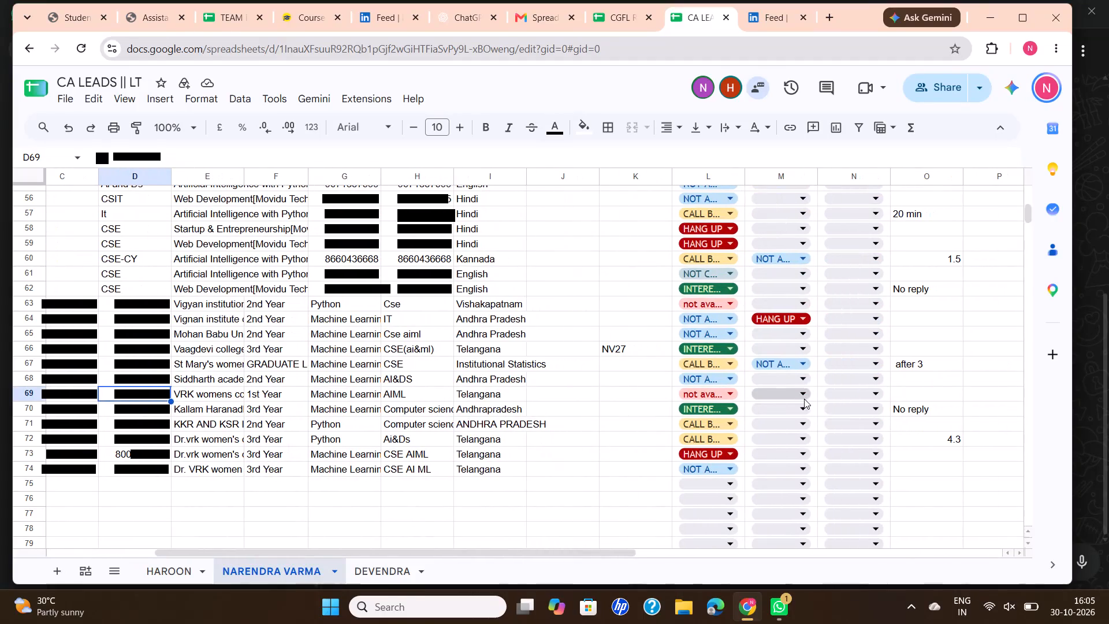
Set the follow-up call status in column M for the lead in row 69 to NOT ANSWERED.
{"action": "left_click_drag", "start_coordinate": [803, 397], "coordinate": [778, 469]}
{"action": "left_click", "coordinate": [778, 469]}
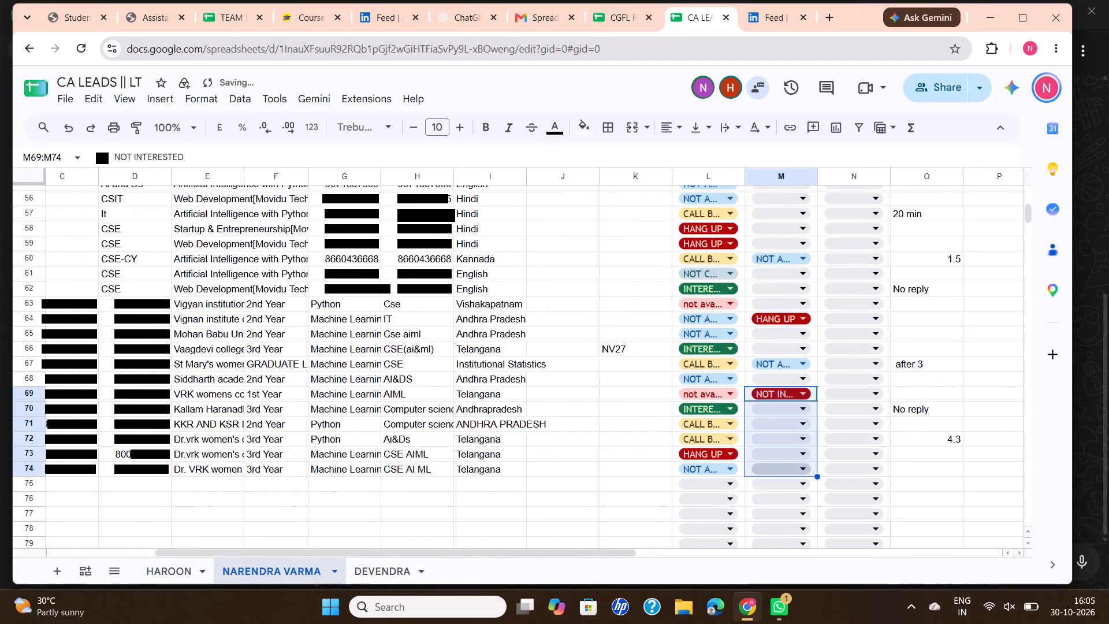
{"action": "left_click_drag", "start_coordinate": [790, 388], "coordinate": [783, 394]}
{"action": "left_click", "coordinate": [783, 394]}
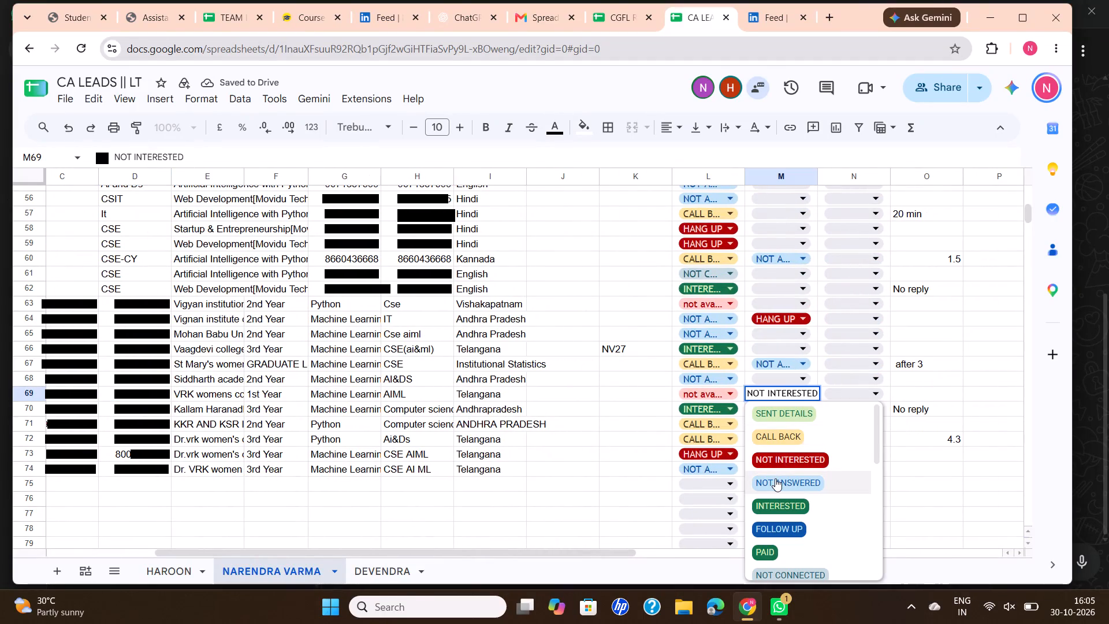
{"action": "left_click", "coordinate": [775, 478]}
Select the phone number cell D68 of the lead in row 68.
{"action": "left_click", "coordinate": [659, 381]}
{"action": "scroll", "coordinate": [659, 381], "scroll_direction": "right", "scroll_amount": 3}
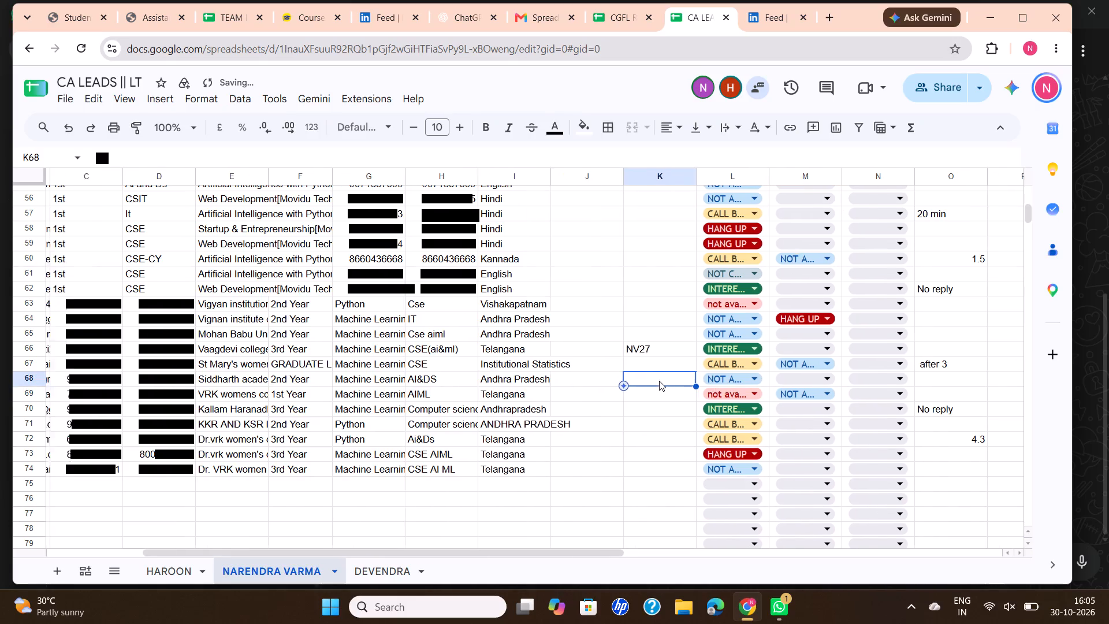
{"action": "scroll", "coordinate": [659, 381], "scroll_direction": "right", "scroll_amount": 3}
{"action": "left_click", "coordinate": [337, 384]}
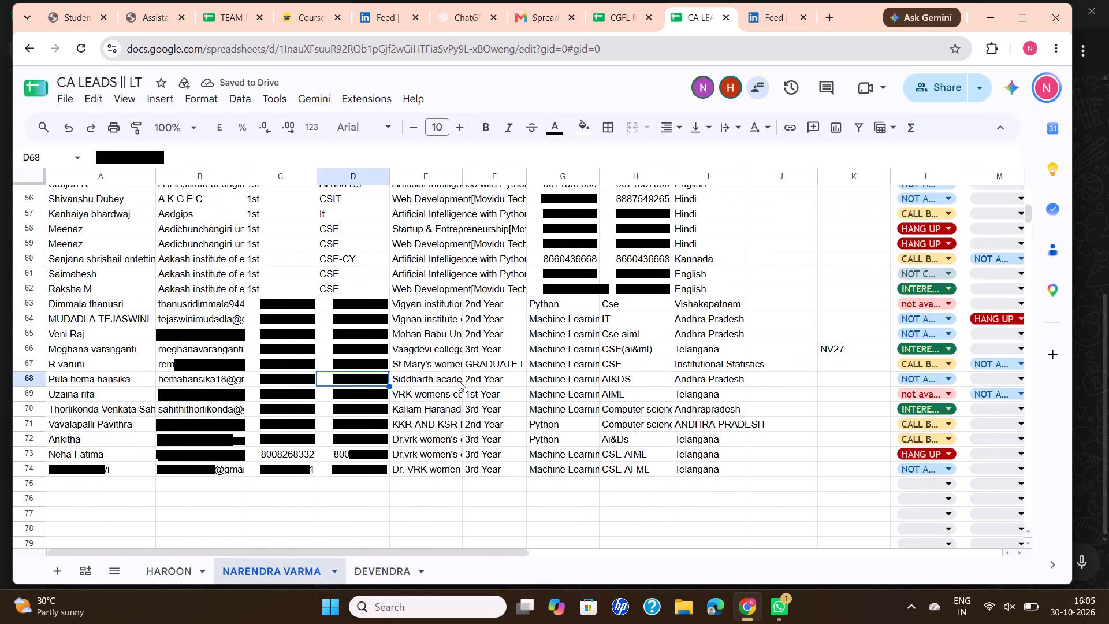
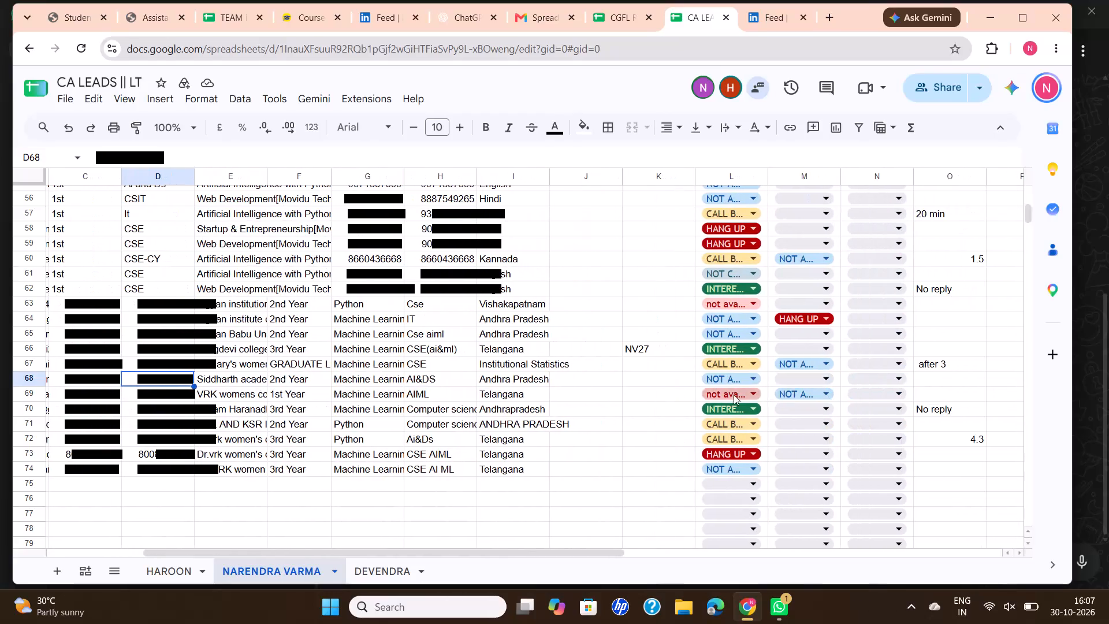
Set the follow-up call status in column M for the lead in row 68 to CALL BACK.
{"action": "scroll", "coordinate": [647, 393], "scroll_direction": "left", "scroll_amount": 3}
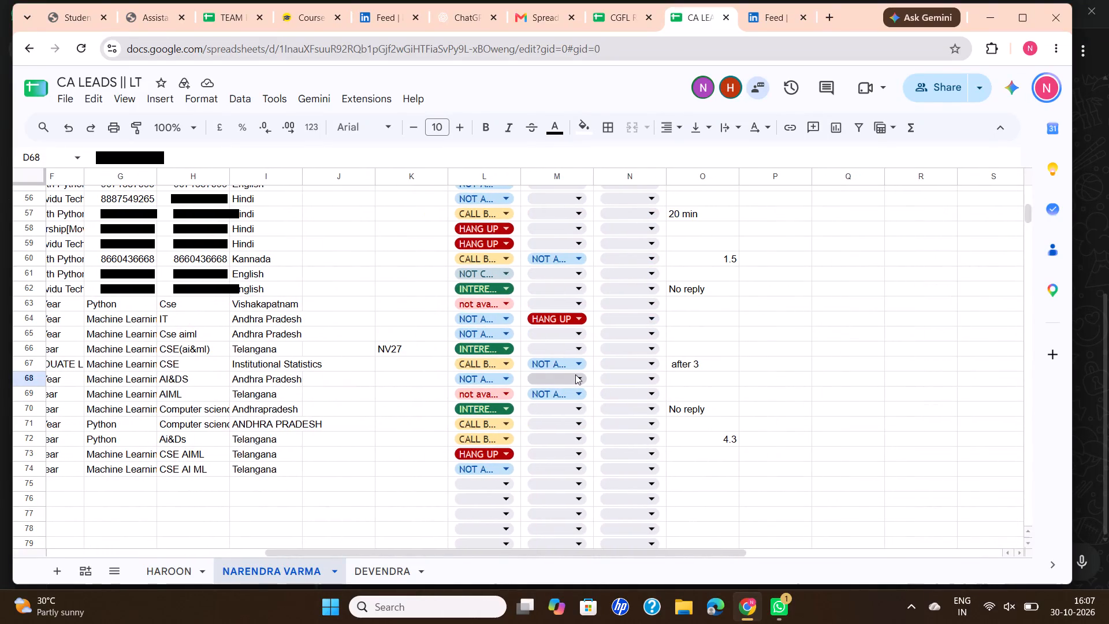
{"action": "left_click", "coordinate": [575, 374]}
{"action": "left_click", "coordinate": [552, 417]}
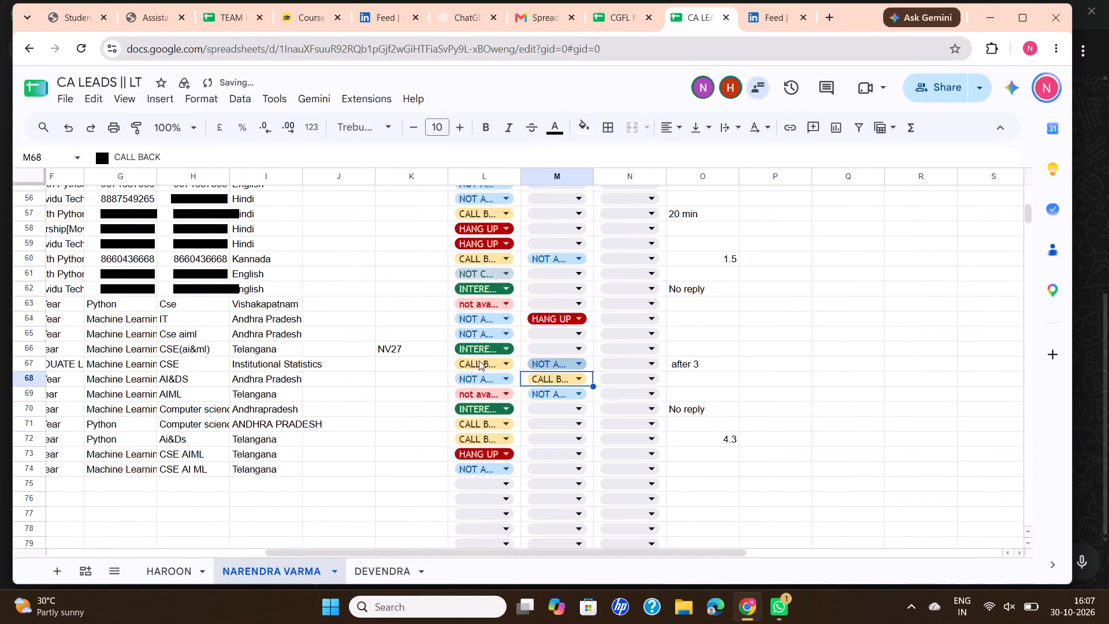
Check the phone number in D65 and set that lead's follow-up call status in column M to BUSY.
{"action": "left_click", "coordinate": [431, 337]}
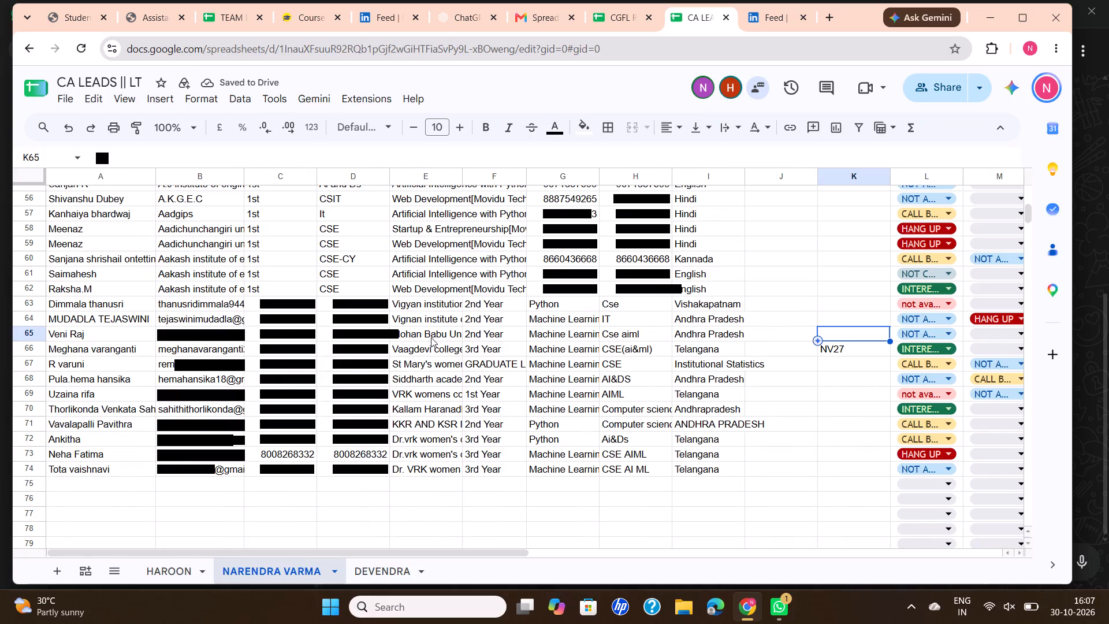
{"action": "left_click", "coordinate": [356, 330]}
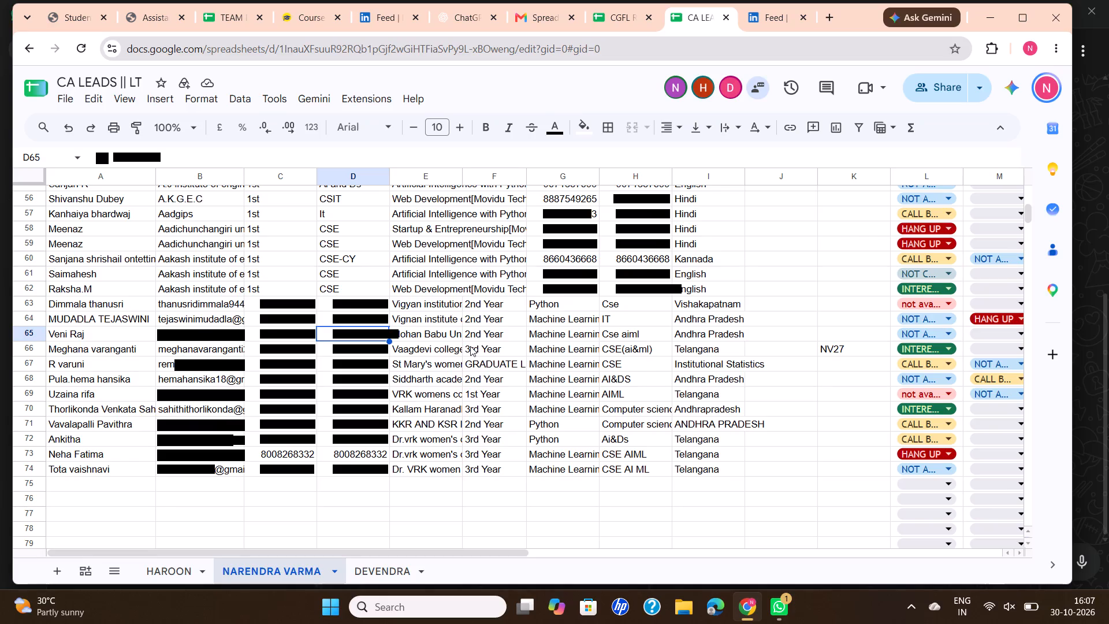
{"action": "scroll", "coordinate": [470, 346], "scroll_direction": "left", "scroll_amount": 4}
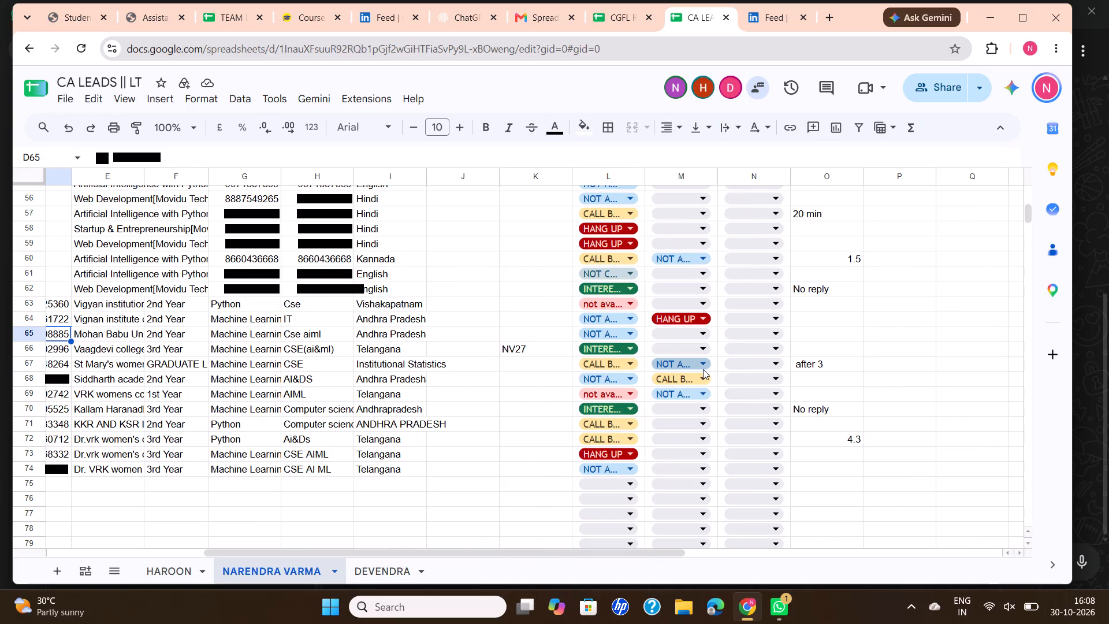
{"action": "scroll", "coordinate": [703, 369], "scroll_direction": "left", "scroll_amount": 1}
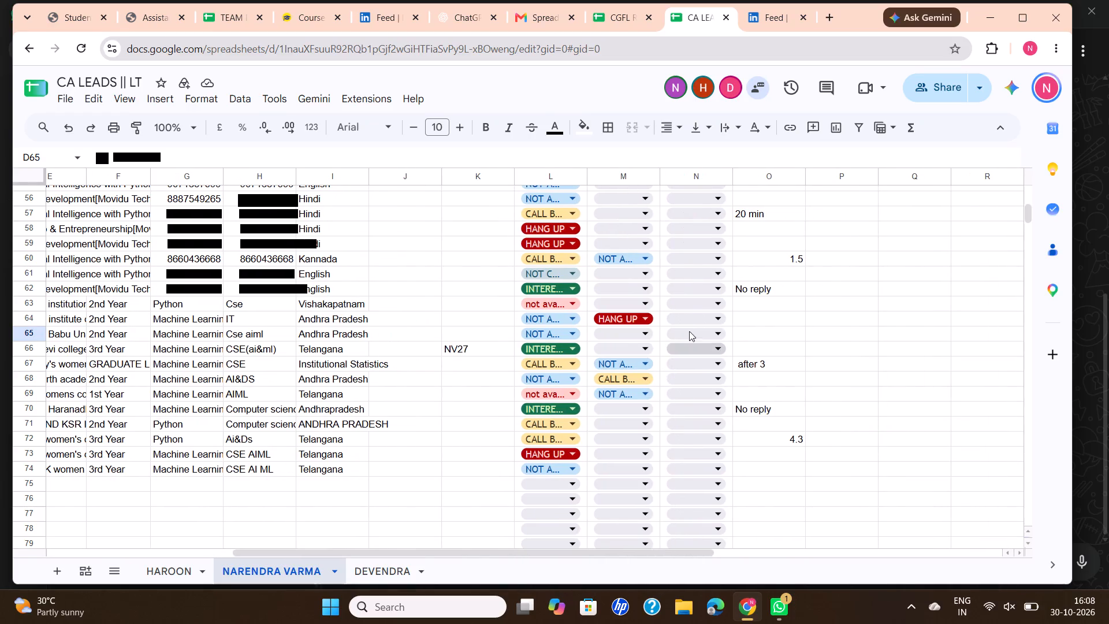
{"action": "left_click", "coordinate": [641, 336]}
{"action": "scroll", "coordinate": [637, 421], "scroll_direction": "down", "scroll_amount": 1}
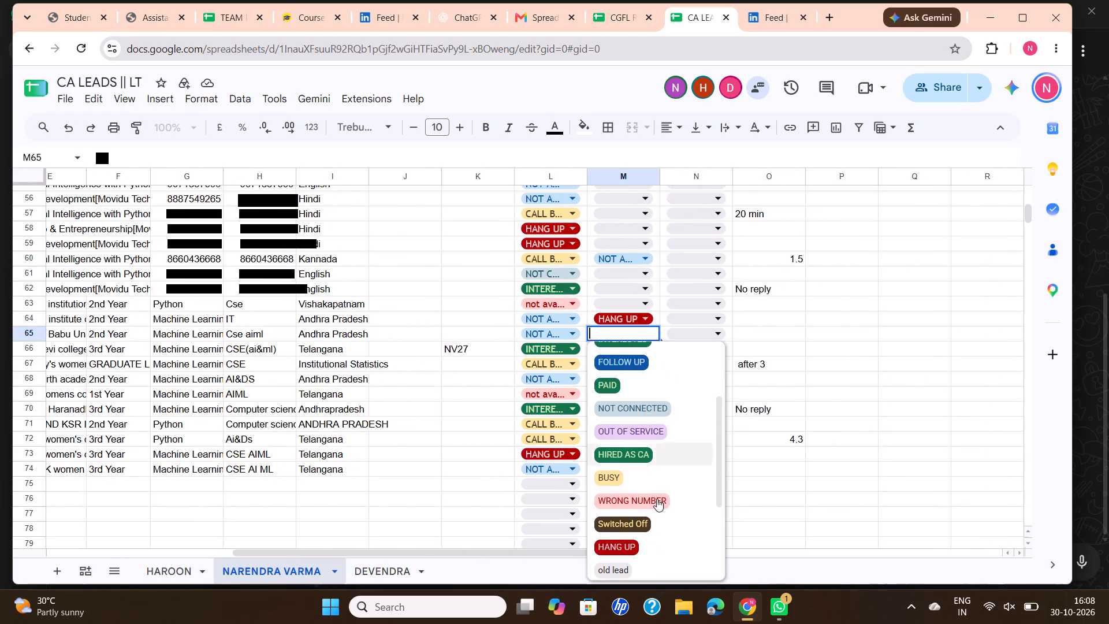
{"action": "left_click", "coordinate": [611, 473]}
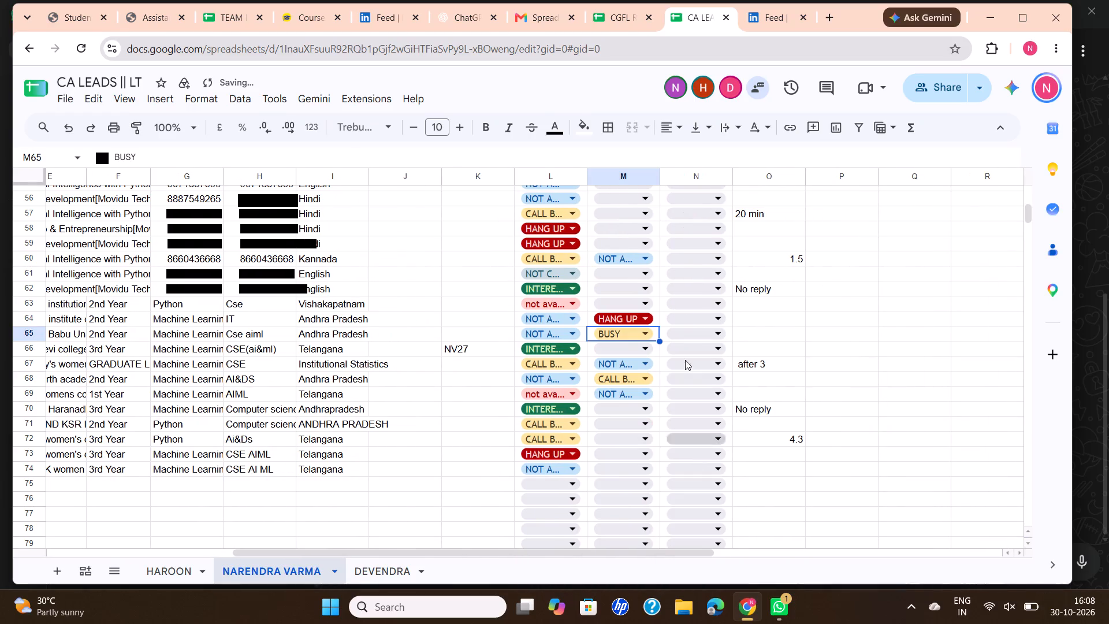
Select the phone number cell C63 of the lead in row 63.
{"action": "left_click", "coordinate": [478, 301]}
{"action": "scroll", "coordinate": [478, 301], "scroll_direction": "right", "scroll_amount": 8}
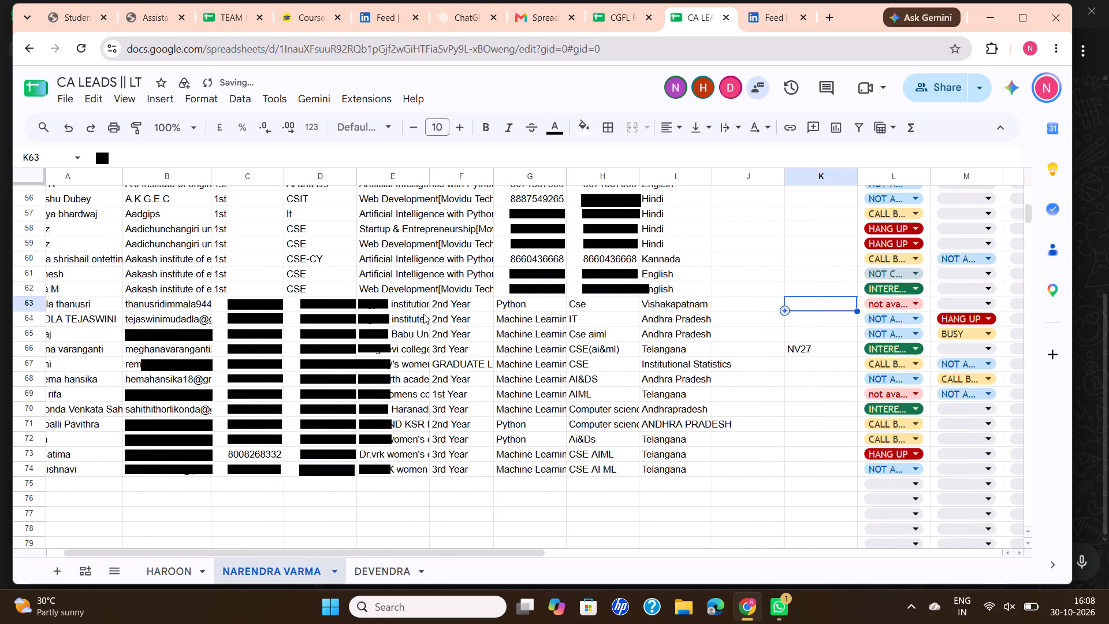
{"action": "left_click", "coordinate": [297, 305]}
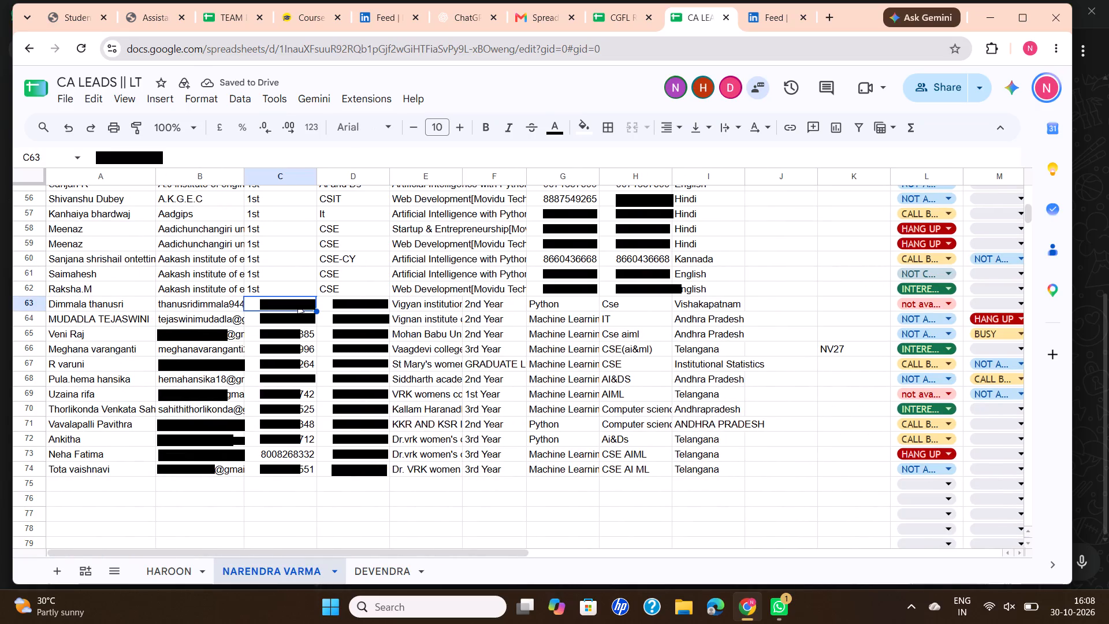
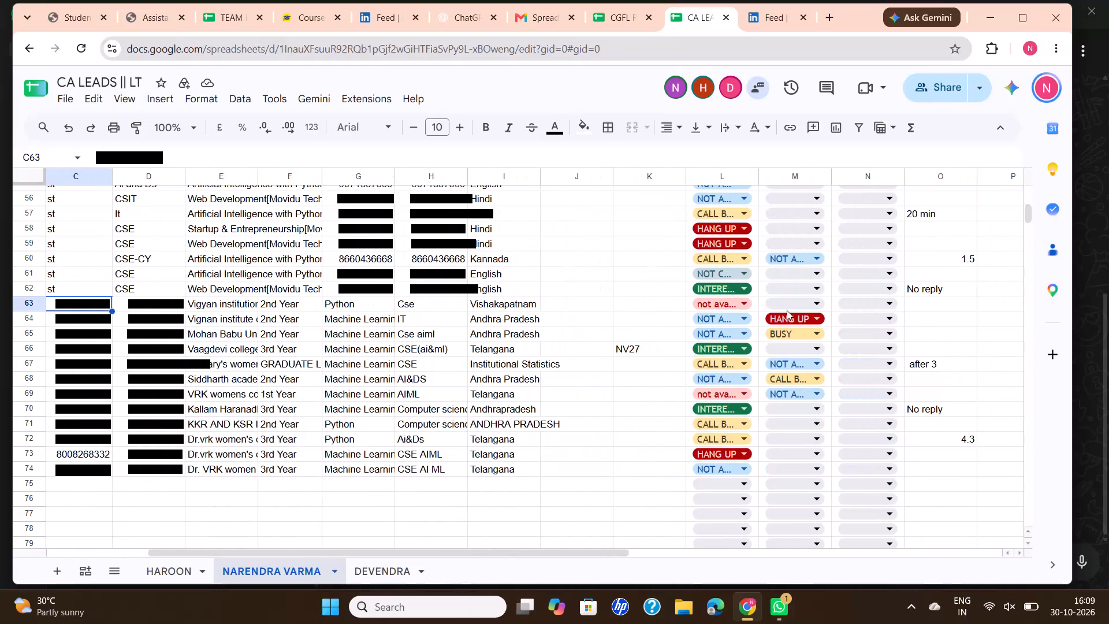
Set the follow-up call status in column M for the lead in row 63 to NOT INTERESTED.
{"action": "left_click", "coordinate": [812, 306]}
{"action": "left_click", "coordinate": [797, 363]}
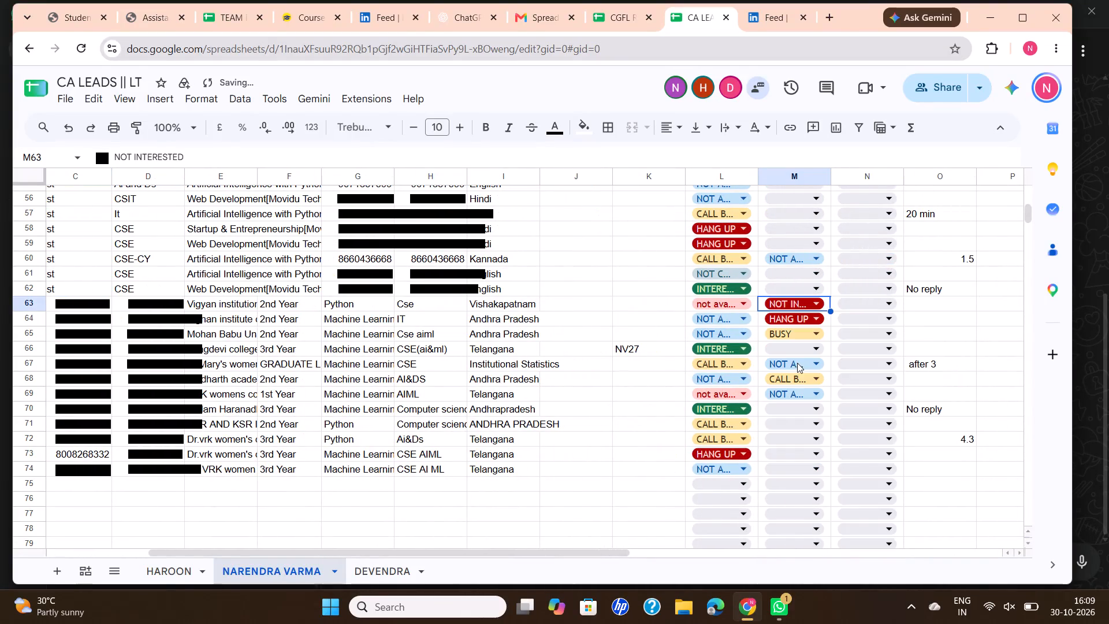
{"action": "left_click", "coordinate": [651, 318]}
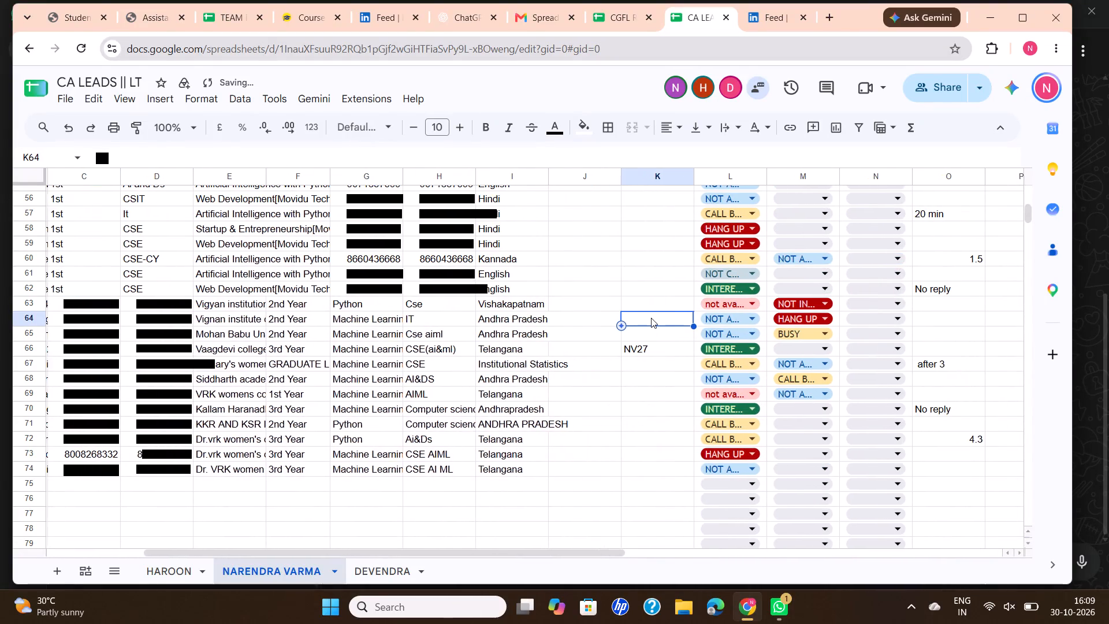
{"action": "left_click", "coordinate": [659, 333]}
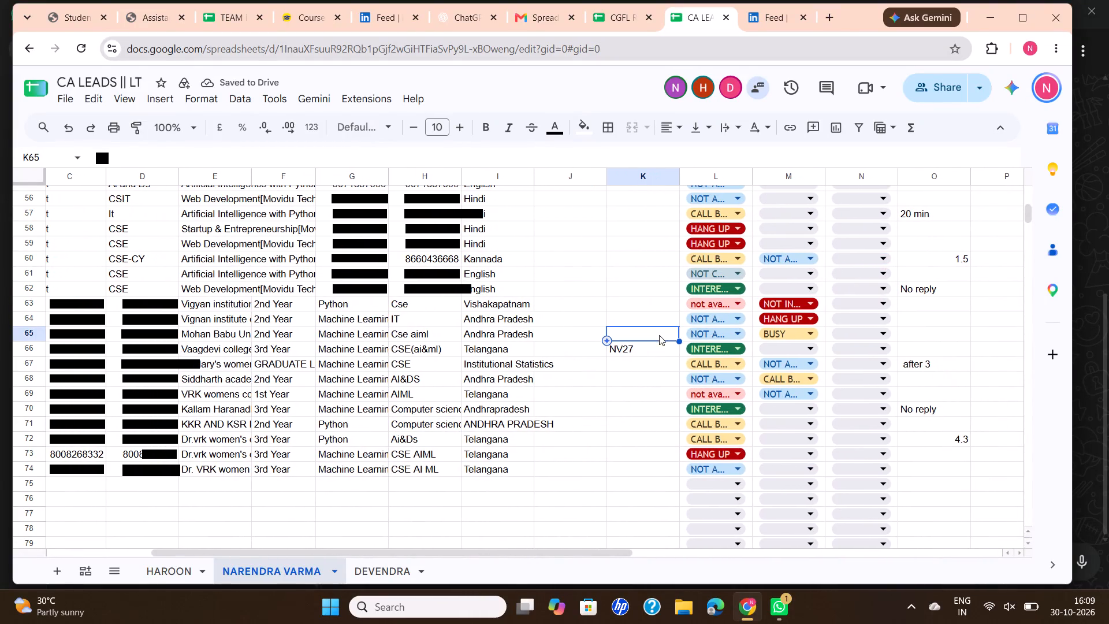
Copy the phone number in G62 for the interested lead in row 62.
{"action": "scroll", "coordinate": [669, 422], "scroll_direction": "up", "scroll_amount": 2}
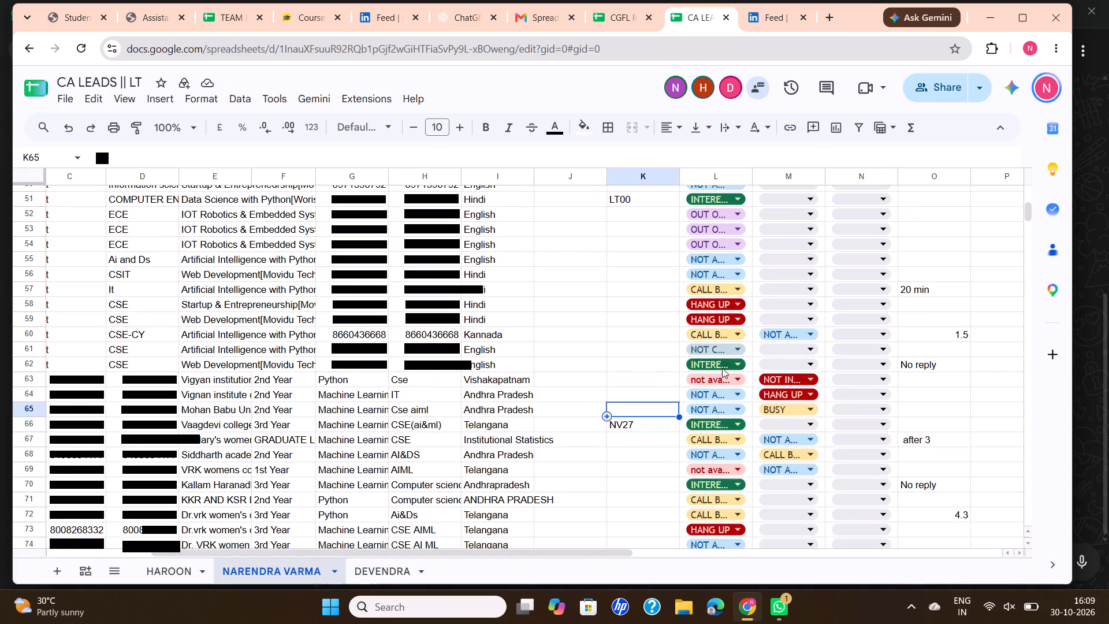
{"action": "left_click", "coordinate": [656, 364]}
{"action": "scroll", "coordinate": [656, 364], "scroll_direction": "right", "scroll_amount": 4}
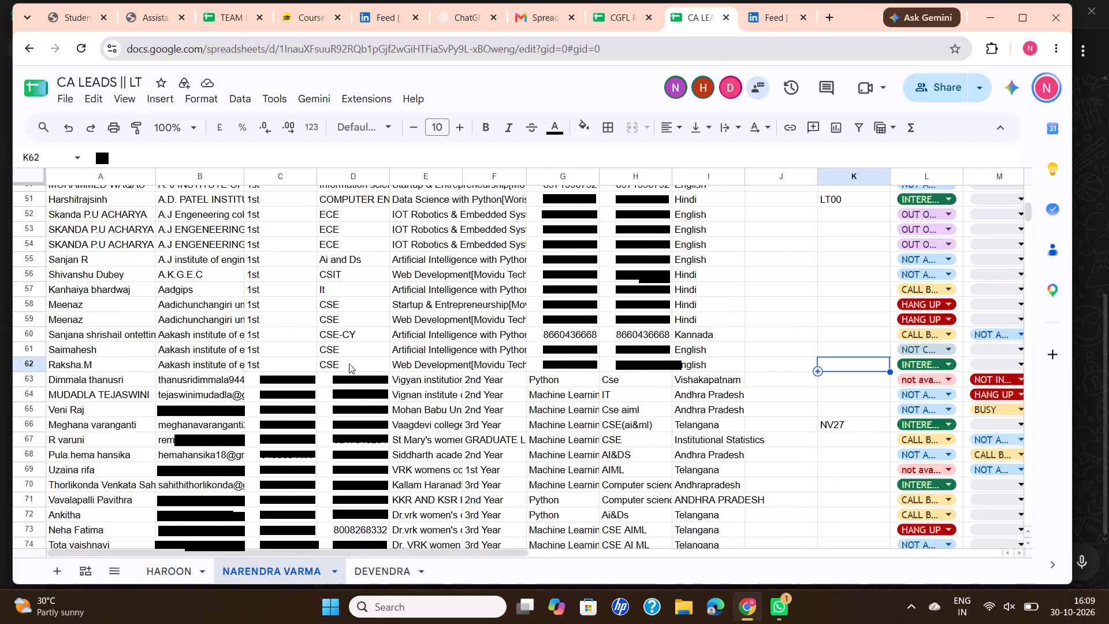
{"action": "left_click", "coordinate": [583, 363]}
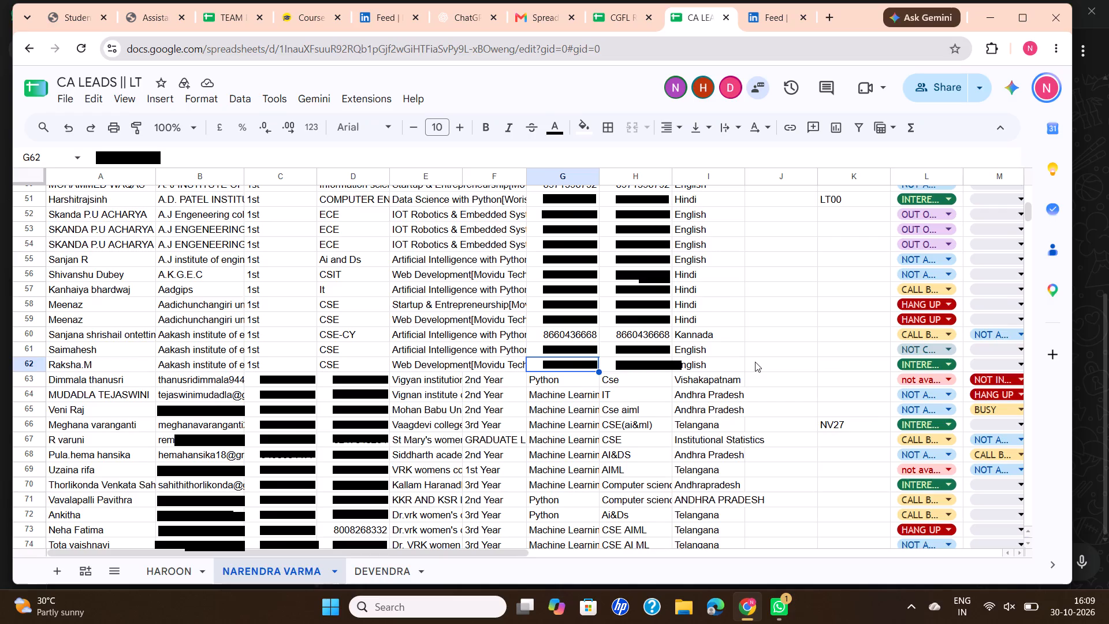
{"action": "scroll", "coordinate": [755, 362], "scroll_direction": "left", "scroll_amount": 1}
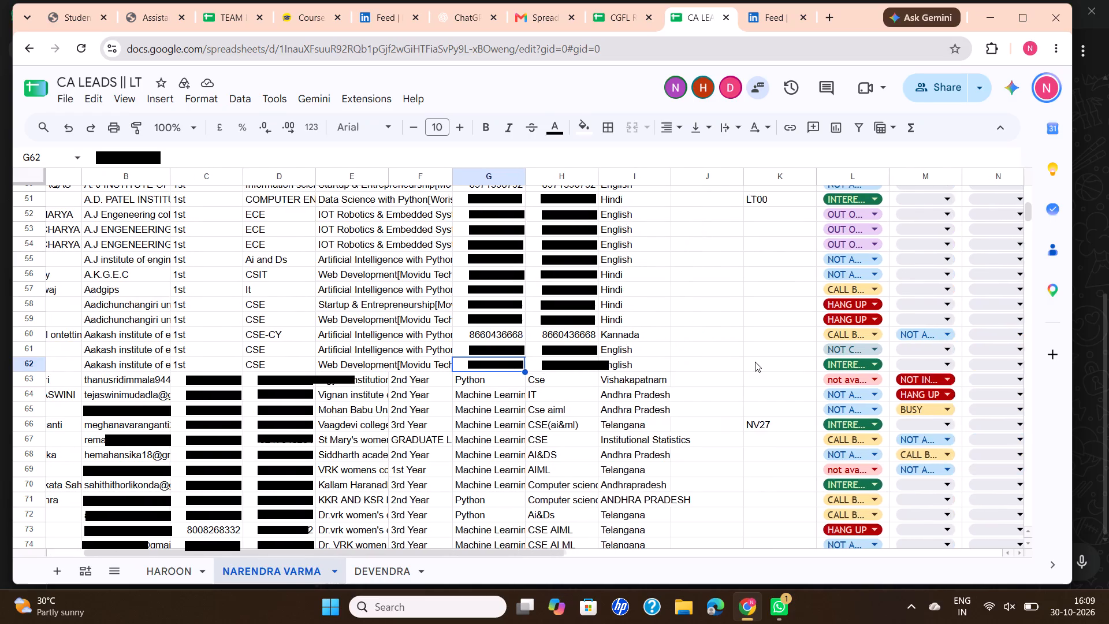
{"action": "scroll", "coordinate": [755, 362], "scroll_direction": "right", "scroll_amount": 6}
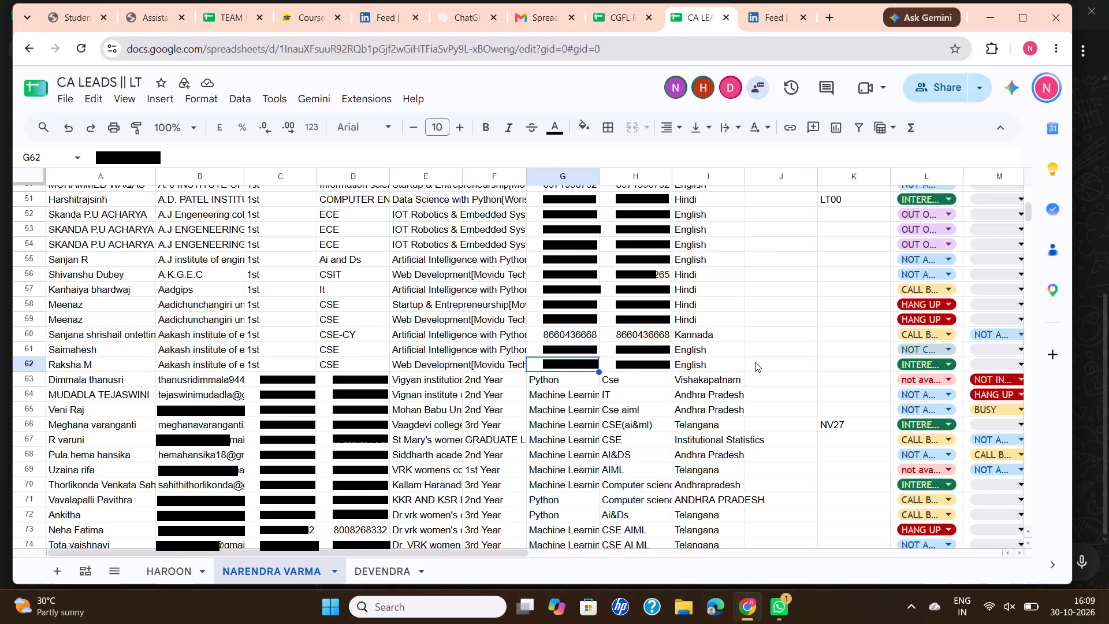
{"action": "triple_click", "coordinate": [578, 366]}
{"action": "key", "text": "ctrl+c"}
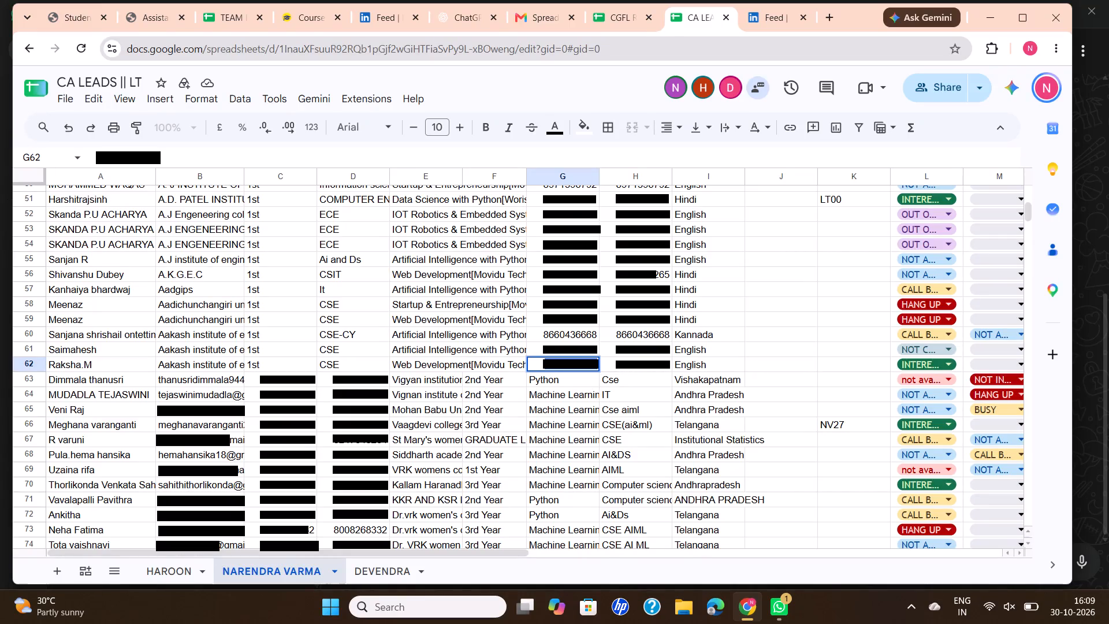
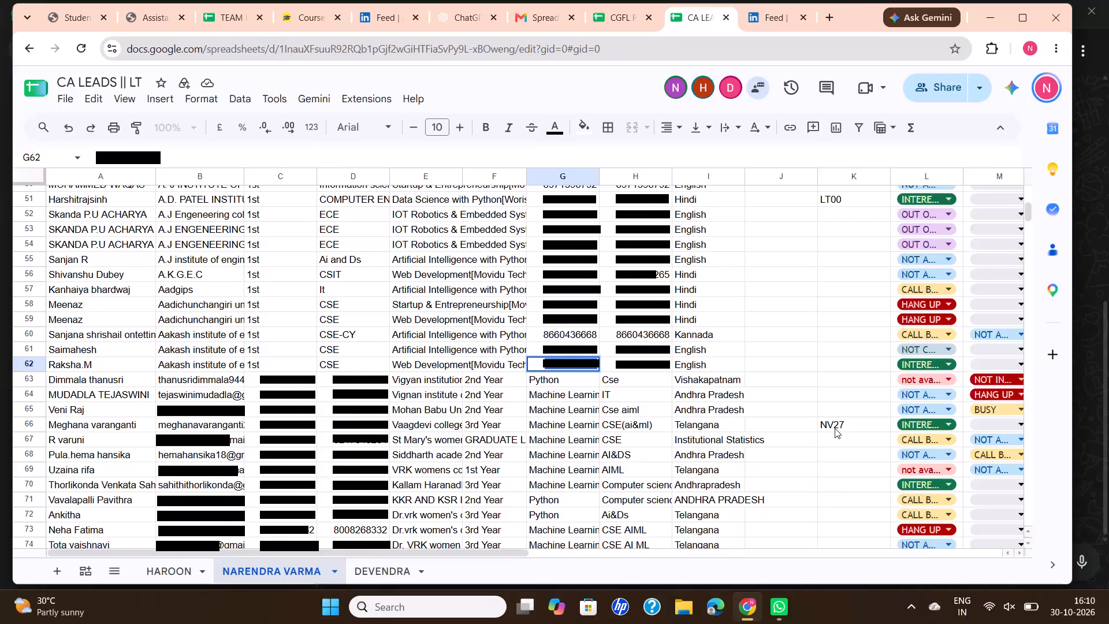
Set the follow-up call status in column M for the lead in row 62 to NOT ANSWERED.
{"action": "scroll", "coordinate": [835, 428], "scroll_direction": "left", "scroll_amount": 3}
{"action": "left_click", "coordinate": [803, 363]}
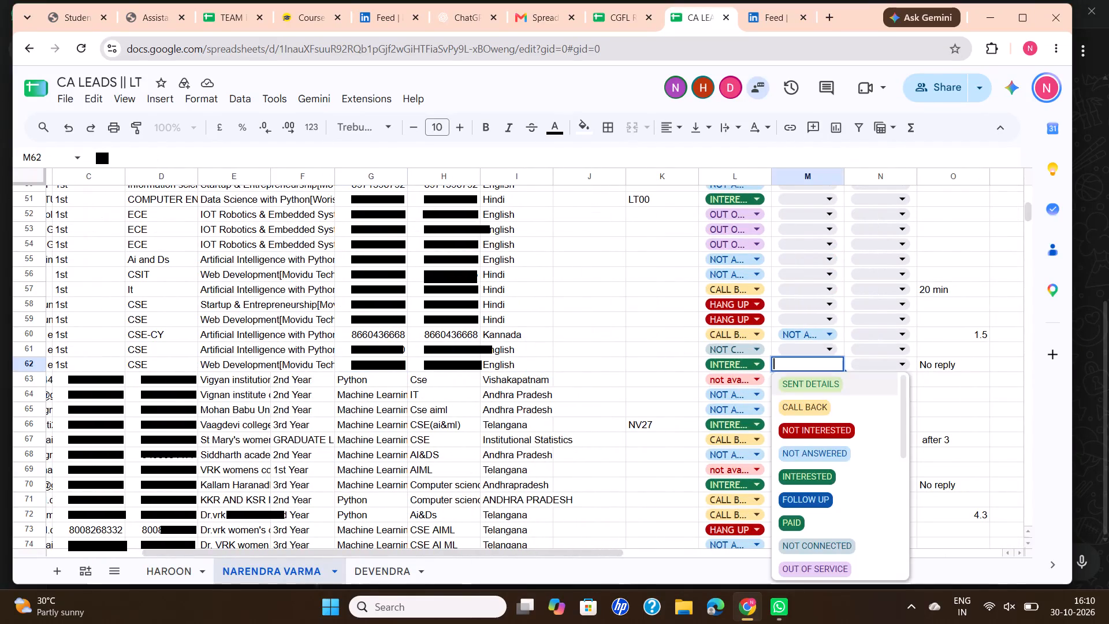
{"action": "left_click", "coordinate": [806, 450]}
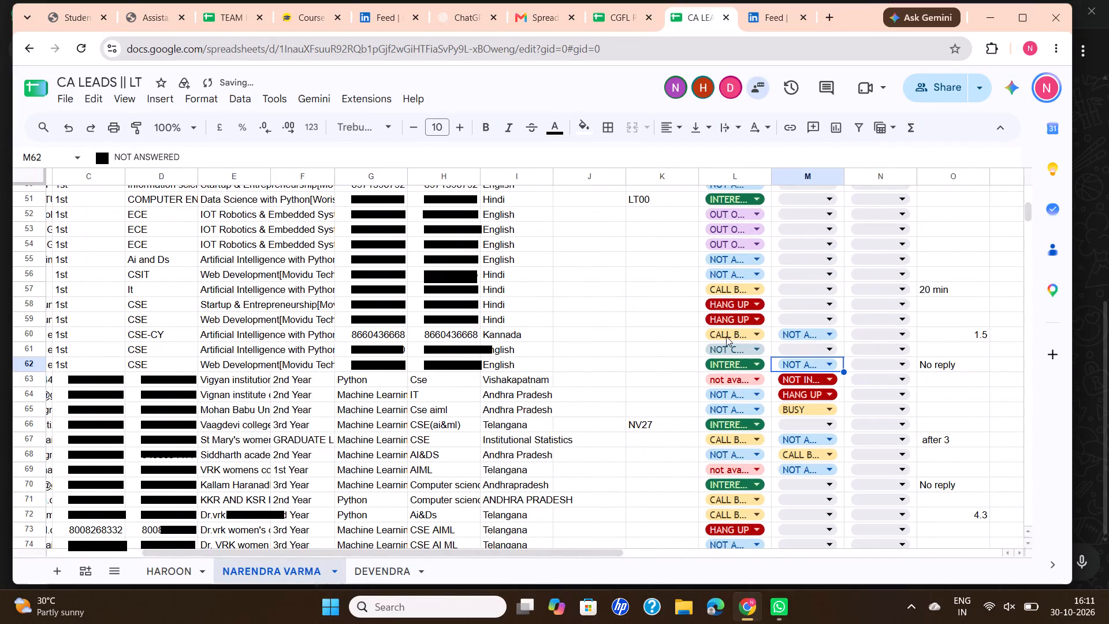
Select the phone number in G61 for the lead in row 61.
{"action": "left_click", "coordinate": [656, 344]}
{"action": "scroll", "coordinate": [656, 344], "scroll_direction": "right", "scroll_amount": 4}
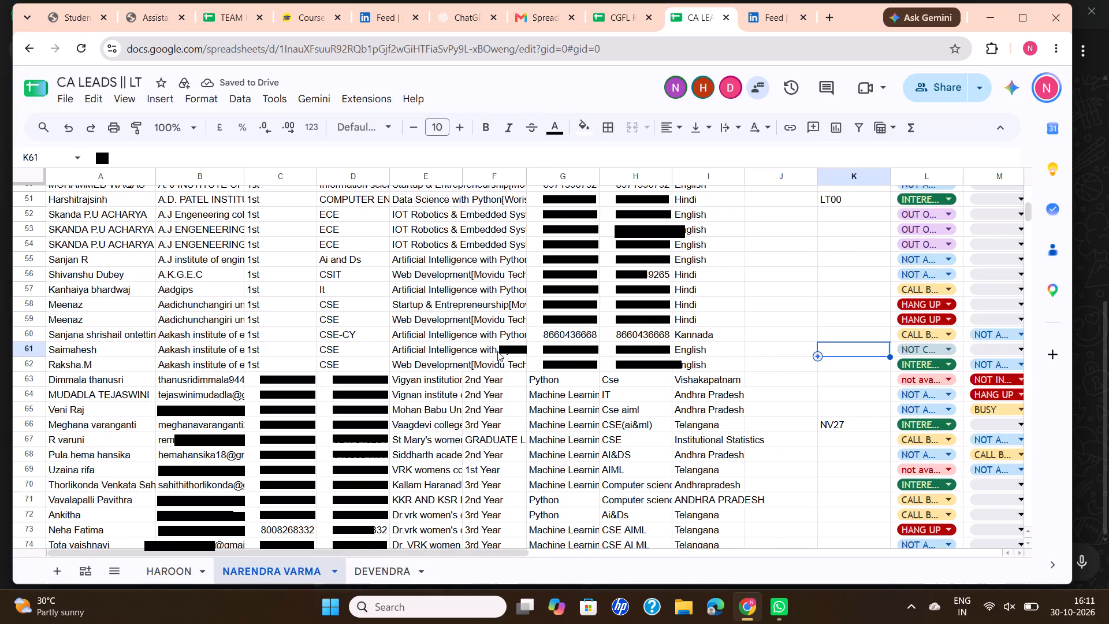
{"action": "left_click", "coordinate": [556, 347]}
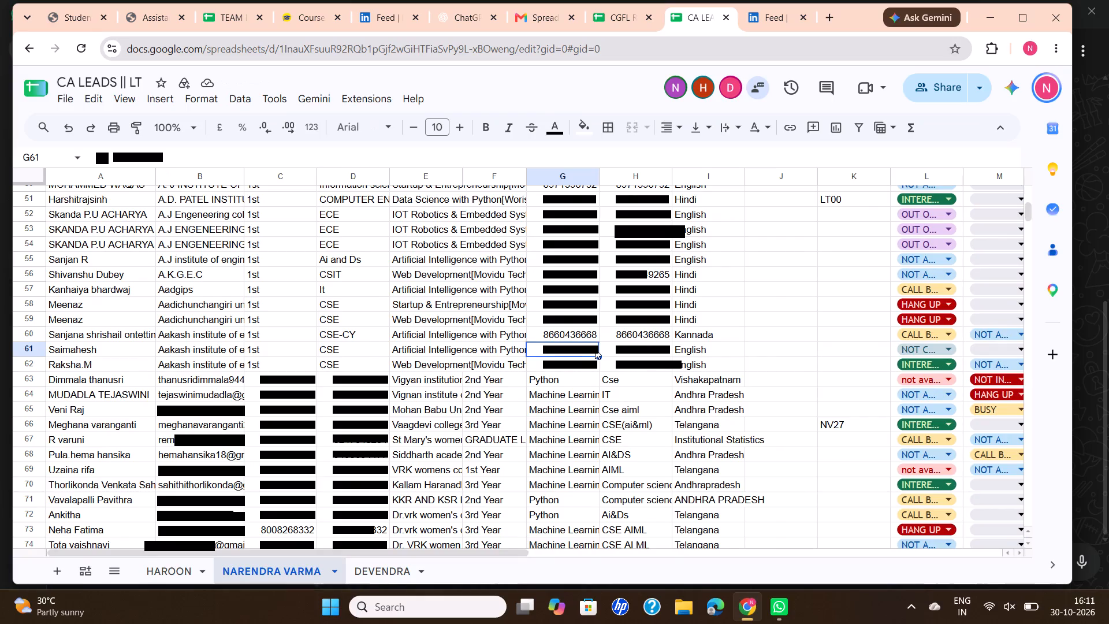
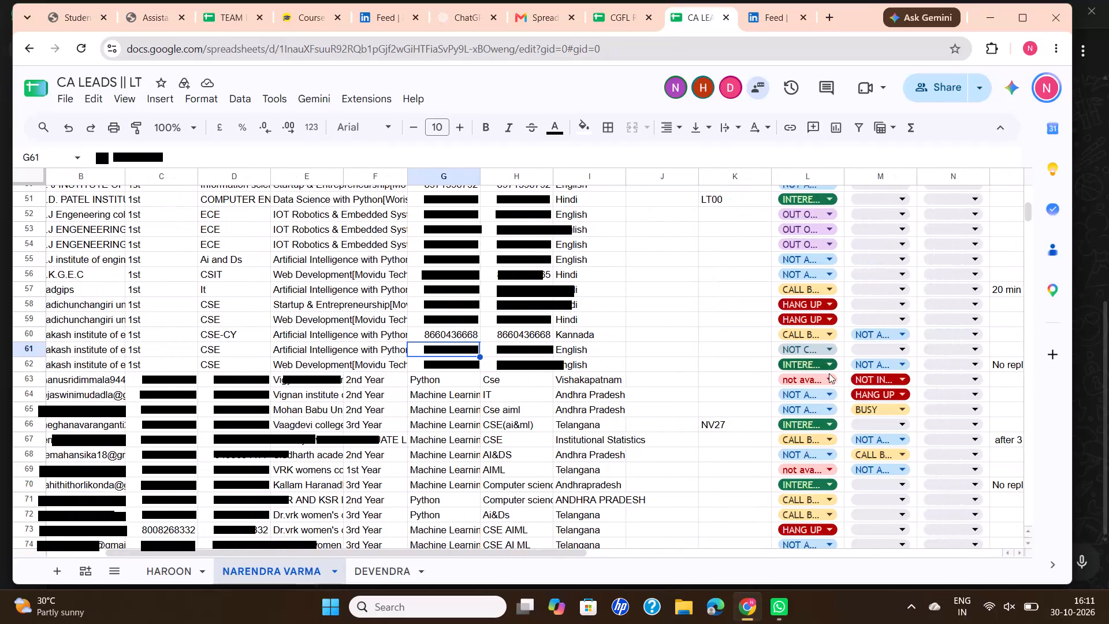
Set the follow-up call status in column M for the lead in row 61 to does not exist.
{"action": "left_click", "coordinate": [884, 346]}
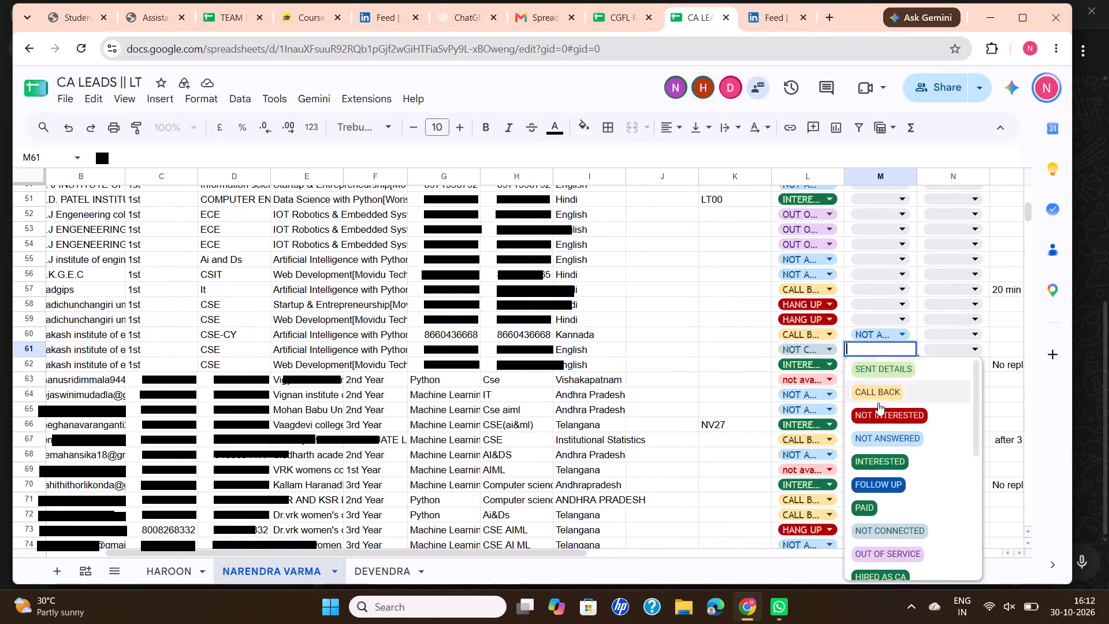
{"action": "scroll", "coordinate": [890, 464], "scroll_direction": "down", "scroll_amount": 2}
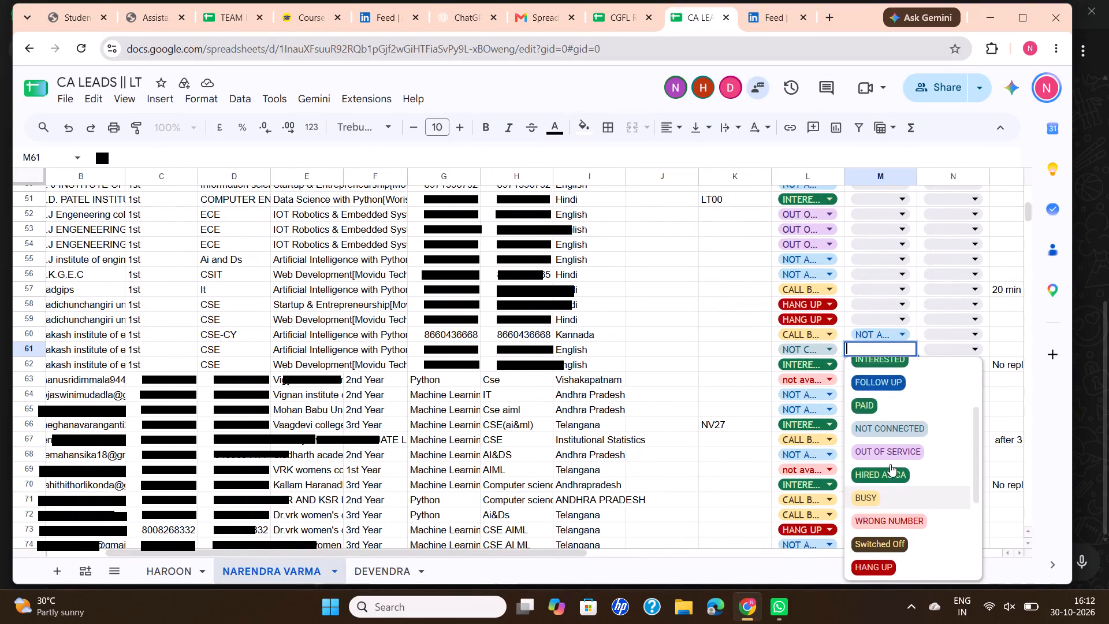
{"action": "scroll", "coordinate": [890, 464], "scroll_direction": "down", "scroll_amount": 1}
{"action": "left_click", "coordinate": [868, 543]}
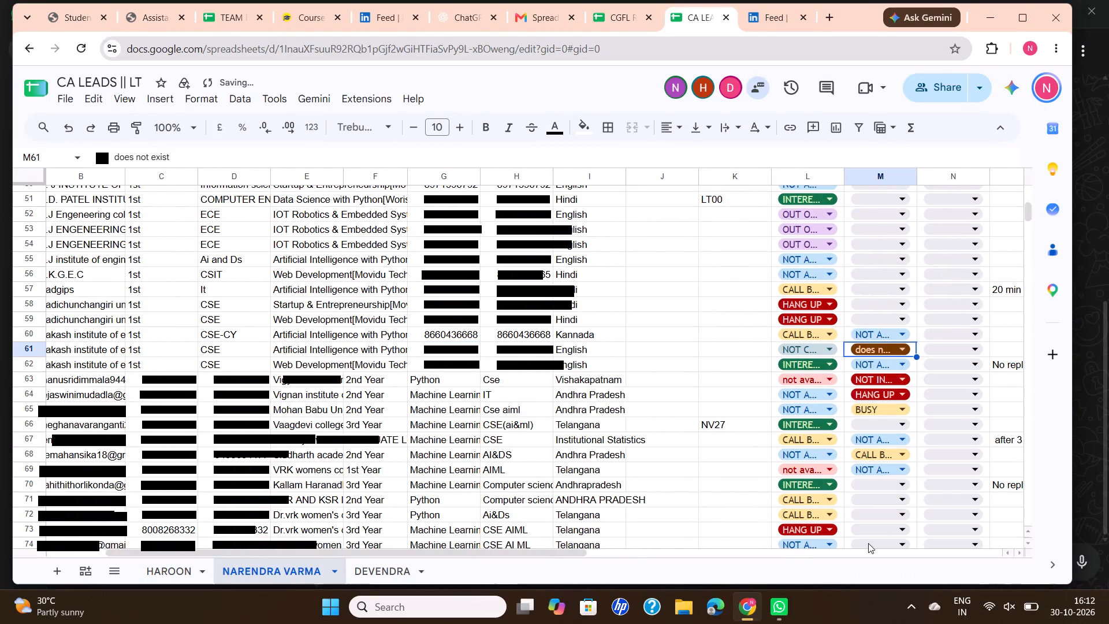
Check the earlier leads around rows 49 to 60 and select the phone number in G57 for the row 57 lead.
{"action": "left_click", "coordinate": [758, 329]}
{"action": "scroll", "coordinate": [758, 329], "scroll_direction": "right", "scroll_amount": 2}
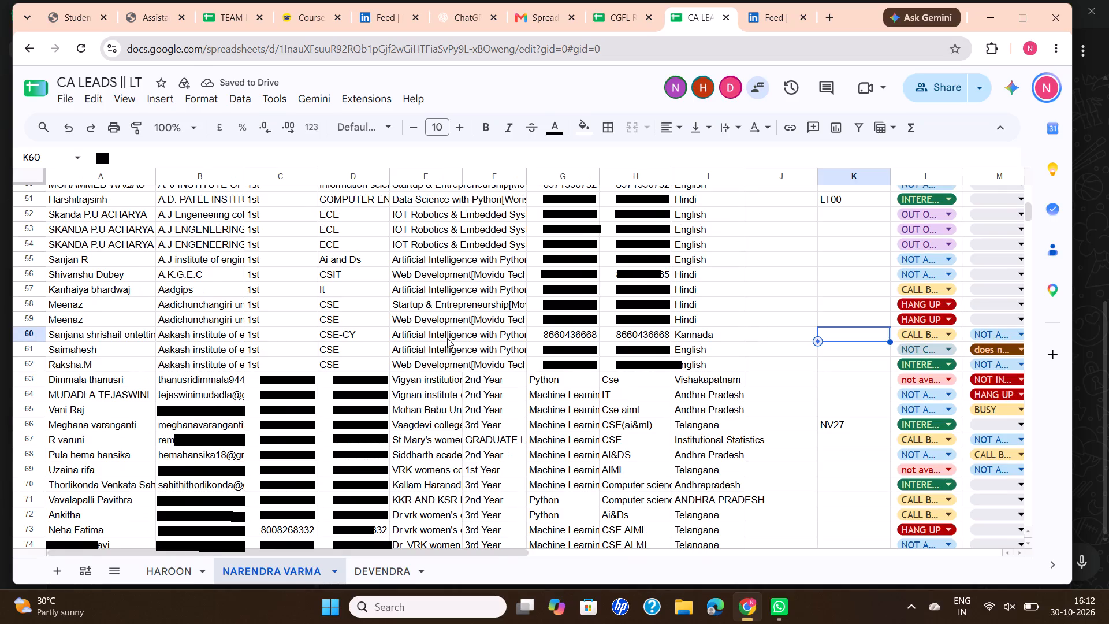
{"action": "scroll", "coordinate": [554, 345], "scroll_direction": "up", "scroll_amount": 1}
{"action": "scroll", "coordinate": [650, 349], "scroll_direction": "left", "scroll_amount": 3}
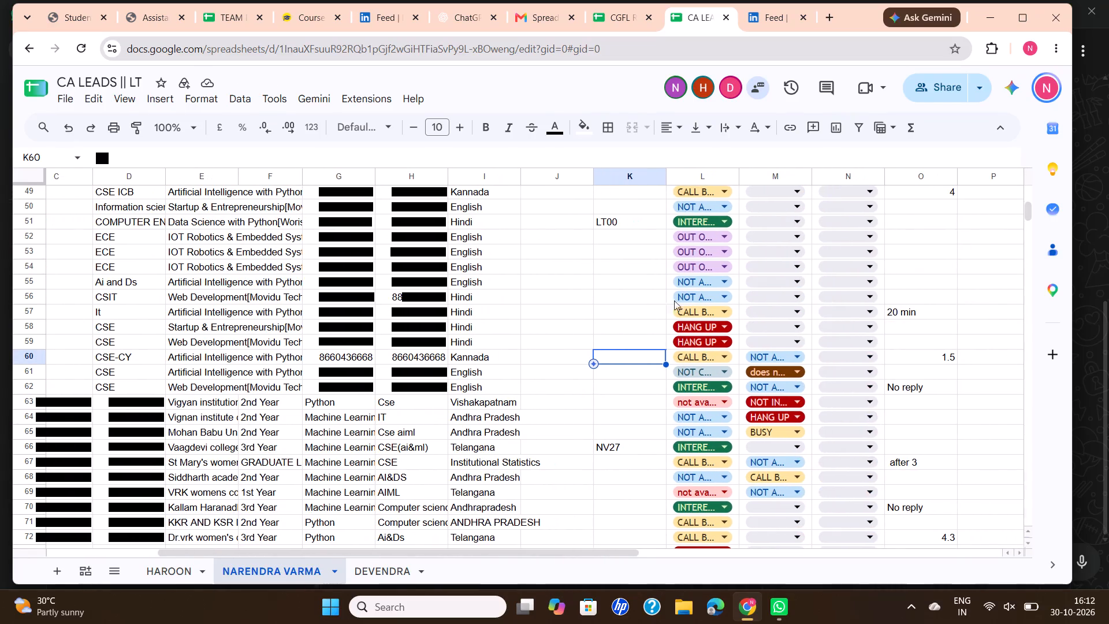
{"action": "left_click", "coordinate": [609, 306]}
{"action": "scroll", "coordinate": [609, 306], "scroll_direction": "right", "scroll_amount": 4}
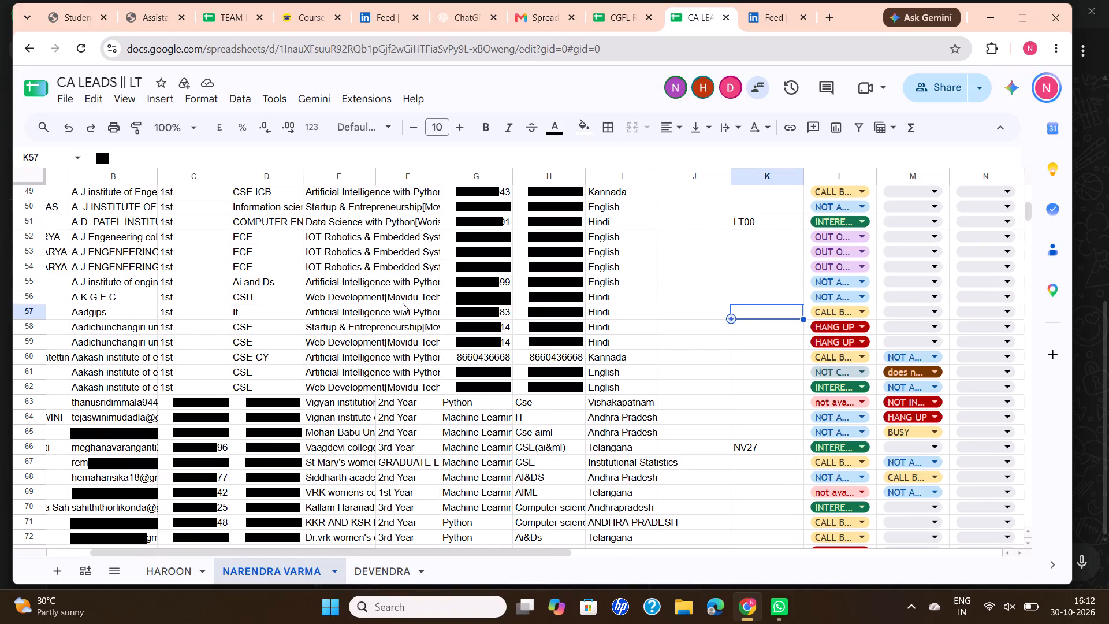
{"action": "left_click", "coordinate": [556, 313]}
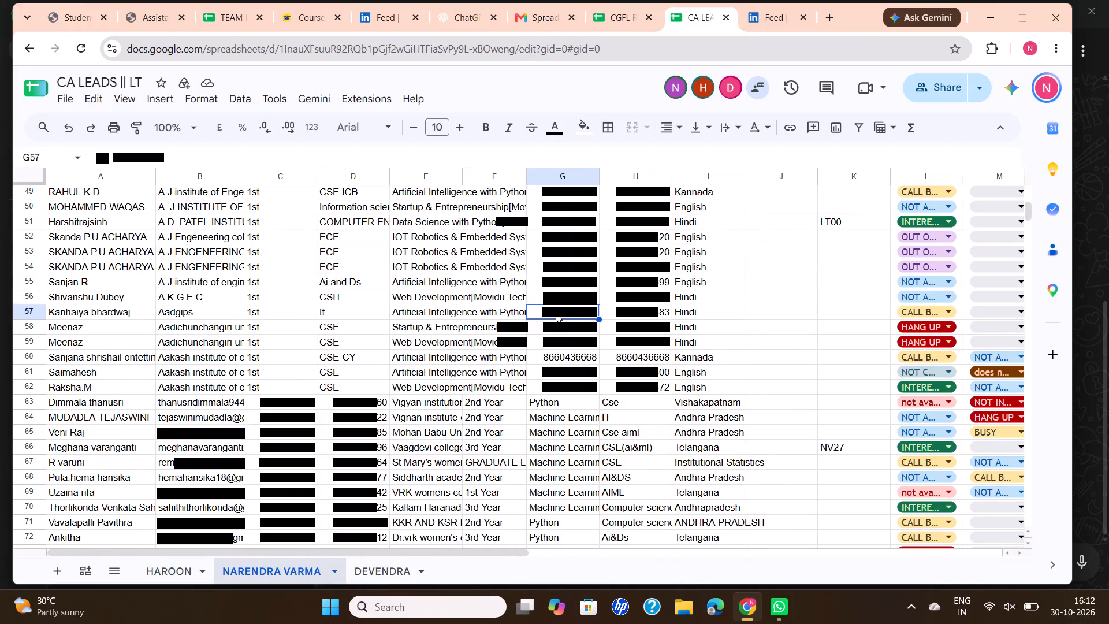
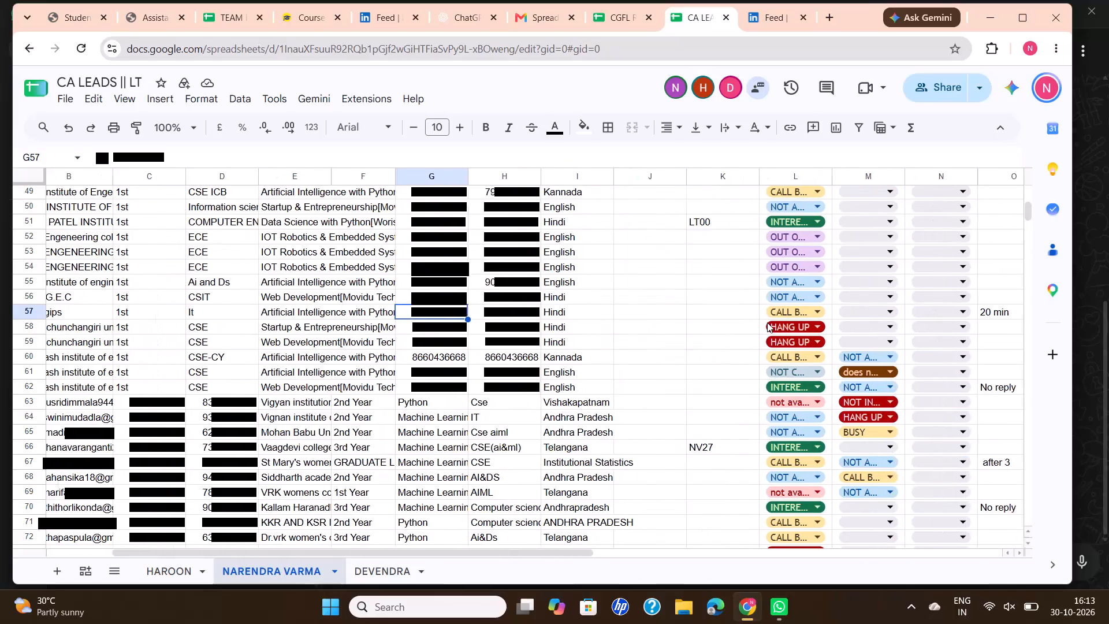
Set the follow-up call status in column M for the lead in row 57 to NOT INTERESTED.
{"action": "left_click", "coordinate": [849, 309]}
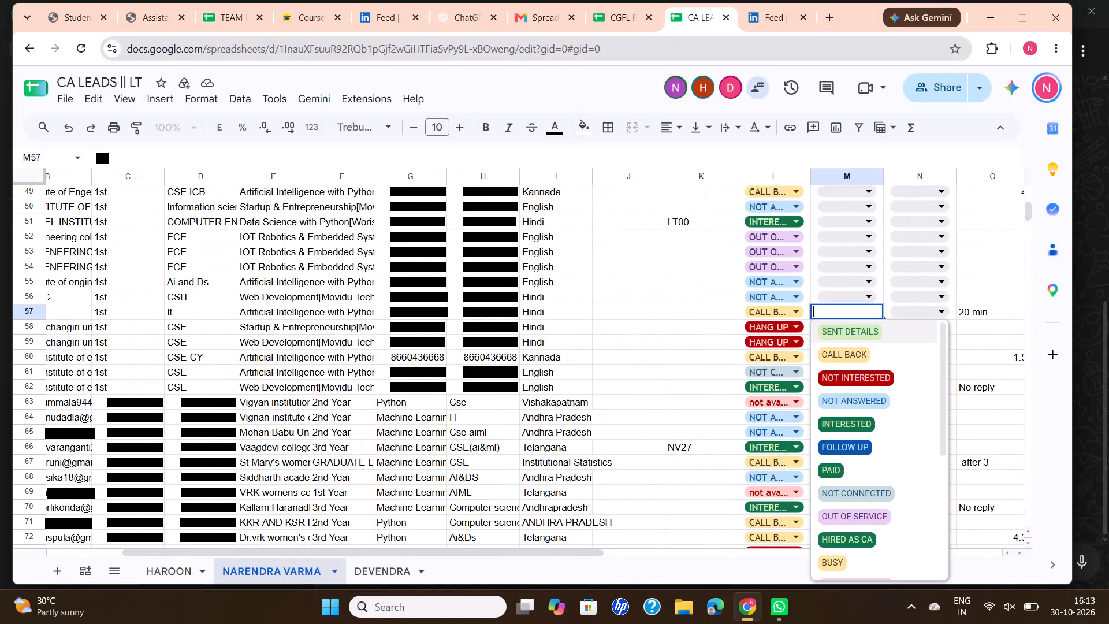
{"action": "left_click", "coordinate": [855, 379]}
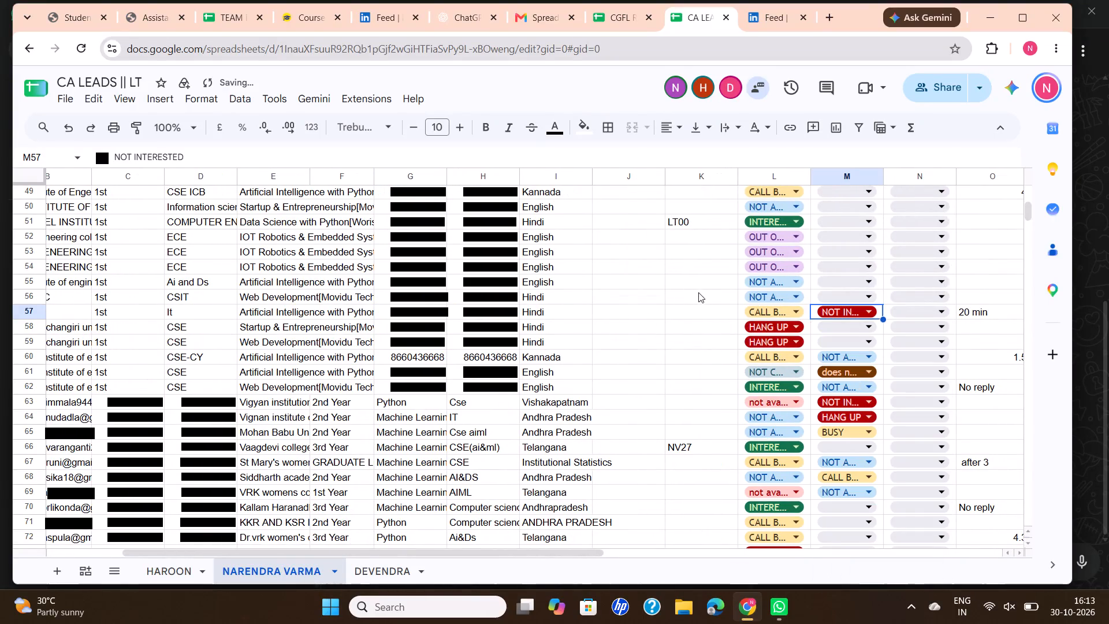
Select the phone number in G56 for the row 56 lead.
{"action": "left_click", "coordinate": [692, 297]}
{"action": "scroll", "coordinate": [692, 297], "scroll_direction": "right", "scroll_amount": 3}
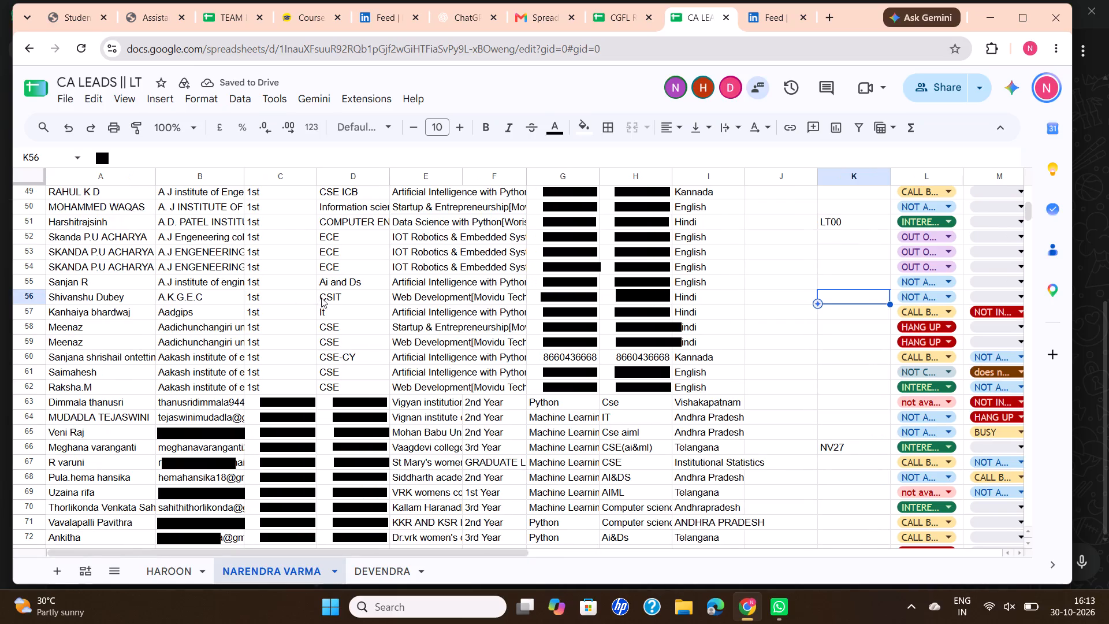
{"action": "left_click", "coordinate": [560, 295]}
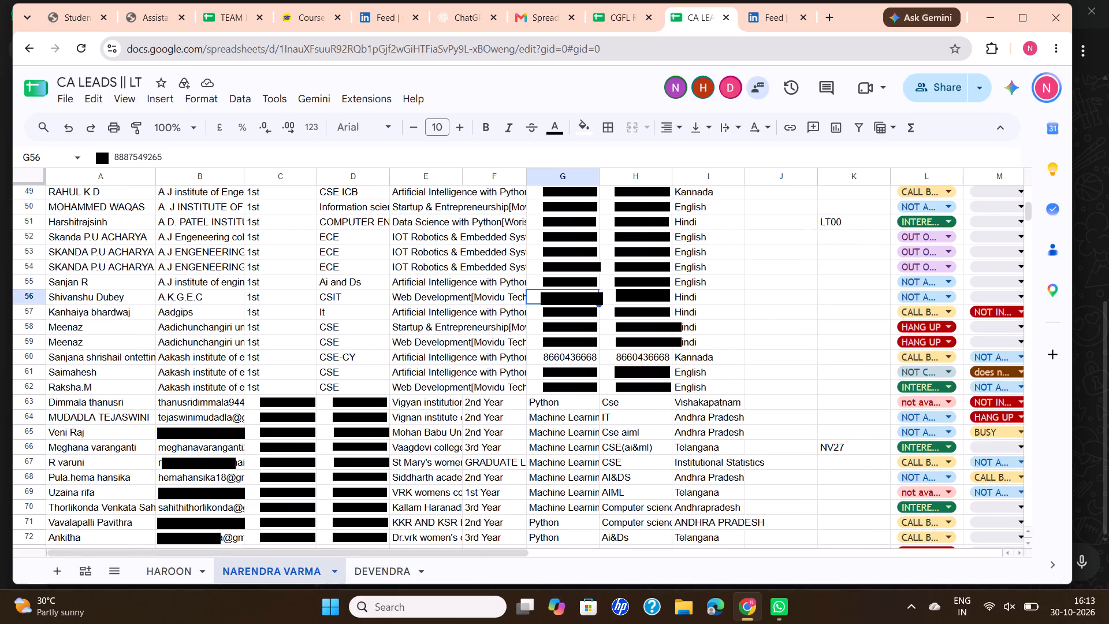
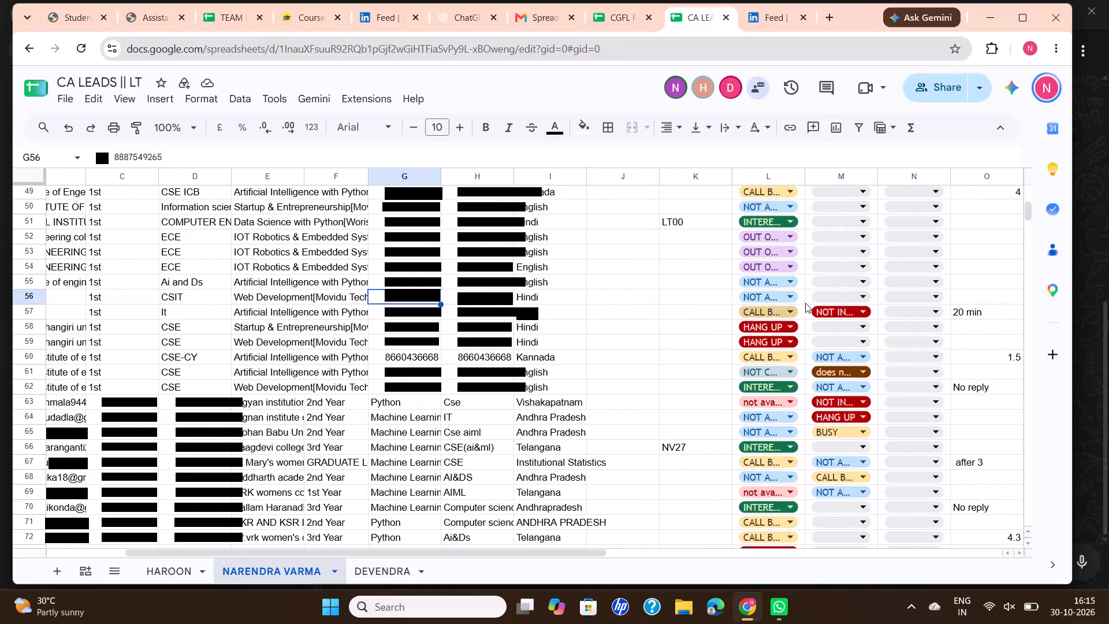
Set the follow-up call status in column M for the lead in row 56 to NOT INTERESTED.
{"action": "left_click", "coordinate": [843, 296]}
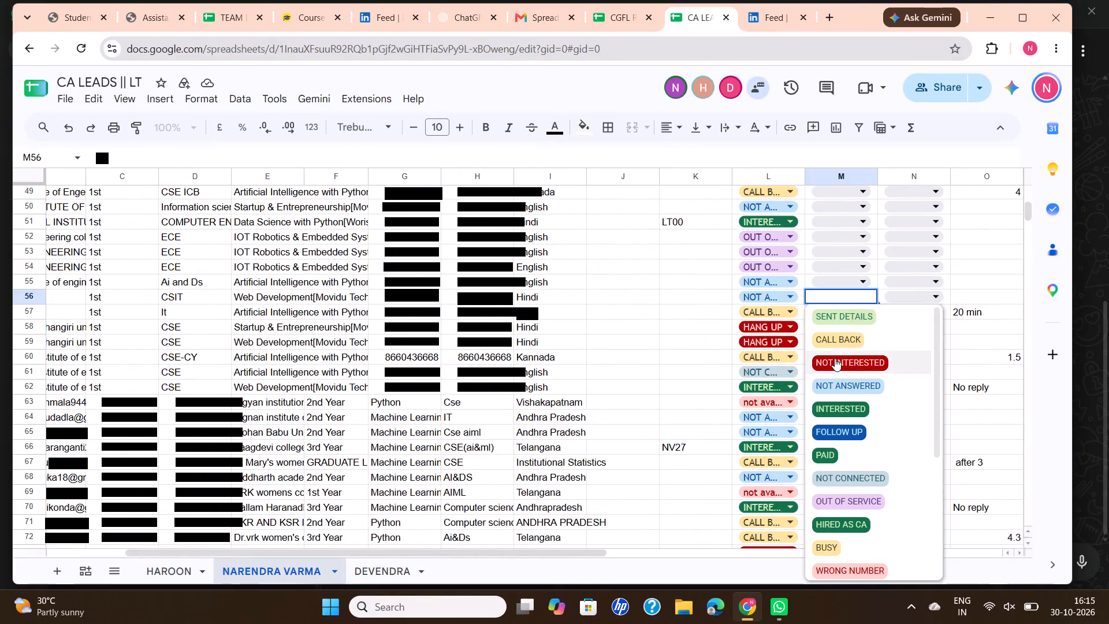
{"action": "left_click", "coordinate": [835, 358]}
Select the phone number in G55 for the row 55 lead.
{"action": "left_click", "coordinate": [728, 279]}
{"action": "scroll", "coordinate": [728, 279], "scroll_direction": "right", "scroll_amount": 2}
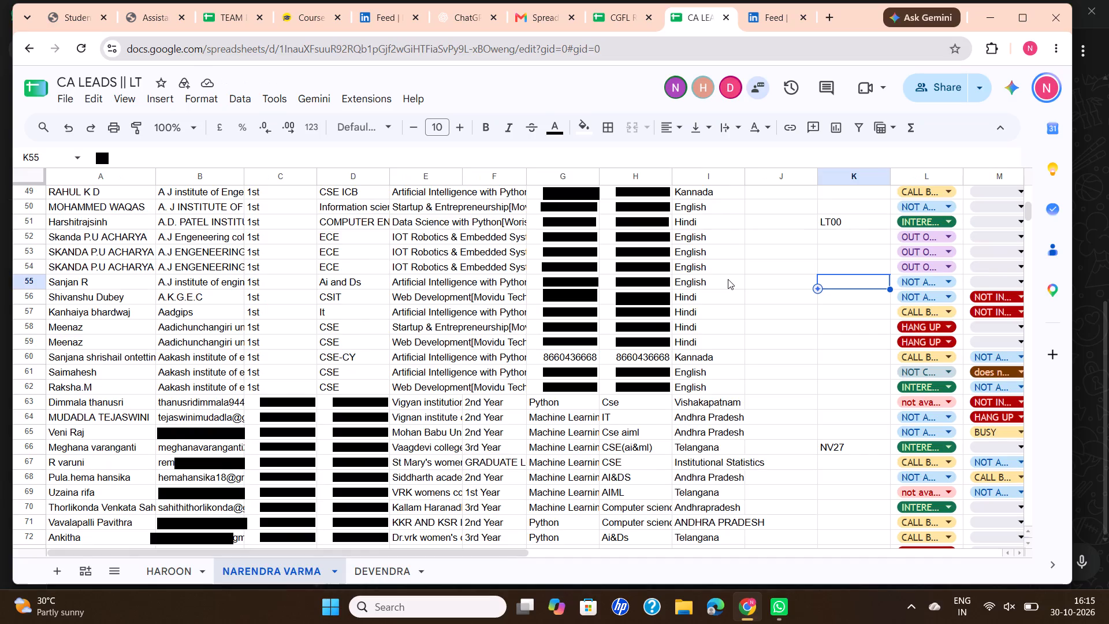
{"action": "left_click", "coordinate": [562, 277]}
{"action": "scroll", "coordinate": [562, 277], "scroll_direction": "up", "scroll_amount": 1}
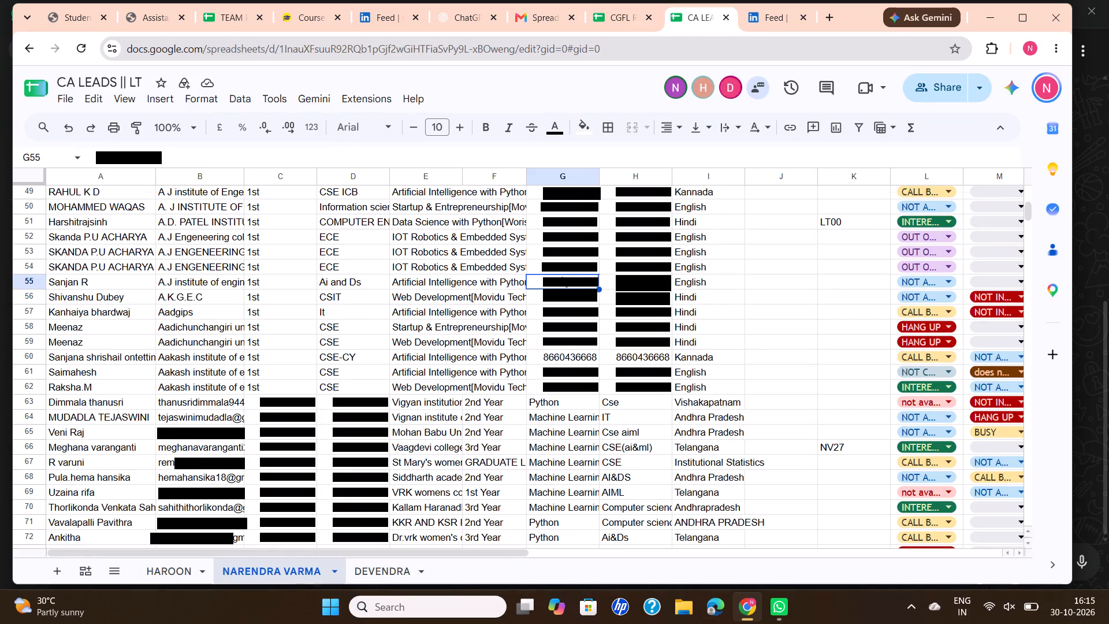
{"action": "scroll", "coordinate": [562, 277], "scroll_direction": "up", "scroll_amount": 1}
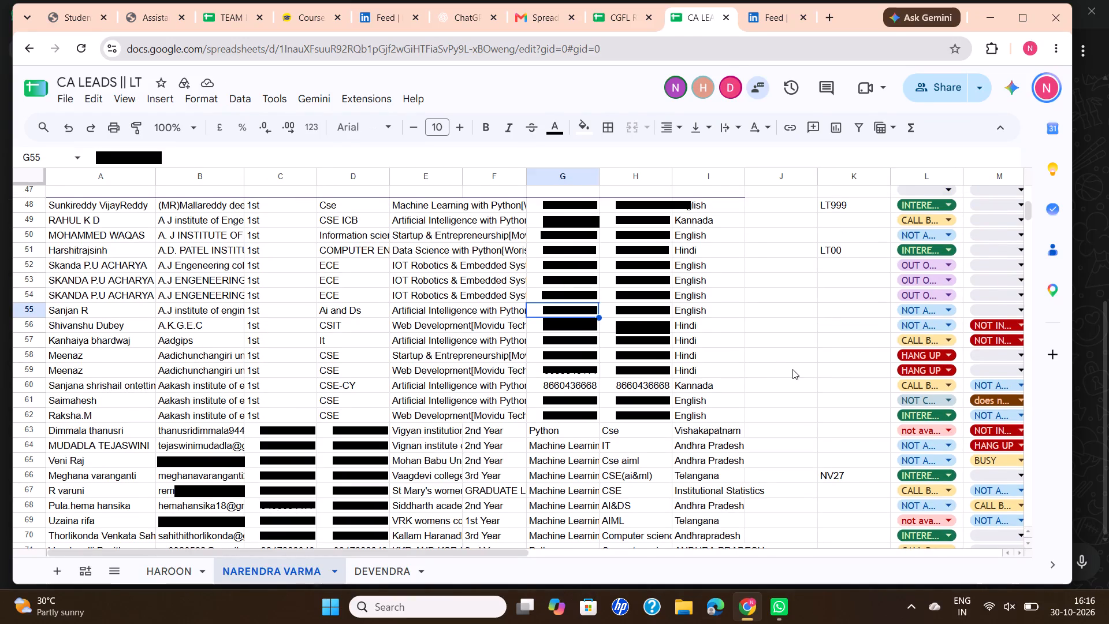
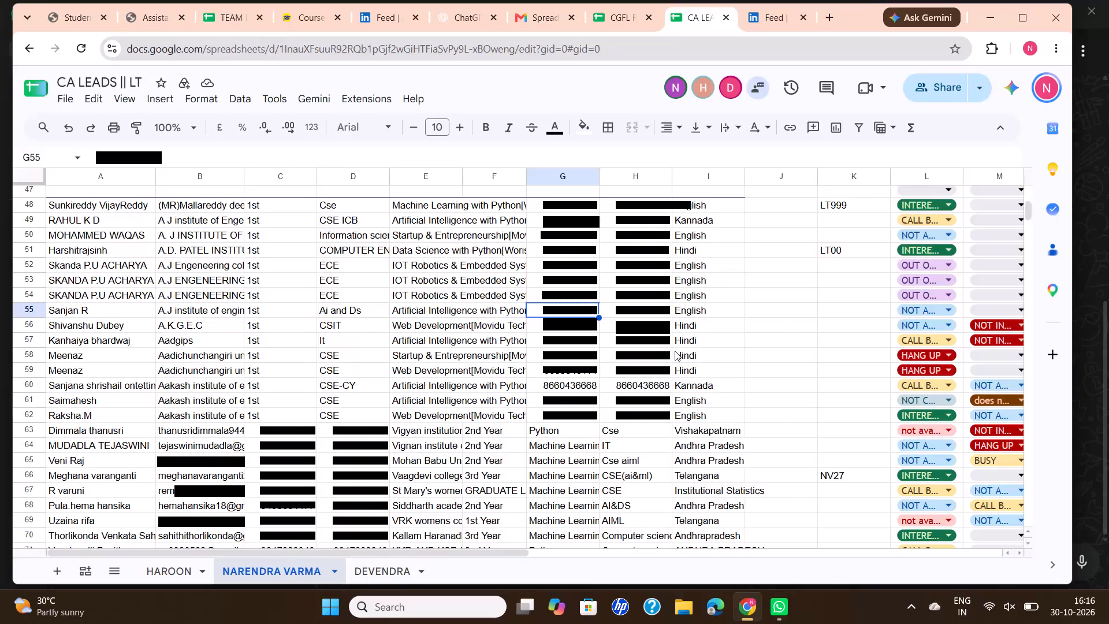
Set the follow-up call status in column M for the lead in row 55 to NOT CONNECTED.
{"action": "scroll", "coordinate": [675, 351], "scroll_direction": "left", "scroll_amount": 3}
{"action": "left_click", "coordinate": [790, 309]}
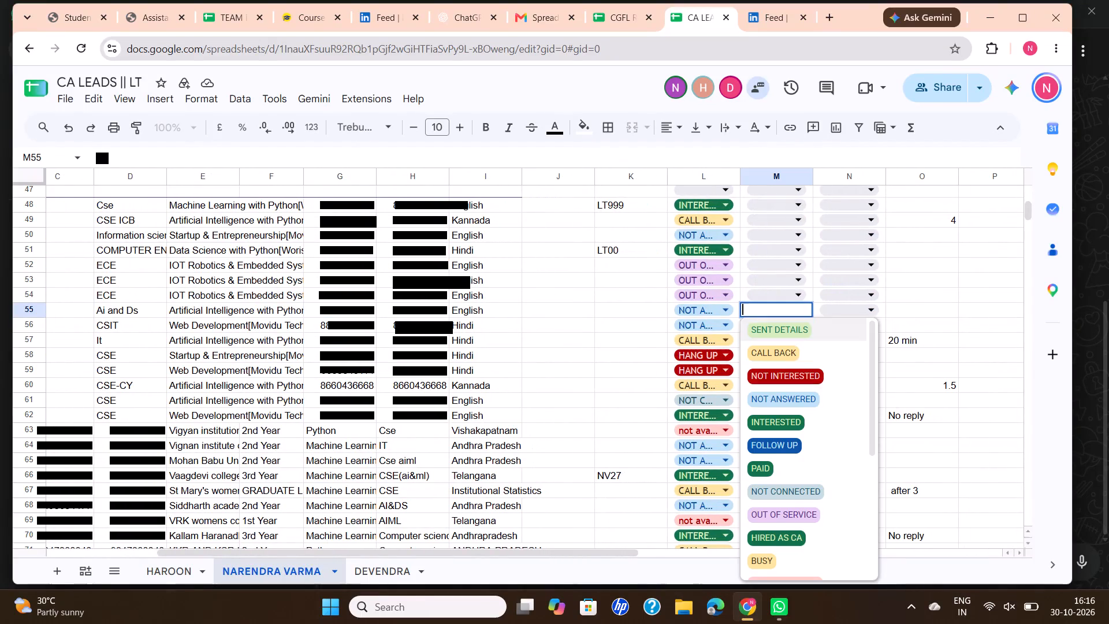
{"action": "left_click", "coordinate": [779, 484]}
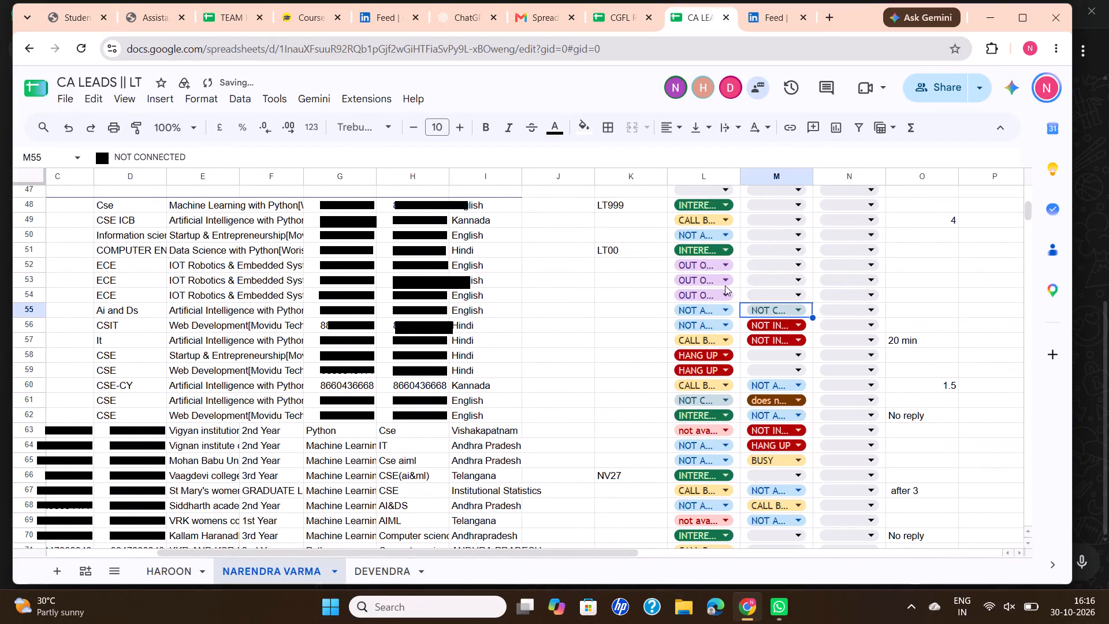
Select the phone number in H52 for the row 52 lead.
{"action": "left_click", "coordinate": [663, 268]}
{"action": "scroll", "coordinate": [663, 268], "scroll_direction": "right", "scroll_amount": 3}
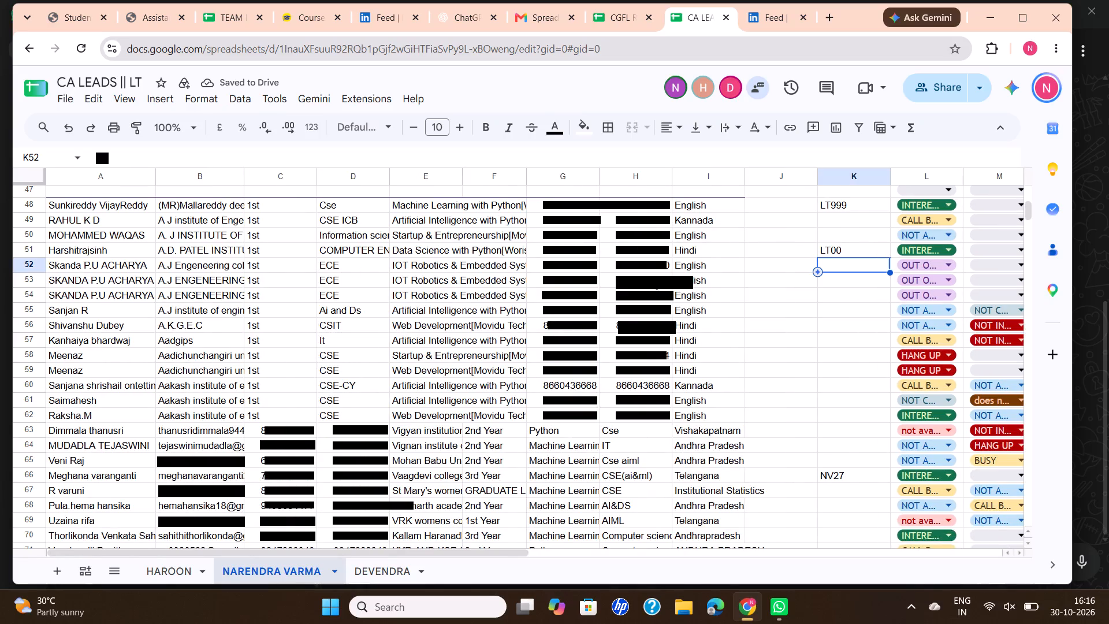
{"action": "left_click", "coordinate": [646, 263]}
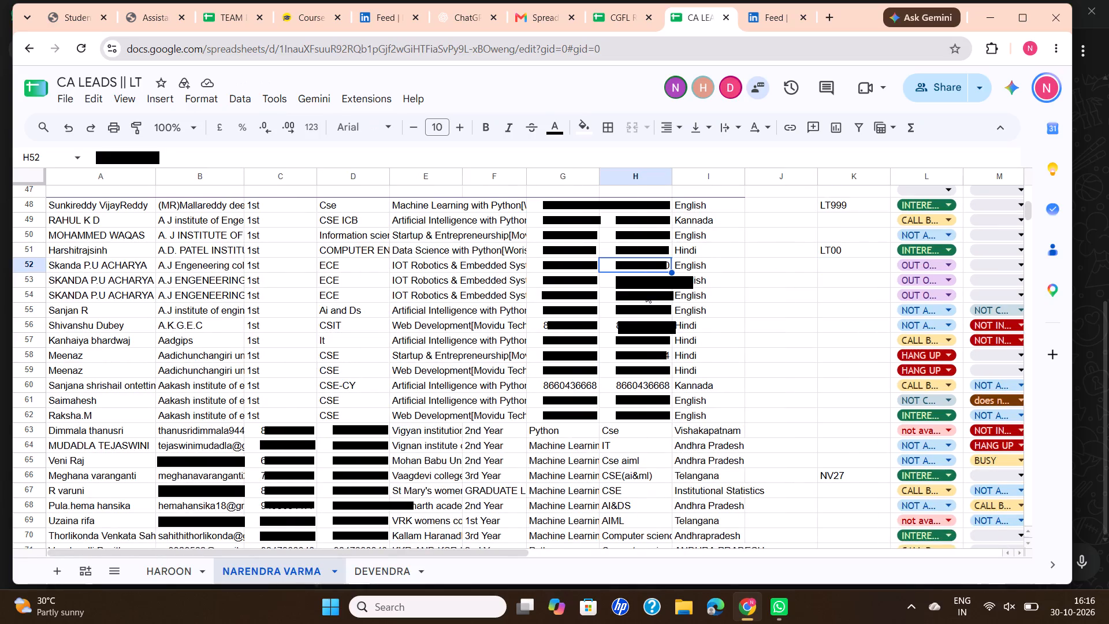
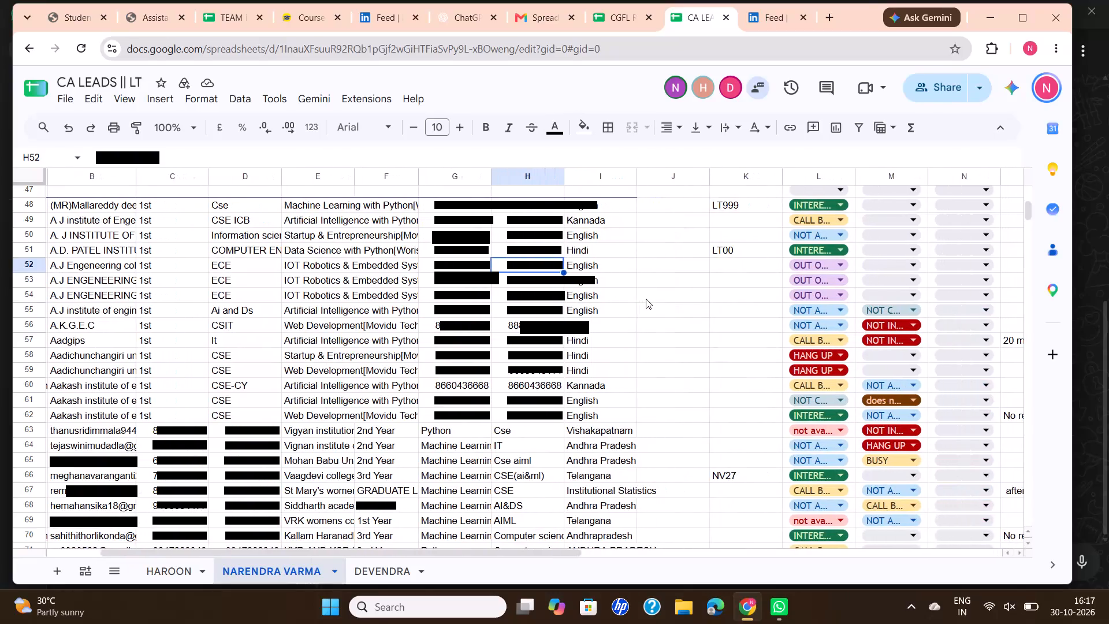
Set the column L call status for the row 52 lead to HANG UP and fill it down through row 54.
{"action": "scroll", "coordinate": [646, 299], "scroll_direction": "right", "scroll_amount": 2}
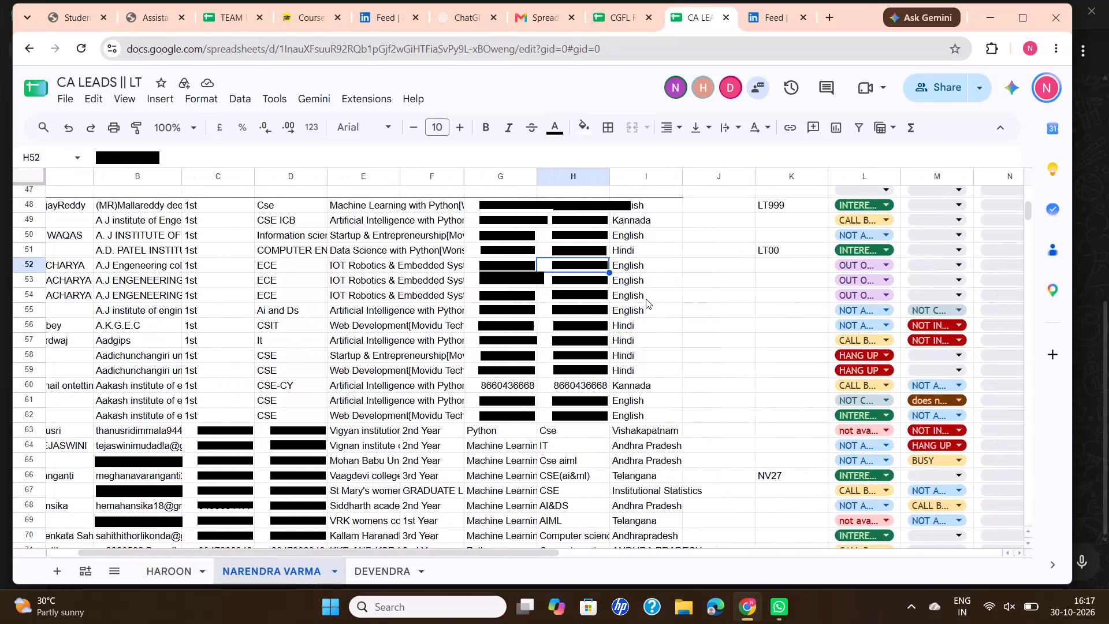
{"action": "scroll", "coordinate": [646, 299], "scroll_direction": "right", "scroll_amount": 2}
{"action": "scroll", "coordinate": [646, 299], "scroll_direction": "left", "scroll_amount": 4}
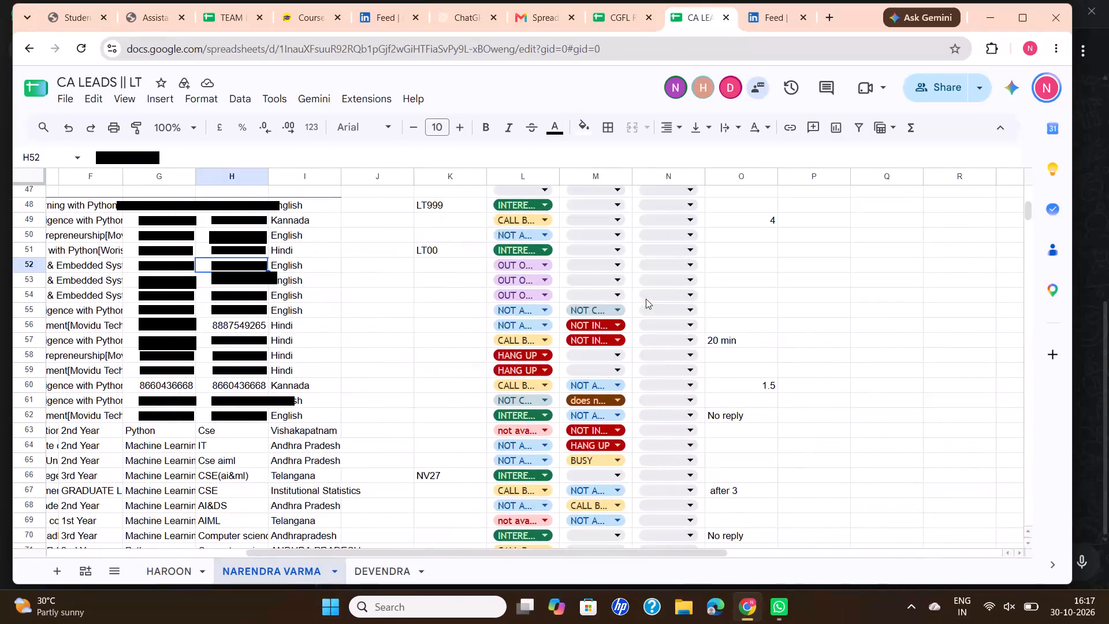
{"action": "left_click", "coordinate": [543, 260]}
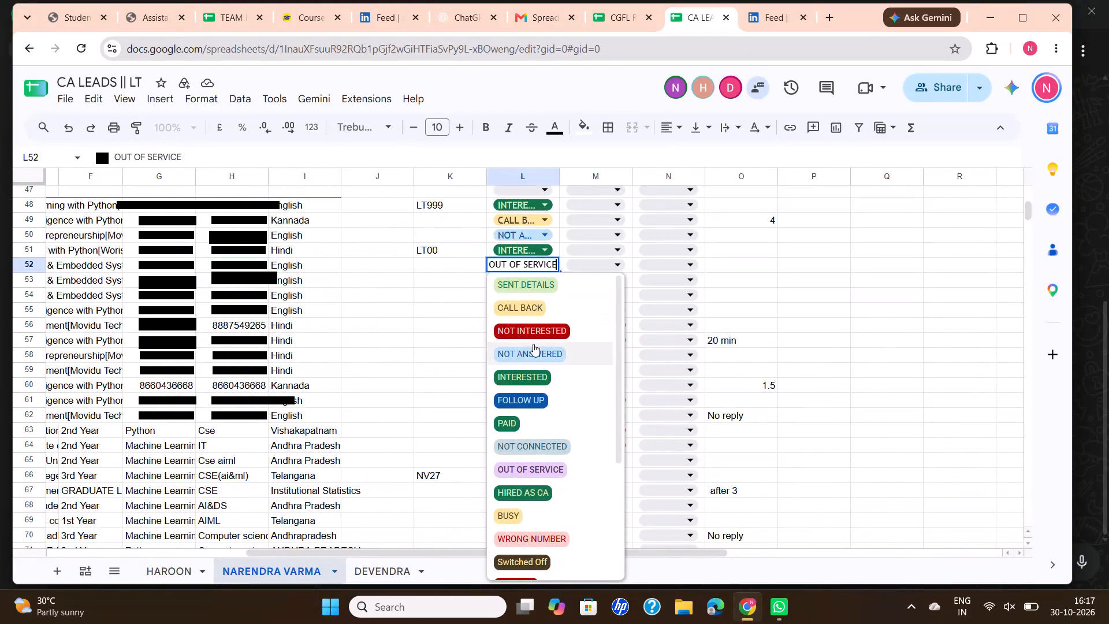
{"action": "scroll", "coordinate": [536, 426], "scroll_direction": "down", "scroll_amount": 1}
{"action": "left_click", "coordinate": [527, 465]}
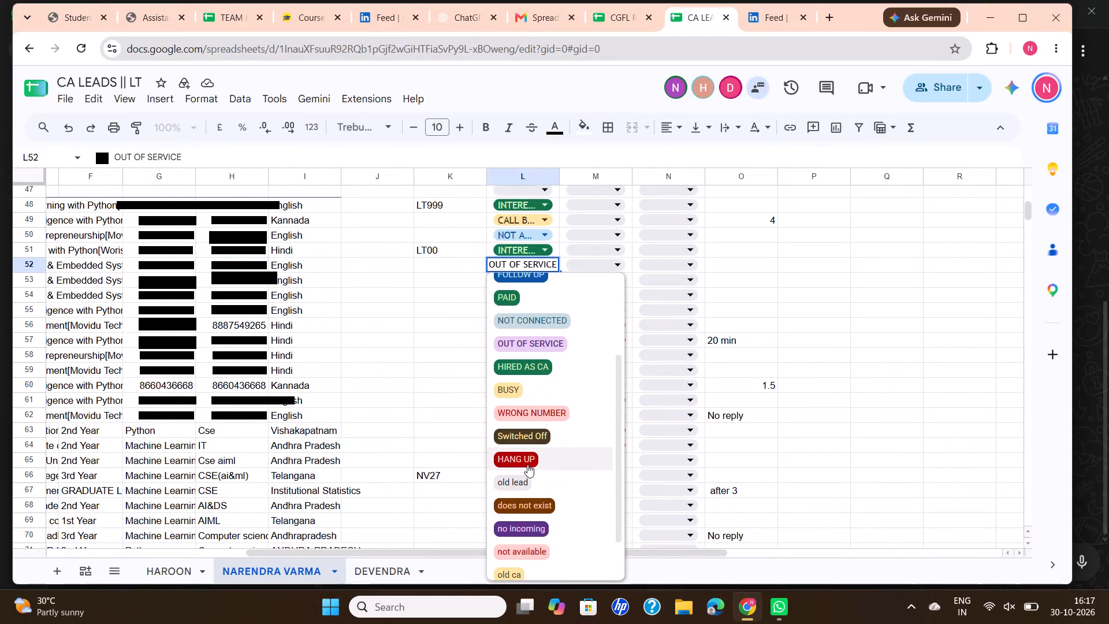
{"action": "left_click_drag", "start_coordinate": [556, 272], "coordinate": [561, 294]}
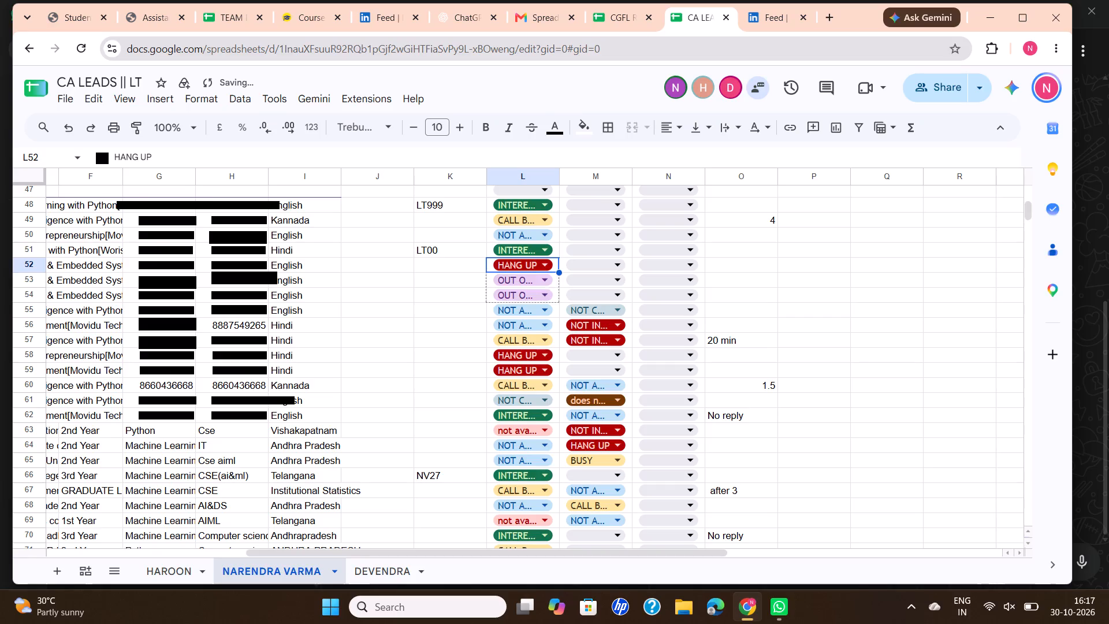
{"action": "left_click_drag", "start_coordinate": [561, 294], "coordinate": [561, 298]}
{"action": "left_click", "coordinate": [462, 308]}
Select the phone number in G50 for the row 50 lead.
{"action": "scroll", "coordinate": [462, 308], "scroll_direction": "up", "scroll_amount": 1}
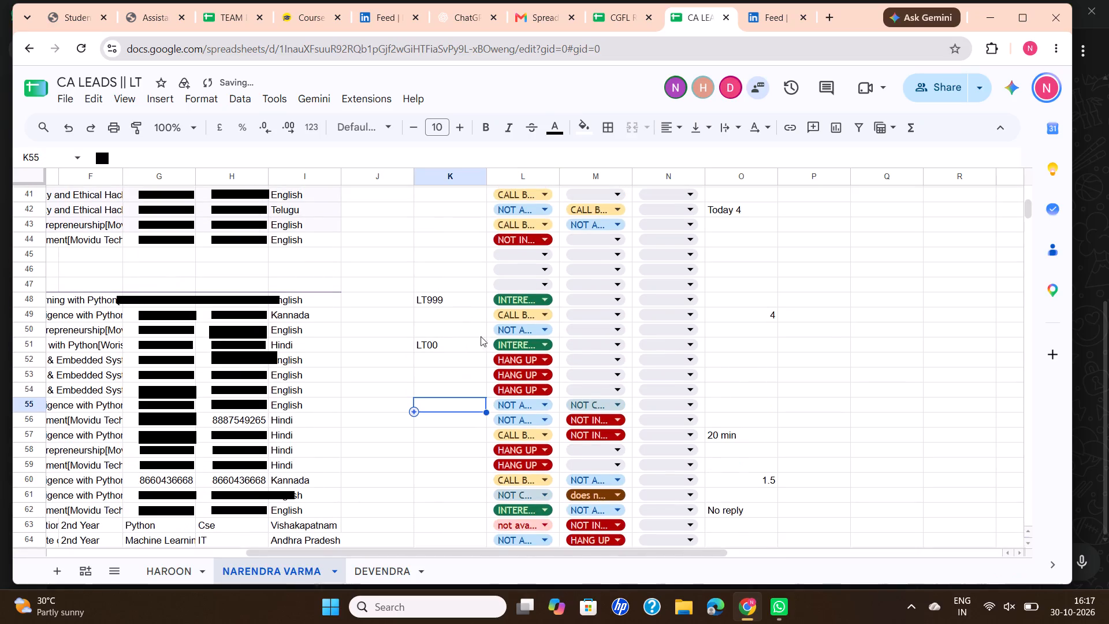
{"action": "left_click", "coordinate": [462, 329]}
{"action": "scroll", "coordinate": [462, 329], "scroll_direction": "right", "scroll_amount": 4}
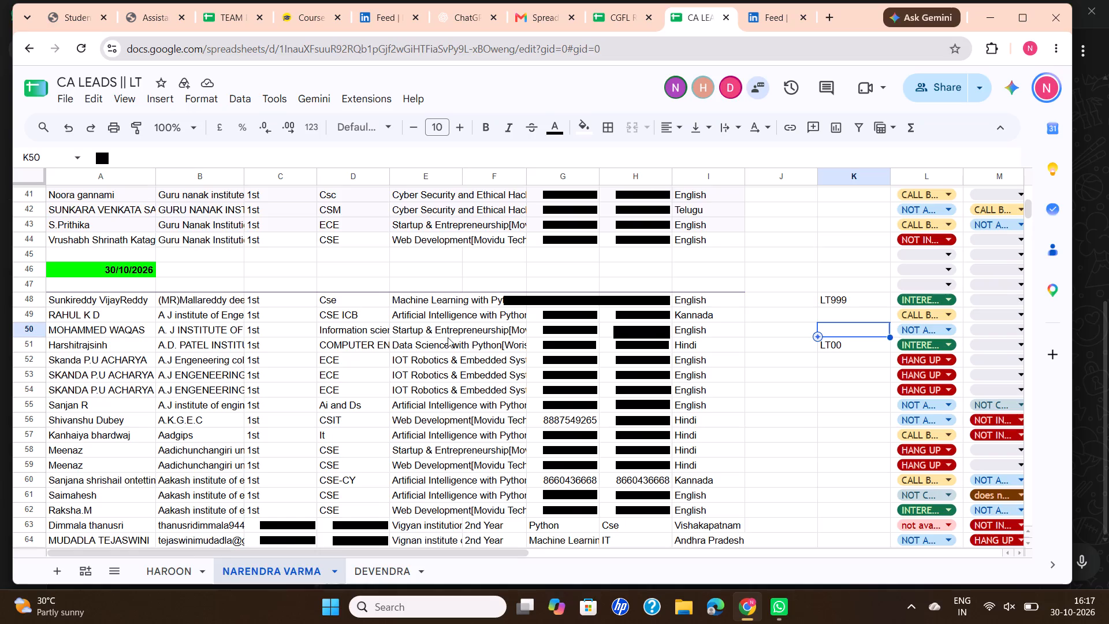
{"action": "left_click", "coordinate": [546, 327]}
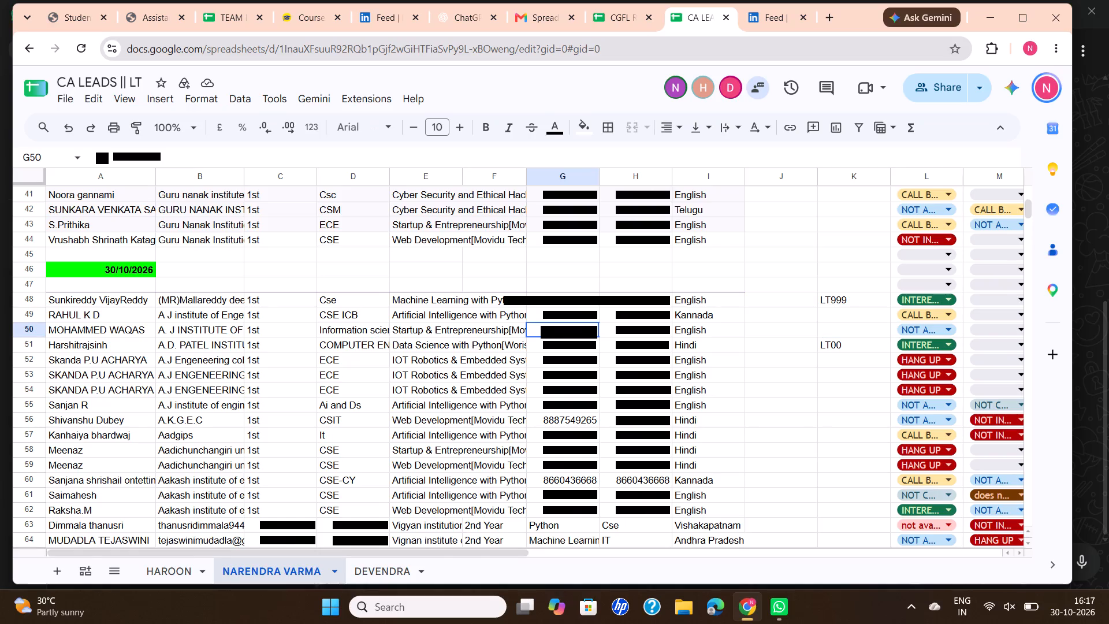
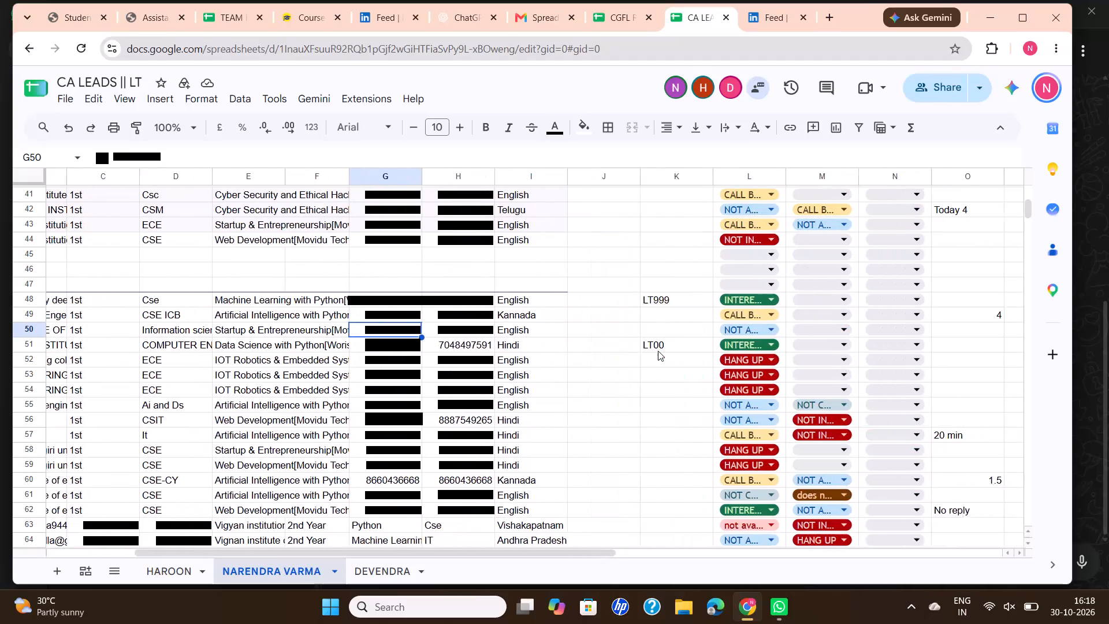
Set the column M call status for the row 50 lead to NOT ANSWERED.
{"action": "scroll", "coordinate": [666, 317], "scroll_direction": "left", "scroll_amount": 2}
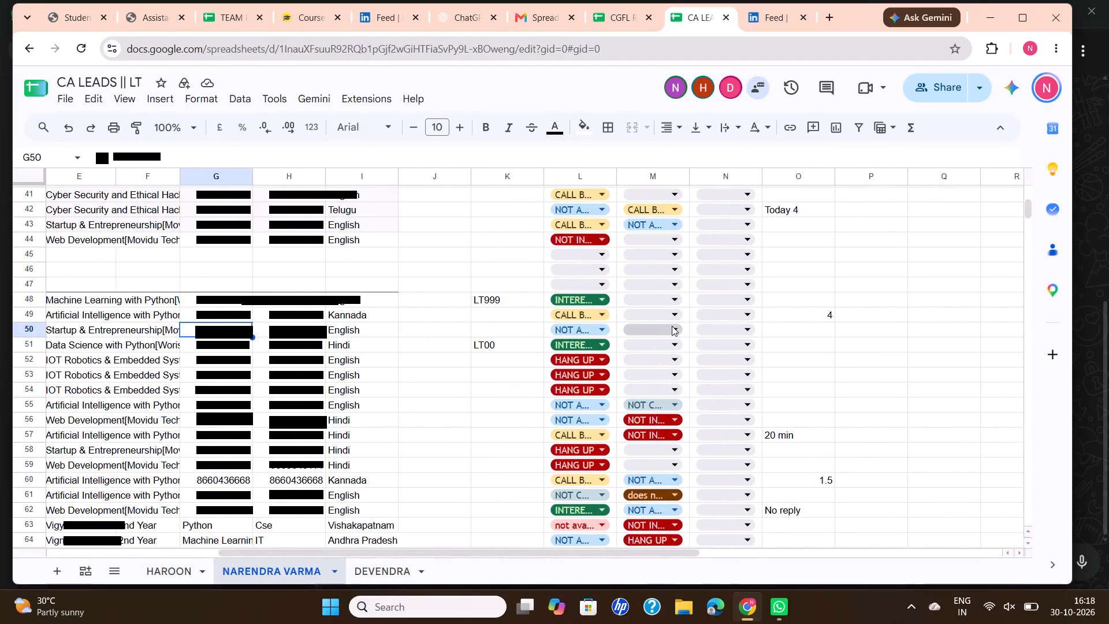
{"action": "left_click", "coordinate": [672, 326]}
{"action": "left_click", "coordinate": [666, 417]}
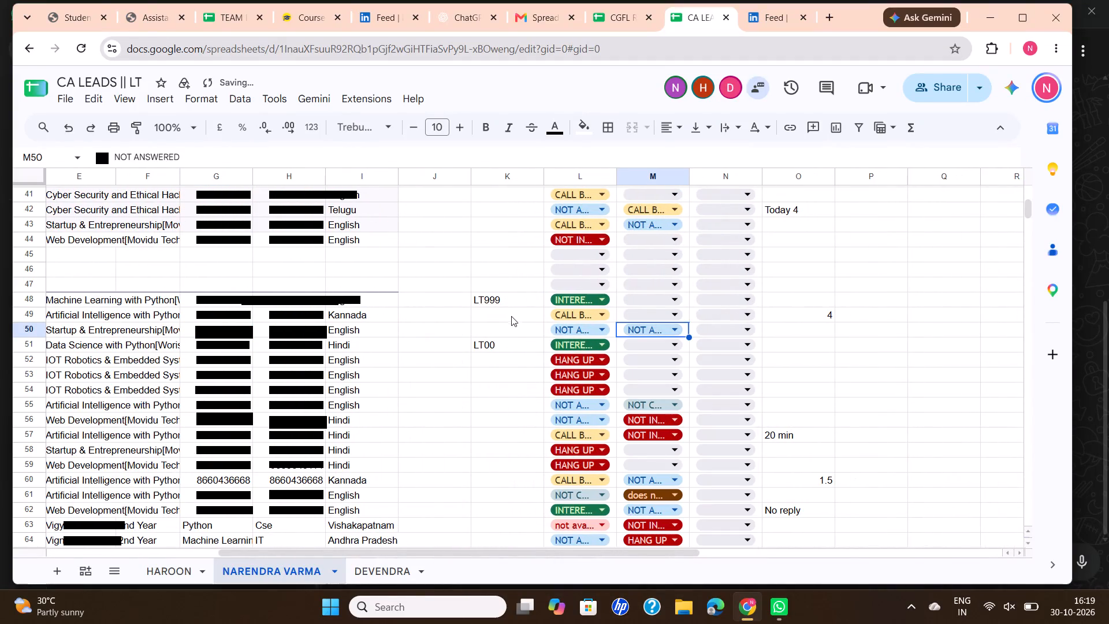
Select the phone number in G49 for the row 49 lead.
{"action": "left_click", "coordinate": [509, 314]}
{"action": "scroll", "coordinate": [509, 314], "scroll_direction": "right", "scroll_amount": 6}
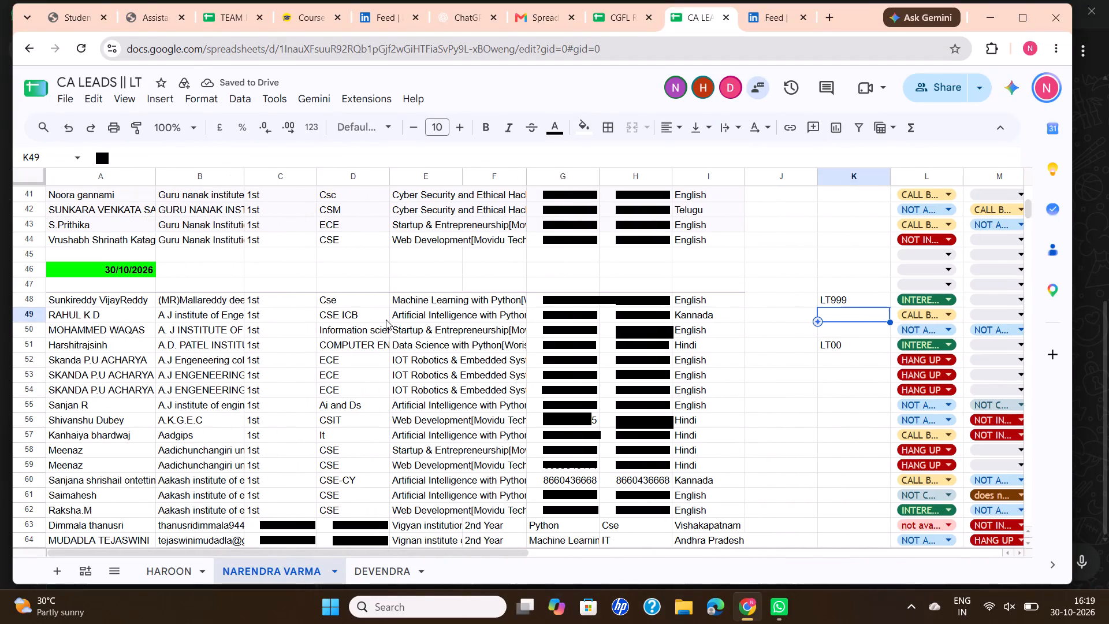
{"action": "left_click", "coordinate": [584, 323]}
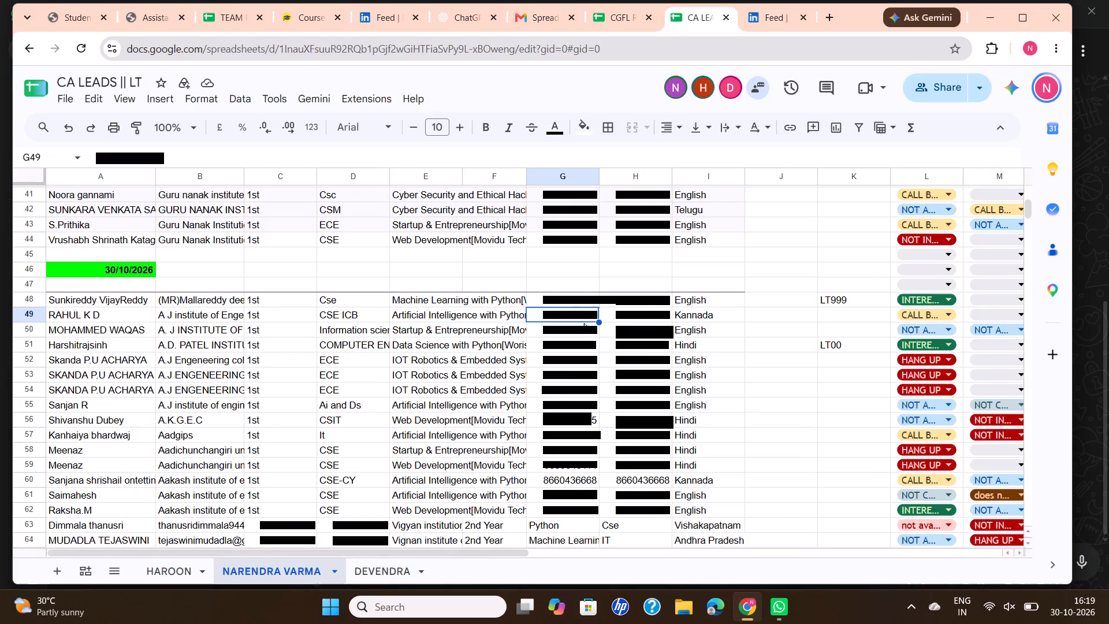
{"action": "scroll", "coordinate": [562, 321], "scroll_direction": "left", "scroll_amount": 6}
{"action": "scroll", "coordinate": [562, 321], "scroll_direction": "right", "scroll_amount": 2}
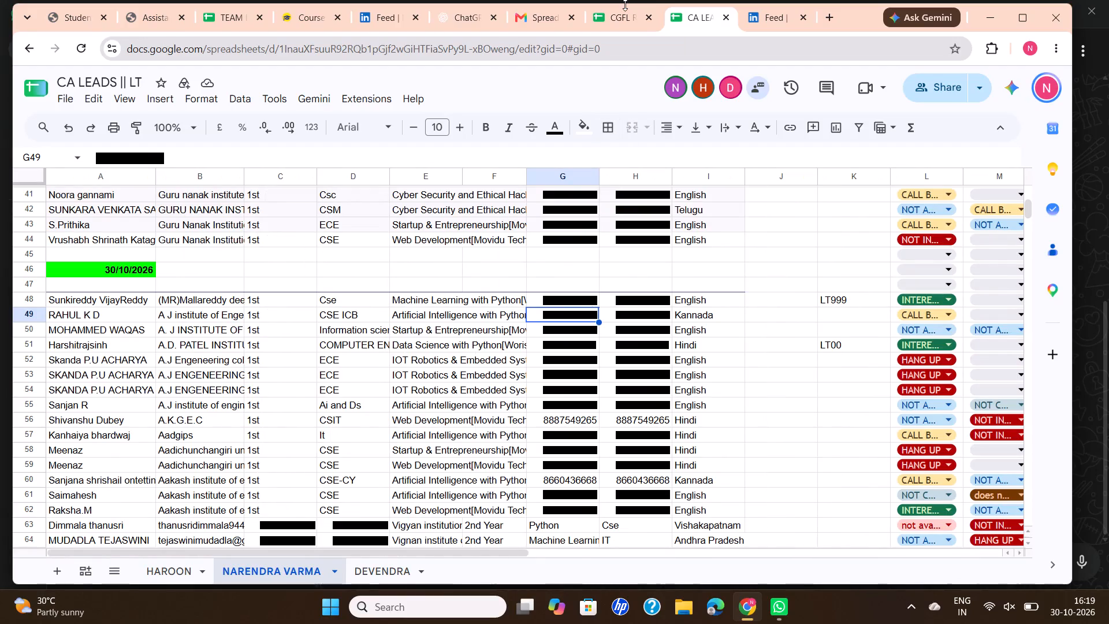
Switch to the CGFL RESPONSES SHEET to check the team member's internship responses.
{"action": "left_click", "coordinate": [625, 5]}
{"action": "left_click", "coordinate": [620, 12]}
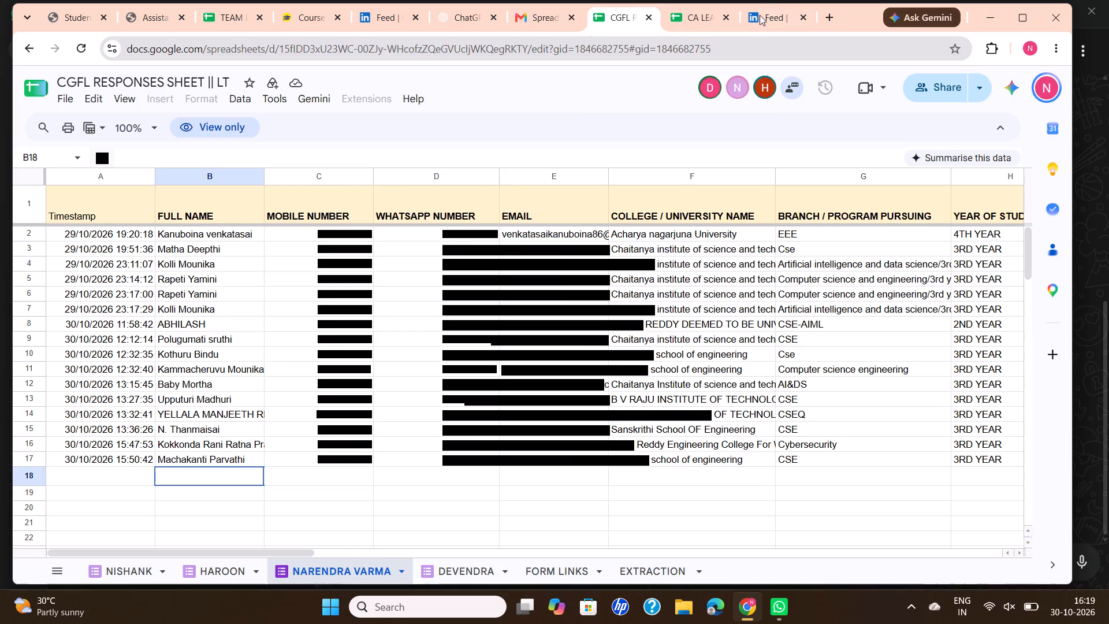
Return to CA LEADS and review the call statuses and remarks of the team member's leads above and below the 30/10/2026 heading.
{"action": "left_click", "coordinate": [690, 21]}
{"action": "scroll", "coordinate": [865, 318], "scroll_direction": "left", "scroll_amount": 2}
{"action": "scroll", "coordinate": [865, 318], "scroll_direction": "down", "scroll_amount": 1}
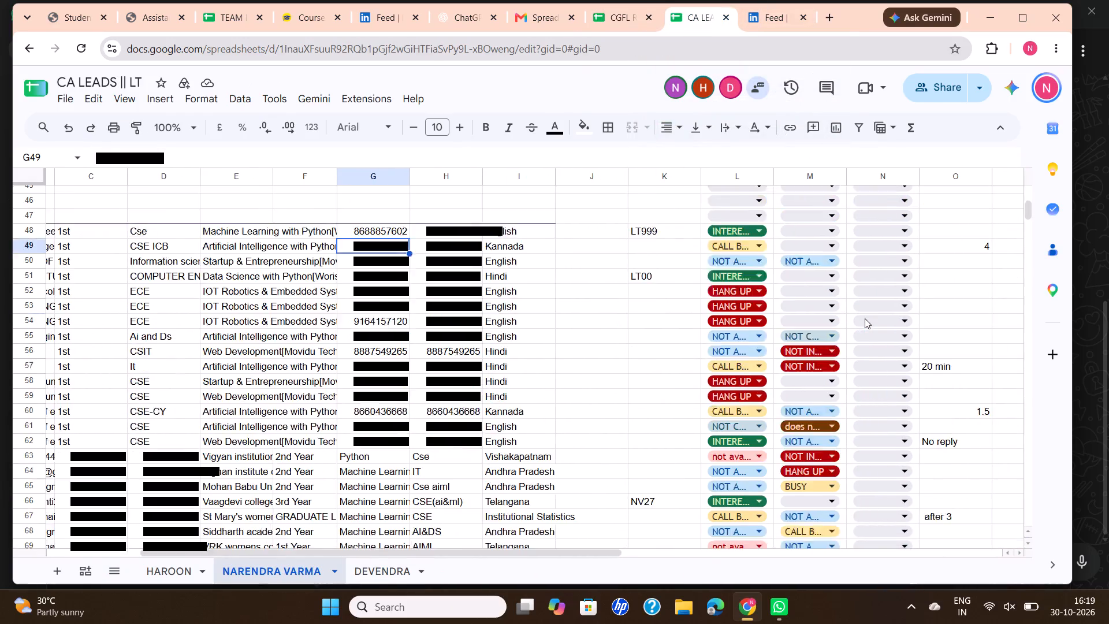
{"action": "scroll", "coordinate": [865, 318], "scroll_direction": "down", "scroll_amount": 1}
{"action": "scroll", "coordinate": [865, 318], "scroll_direction": "left", "scroll_amount": 1}
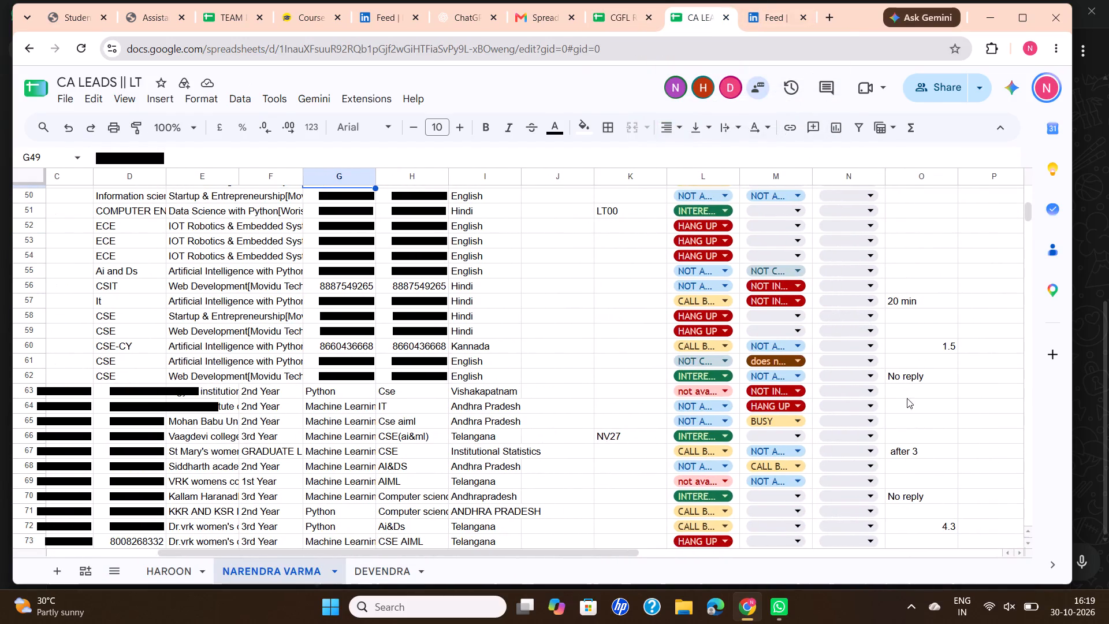
{"action": "scroll", "coordinate": [897, 393], "scroll_direction": "down", "scroll_amount": 1}
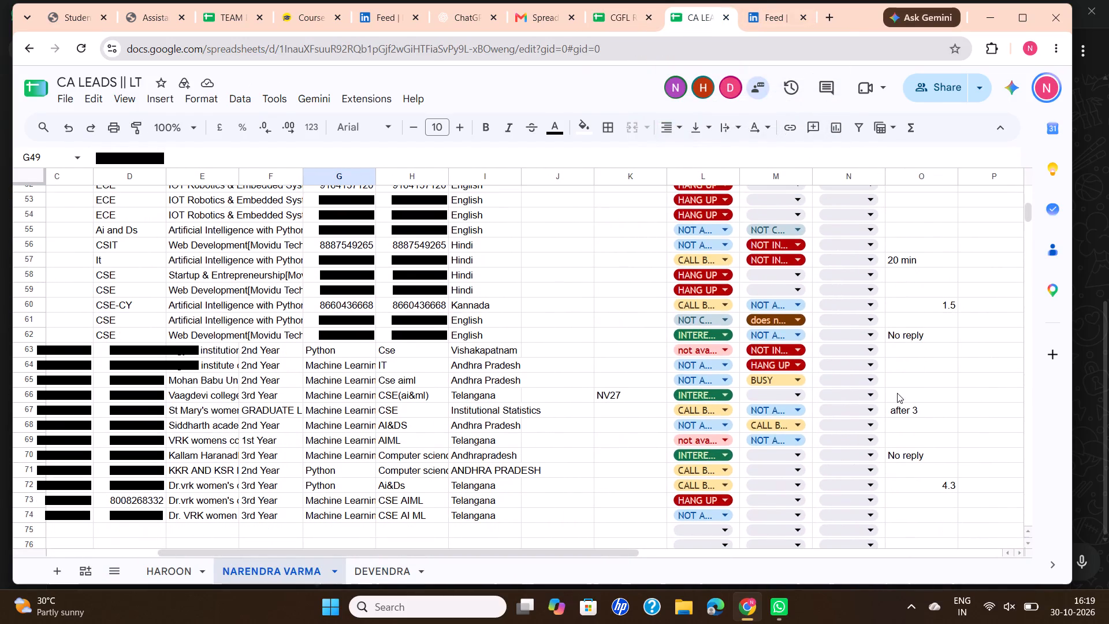
{"action": "scroll", "coordinate": [897, 393], "scroll_direction": "up", "scroll_amount": 3}
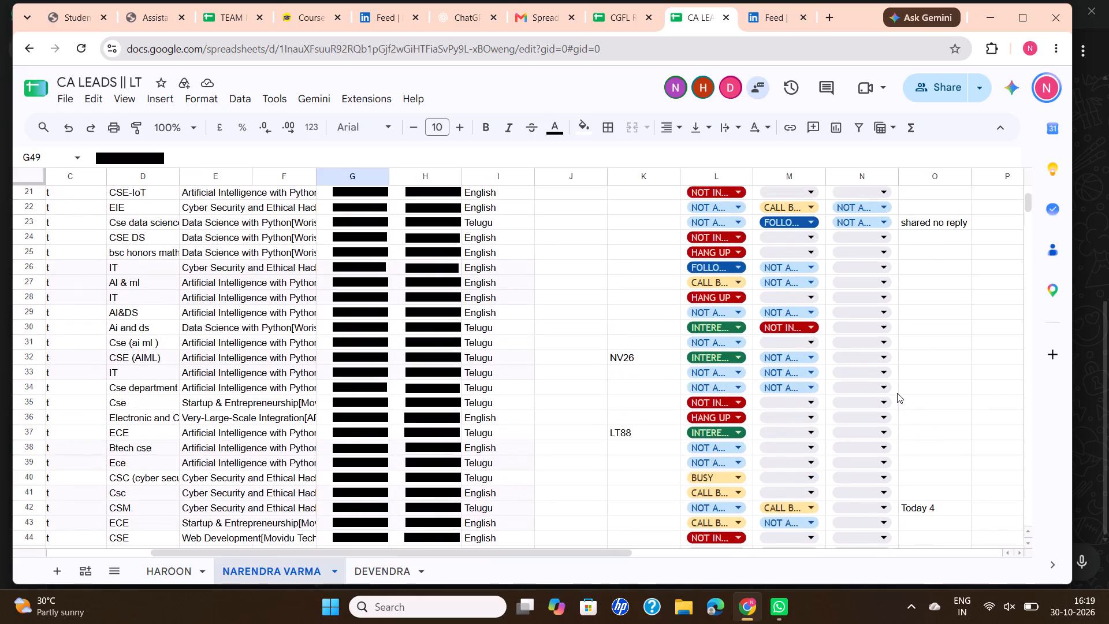
{"action": "scroll", "coordinate": [786, 392], "scroll_direction": "right", "scroll_amount": 1}
{"action": "scroll", "coordinate": [762, 398], "scroll_direction": "down", "scroll_amount": 1}
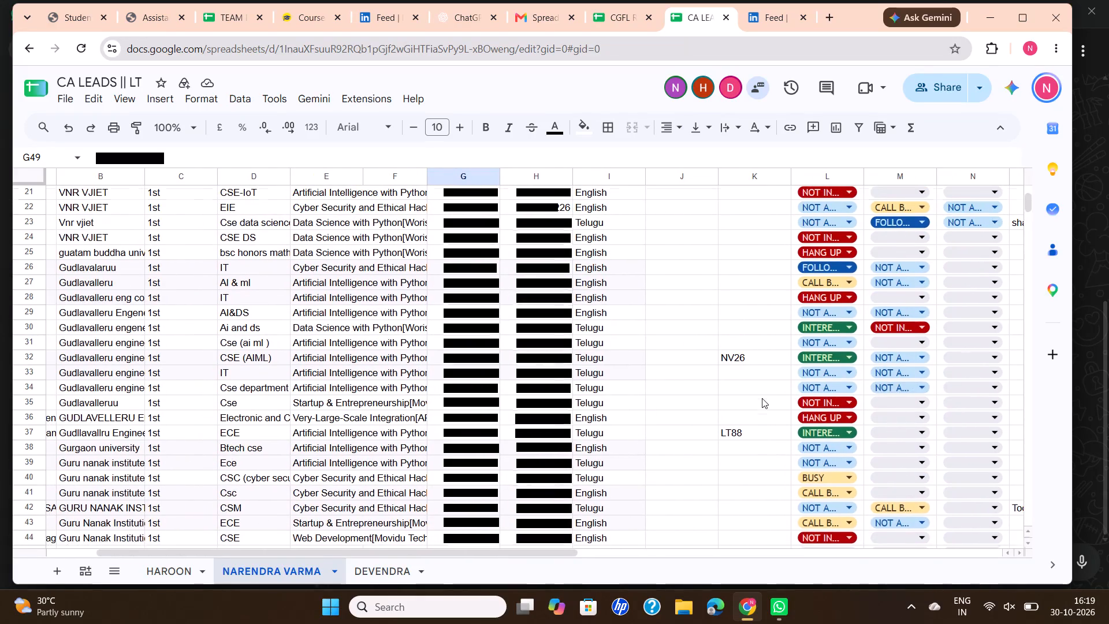
{"action": "scroll", "coordinate": [762, 398], "scroll_direction": "down", "scroll_amount": 2}
{"action": "scroll", "coordinate": [762, 398], "scroll_direction": "up", "scroll_amount": 1}
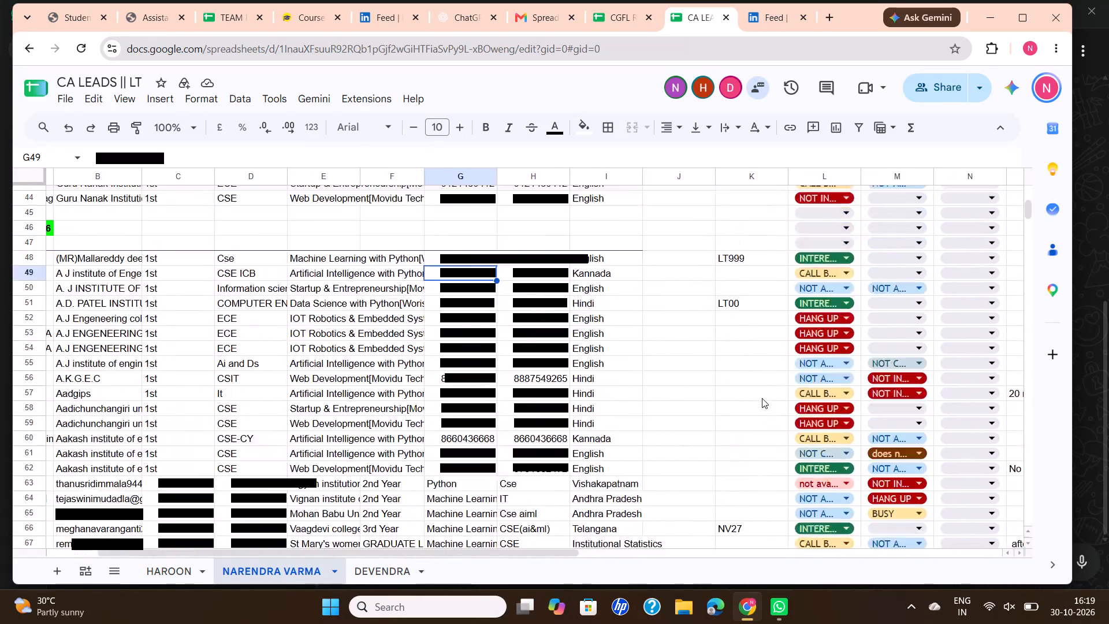
{"action": "scroll", "coordinate": [762, 398], "scroll_direction": "up", "scroll_amount": 1}
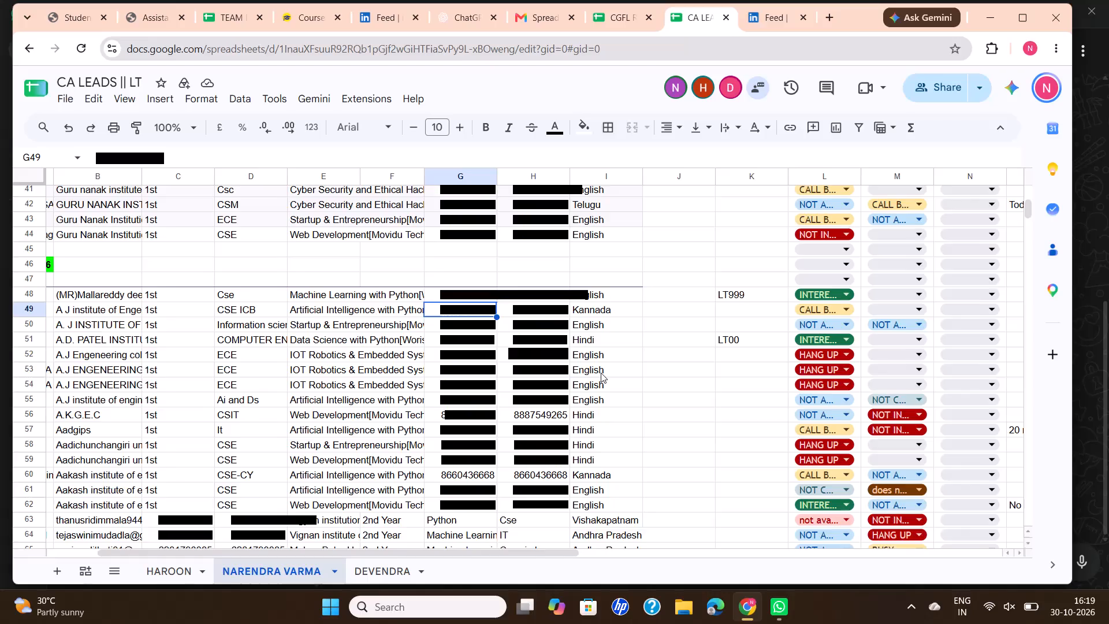
{"action": "scroll", "coordinate": [601, 373], "scroll_direction": "right", "scroll_amount": 1}
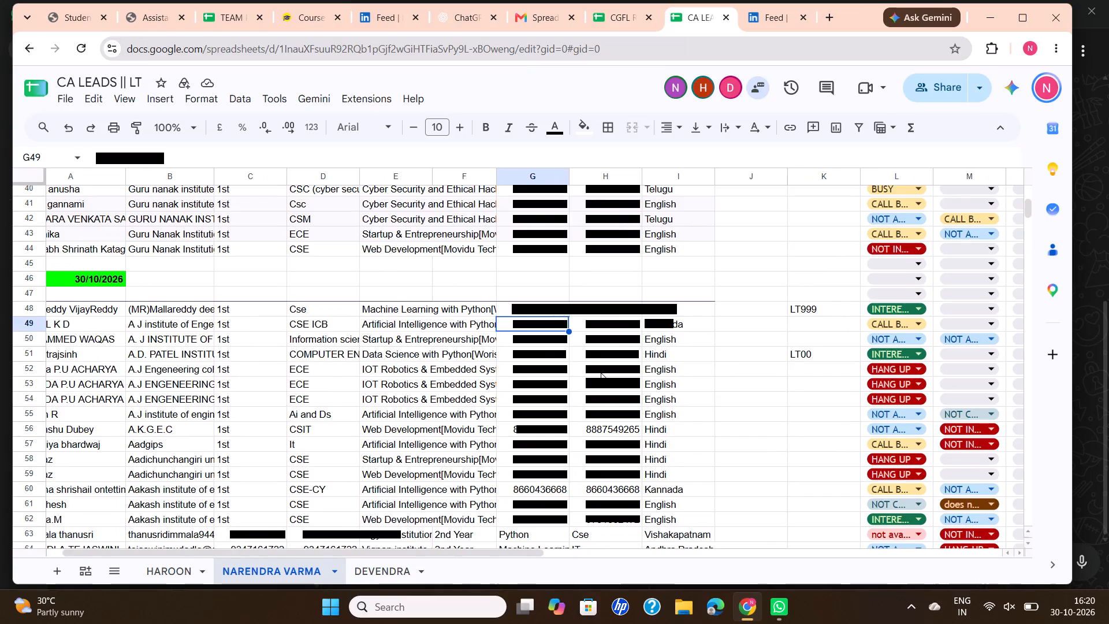
{"action": "scroll", "coordinate": [601, 373], "scroll_direction": "right", "scroll_amount": 7}
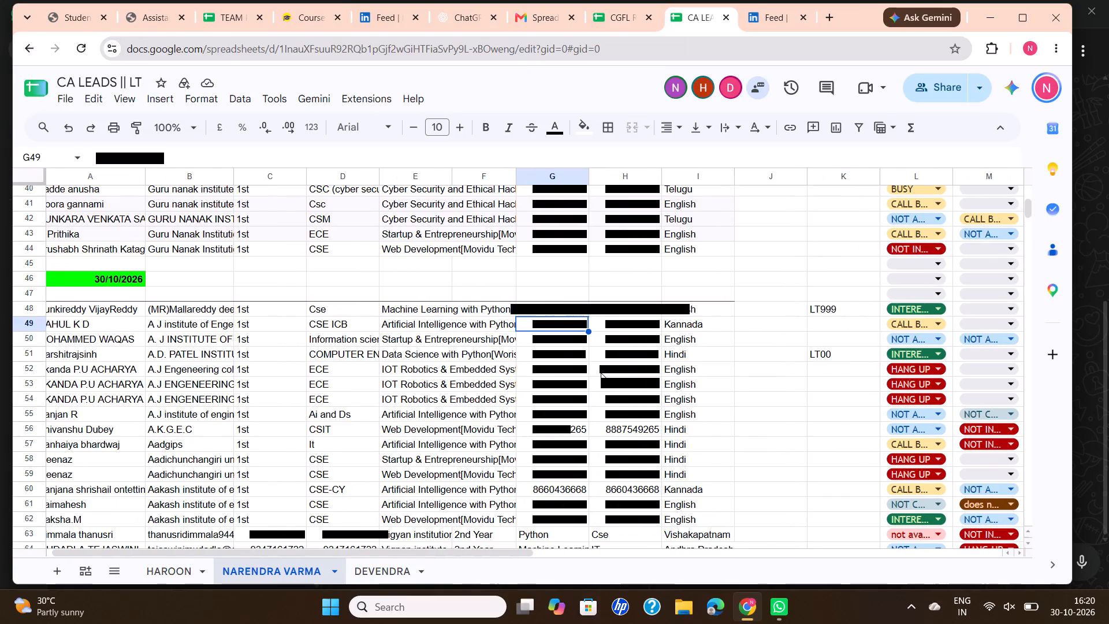
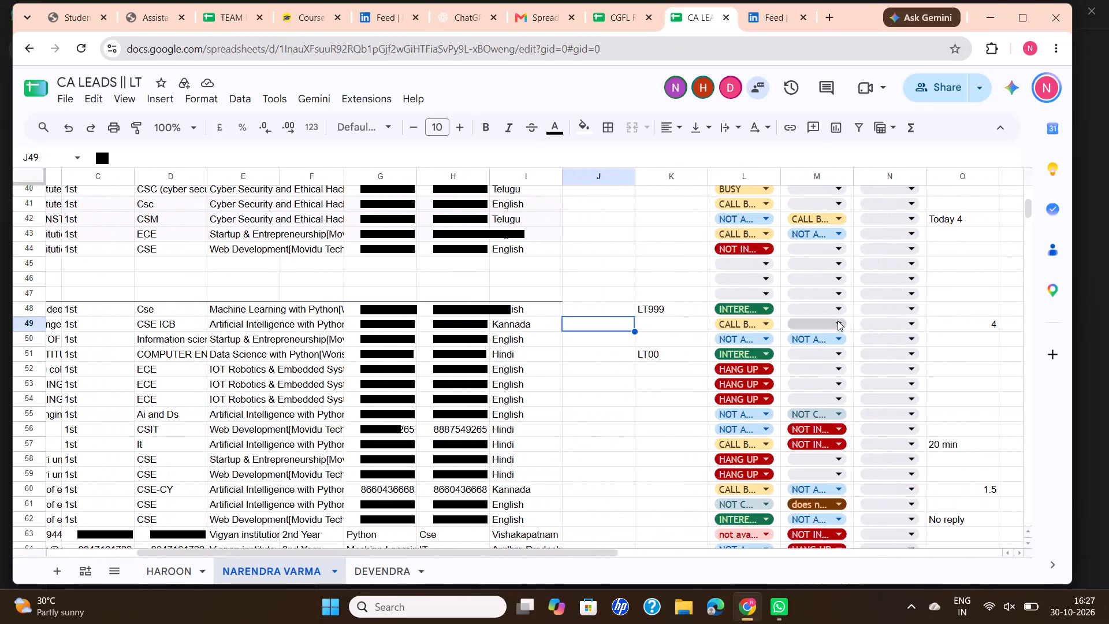
Set the column M call status for the row 49 lead to NOT INTERESTED.
{"action": "left_click", "coordinate": [835, 321]}
{"action": "left_click", "coordinate": [840, 383]}
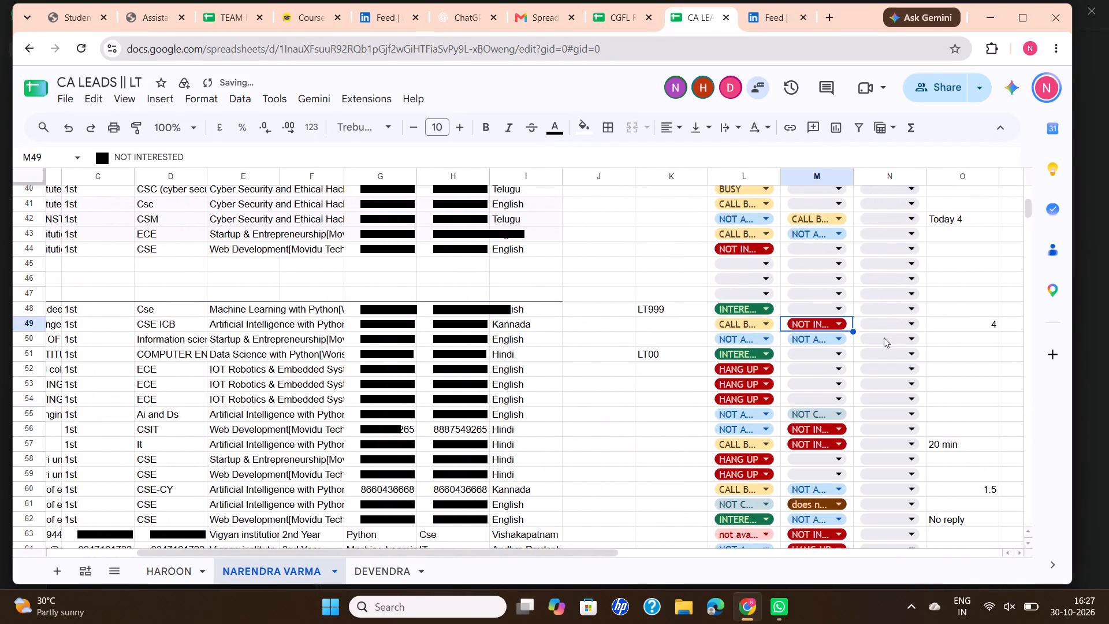
Replace the column O remark for the row 49 lead with "Already doing internship".
{"action": "scroll", "coordinate": [943, 320], "scroll_direction": "left", "scroll_amount": 1}
{"action": "triple_click", "coordinate": [883, 322]}
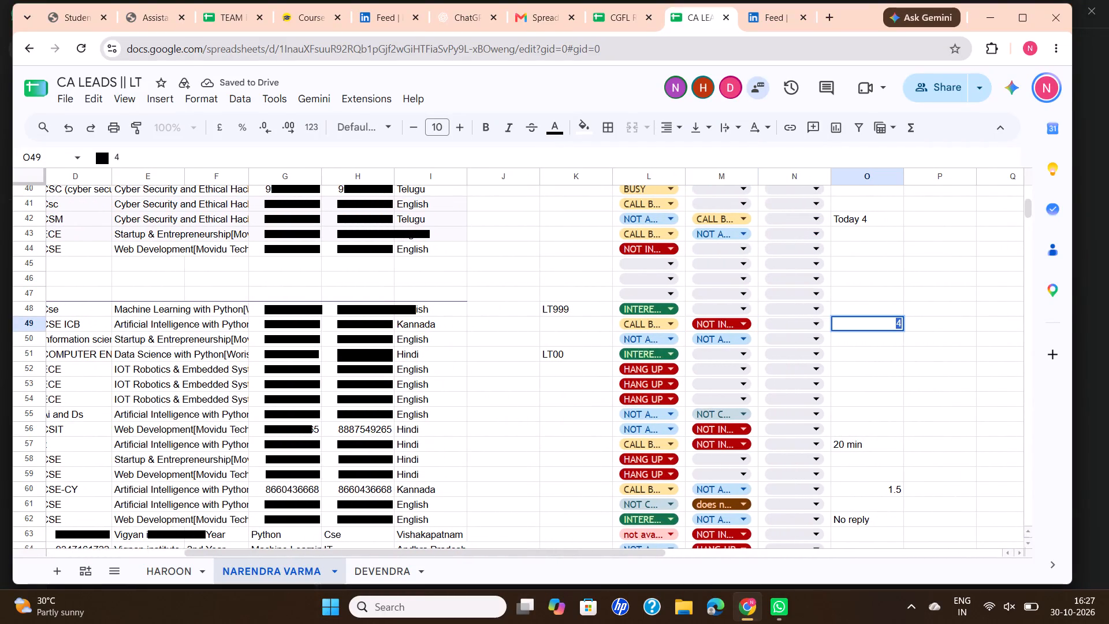
{"action": "key", "text": "BackSpace"}
{"action": "type", "text": "Already doing inter"}
{"action": "key", "text": "BackSpace"}
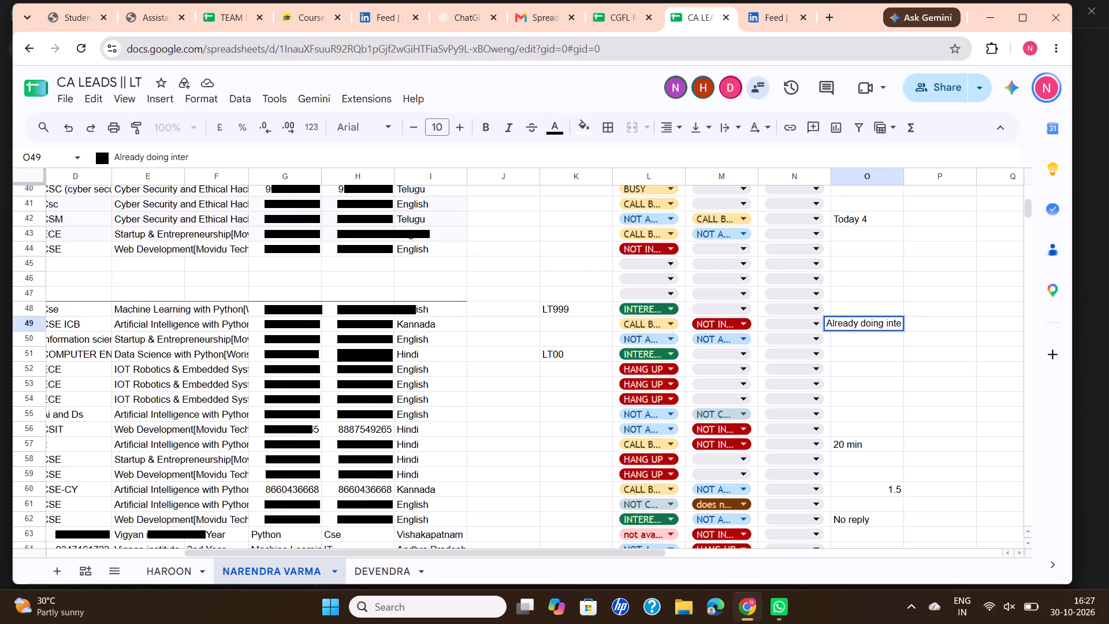
{"action": "type", "text": "rnship"}
{"action": "left_click", "coordinate": [908, 338]}
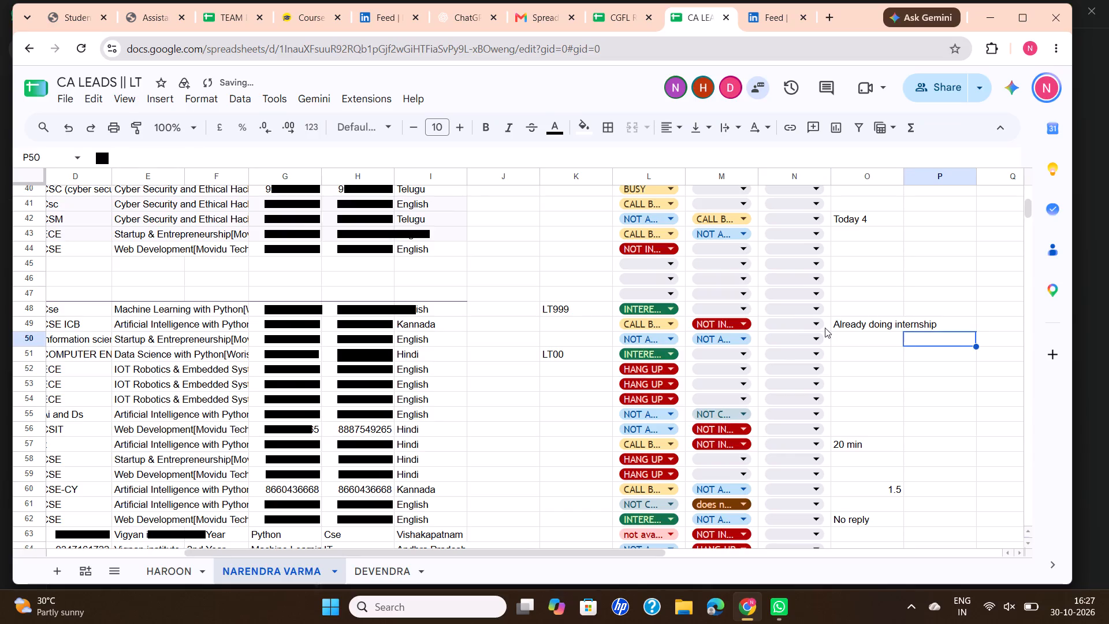
Select the row 51 lead's LT00 code in K51, and check the referral codes in the CGFL RESPONSES SHEET.
{"action": "left_click", "coordinate": [589, 302]}
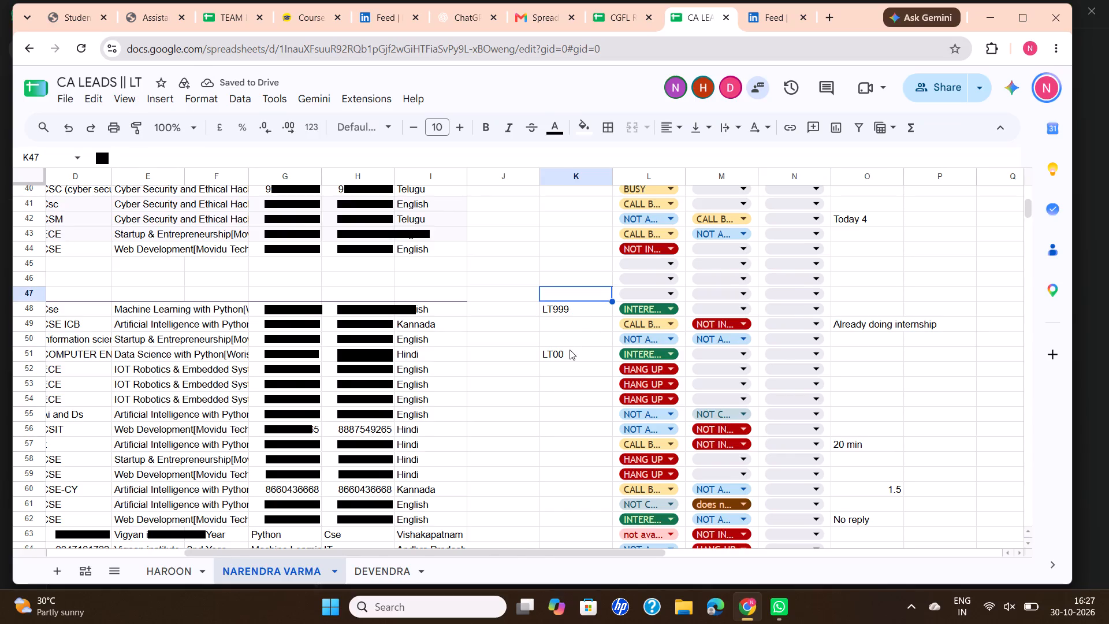
{"action": "left_click", "coordinate": [570, 350]}
{"action": "scroll", "coordinate": [570, 350], "scroll_direction": "right", "scroll_amount": 3}
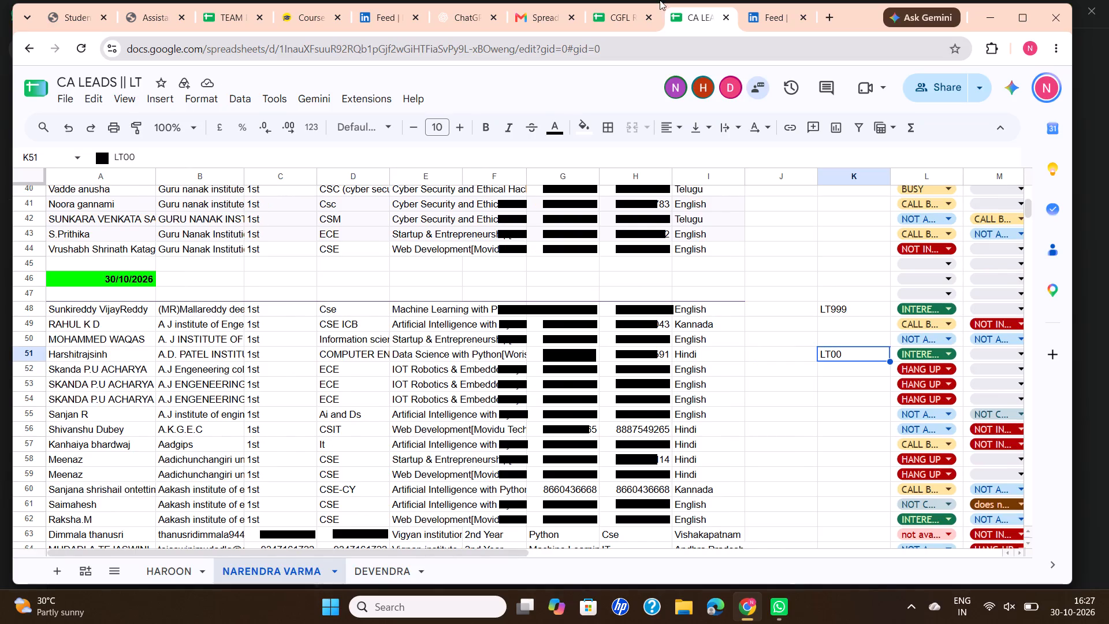
{"action": "left_click", "coordinate": [628, 15]}
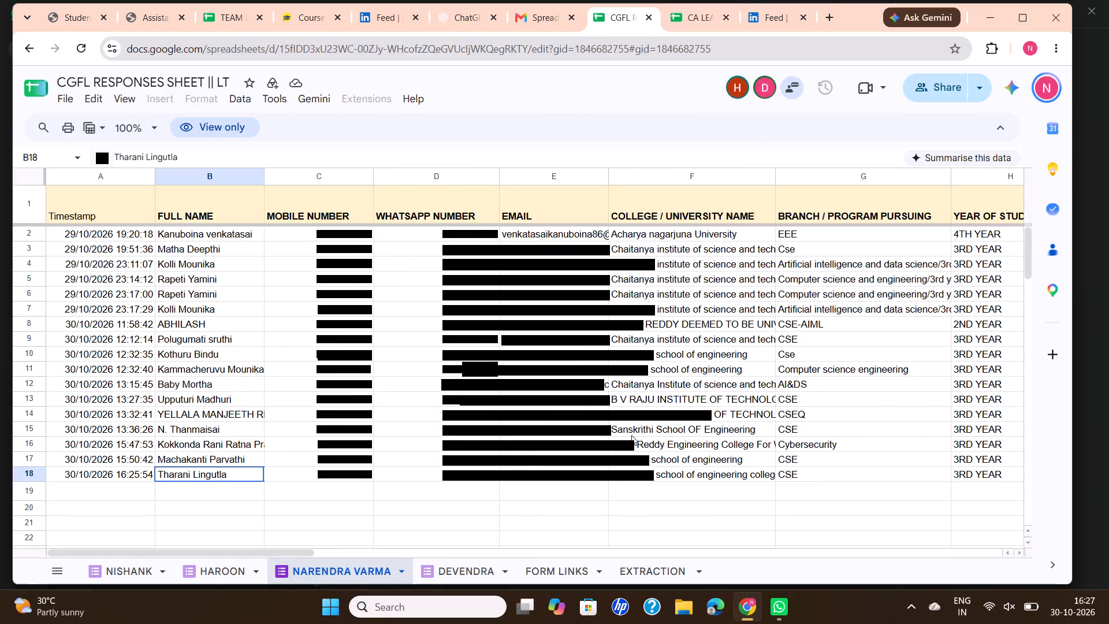
{"action": "scroll", "coordinate": [631, 435], "scroll_direction": "left", "scroll_amount": 6}
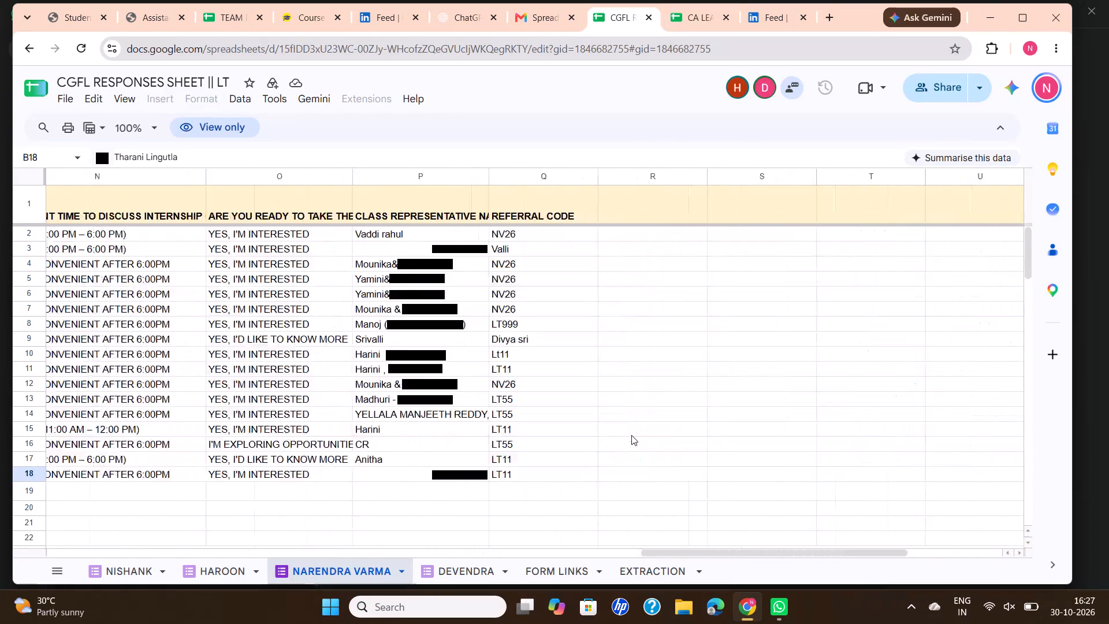
{"action": "scroll", "coordinate": [631, 435], "scroll_direction": "right", "scroll_amount": 7}
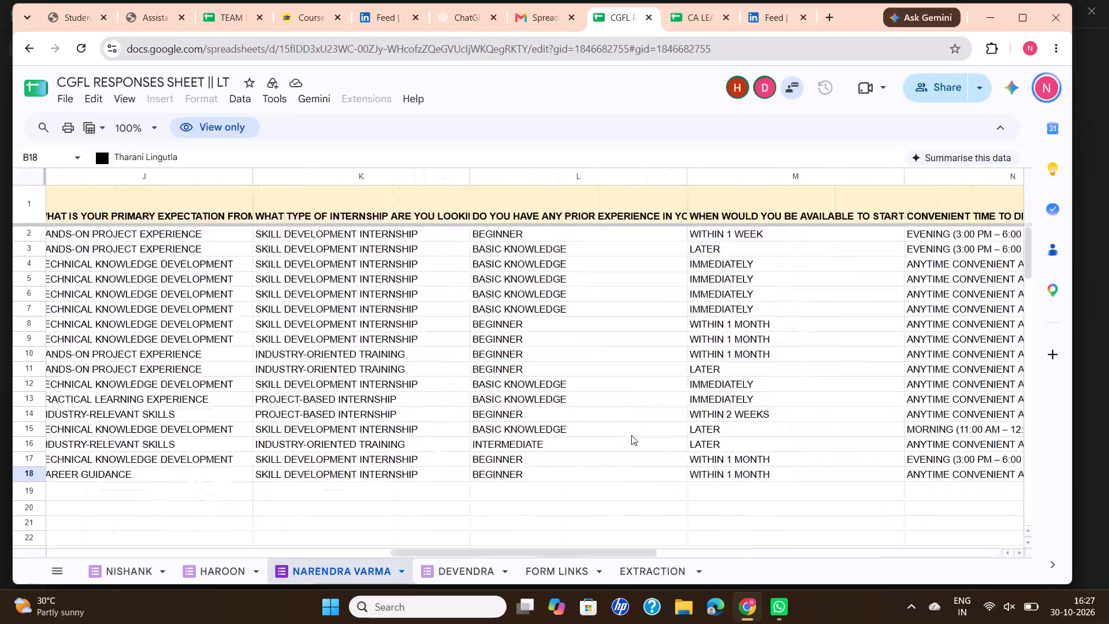
{"action": "scroll", "coordinate": [631, 435], "scroll_direction": "right", "scroll_amount": 9}
Return to CA LEADS and select the phone number in G51 for the row 51 lead.
{"action": "left_click", "coordinate": [697, 32]}
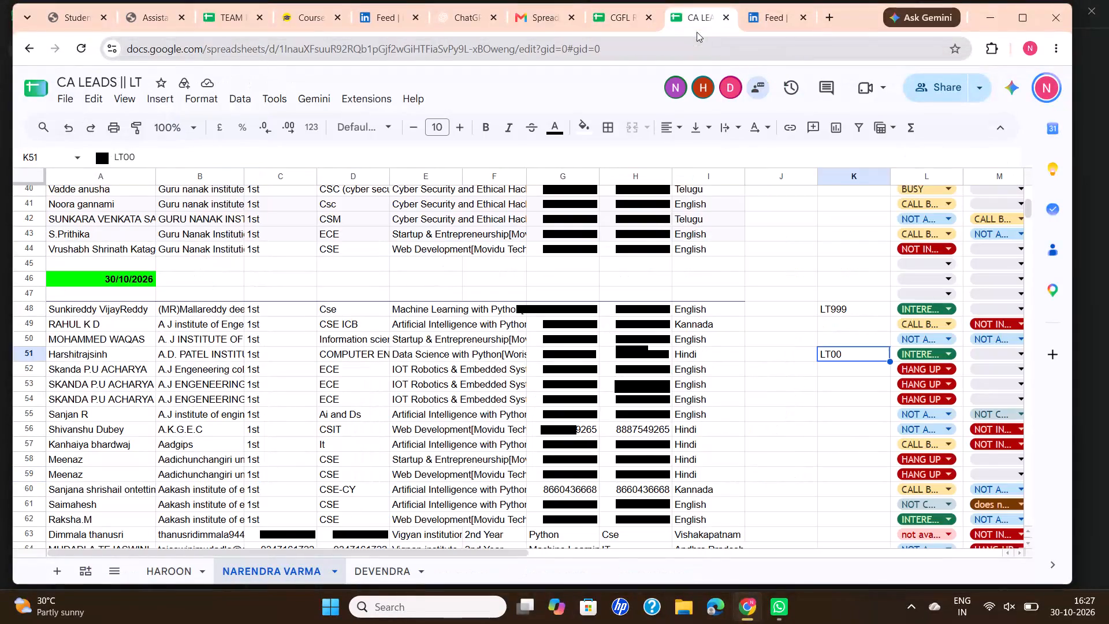
{"action": "scroll", "coordinate": [385, 383], "scroll_direction": "up", "scroll_amount": 1}
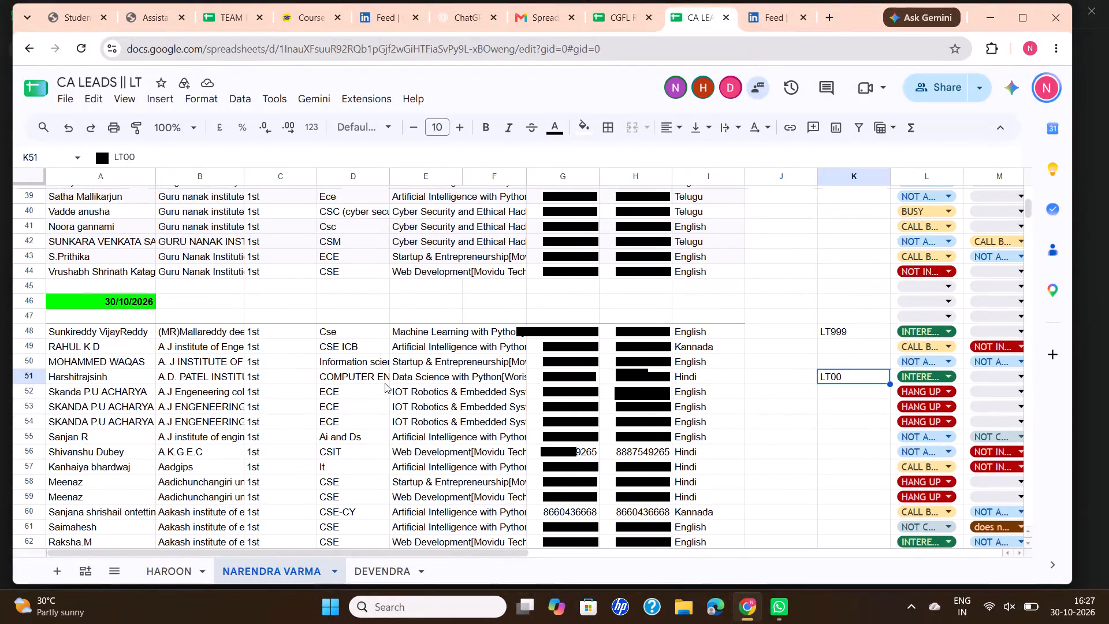
{"action": "scroll", "coordinate": [478, 374], "scroll_direction": "down", "scroll_amount": 1}
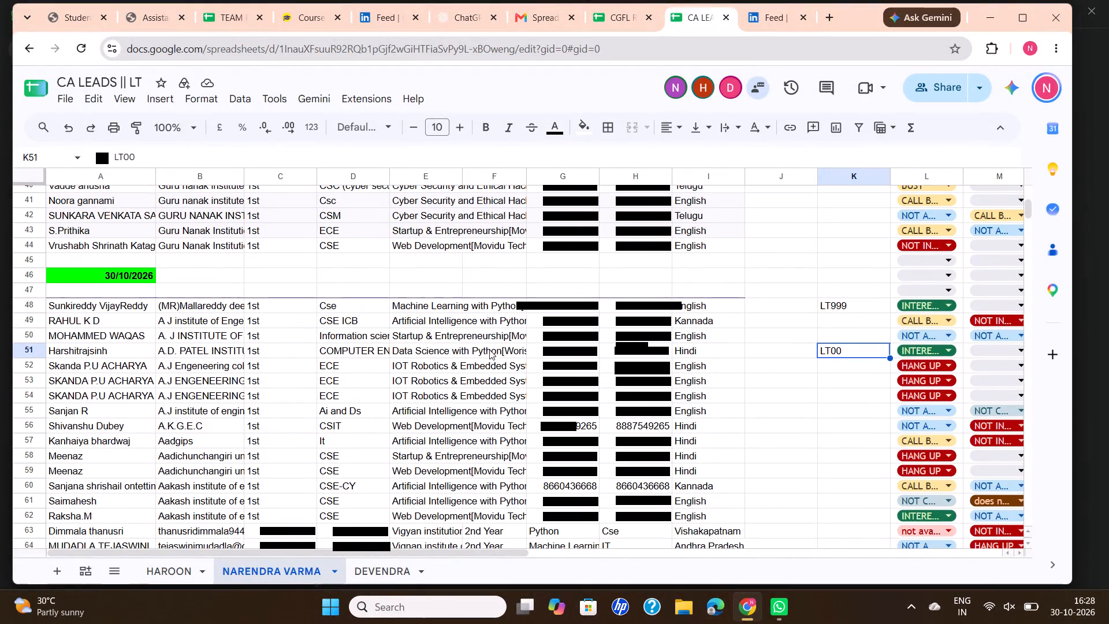
{"action": "left_click", "coordinate": [571, 343]}
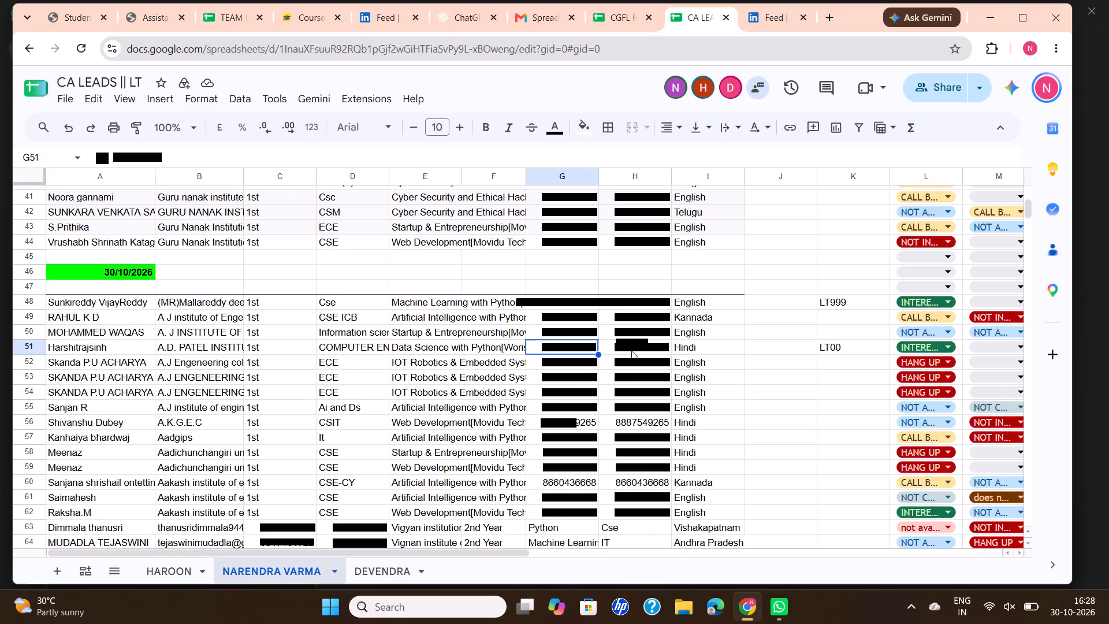
Set the column M call status for the row 51 lead to NOT ANSWERED.
{"action": "scroll", "coordinate": [579, 359], "scroll_direction": "left", "scroll_amount": 2}
{"action": "scroll", "coordinate": [791, 351], "scroll_direction": "left", "scroll_amount": 2}
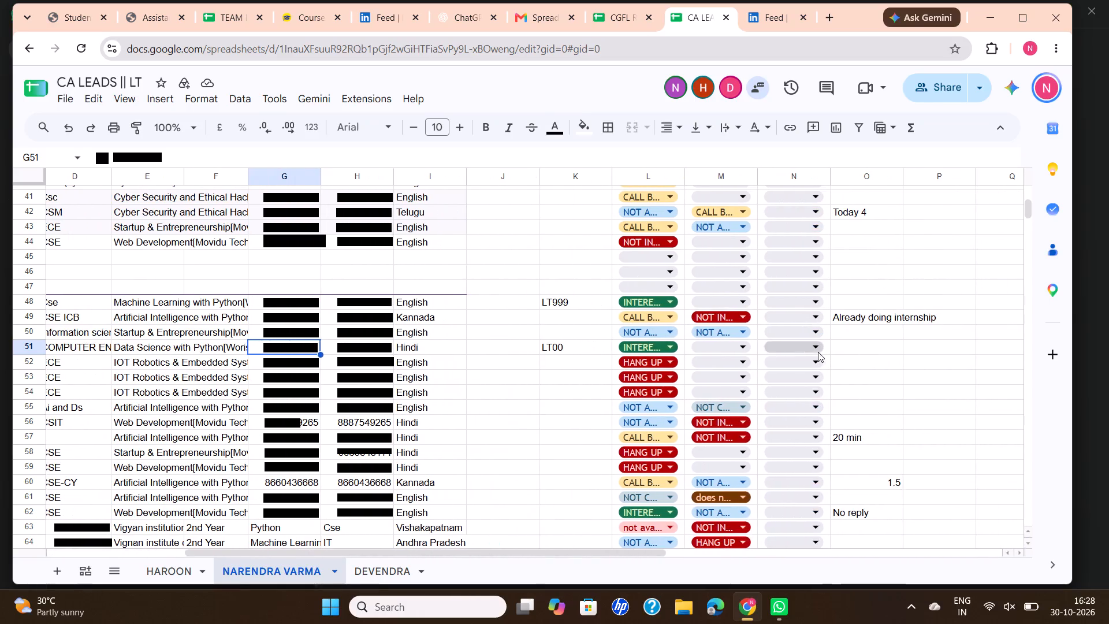
{"action": "left_click", "coordinate": [743, 347]}
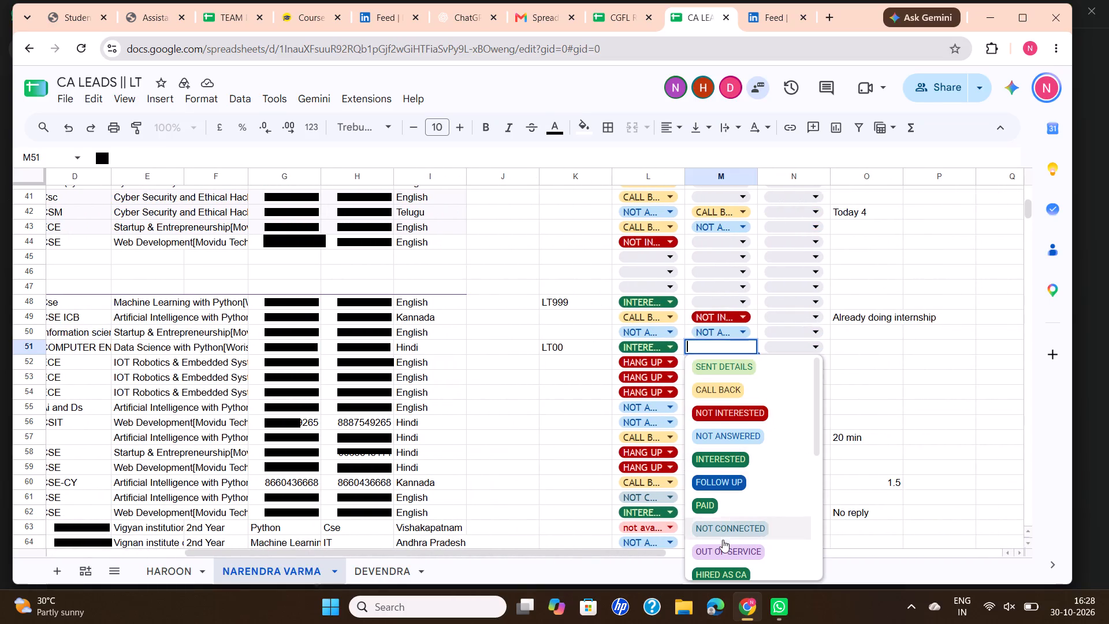
{"action": "scroll", "coordinate": [731, 414], "scroll_direction": "down", "scroll_amount": 2}
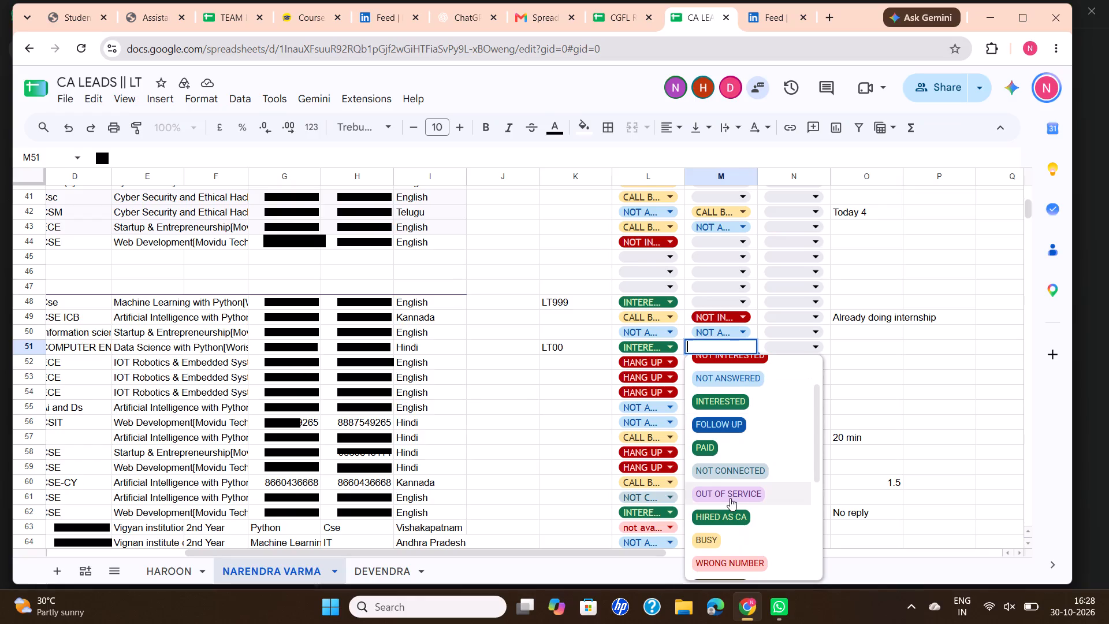
{"action": "scroll", "coordinate": [730, 498], "scroll_direction": "down", "scroll_amount": 2}
{"action": "scroll", "coordinate": [730, 498], "scroll_direction": "up", "scroll_amount": 4}
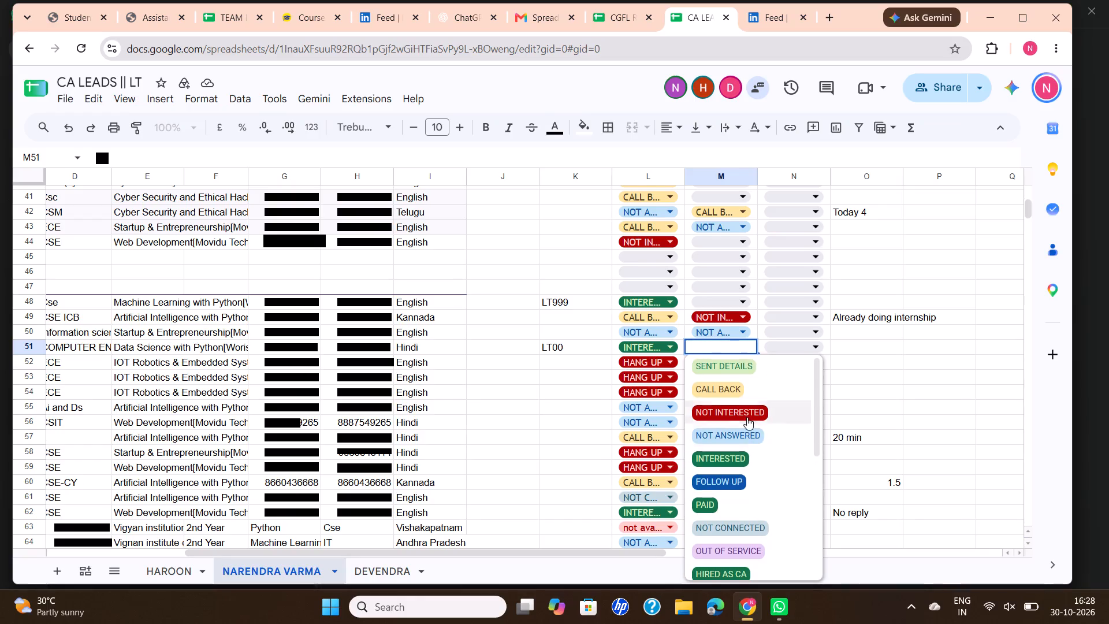
{"action": "left_click", "coordinate": [742, 428]}
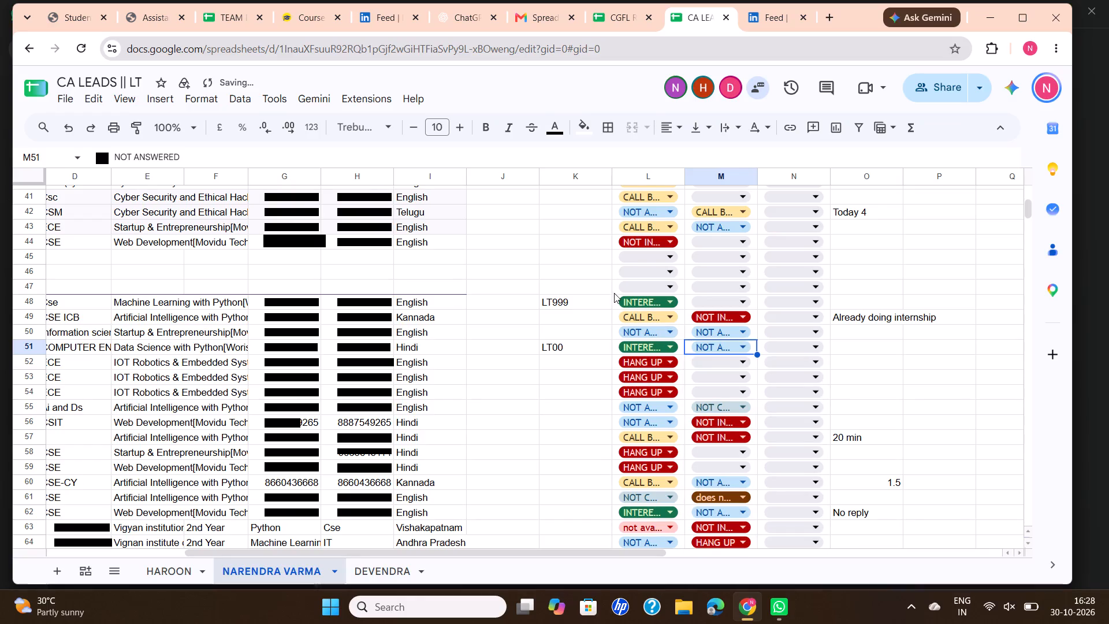
Review the call statuses and remarks above the 30/10/2026 heading, and select the row 42 lead's phone number in G42.
{"action": "scroll", "coordinate": [593, 312], "scroll_direction": "up", "scroll_amount": 1}
{"action": "left_click", "coordinate": [596, 325]}
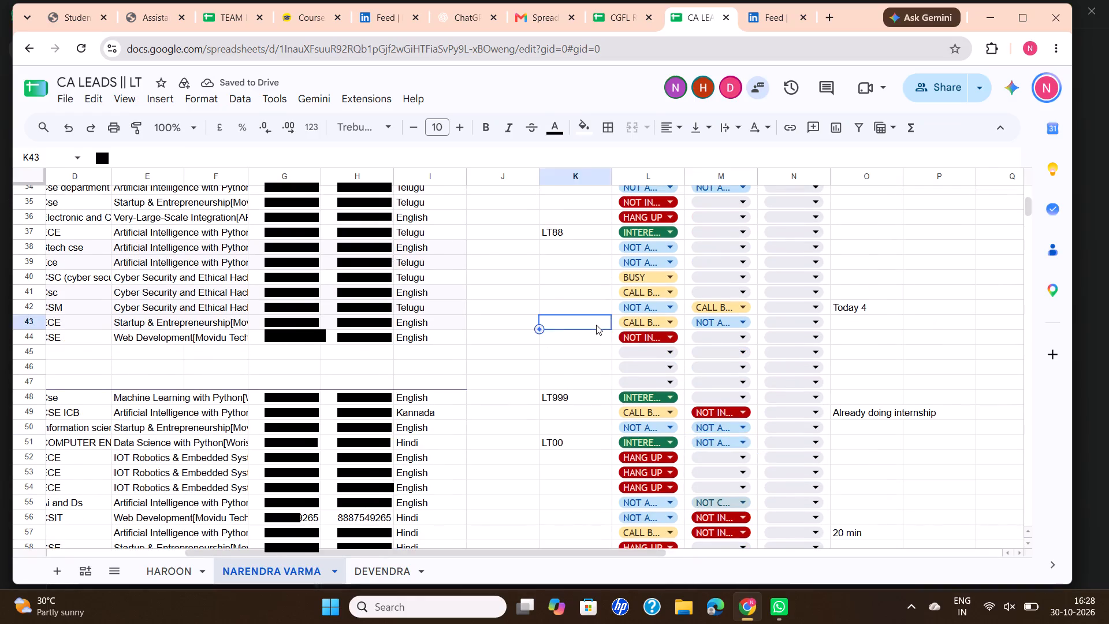
{"action": "scroll", "coordinate": [596, 325], "scroll_direction": "right", "scroll_amount": 4}
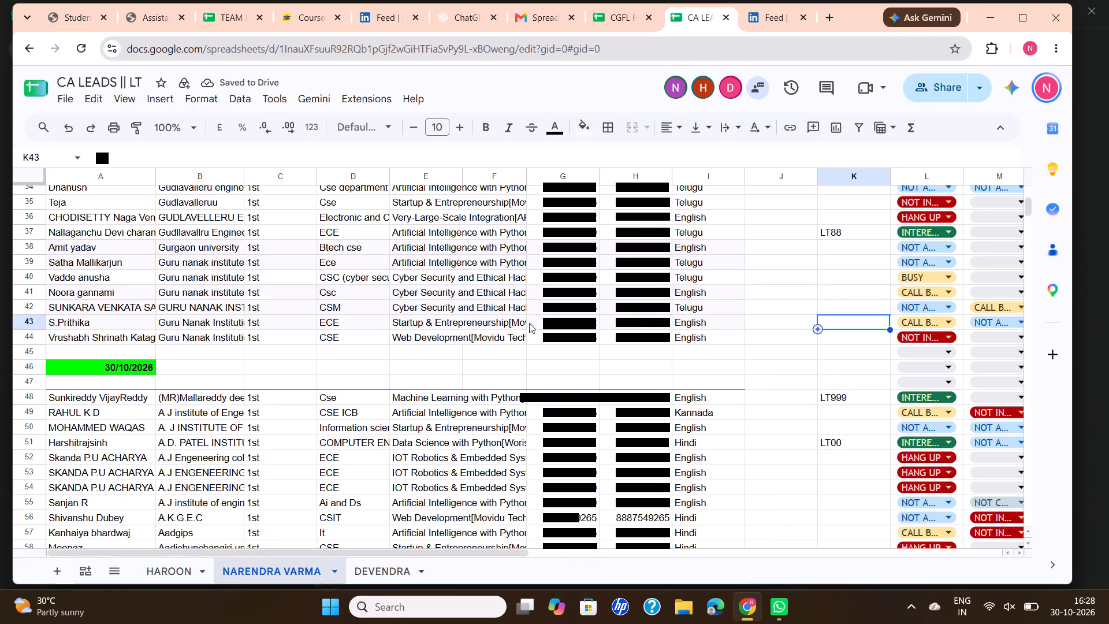
{"action": "scroll", "coordinate": [580, 321], "scroll_direction": "up", "scroll_amount": 1}
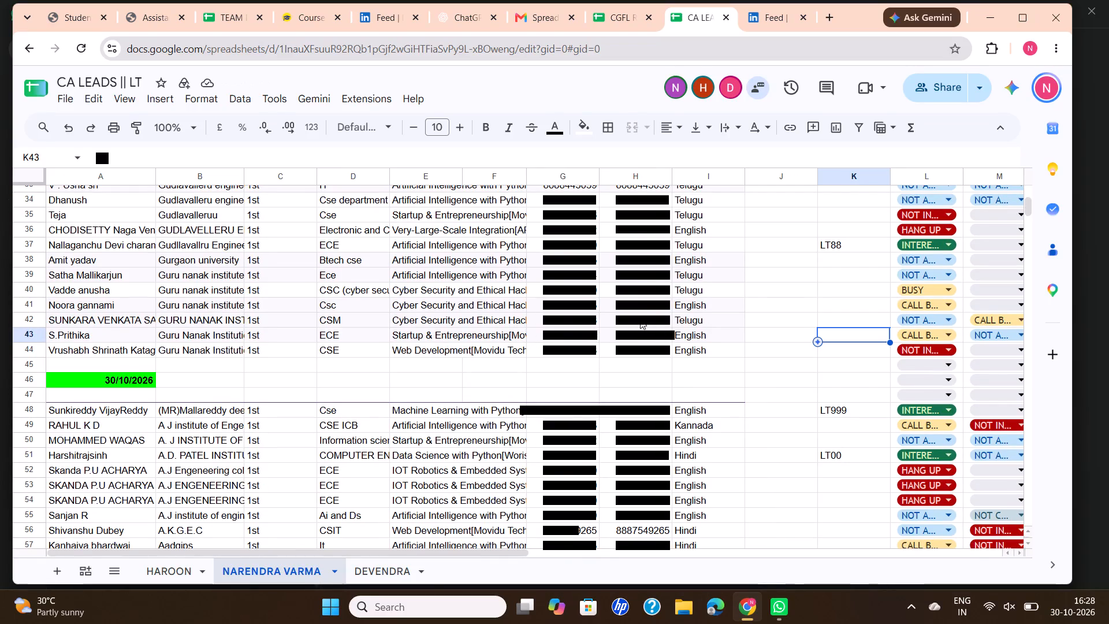
{"action": "scroll", "coordinate": [510, 318], "scroll_direction": "left", "scroll_amount": 3}
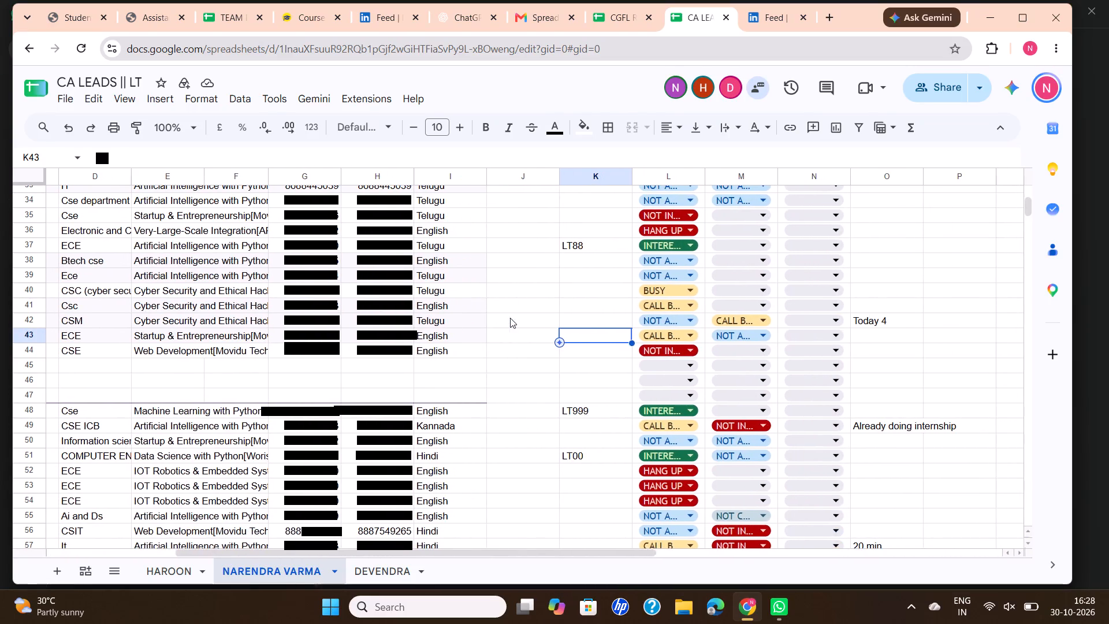
{"action": "left_click", "coordinate": [509, 314]}
{"action": "left_click", "coordinate": [501, 325]}
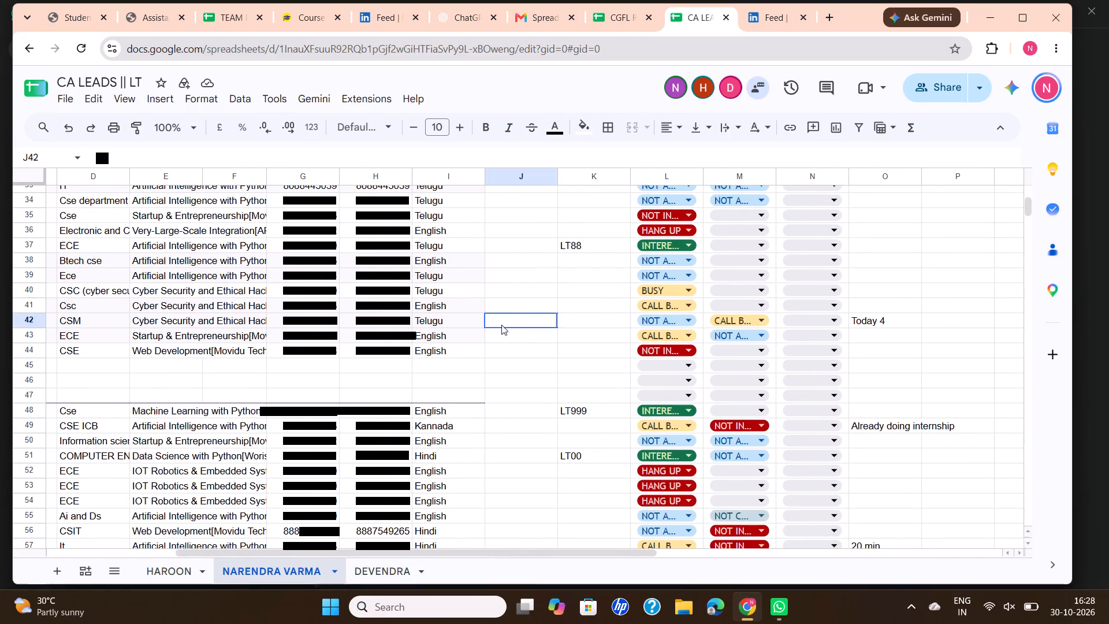
{"action": "scroll", "coordinate": [501, 325], "scroll_direction": "right", "scroll_amount": 2}
{"action": "left_click", "coordinate": [546, 333]}
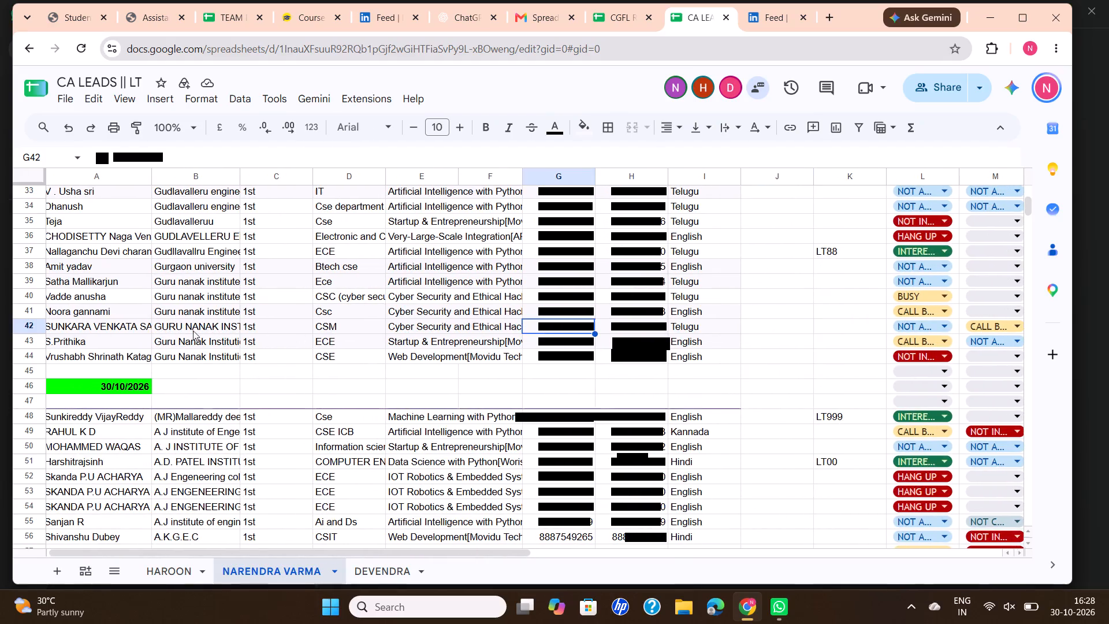
{"action": "double_click", "coordinate": [130, 322]}
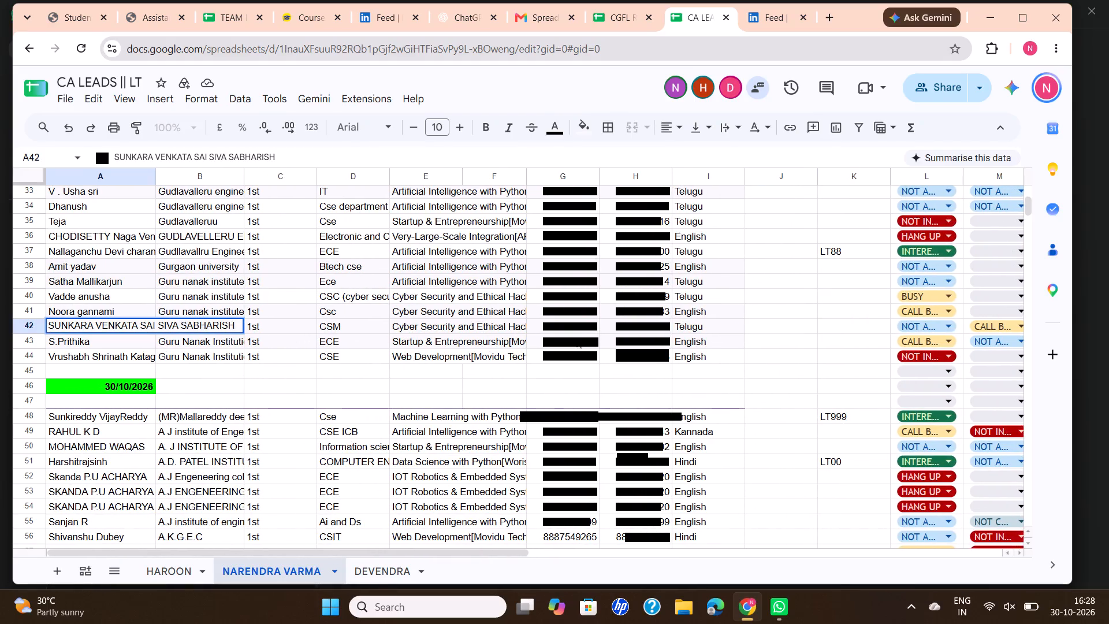
{"action": "left_click", "coordinate": [583, 327]}
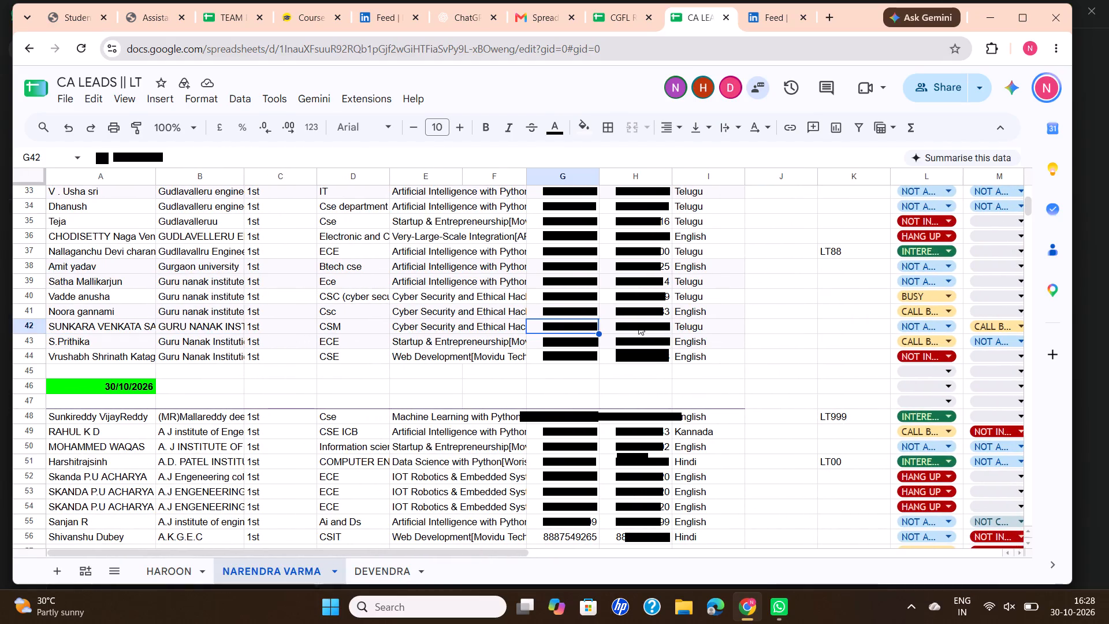
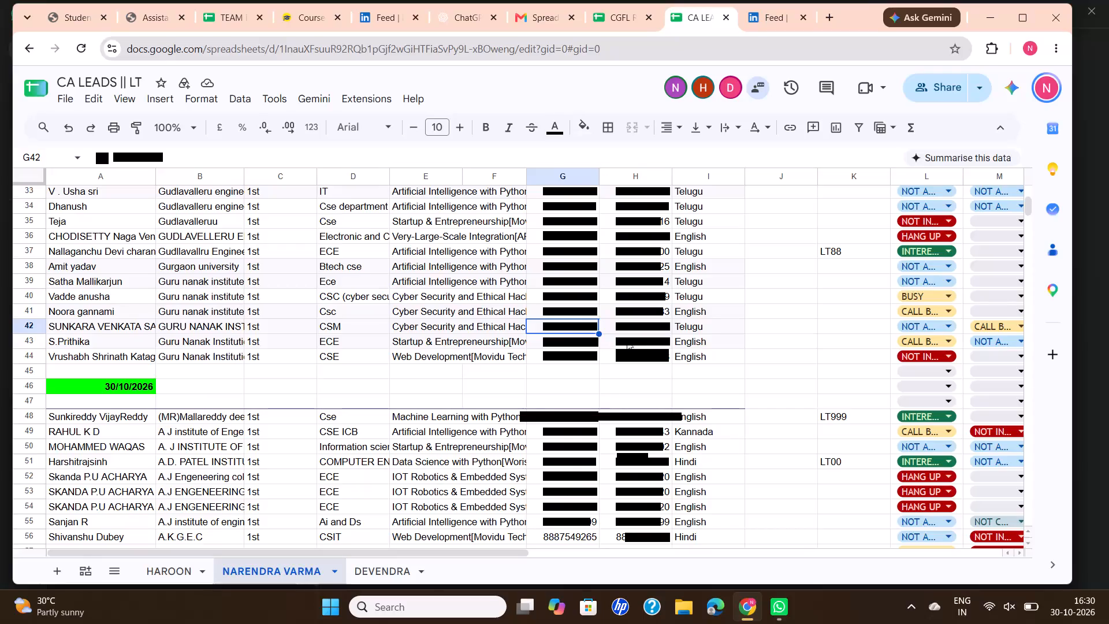
Copy the row 48 lead's phone number from G48, below the 30/10/2026 heading.
{"action": "triple_click", "coordinate": [570, 324]}
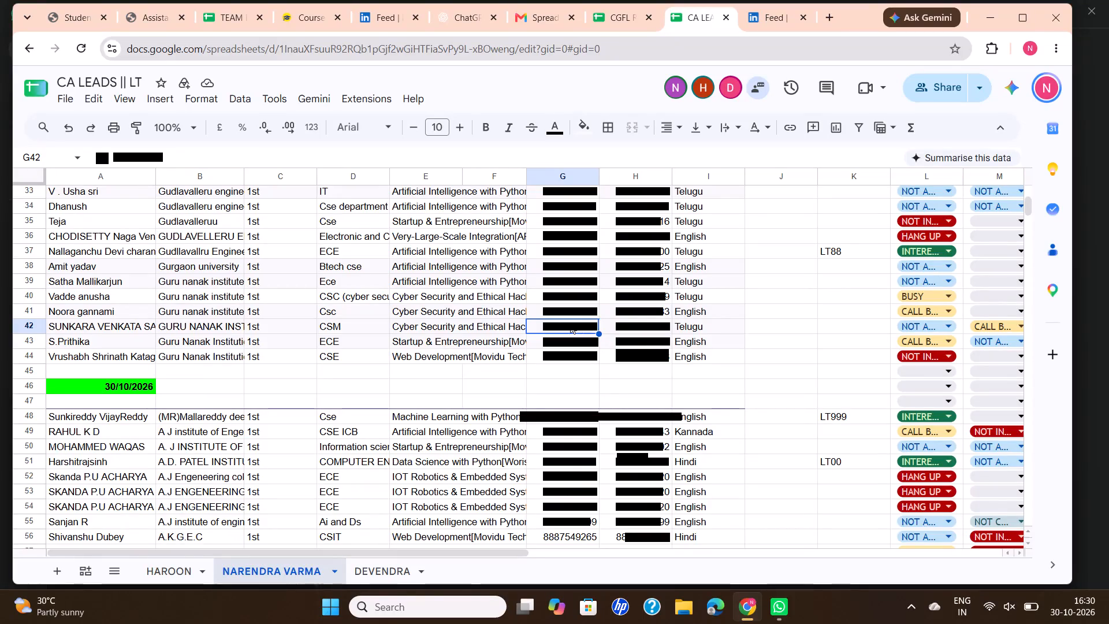
{"action": "triple_click", "coordinate": [568, 417]}
{"action": "key", "text": "ctrl+c"}
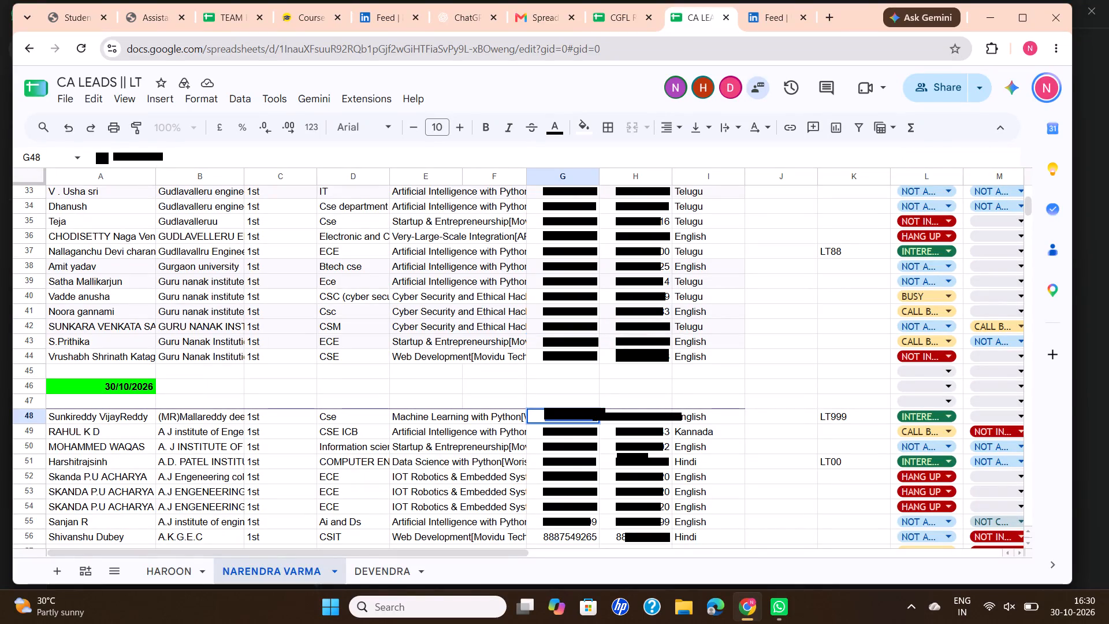
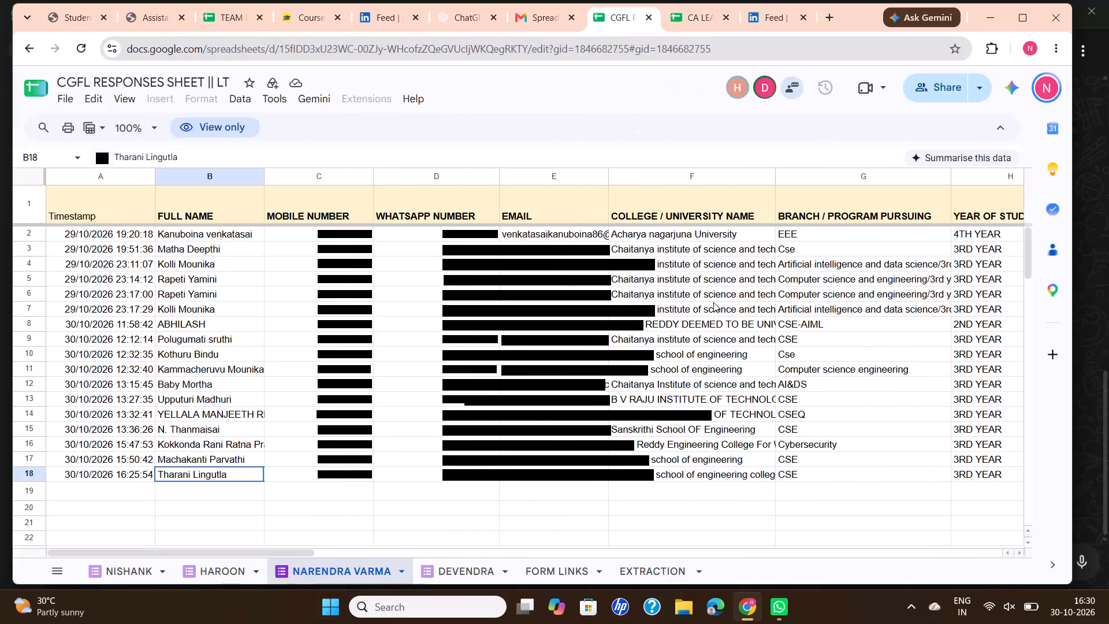
Check the row 8 response's referral code in Q8 and its student details, then return to the CA LEADS sheet.
{"action": "scroll", "coordinate": [713, 302], "scroll_direction": "up", "scroll_amount": 1}
{"action": "scroll", "coordinate": [713, 302], "scroll_direction": "left", "scroll_amount": 3}
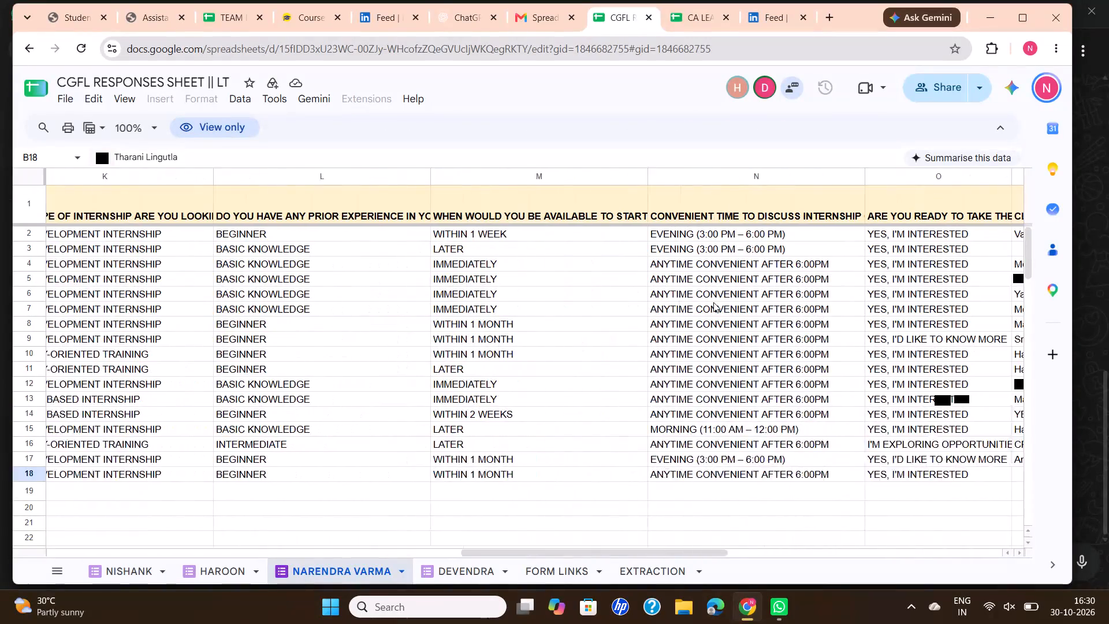
{"action": "scroll", "coordinate": [713, 302], "scroll_direction": "left", "scroll_amount": 2}
{"action": "scroll", "coordinate": [713, 302], "scroll_direction": "up", "scroll_amount": 1}
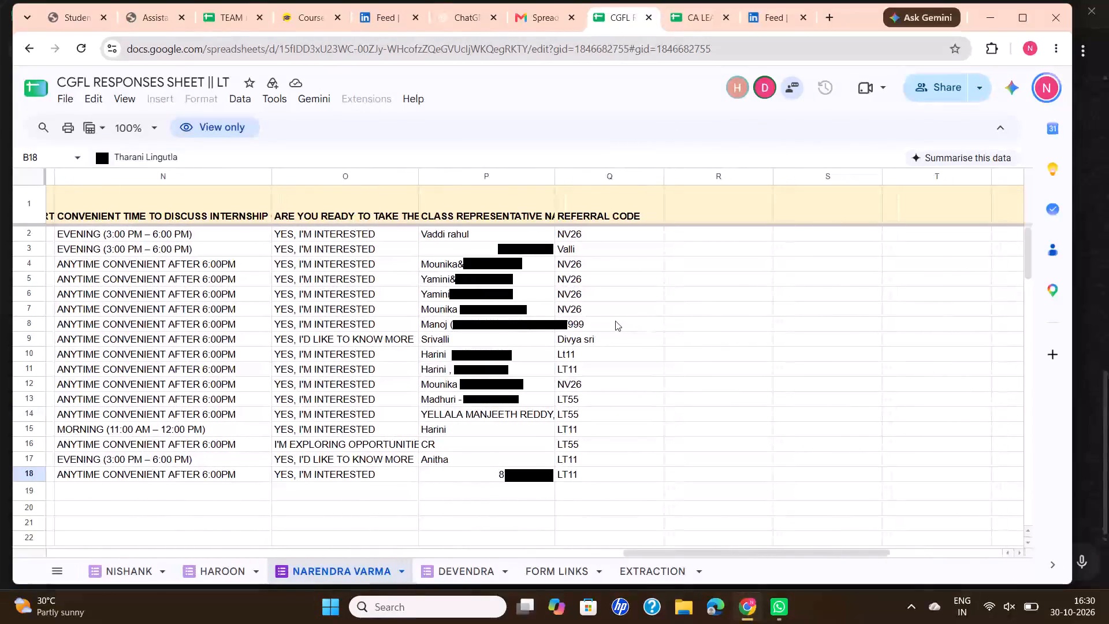
{"action": "left_click", "coordinate": [615, 321]}
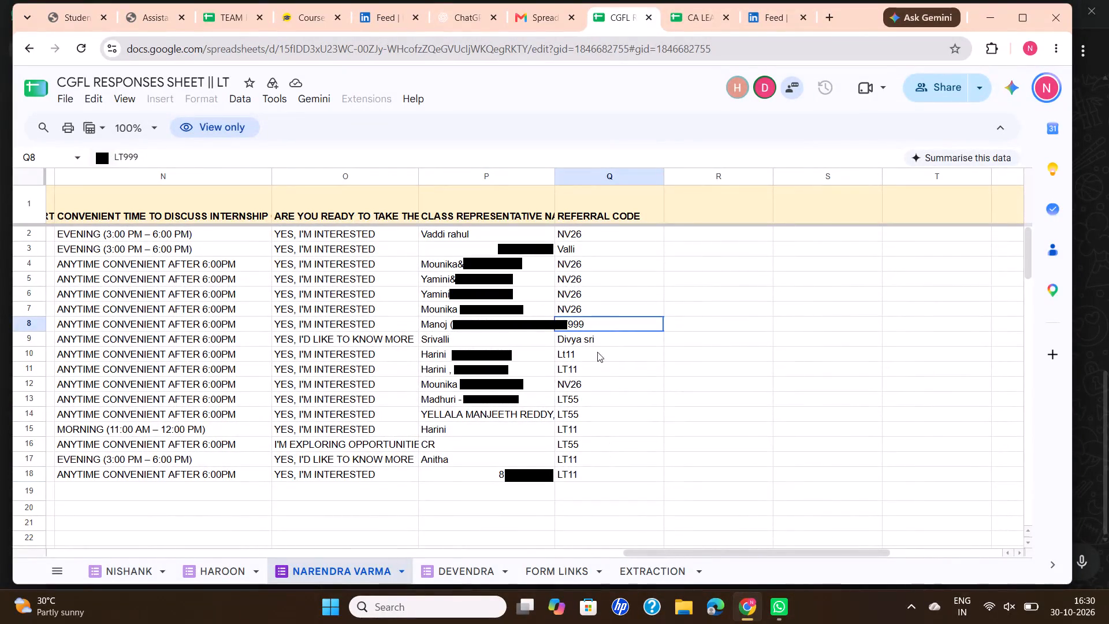
{"action": "scroll", "coordinate": [596, 297], "scroll_direction": "right", "scroll_amount": 15}
{"action": "scroll", "coordinate": [596, 297], "scroll_direction": "right", "scroll_amount": 6}
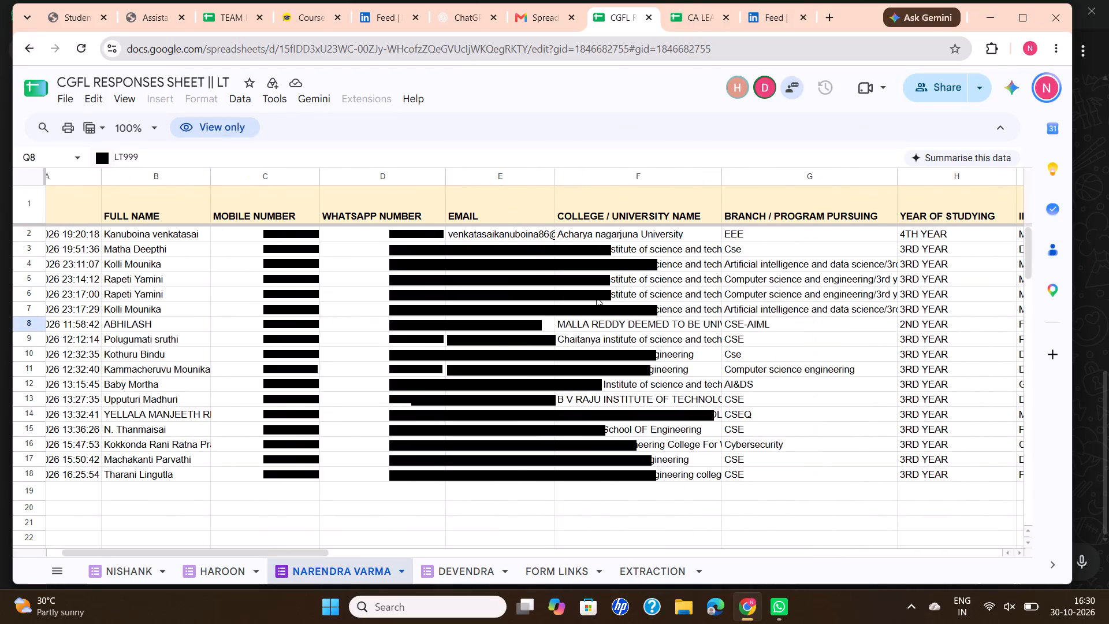
{"action": "left_click", "coordinate": [679, 21]}
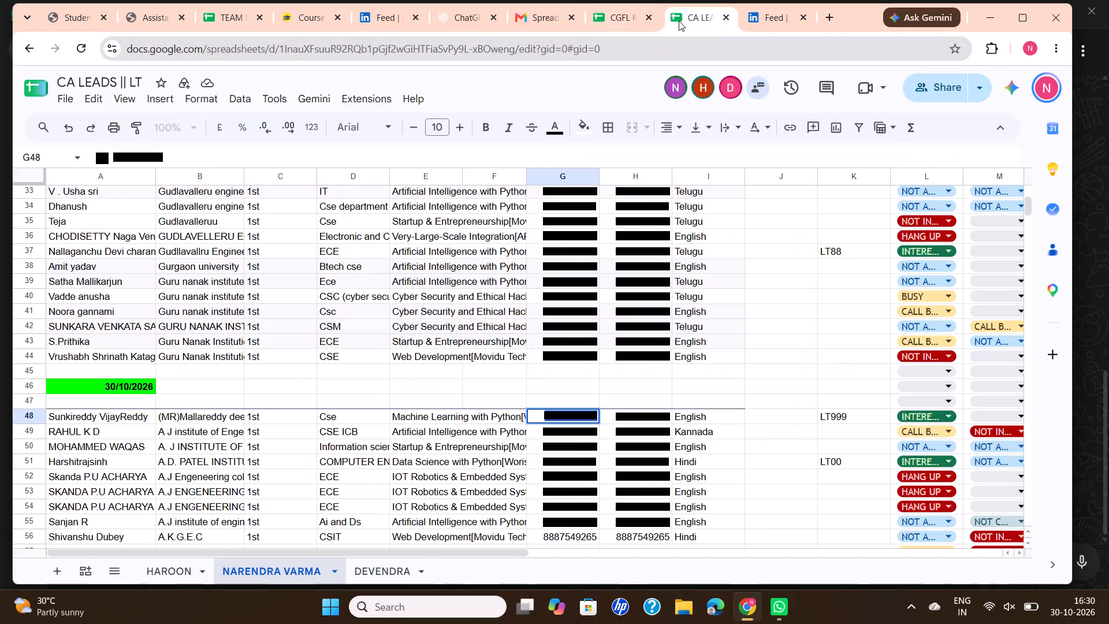
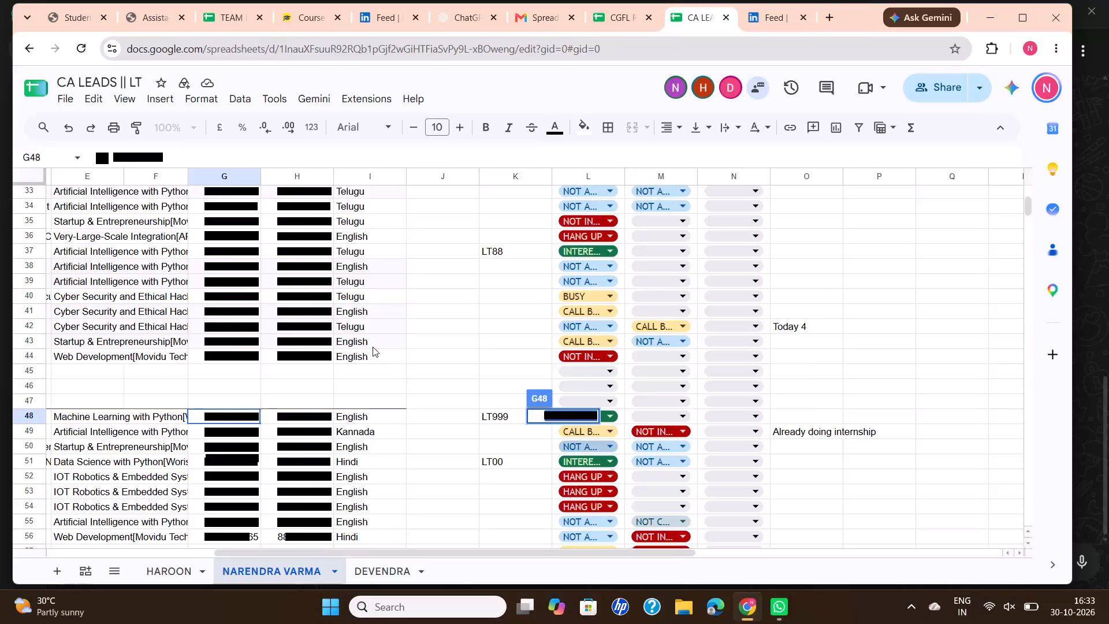
Look up the phone number of the last lead, in row 74, and set its UPDATE 1 status to BUSY.
{"action": "left_click", "coordinate": [425, 413]}
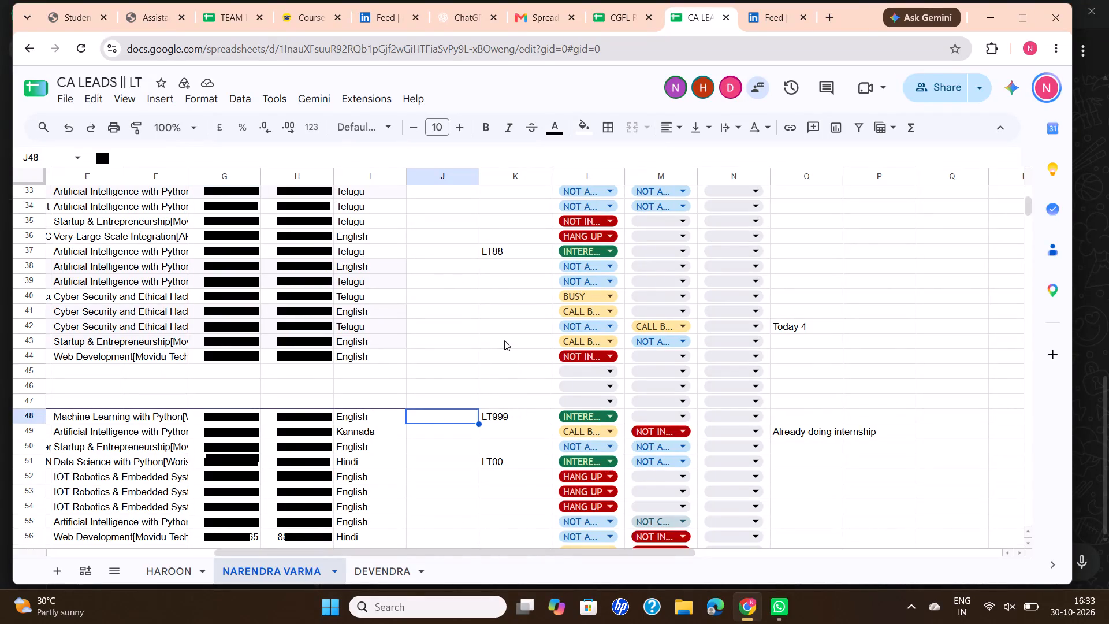
{"action": "left_click", "coordinate": [512, 328]}
{"action": "scroll", "coordinate": [512, 328], "scroll_direction": "right", "scroll_amount": 6}
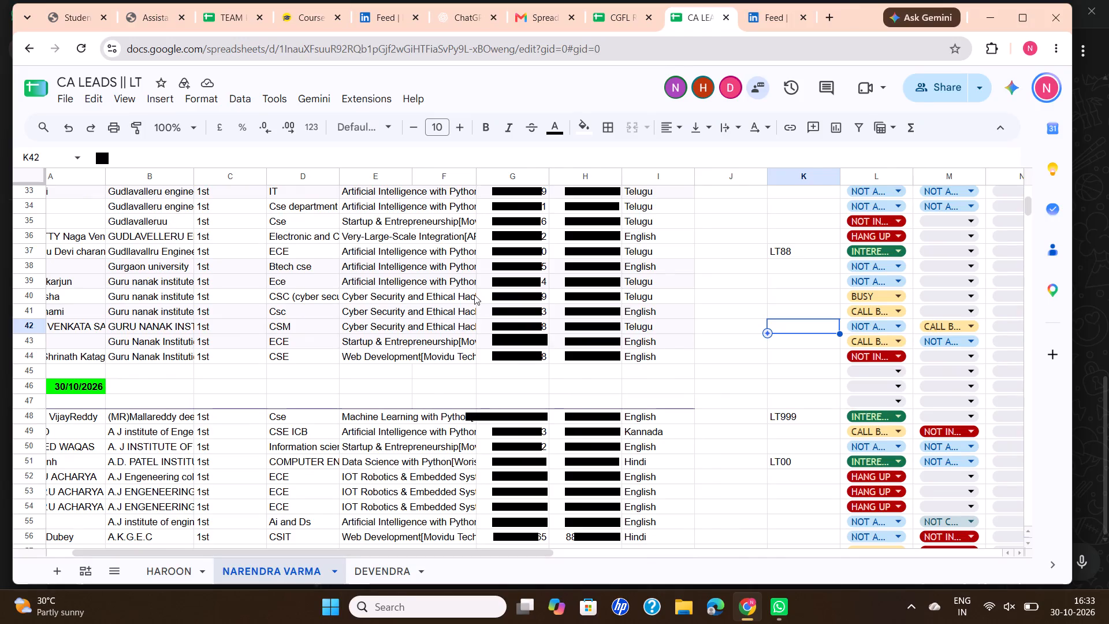
{"action": "scroll", "coordinate": [474, 295], "scroll_direction": "down", "scroll_amount": 1}
{"action": "scroll", "coordinate": [464, 358], "scroll_direction": "down", "scroll_amount": 1}
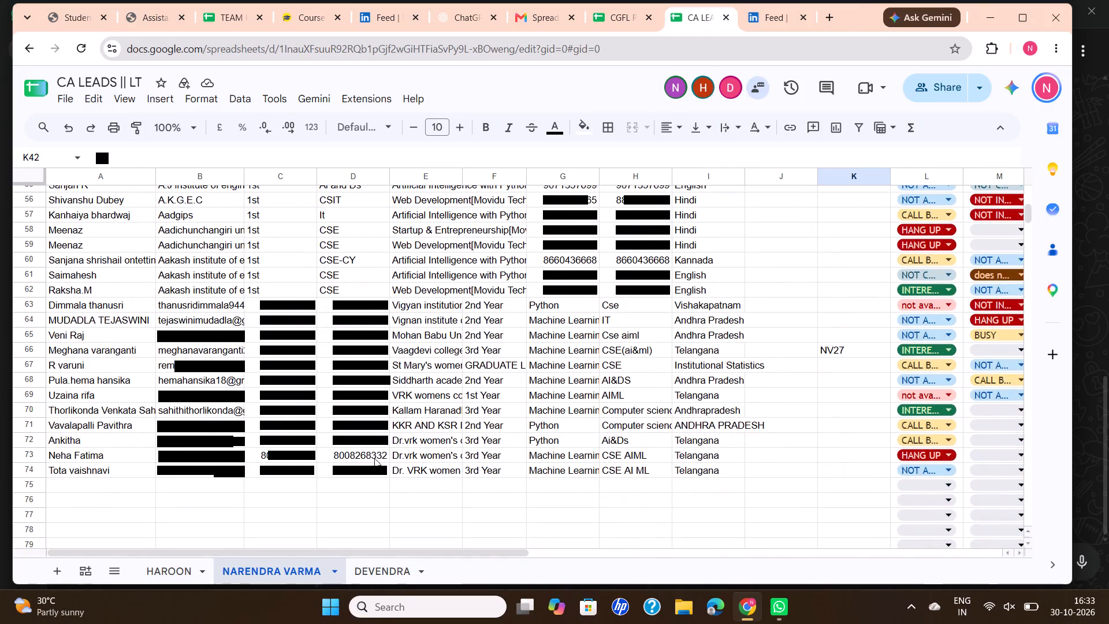
{"action": "left_click", "coordinate": [360, 469]}
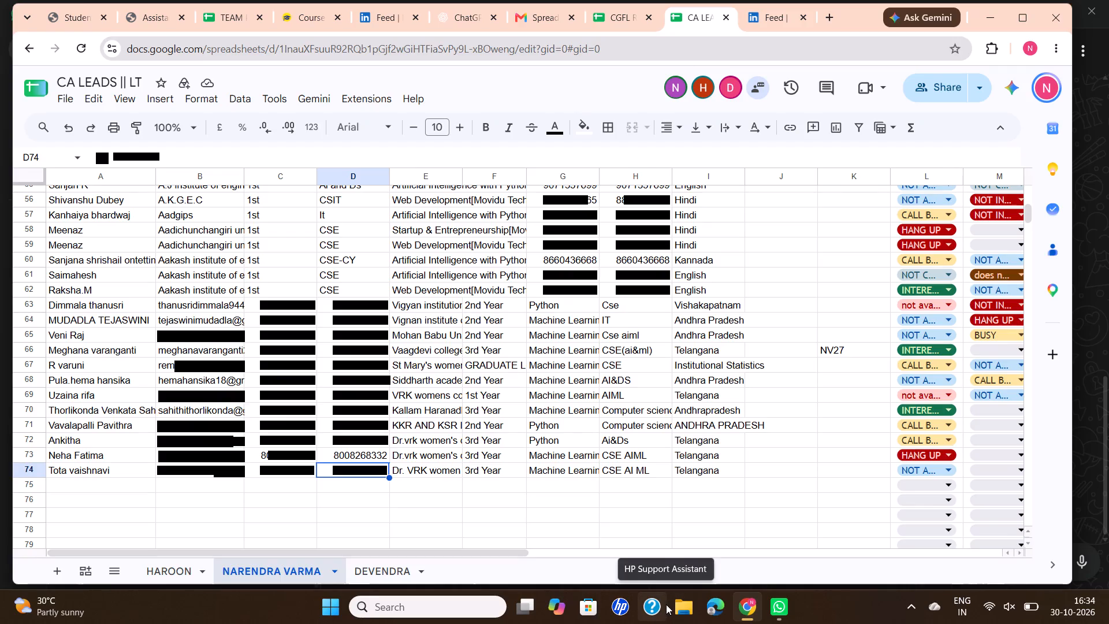
{"action": "left_click", "coordinate": [926, 465]}
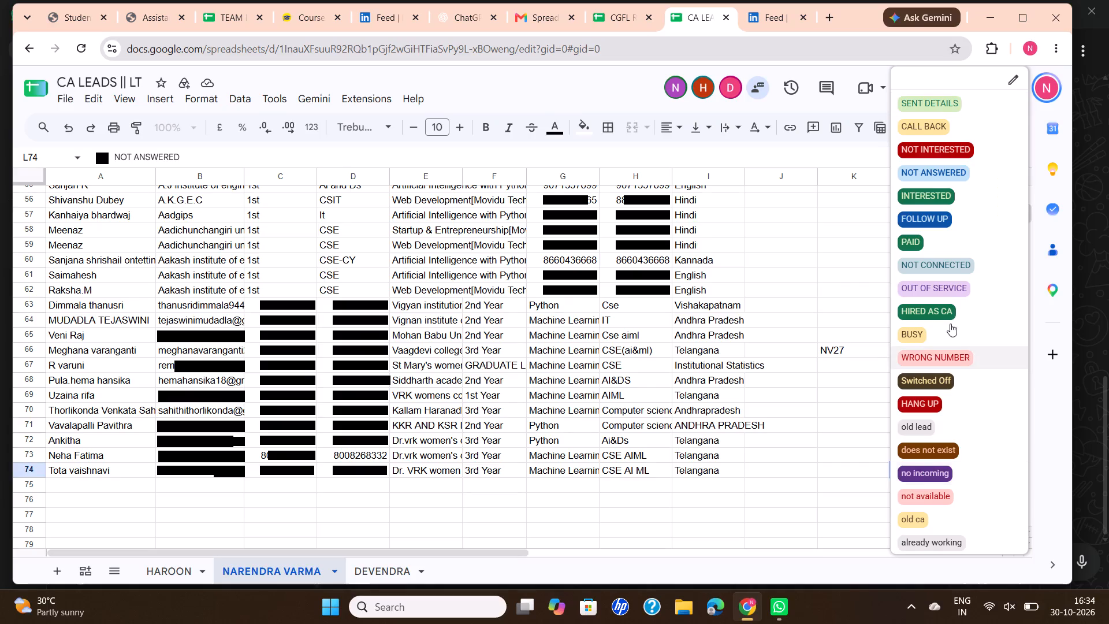
{"action": "left_click", "coordinate": [922, 336]}
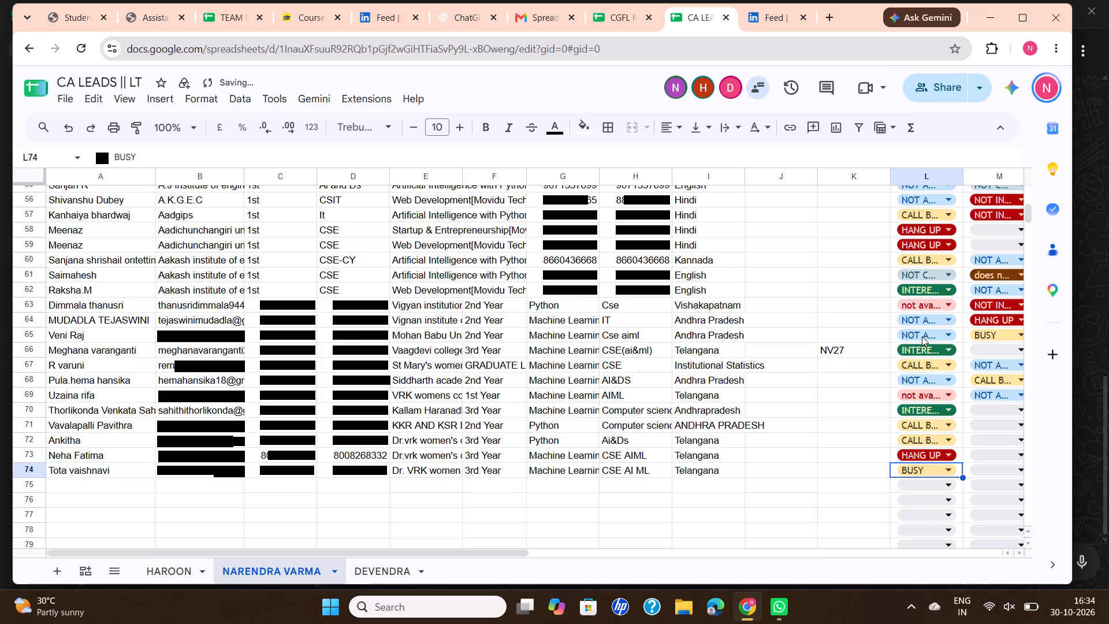
{"action": "left_click", "coordinate": [780, 477]}
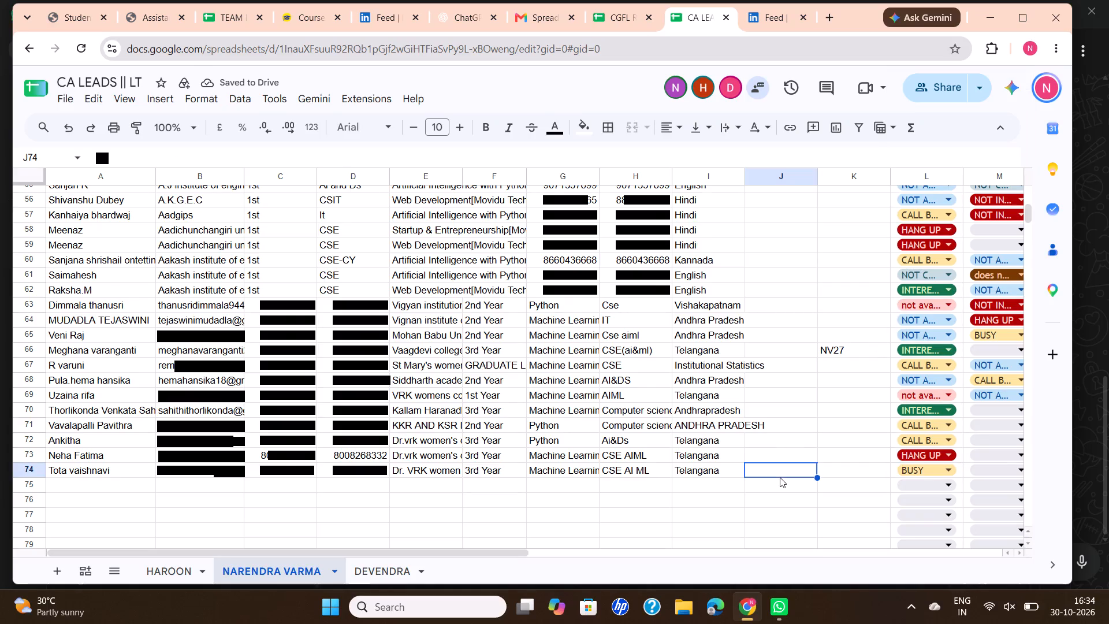
Review the statuses and remarks of the leads in rows 52 to 74 to choose which lead to call back.
{"action": "scroll", "coordinate": [798, 399], "scroll_direction": "left", "scroll_amount": 1}
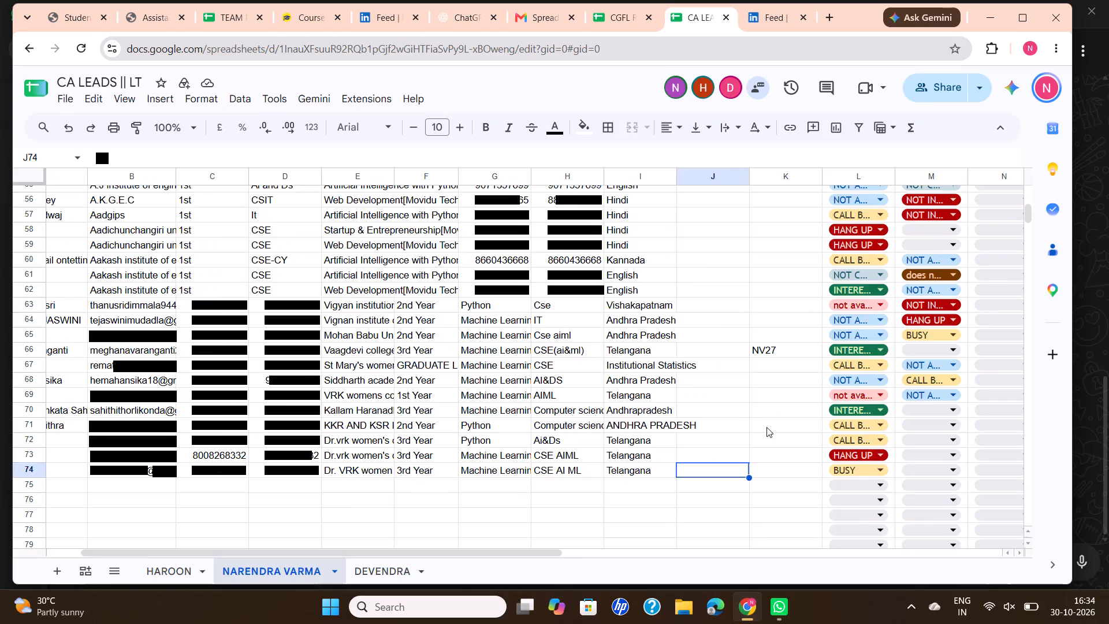
{"action": "left_click", "coordinate": [766, 427]}
{"action": "scroll", "coordinate": [766, 427], "scroll_direction": "left", "scroll_amount": 2}
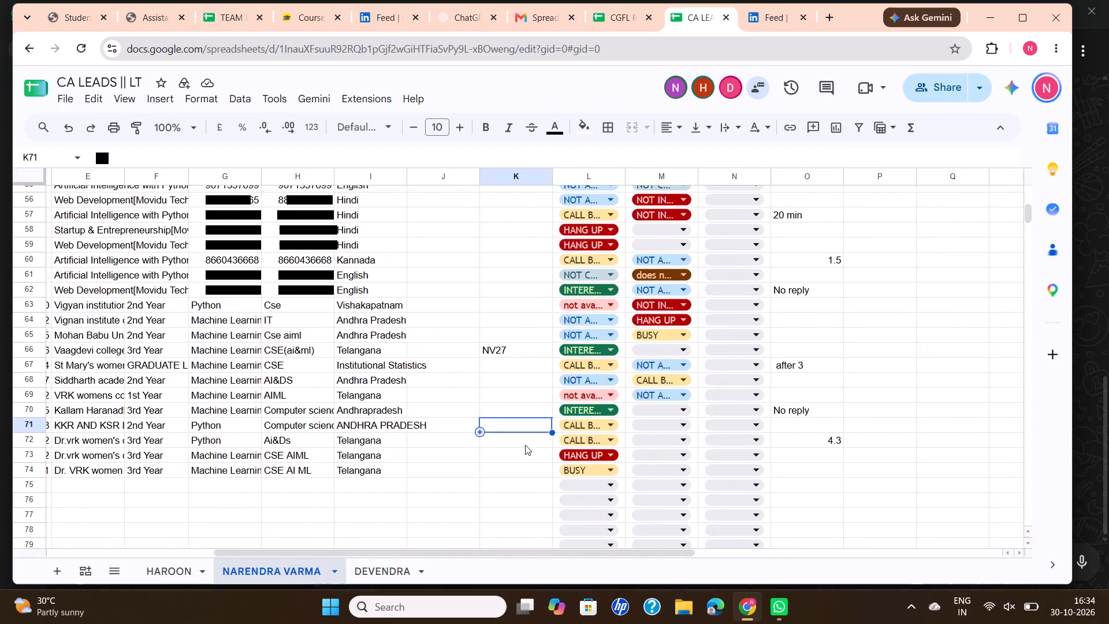
{"action": "scroll", "coordinate": [525, 445], "scroll_direction": "right", "scroll_amount": 6}
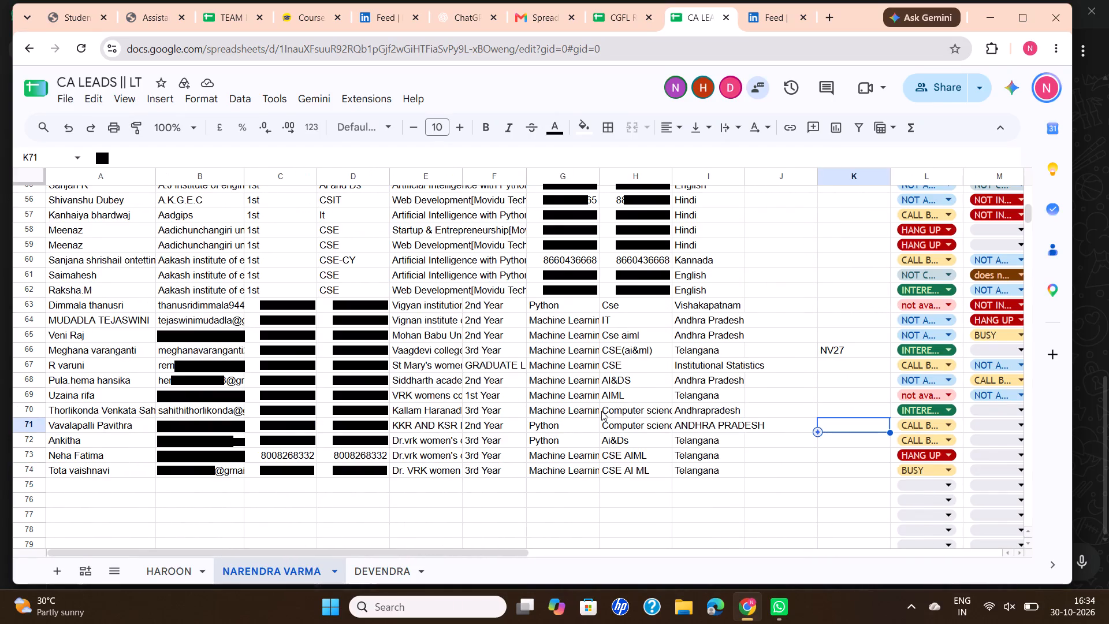
{"action": "scroll", "coordinate": [731, 395], "scroll_direction": "up", "scroll_amount": 1}
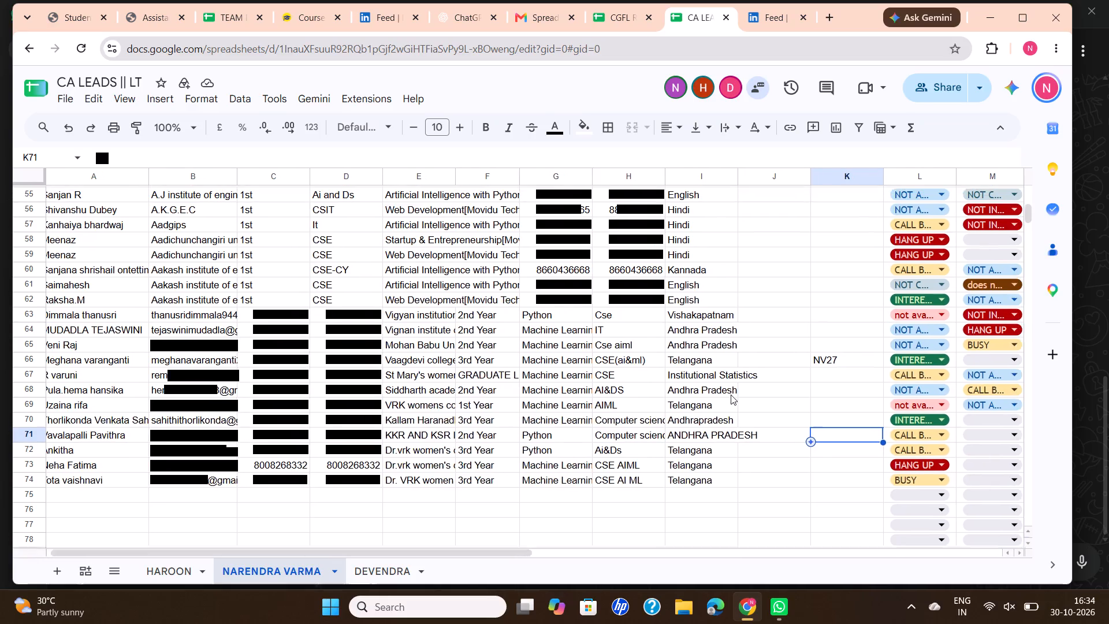
{"action": "scroll", "coordinate": [731, 395], "scroll_direction": "up", "scroll_amount": 1}
{"action": "left_click", "coordinate": [730, 409]}
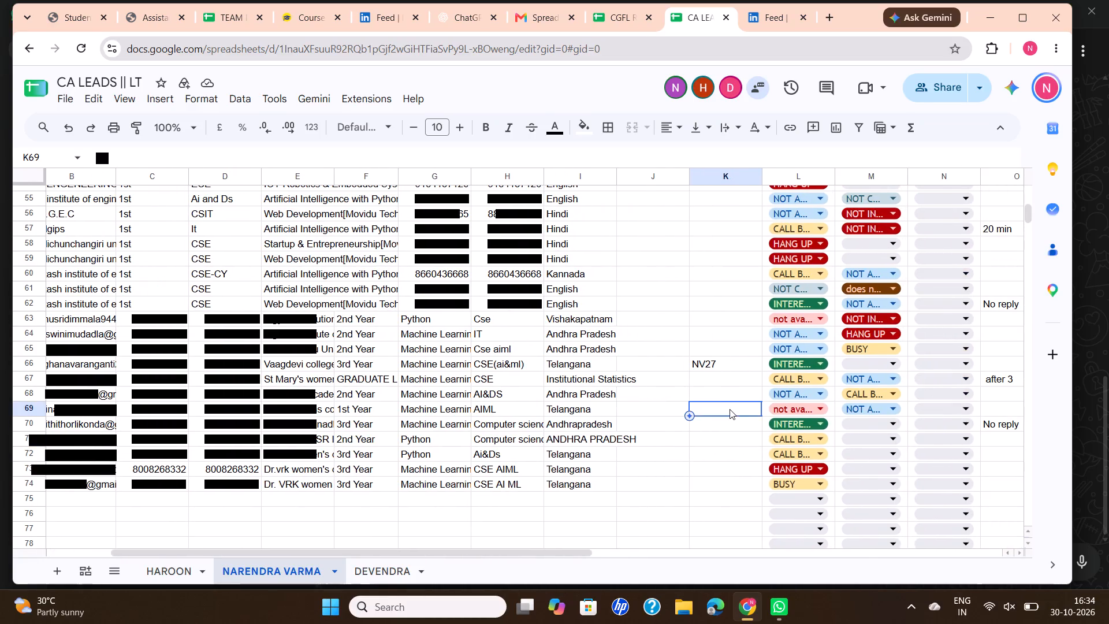
{"action": "scroll", "coordinate": [730, 409], "scroll_direction": "right", "scroll_amount": 2}
{"action": "scroll", "coordinate": [730, 409], "scroll_direction": "down", "scroll_amount": 1}
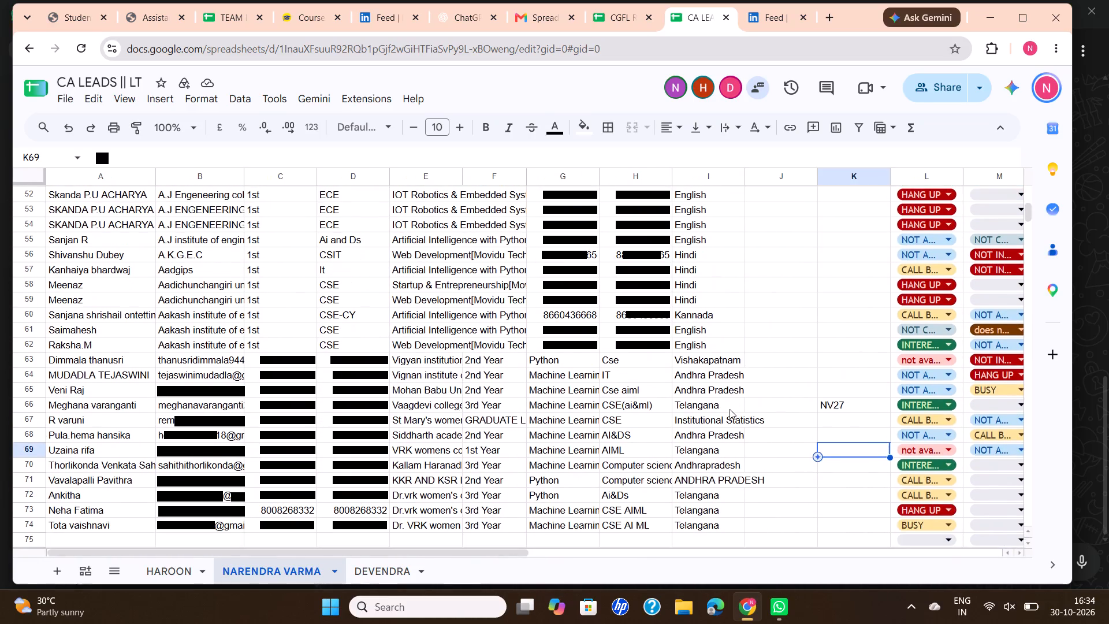
{"action": "scroll", "coordinate": [730, 409], "scroll_direction": "down", "scroll_amount": 1}
{"action": "scroll", "coordinate": [730, 409], "scroll_direction": "left", "scroll_amount": 1}
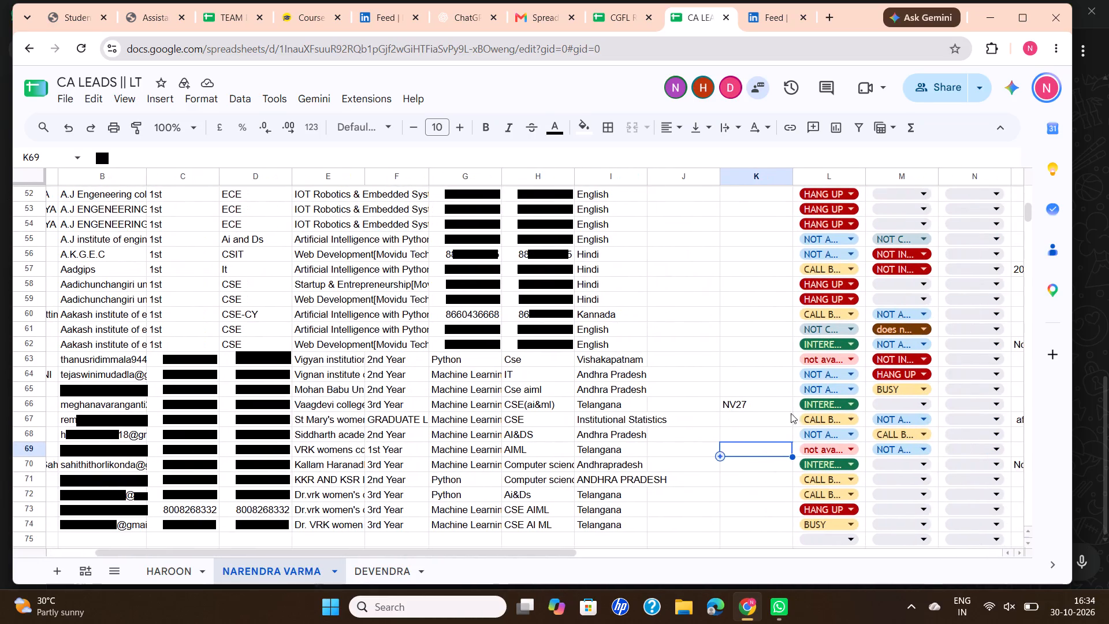
{"action": "left_click", "coordinate": [769, 417]}
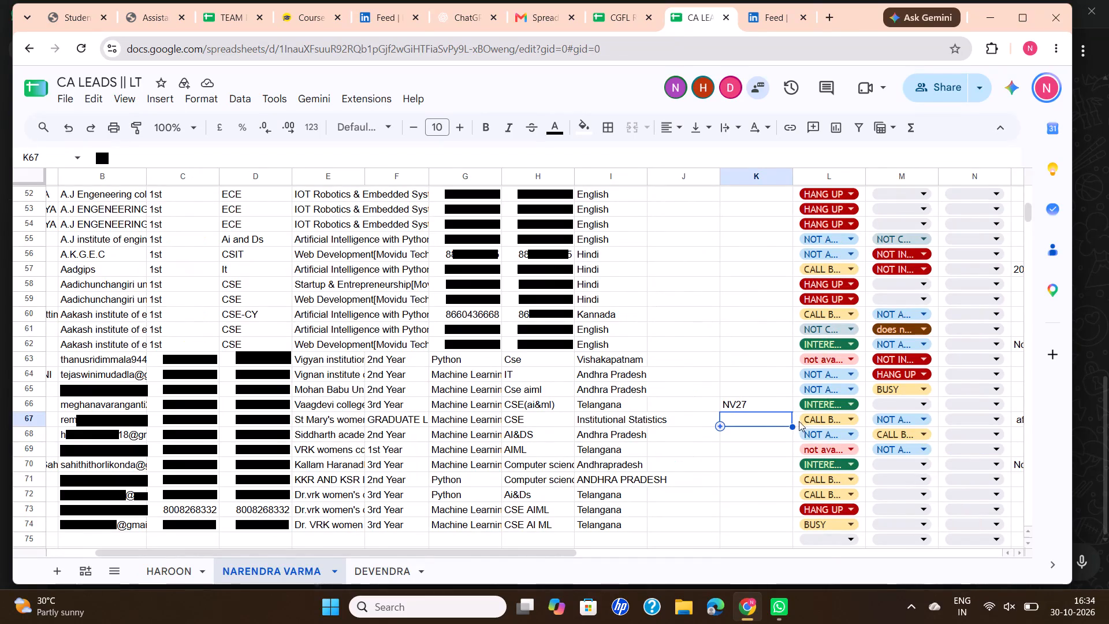
{"action": "scroll", "coordinate": [769, 415], "scroll_direction": "left", "scroll_amount": 2}
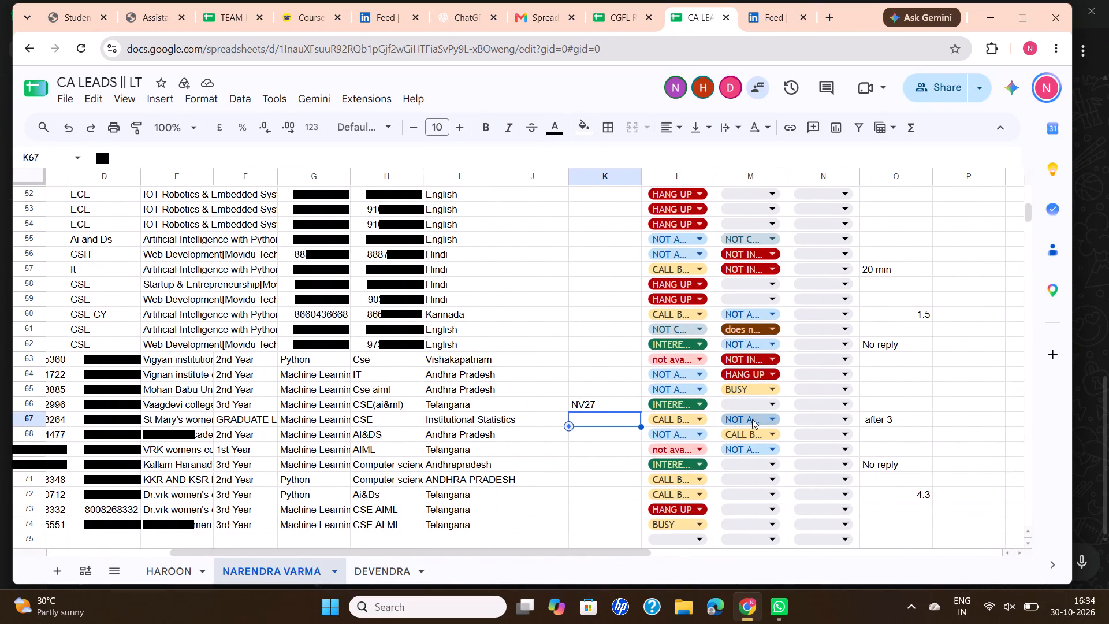
{"action": "scroll", "coordinate": [752, 419], "scroll_direction": "right", "scroll_amount": 2}
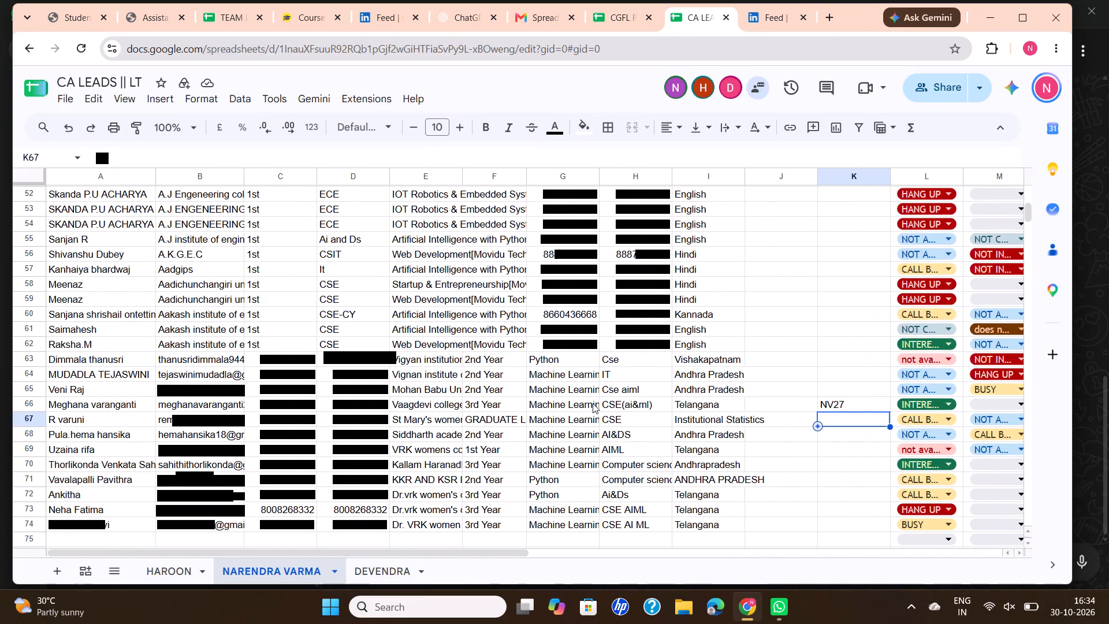
Look up the phone number in D67, and set the UPDATE 3 status in row 68 to Switched Off.
{"action": "left_click", "coordinate": [338, 421]}
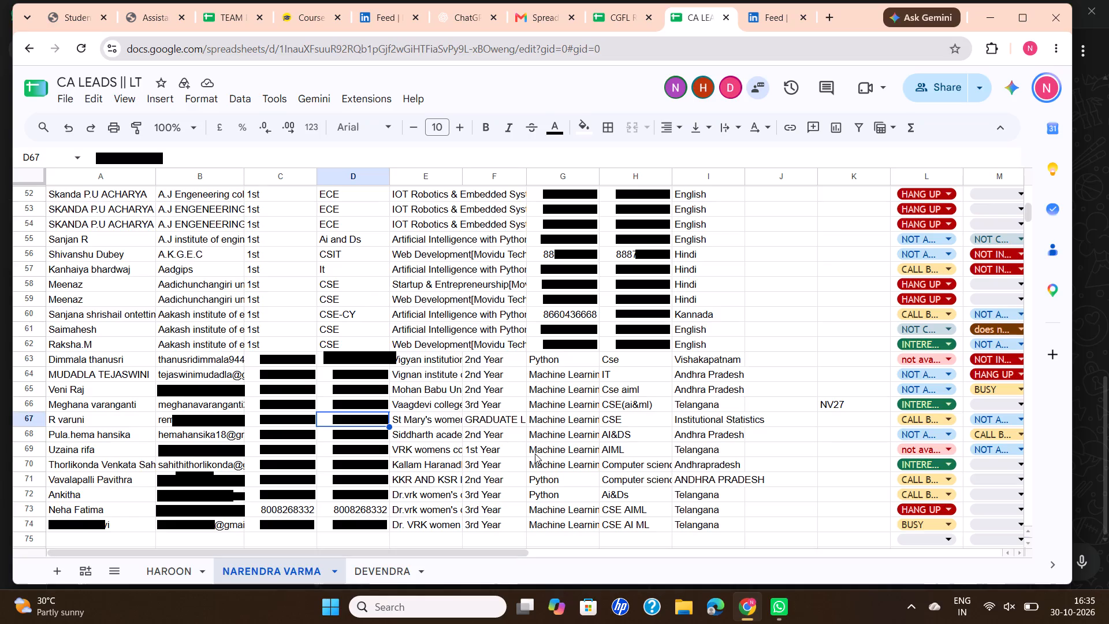
{"action": "scroll", "coordinate": [639, 457], "scroll_direction": "left", "scroll_amount": 1}
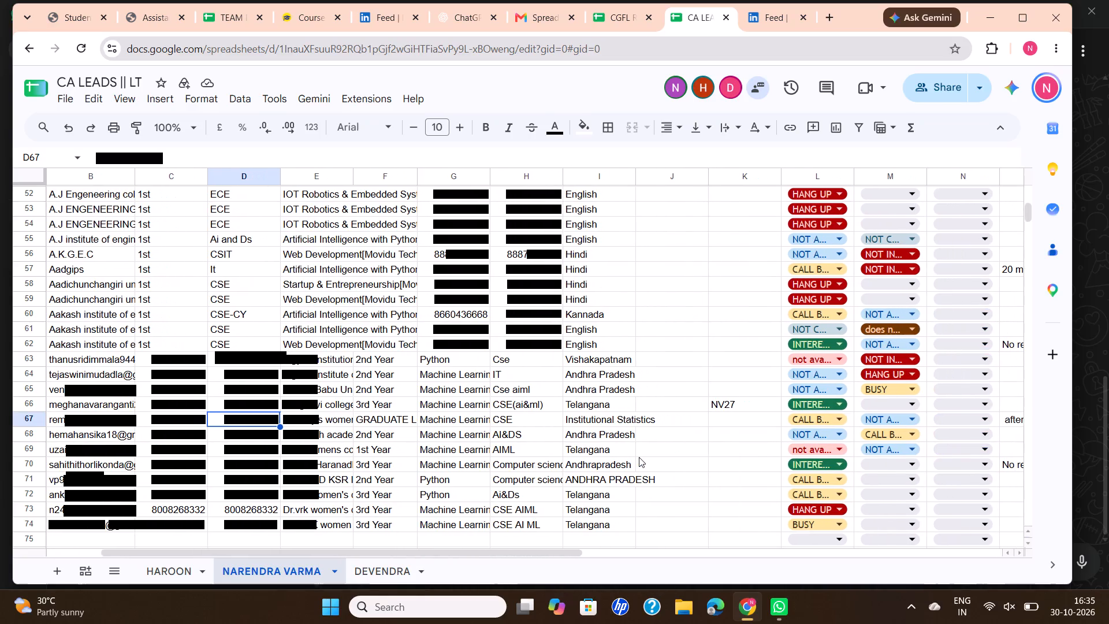
{"action": "scroll", "coordinate": [707, 456], "scroll_direction": "left", "scroll_amount": 2}
{"action": "left_click", "coordinate": [821, 437]}
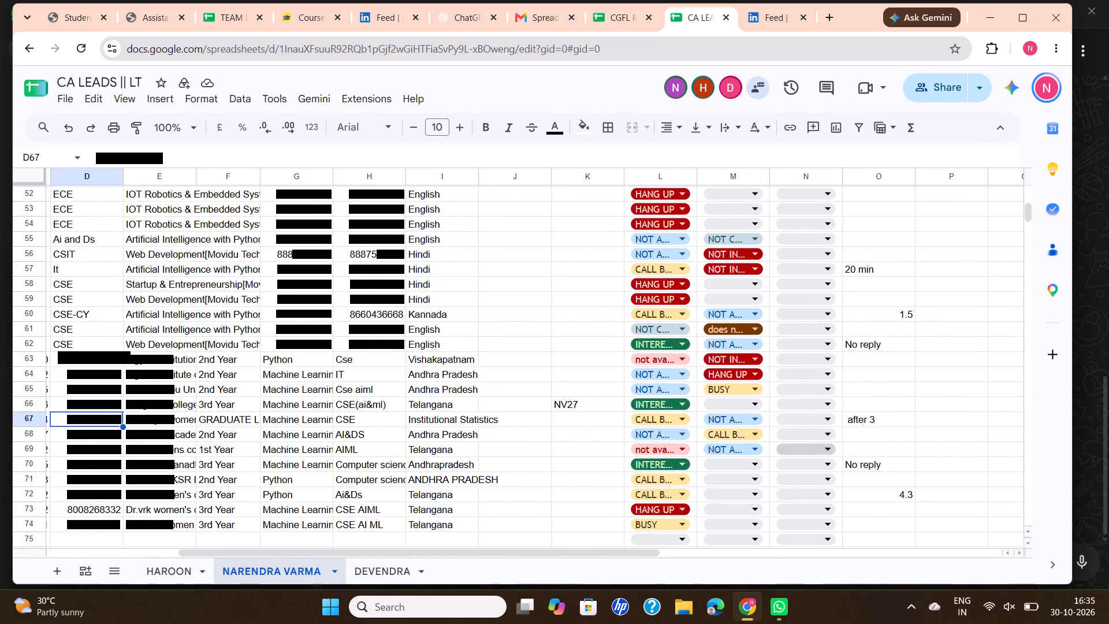
{"action": "scroll", "coordinate": [819, 500], "scroll_direction": "down", "scroll_amount": 2}
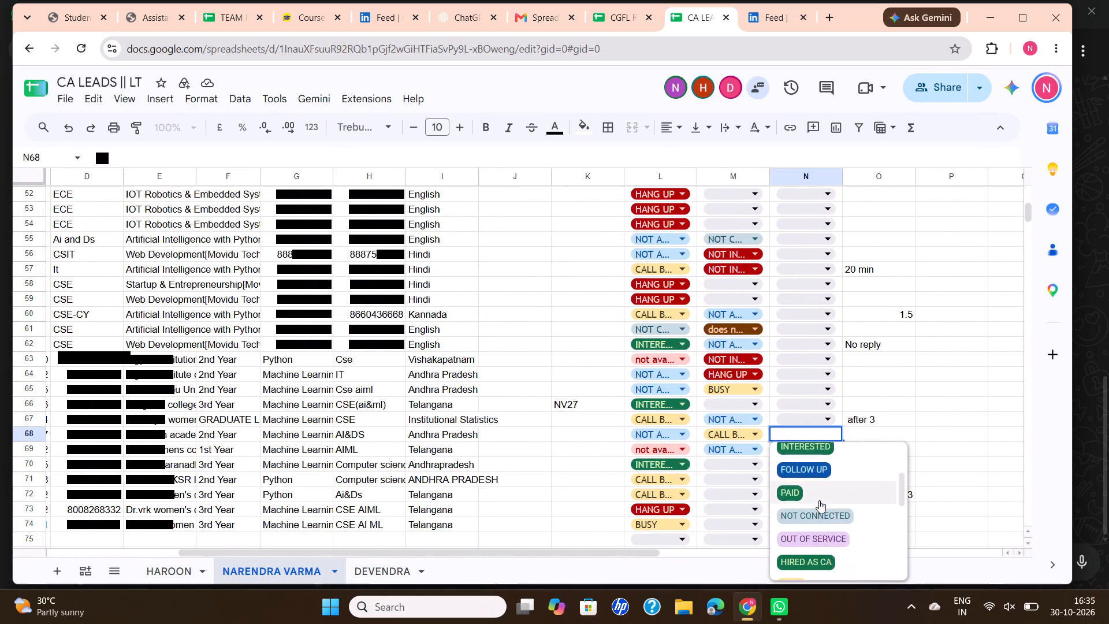
{"action": "scroll", "coordinate": [819, 500], "scroll_direction": "down", "scroll_amount": 1}
{"action": "left_click", "coordinate": [801, 549]}
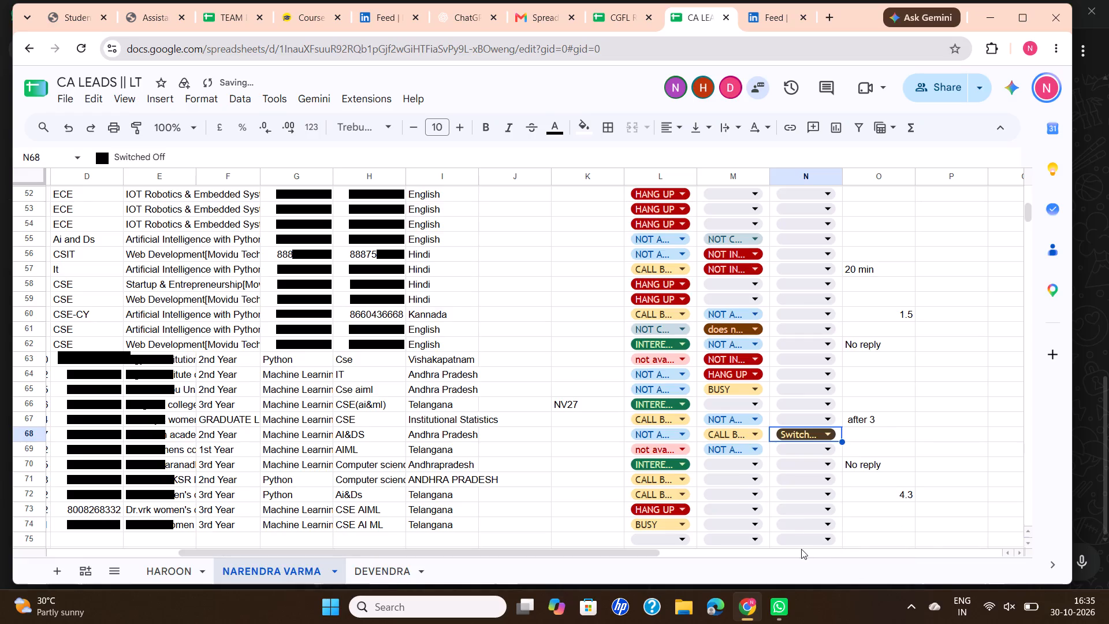
{"action": "left_click", "coordinate": [599, 434]}
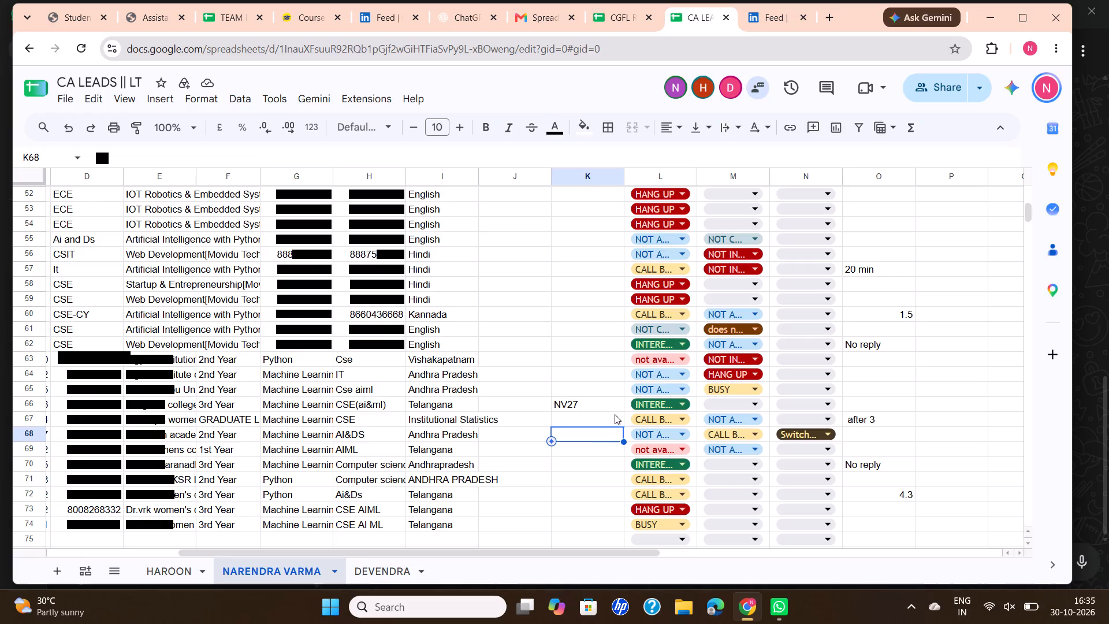
Review the 30/10/2026 leads' statuses, referral codes and callback remarks for any that still need a call.
{"action": "left_click", "coordinate": [605, 419]}
{"action": "scroll", "coordinate": [605, 419], "scroll_direction": "up", "scroll_amount": 2}
{"action": "scroll", "coordinate": [605, 419], "scroll_direction": "right", "scroll_amount": 4}
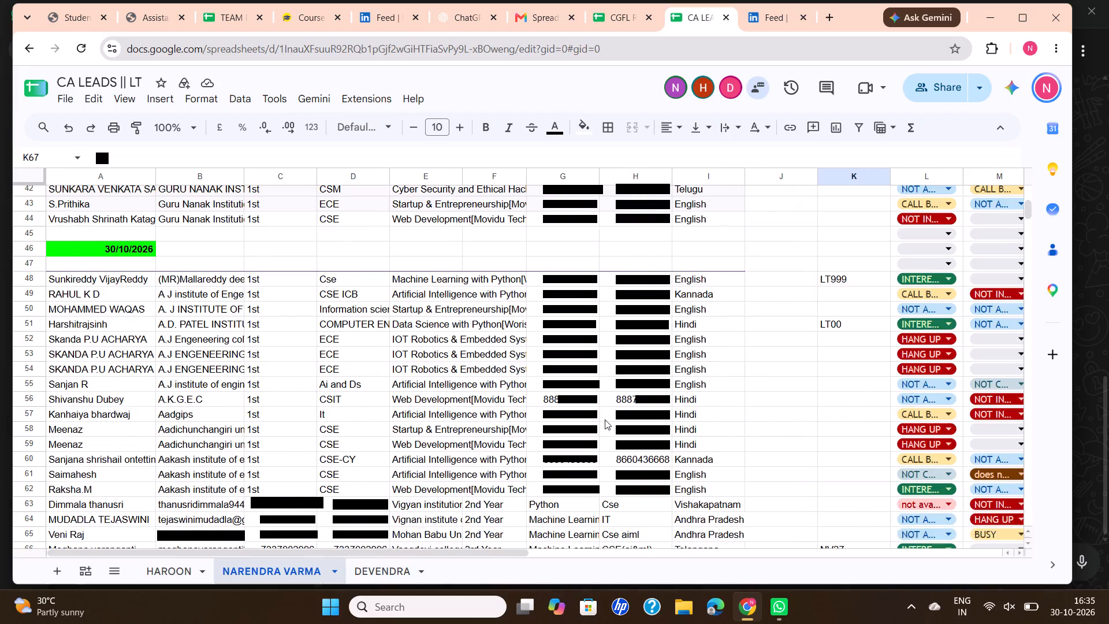
{"action": "scroll", "coordinate": [605, 419], "scroll_direction": "down", "scroll_amount": 2}
{"action": "scroll", "coordinate": [605, 419], "scroll_direction": "up", "scroll_amount": 1}
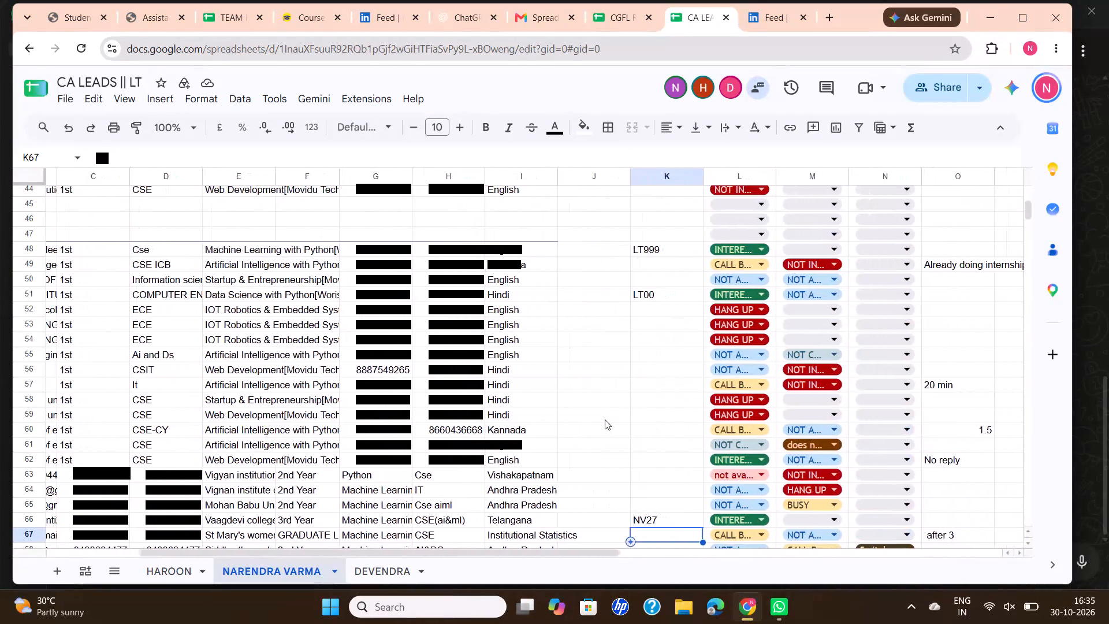
{"action": "scroll", "coordinate": [712, 350], "scroll_direction": "right", "scroll_amount": 4}
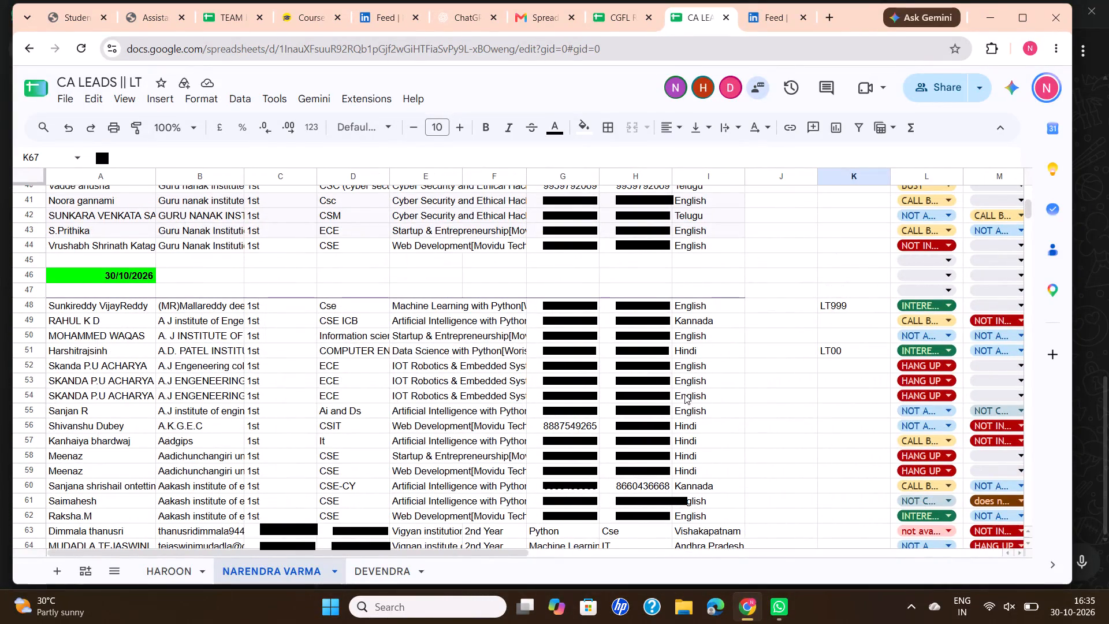
{"action": "scroll", "coordinate": [738, 376], "scroll_direction": "down", "scroll_amount": 2}
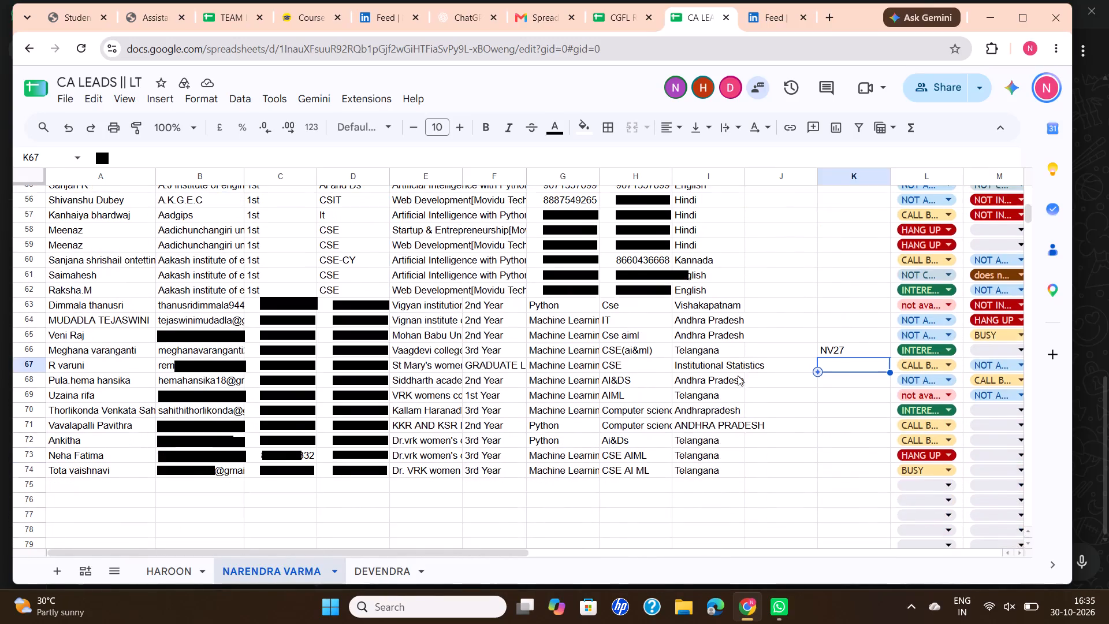
{"action": "scroll", "coordinate": [738, 376], "scroll_direction": "down", "scroll_amount": 1}
{"action": "scroll", "coordinate": [615, 441], "scroll_direction": "left", "scroll_amount": 1}
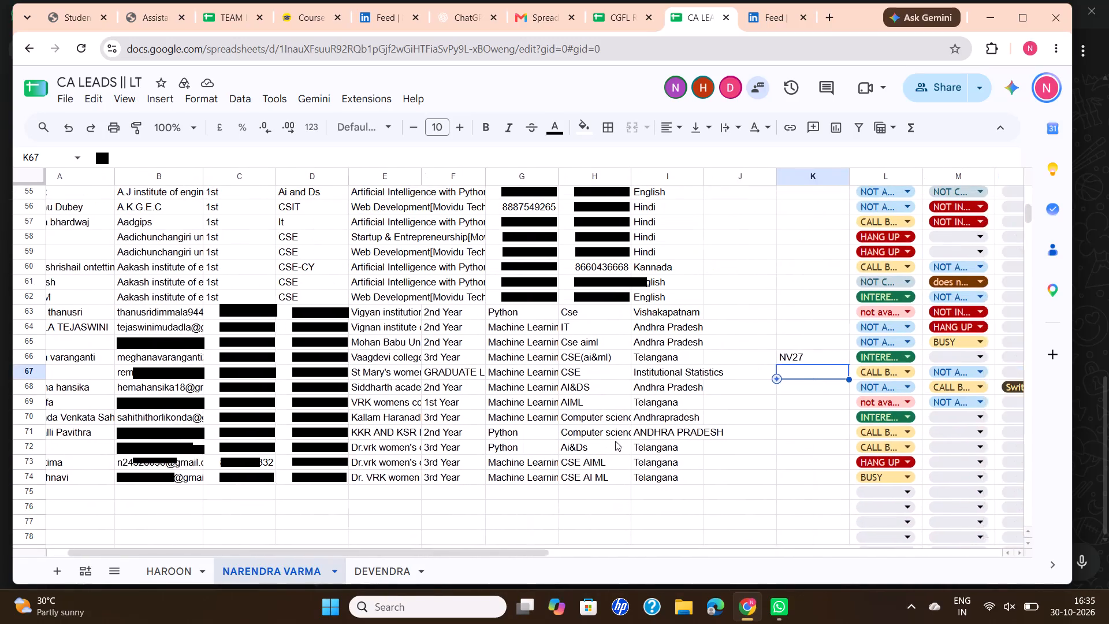
{"action": "scroll", "coordinate": [615, 441], "scroll_direction": "left", "scroll_amount": 3}
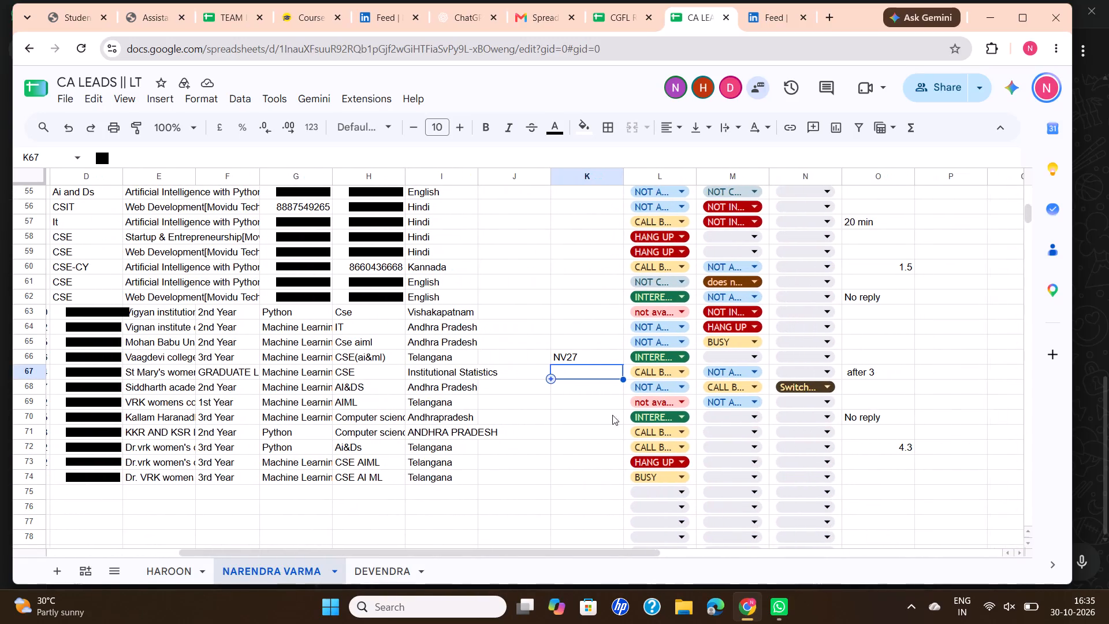
{"action": "left_click", "coordinate": [605, 406]}
{"action": "scroll", "coordinate": [605, 406], "scroll_direction": "up", "scroll_amount": 2}
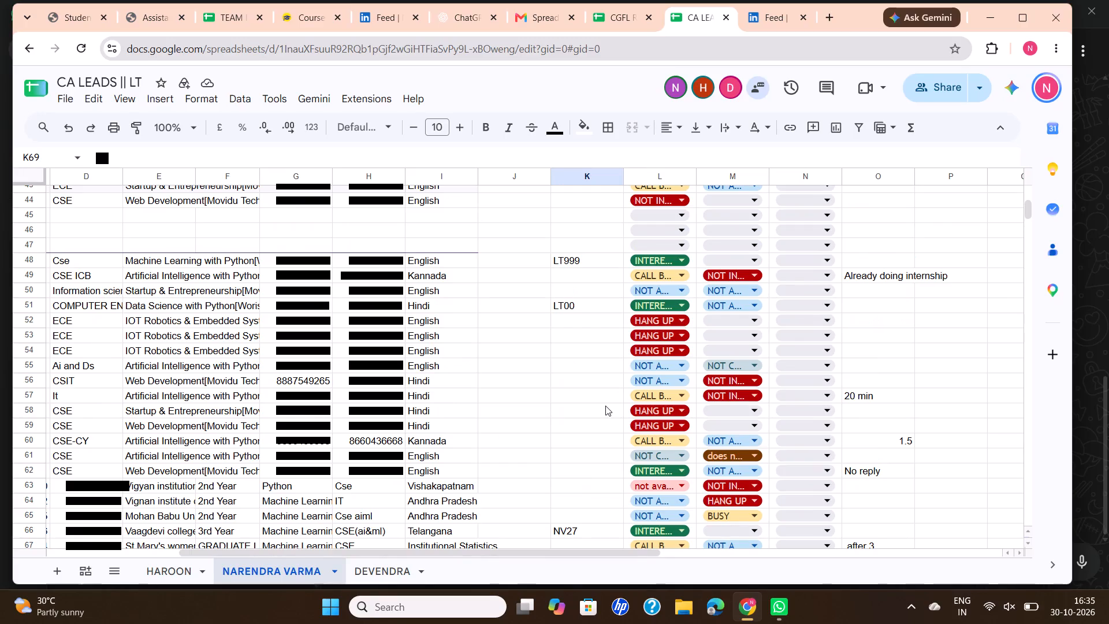
{"action": "scroll", "coordinate": [605, 406], "scroll_direction": "up", "scroll_amount": 1}
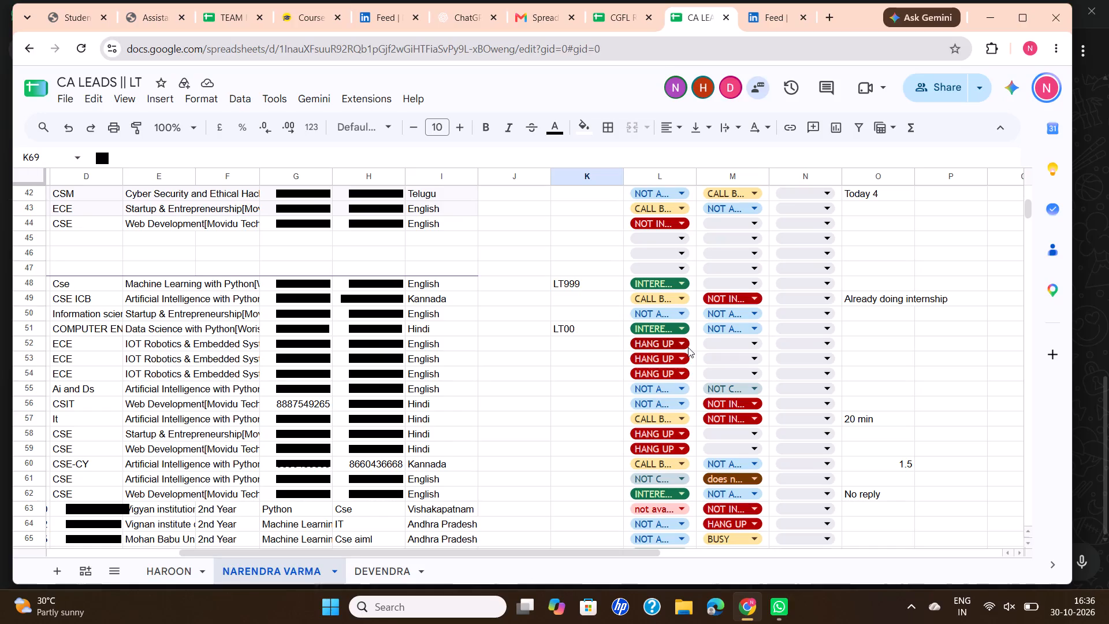
Check the earlier leads and the follow-up notes beside them, and select the "after 4" callback note in V12.
{"action": "scroll", "coordinate": [688, 347], "scroll_direction": "up", "scroll_amount": 2}
{"action": "scroll", "coordinate": [571, 344], "scroll_direction": "up", "scroll_amount": 3}
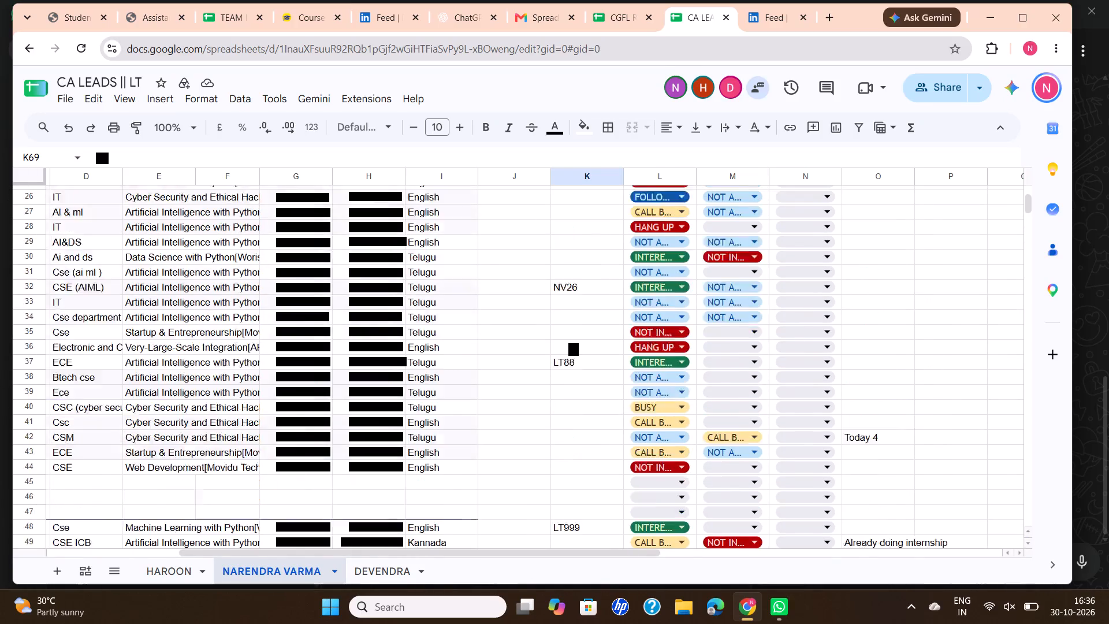
{"action": "scroll", "coordinate": [571, 344], "scroll_direction": "up", "scroll_amount": 4}
{"action": "scroll", "coordinate": [571, 344], "scroll_direction": "right", "scroll_amount": 4}
{"action": "scroll", "coordinate": [571, 344], "scroll_direction": "left", "scroll_amount": 5}
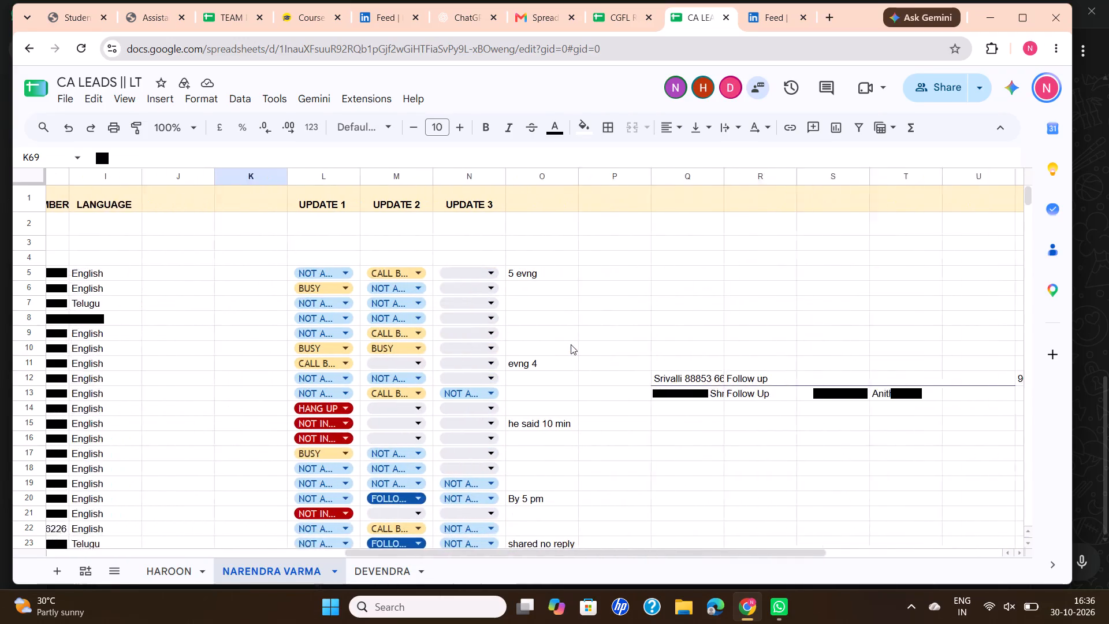
{"action": "scroll", "coordinate": [641, 400], "scroll_direction": "left", "scroll_amount": 1}
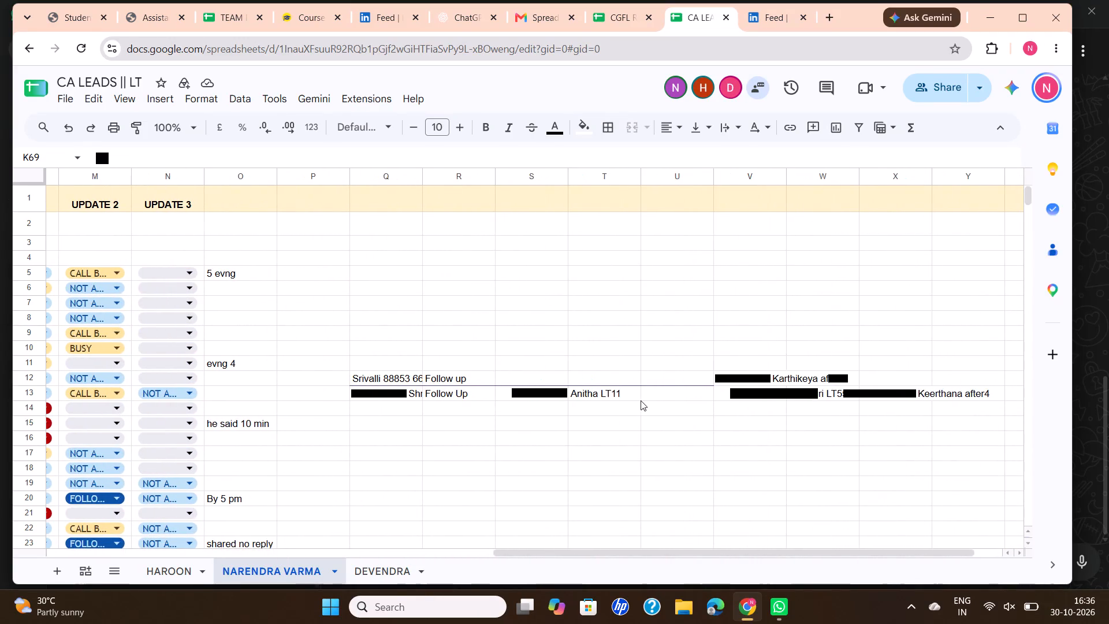
{"action": "left_click", "coordinate": [751, 380]}
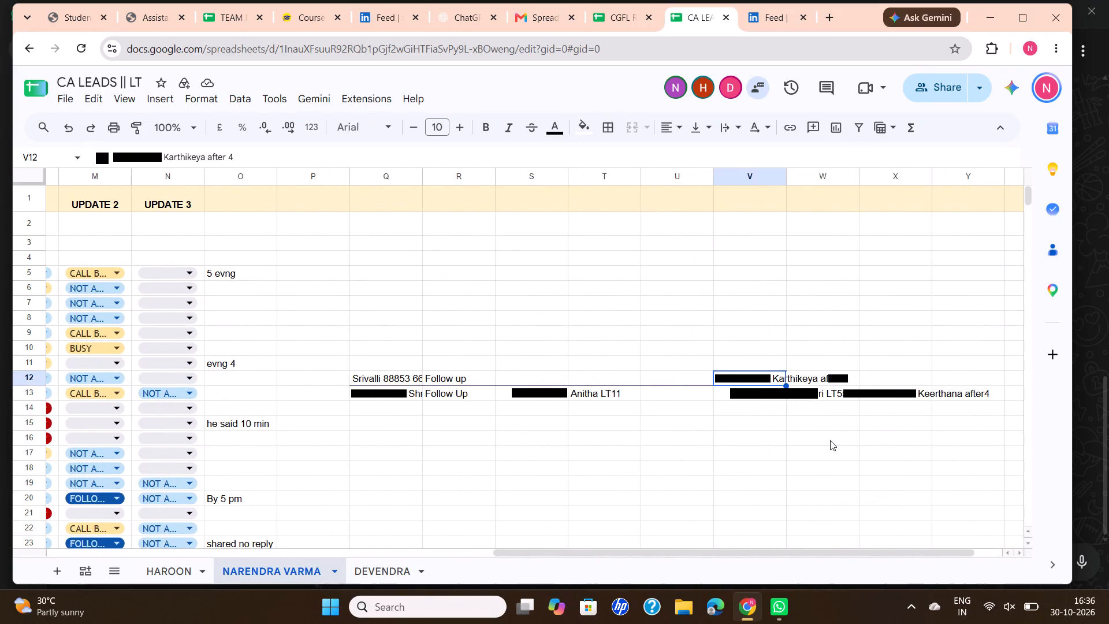
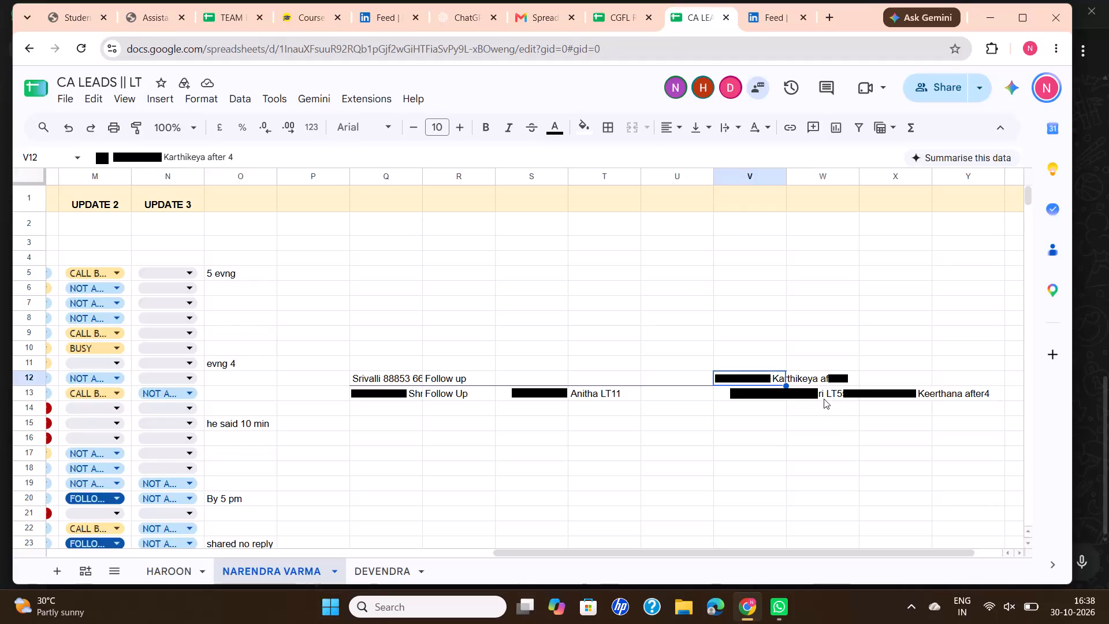
Clear the "Follow up" note from R12 and view the full contact entry beside it in Q12.
{"action": "left_click", "coordinate": [824, 399]}
{"action": "left_click", "coordinate": [833, 412]}
{"action": "scroll", "coordinate": [833, 412], "scroll_direction": "left", "scroll_amount": 2}
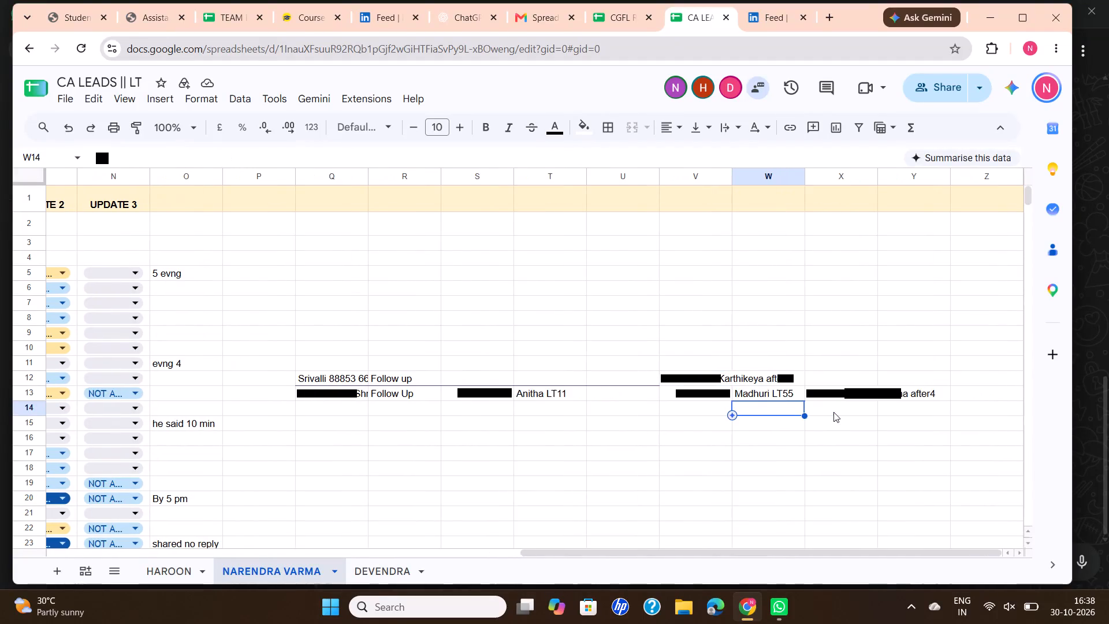
{"action": "scroll", "coordinate": [833, 412], "scroll_direction": "right", "scroll_amount": 3}
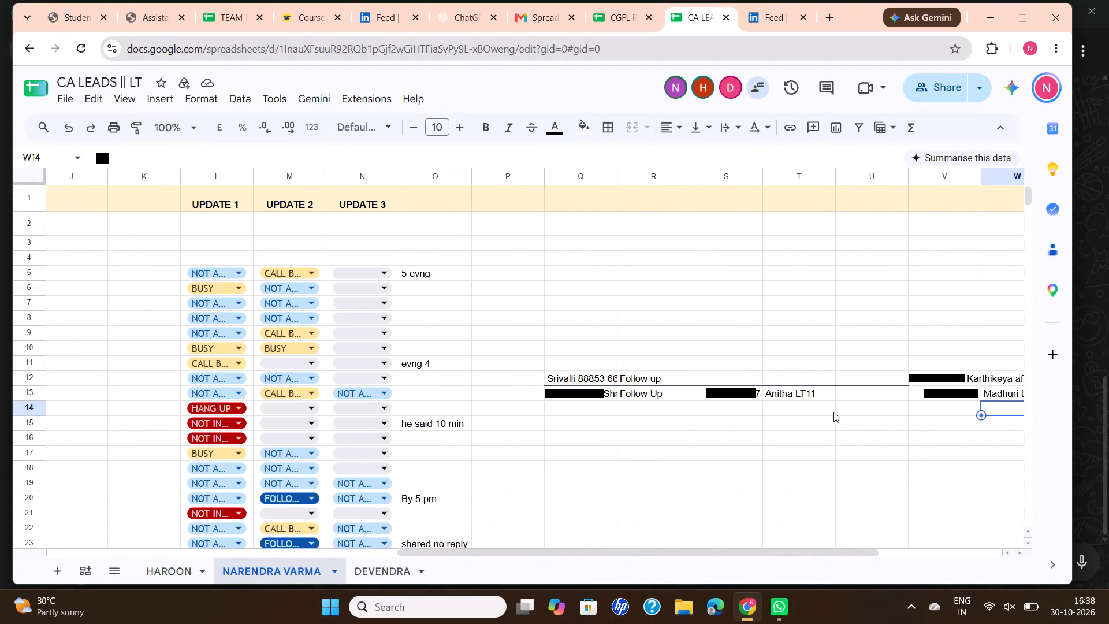
{"action": "triple_click", "coordinate": [638, 376]}
{"action": "key", "text": "BackSpace"}
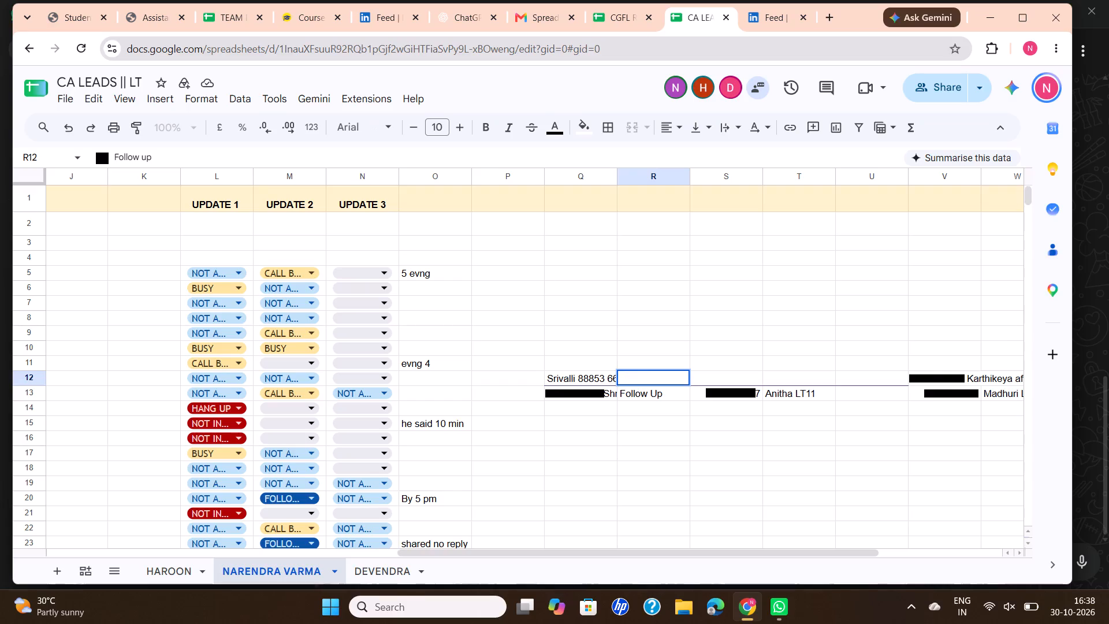
{"action": "left_click", "coordinate": [586, 374]}
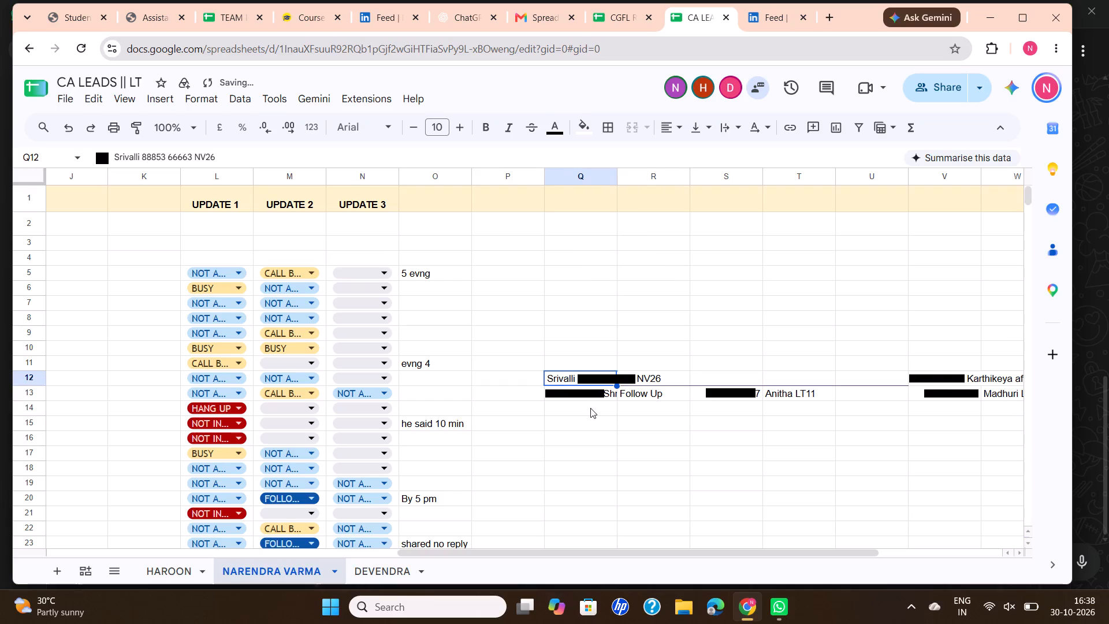
Look up the contact entry in Q13, along with its follow-up note in R13.
{"action": "left_click", "coordinate": [589, 413]}
{"action": "left_click", "coordinate": [600, 395]}
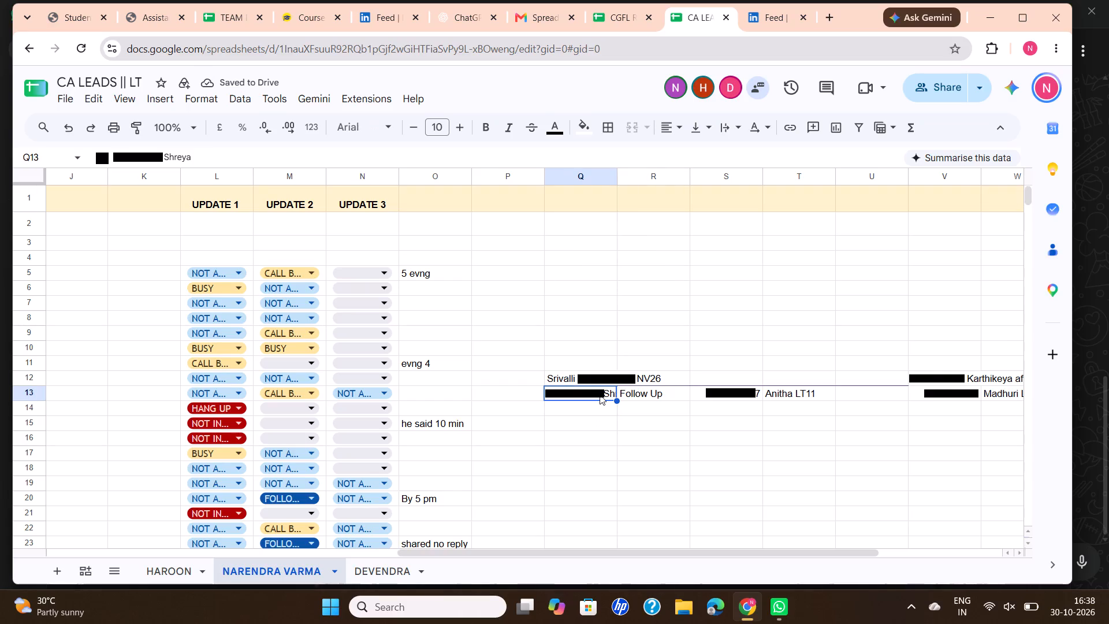
{"action": "left_click", "coordinate": [641, 401]}
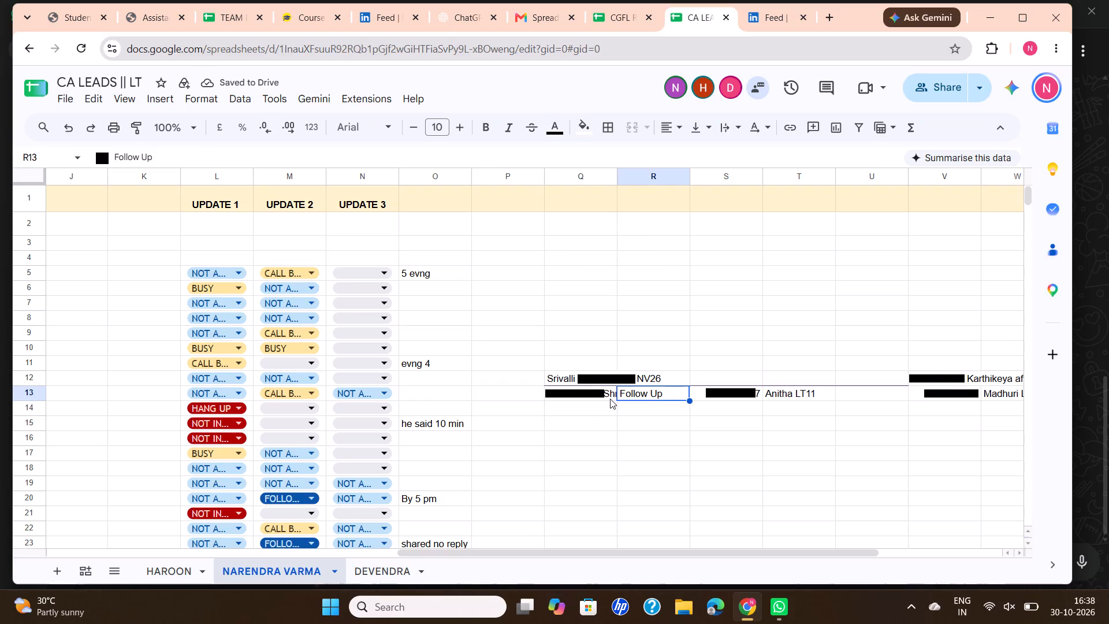
{"action": "left_click", "coordinate": [572, 393]}
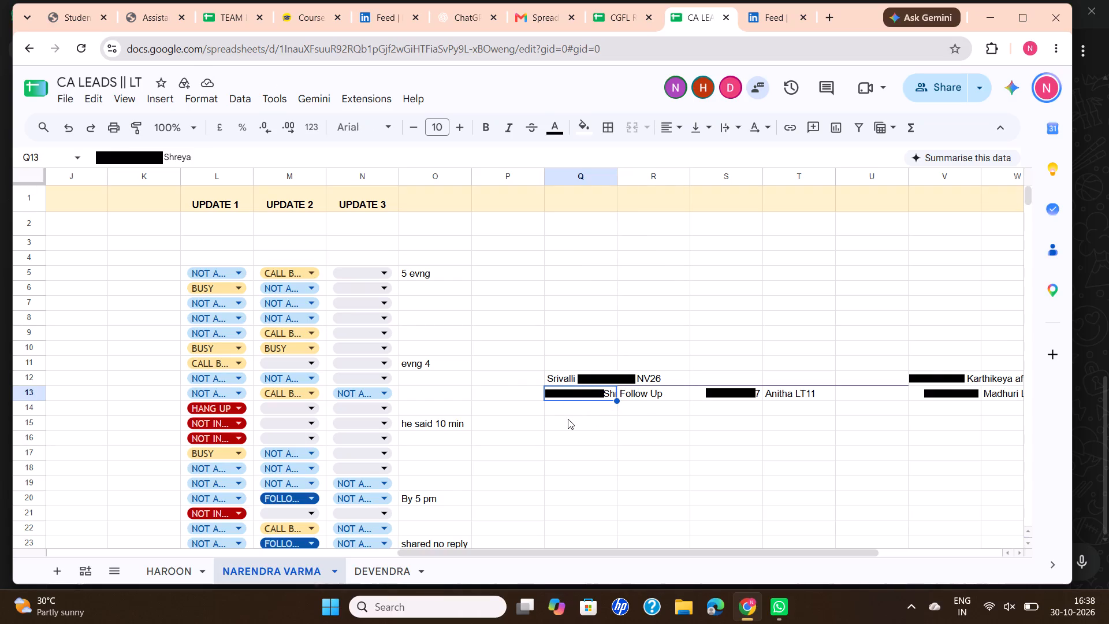
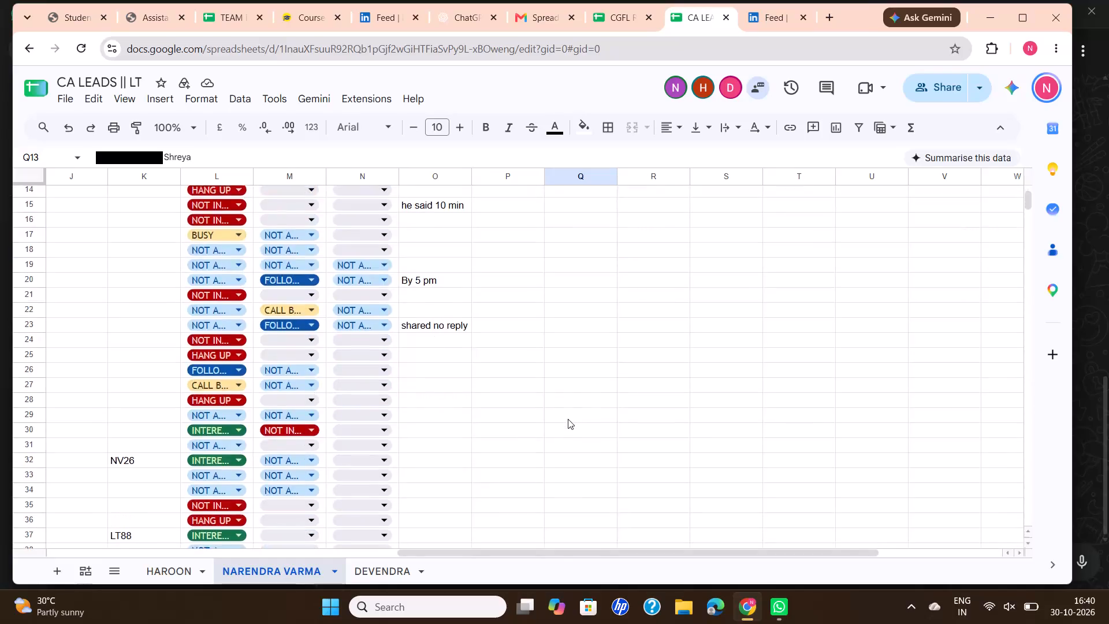
Review the first leads dated 29/10/2026, comparing student details with their call updates, and look up the mobile number in G8.
{"action": "scroll", "coordinate": [568, 419], "scroll_direction": "up", "scroll_amount": 4}
{"action": "scroll", "coordinate": [568, 419], "scroll_direction": "right", "scroll_amount": 2}
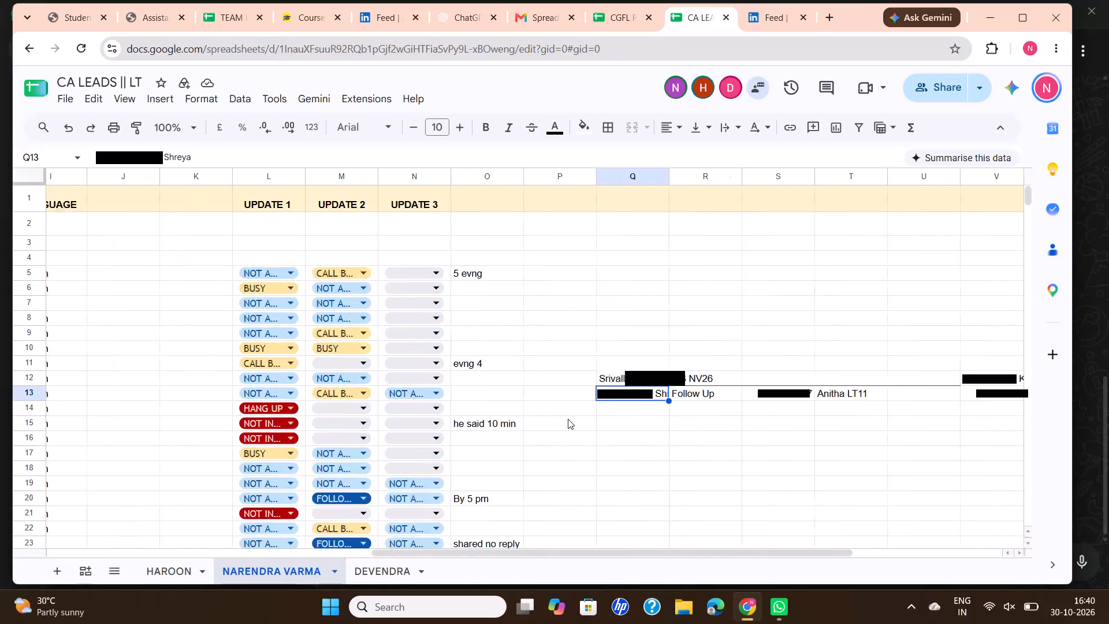
{"action": "scroll", "coordinate": [568, 419], "scroll_direction": "right", "scroll_amount": 1}
{"action": "scroll", "coordinate": [509, 336], "scroll_direction": "up", "scroll_amount": 1}
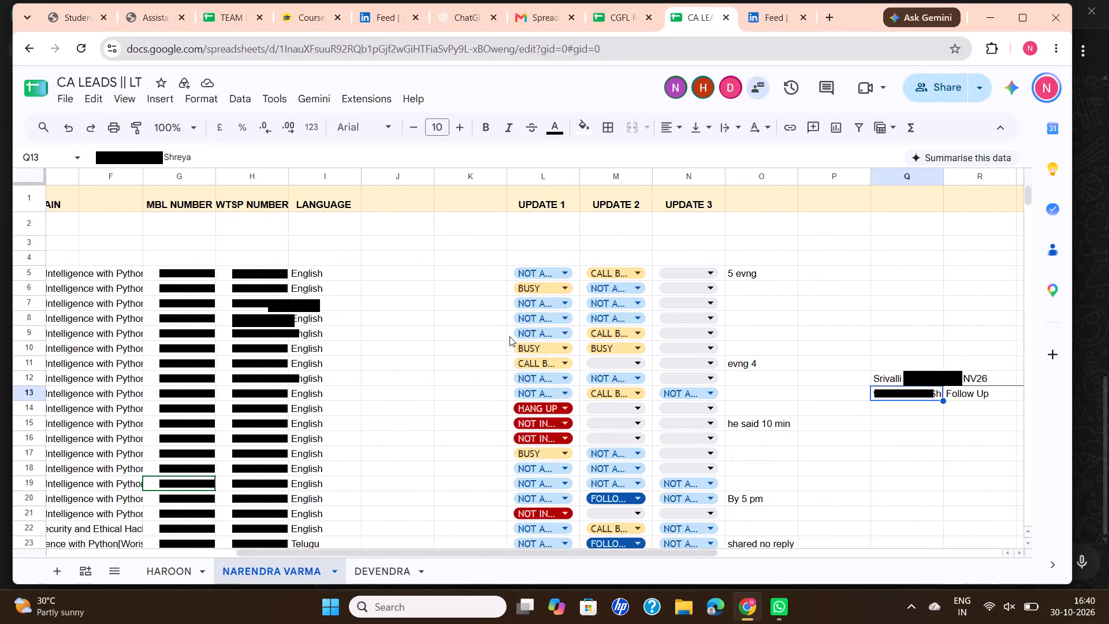
{"action": "scroll", "coordinate": [509, 336], "scroll_direction": "up", "scroll_amount": 1}
{"action": "left_click", "coordinate": [511, 300]}
{"action": "scroll", "coordinate": [511, 300], "scroll_direction": "right", "scroll_amount": 2}
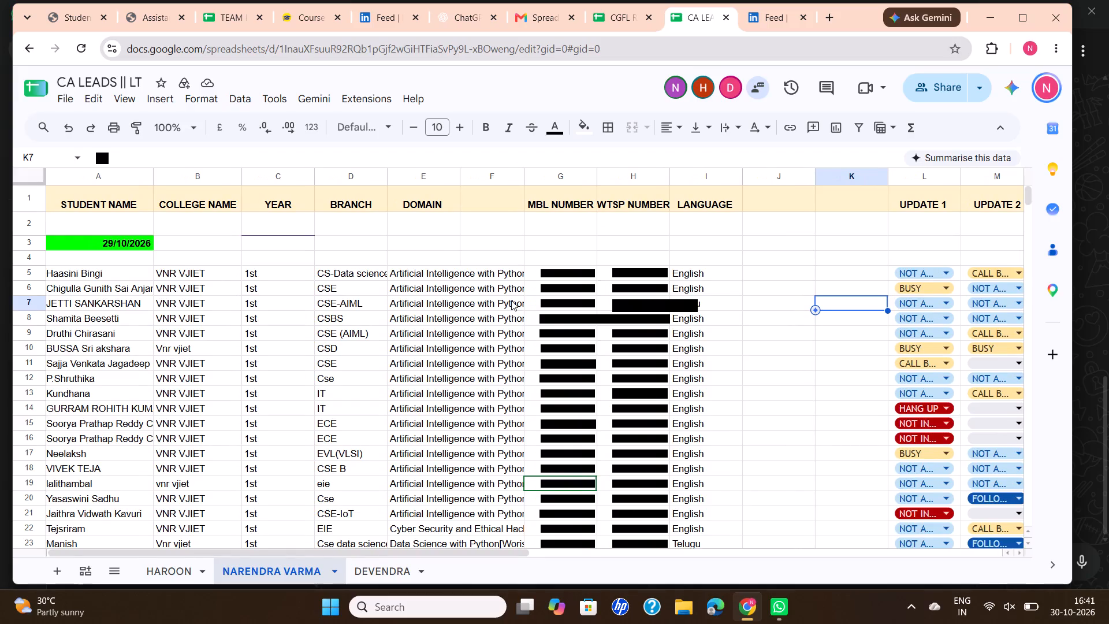
{"action": "scroll", "coordinate": [511, 300], "scroll_direction": "right", "scroll_amount": 1}
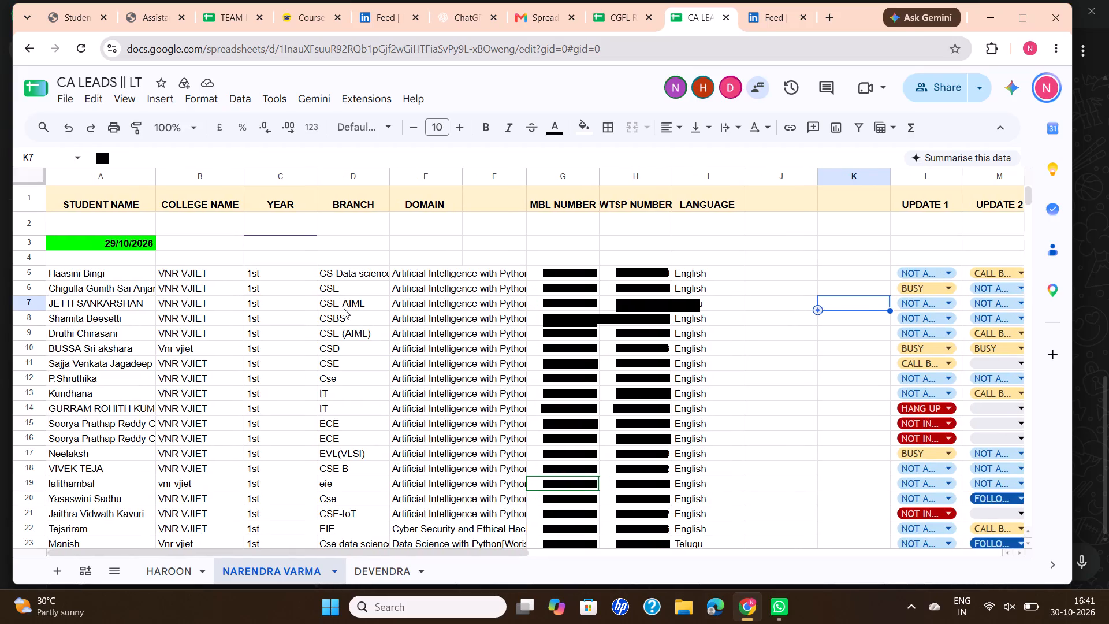
{"action": "scroll", "coordinate": [344, 309], "scroll_direction": "left", "scroll_amount": 2}
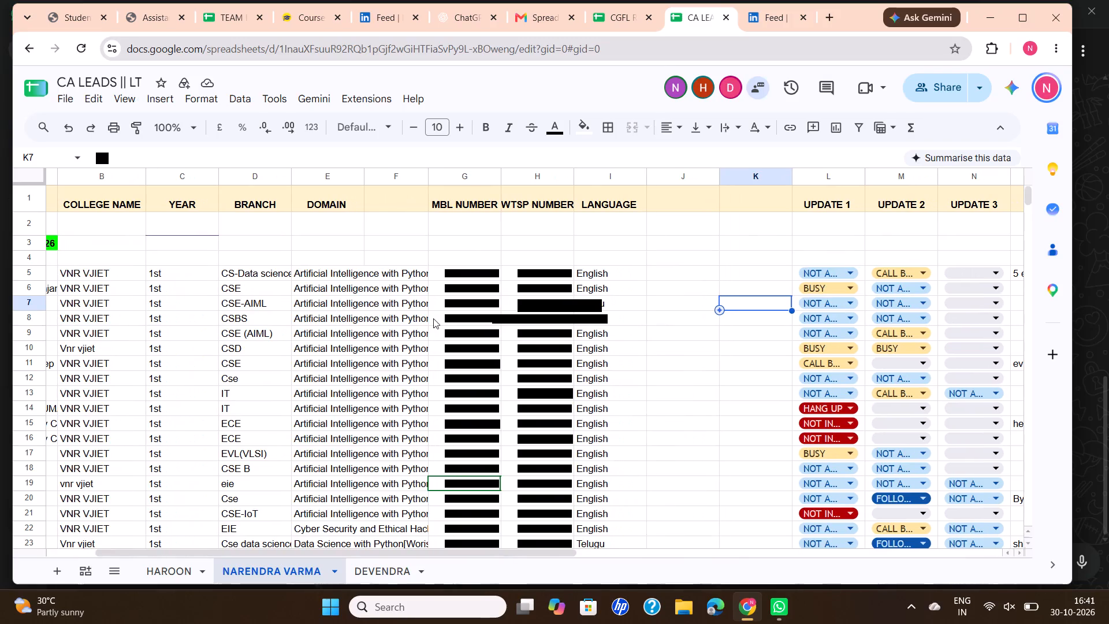
{"action": "left_click", "coordinate": [464, 315]}
{"action": "scroll", "coordinate": [464, 315], "scroll_direction": "right", "scroll_amount": 2}
{"action": "scroll", "coordinate": [464, 315], "scroll_direction": "left", "scroll_amount": 3}
{"action": "scroll", "coordinate": [464, 315], "scroll_direction": "right", "scroll_amount": 6}
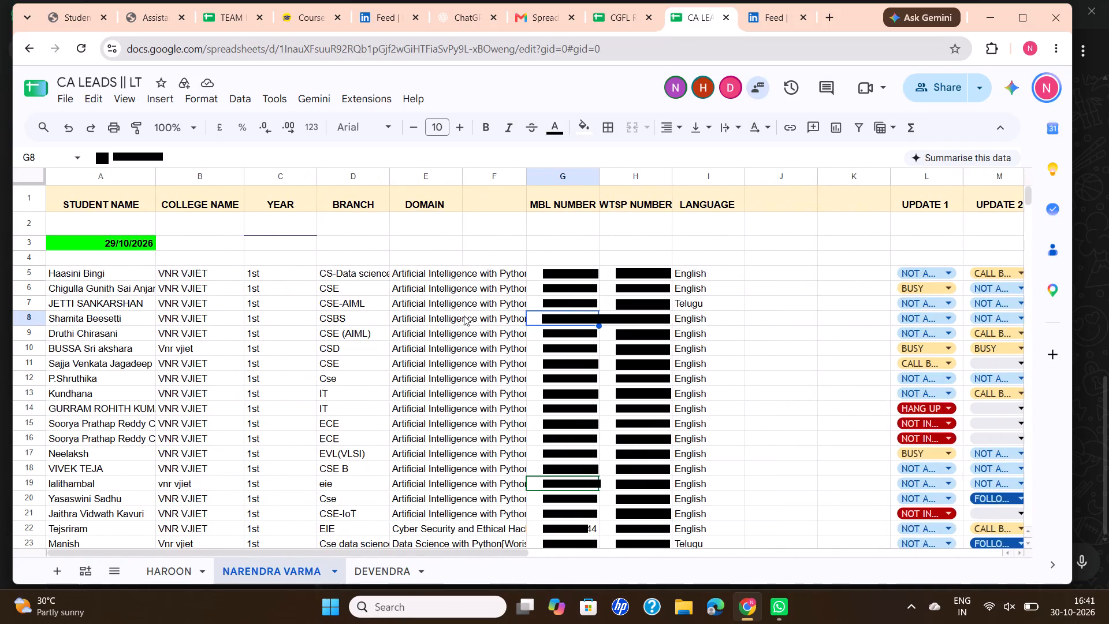
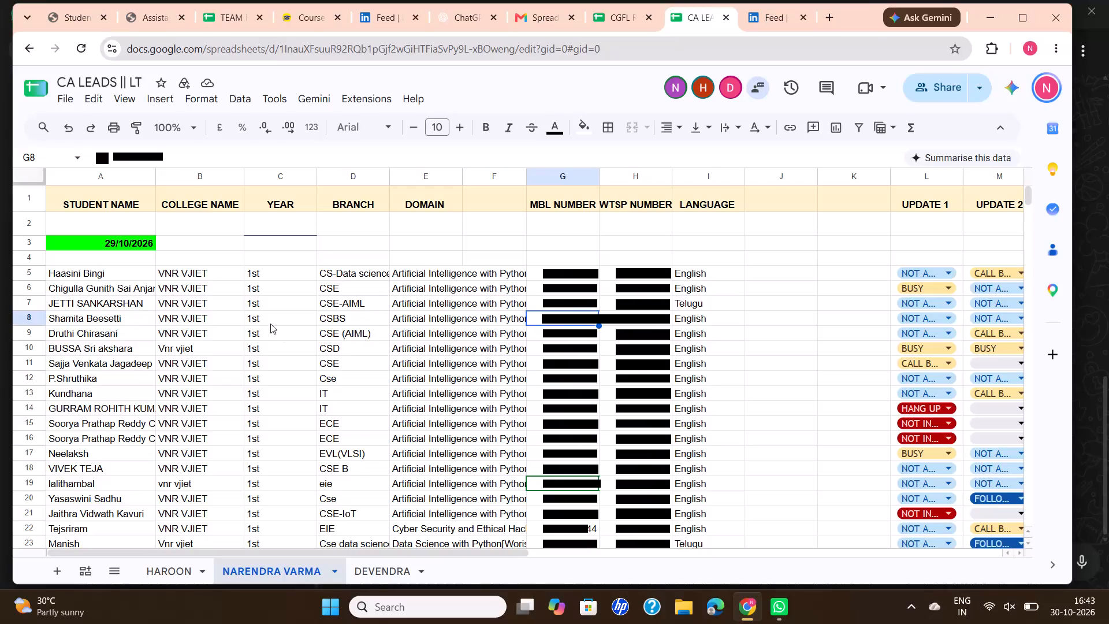
Copy the mobile number in G8 for the CSBS student in row 8.
{"action": "triple_click", "coordinate": [560, 316]}
{"action": "left_click", "coordinate": [560, 316]}
{"action": "key", "text": "ctrl+c"}
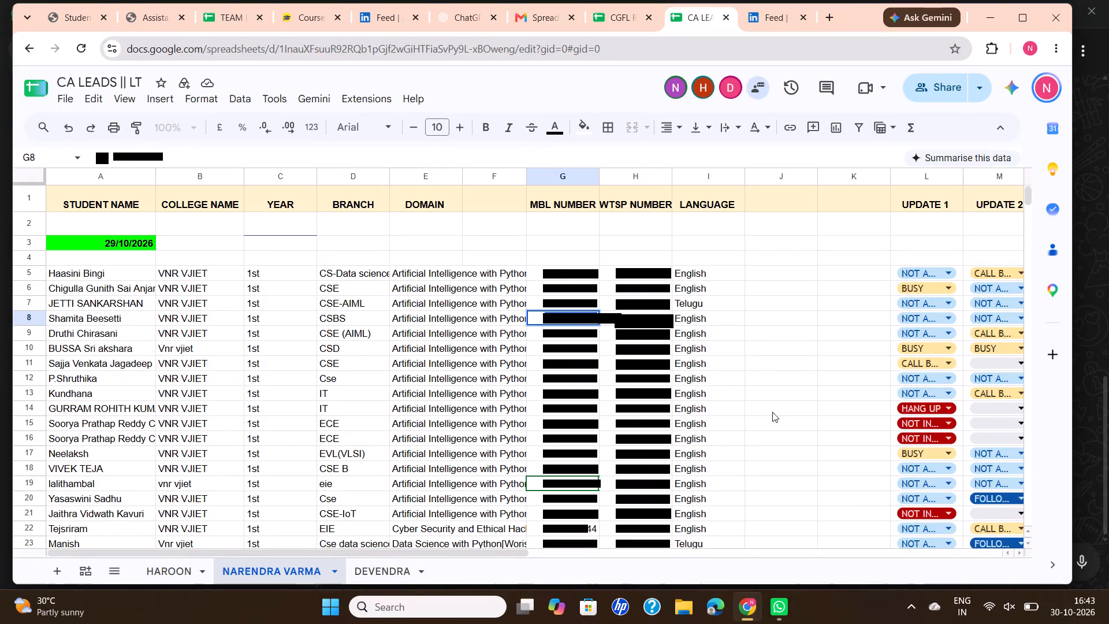
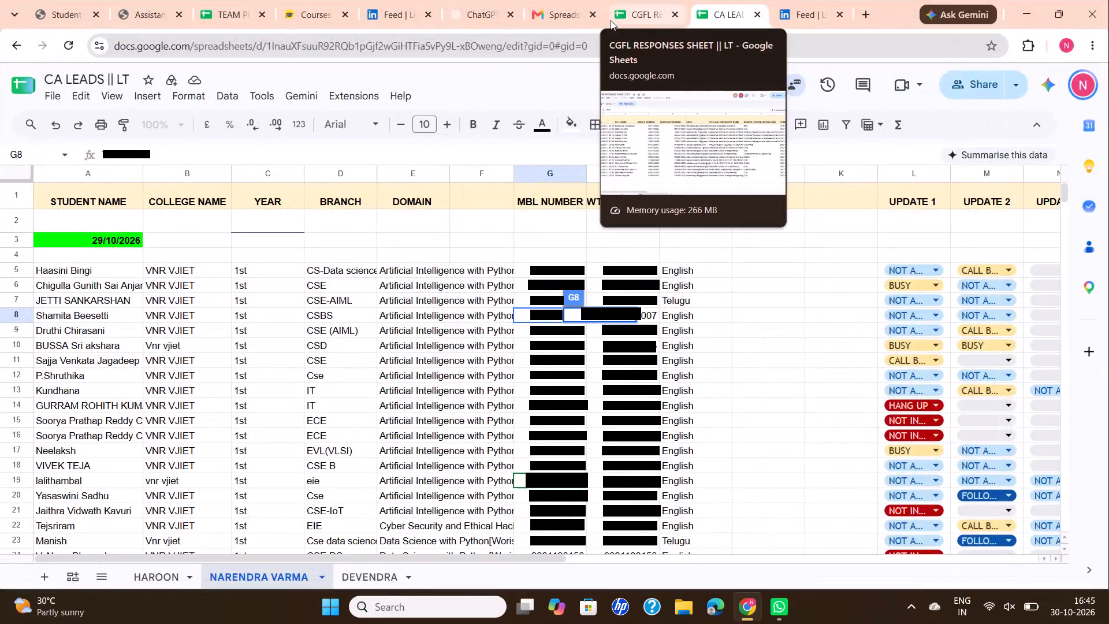
Switch to the CGFL RESPONSES SHEET and review the latest form responses, including their convenient discussion times, class representatives and referral codes.
{"action": "left_click", "coordinate": [636, 18]}
{"action": "scroll", "coordinate": [408, 365], "scroll_direction": "right", "scroll_amount": 3}
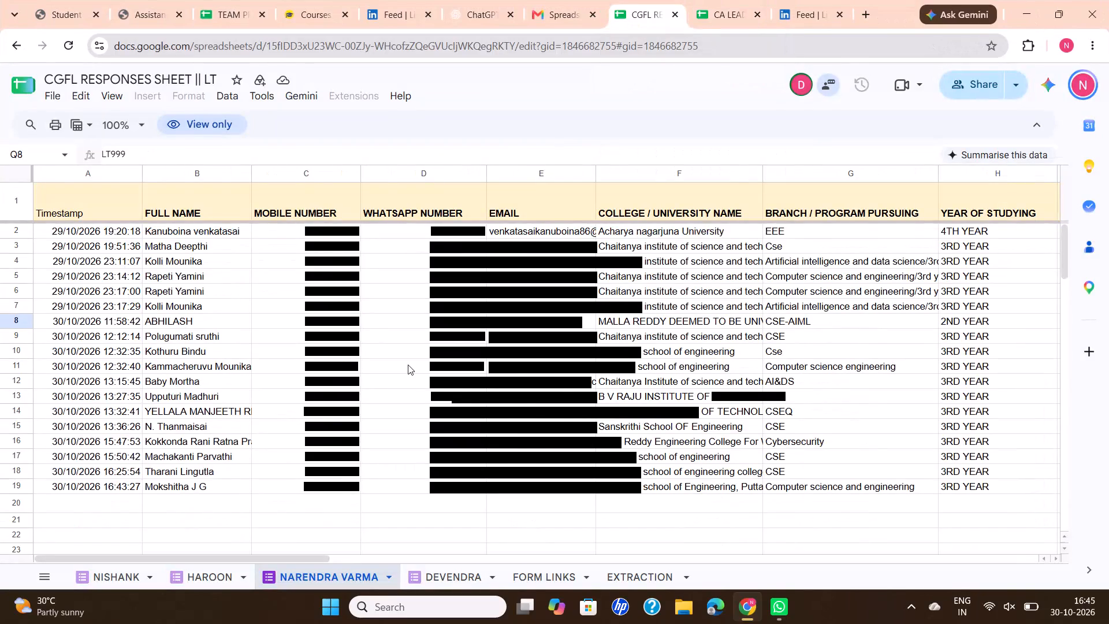
{"action": "scroll", "coordinate": [408, 365], "scroll_direction": "down", "scroll_amount": 2}
{"action": "scroll", "coordinate": [408, 365], "scroll_direction": "left", "scroll_amount": 3}
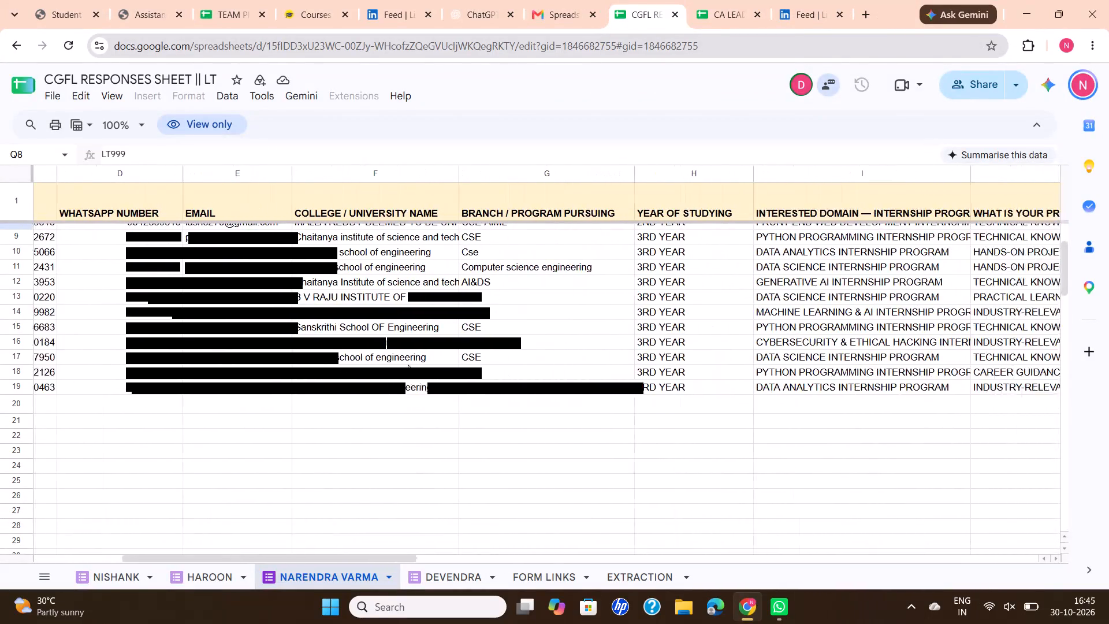
{"action": "scroll", "coordinate": [408, 365], "scroll_direction": "left", "scroll_amount": 4}
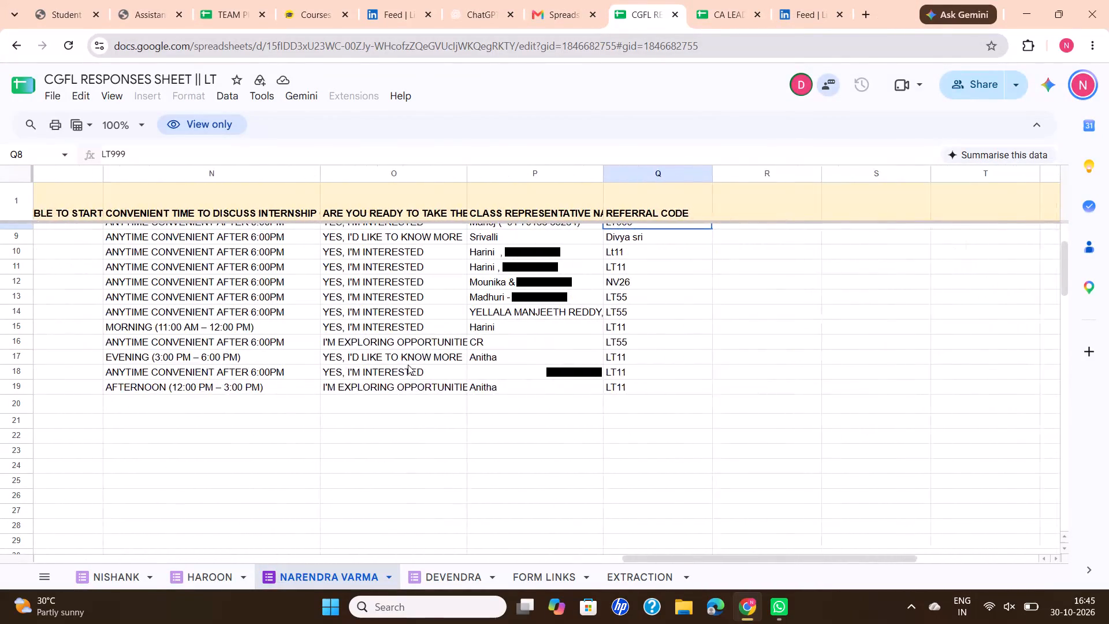
{"action": "scroll", "coordinate": [408, 365], "scroll_direction": "right", "scroll_amount": 18}
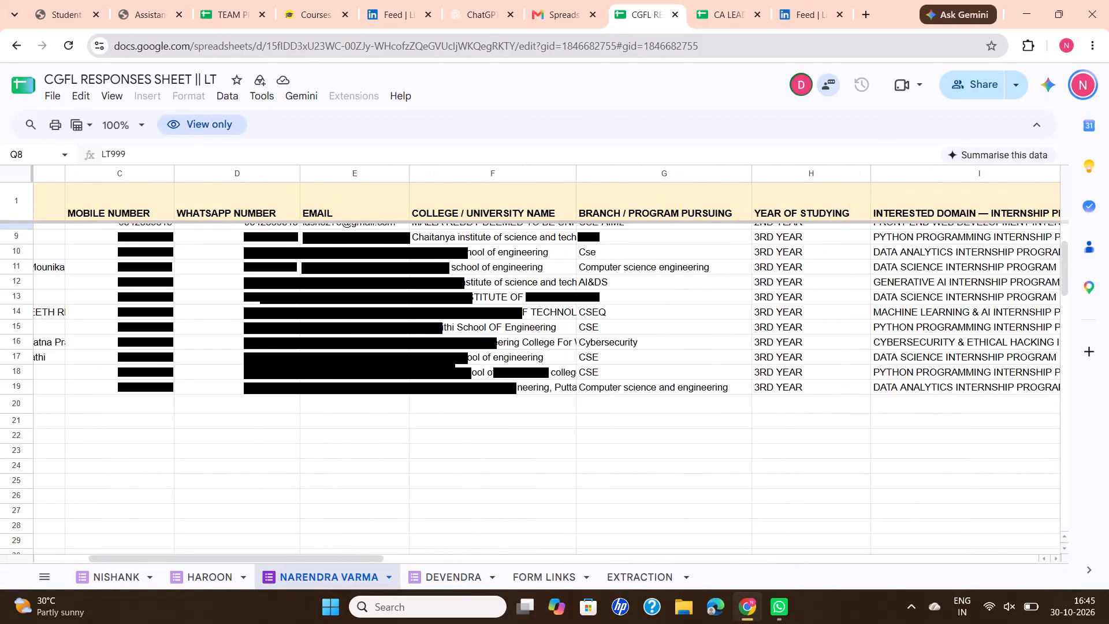
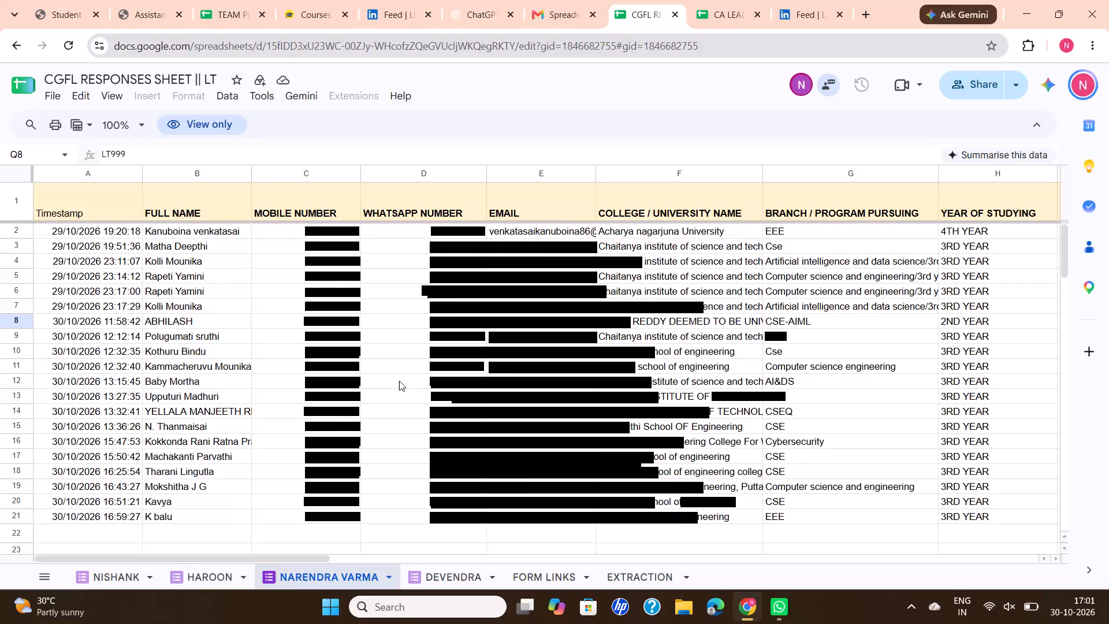
Look over the form responses and select the full names of all entries dated 30/10/2026, B8:B21, for a count.
{"action": "scroll", "coordinate": [399, 381], "scroll_direction": "down", "scroll_amount": 1}
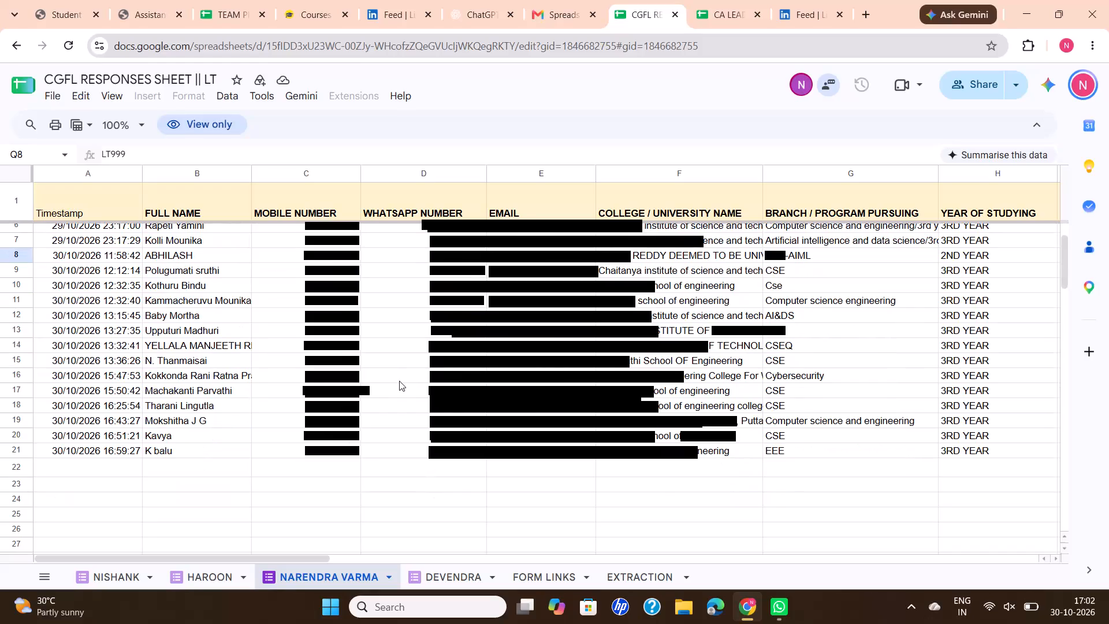
{"action": "left_click", "coordinate": [399, 381]}
{"action": "scroll", "coordinate": [399, 381], "scroll_direction": "left", "scroll_amount": 1}
{"action": "left_click", "coordinate": [364, 481]}
{"action": "scroll", "coordinate": [364, 481], "scroll_direction": "right", "scroll_amount": 3}
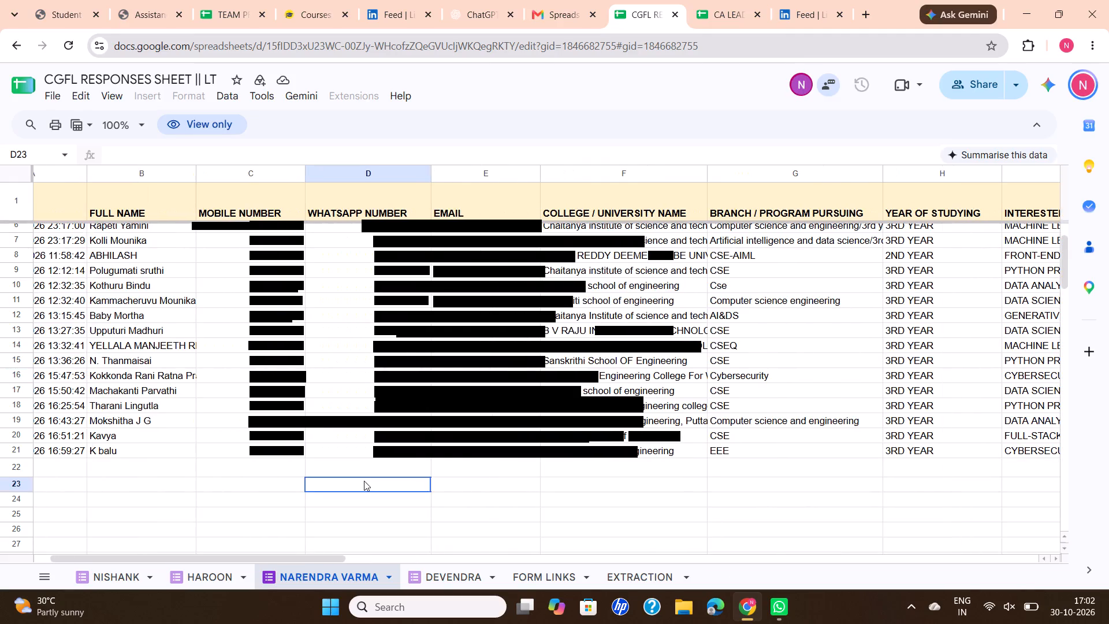
{"action": "scroll", "coordinate": [96, 329], "scroll_direction": "down", "scroll_amount": 1}
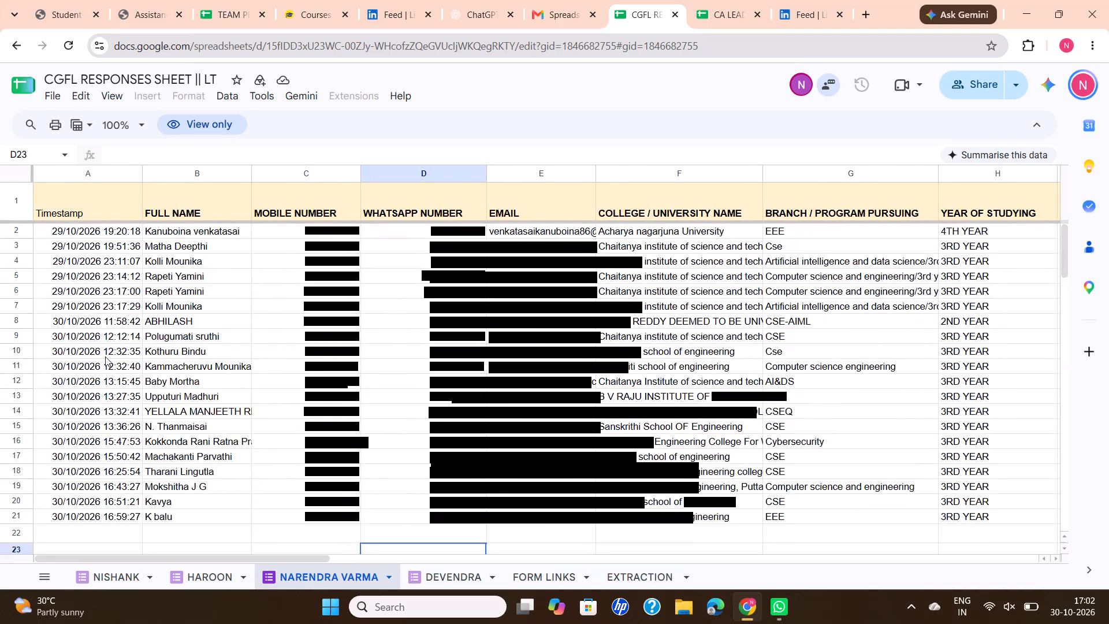
{"action": "left_click", "coordinate": [70, 318]}
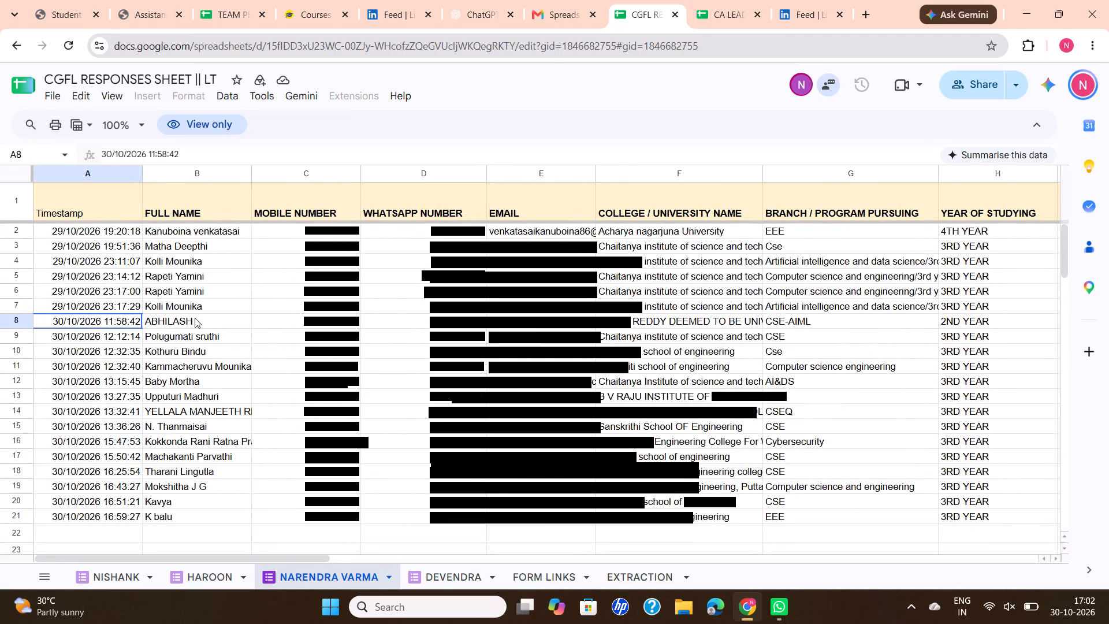
{"action": "left_click", "coordinate": [195, 318]}
{"action": "left_click", "coordinate": [195, 318]}
{"action": "left_click_drag", "start_coordinate": [195, 318], "coordinate": [198, 482]}
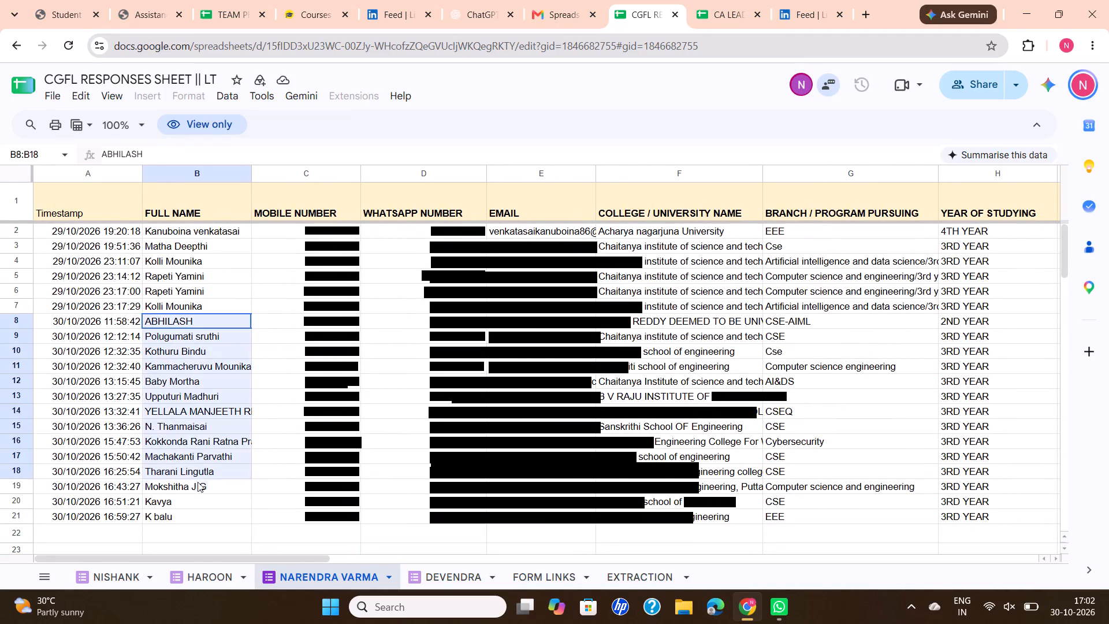
{"action": "left_click_drag", "start_coordinate": [198, 482], "coordinate": [190, 522]}
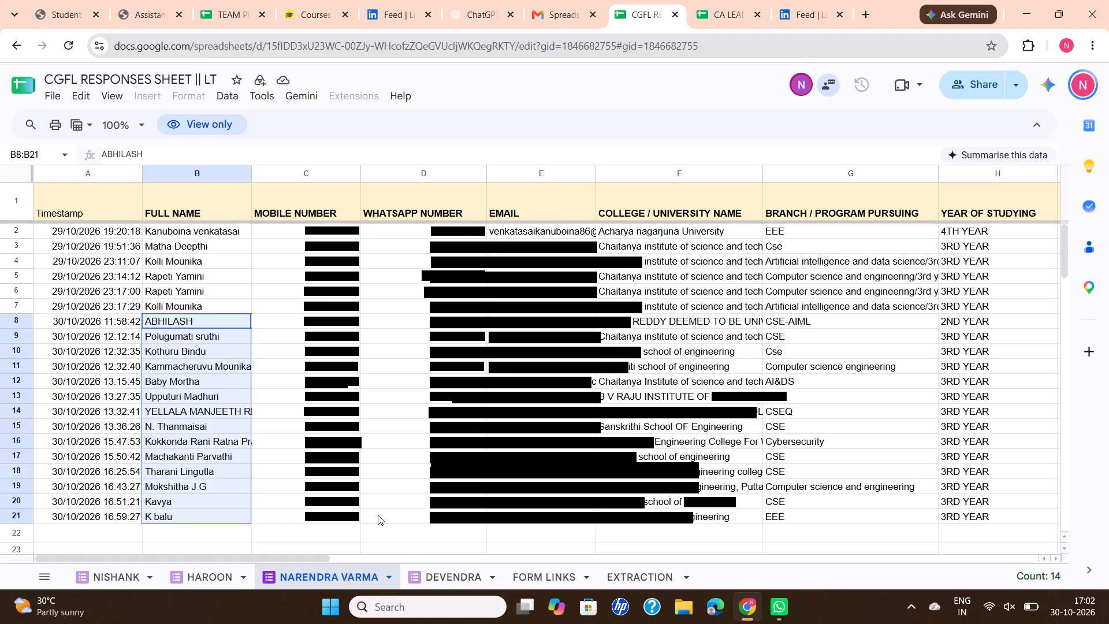
Examine the 30/10/2026 responses for college, internship domain, convenient discussion time, interest answer, class representative and referral code.
{"action": "scroll", "coordinate": [477, 365], "scroll_direction": "down", "scroll_amount": 1}
{"action": "scroll", "coordinate": [477, 365], "scroll_direction": "left", "scroll_amount": 3}
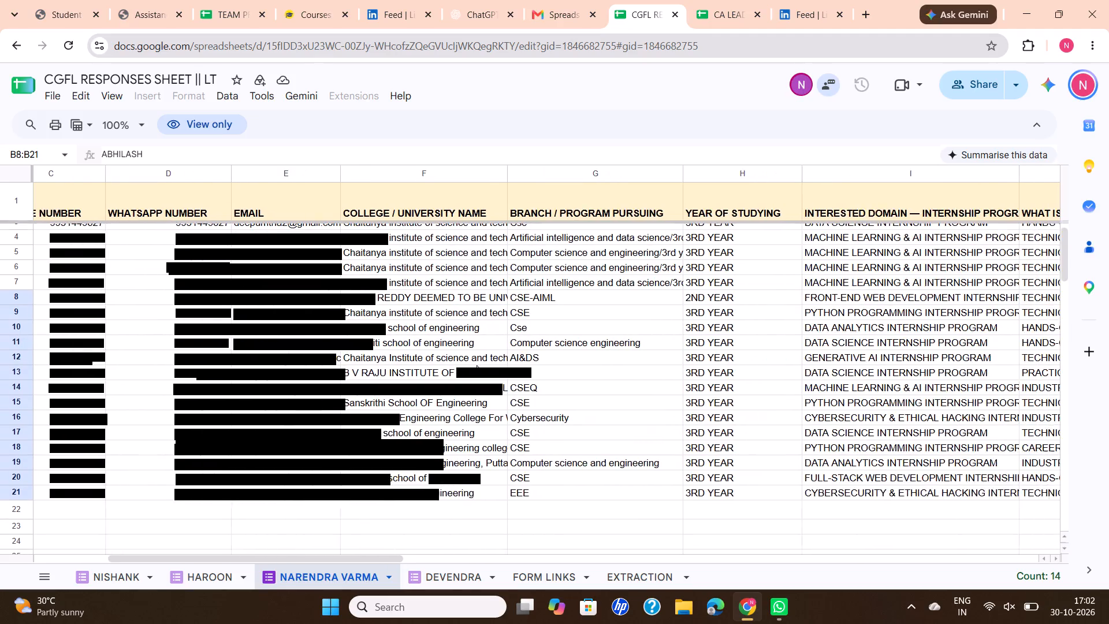
{"action": "scroll", "coordinate": [477, 365], "scroll_direction": "left", "scroll_amount": 7}
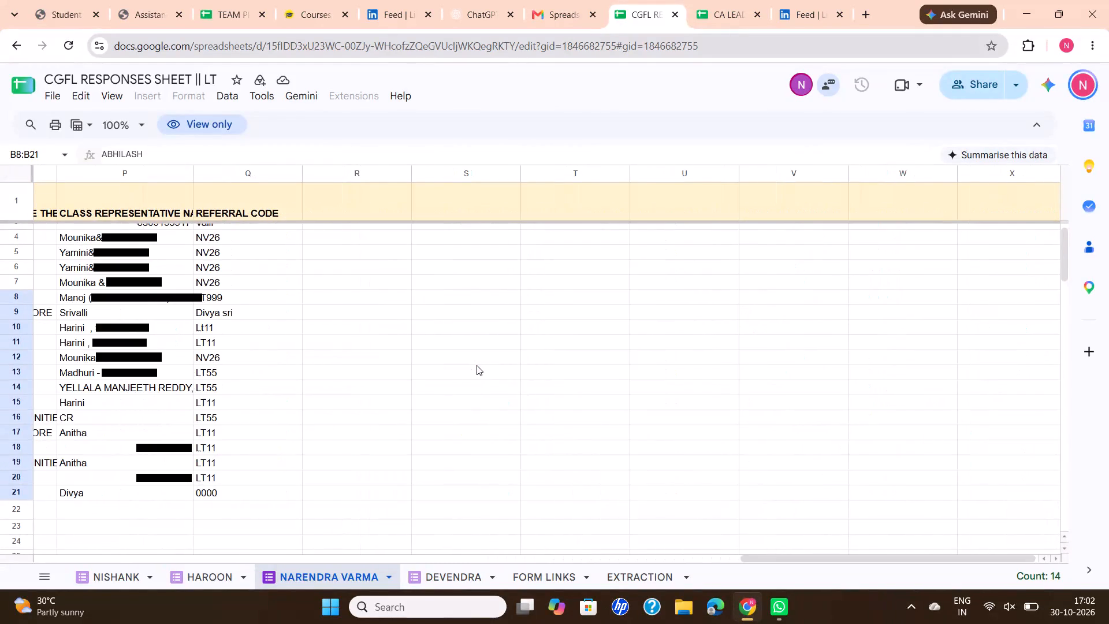
{"action": "scroll", "coordinate": [477, 365], "scroll_direction": "down", "scroll_amount": 1}
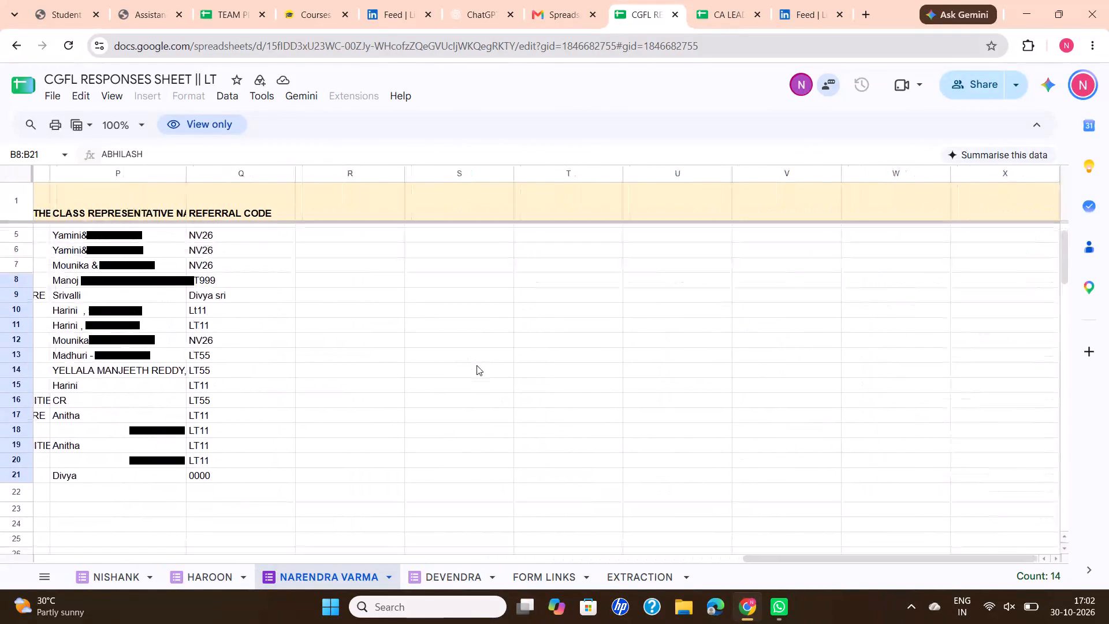
{"action": "scroll", "coordinate": [477, 365], "scroll_direction": "right", "scroll_amount": 1}
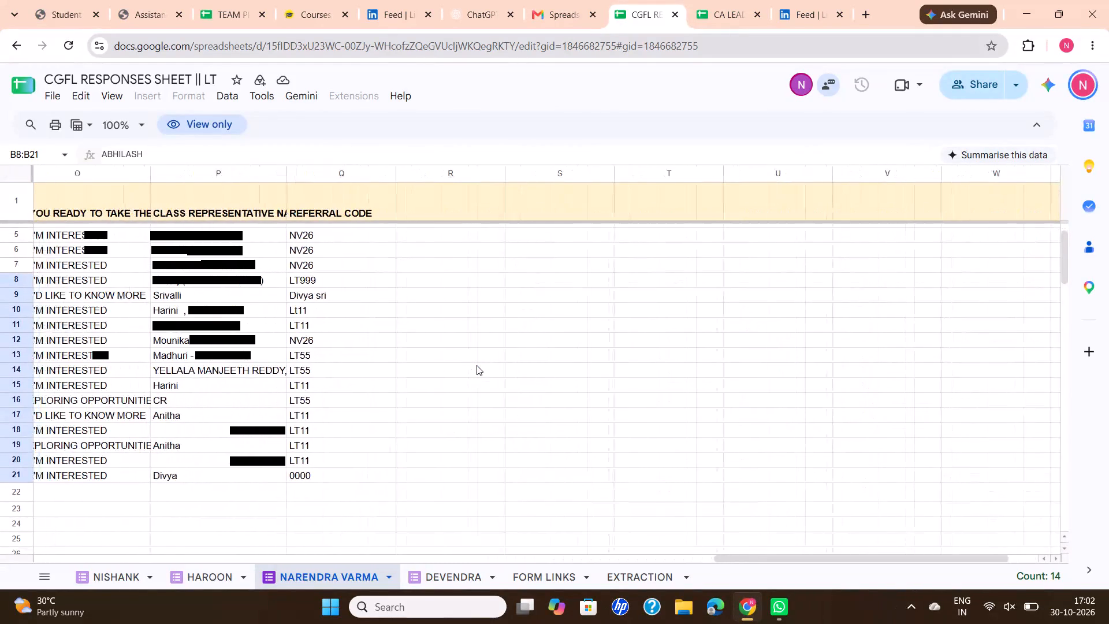
{"action": "scroll", "coordinate": [477, 365], "scroll_direction": "down", "scroll_amount": 1}
{"action": "scroll", "coordinate": [477, 365], "scroll_direction": "right", "scroll_amount": 3}
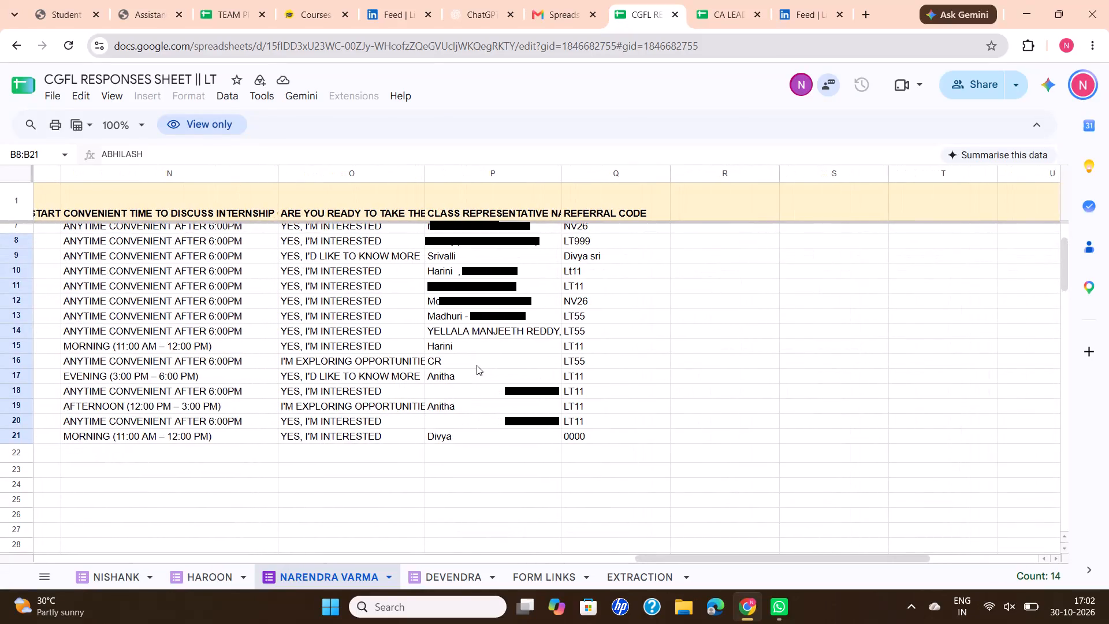
{"action": "scroll", "coordinate": [477, 365], "scroll_direction": "right", "scroll_amount": 1}
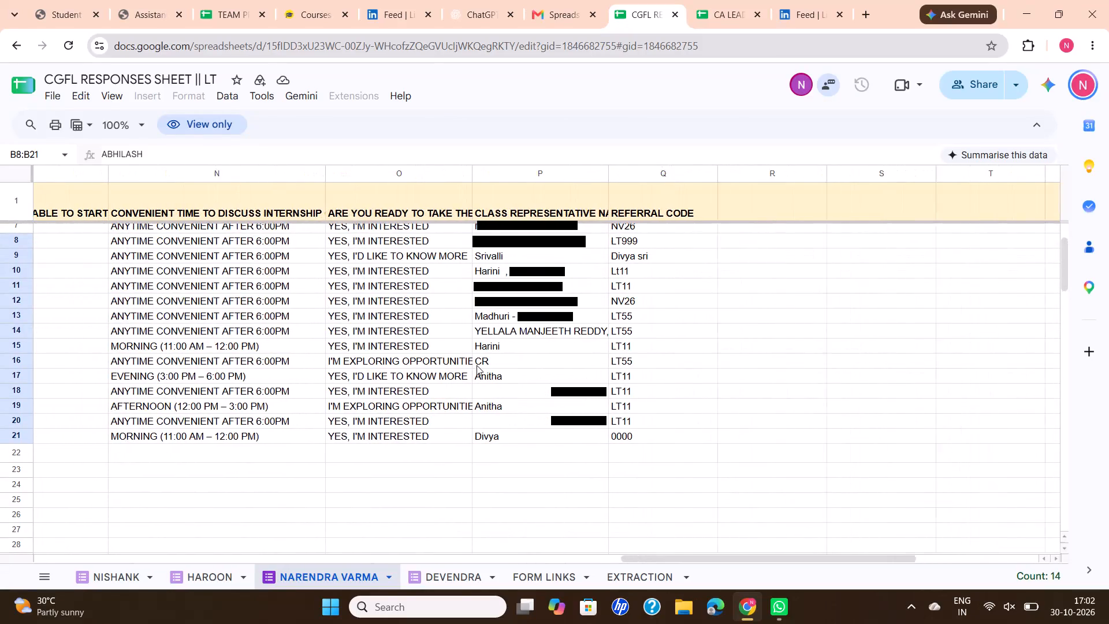
Look up the referral code in Q21 and review the responses' college, branch, interested domain, internship type, prior experience and start availability.
{"action": "scroll", "coordinate": [477, 365], "scroll_direction": "right", "scroll_amount": 1}
{"action": "scroll", "coordinate": [477, 365], "scroll_direction": "up", "scroll_amount": 3}
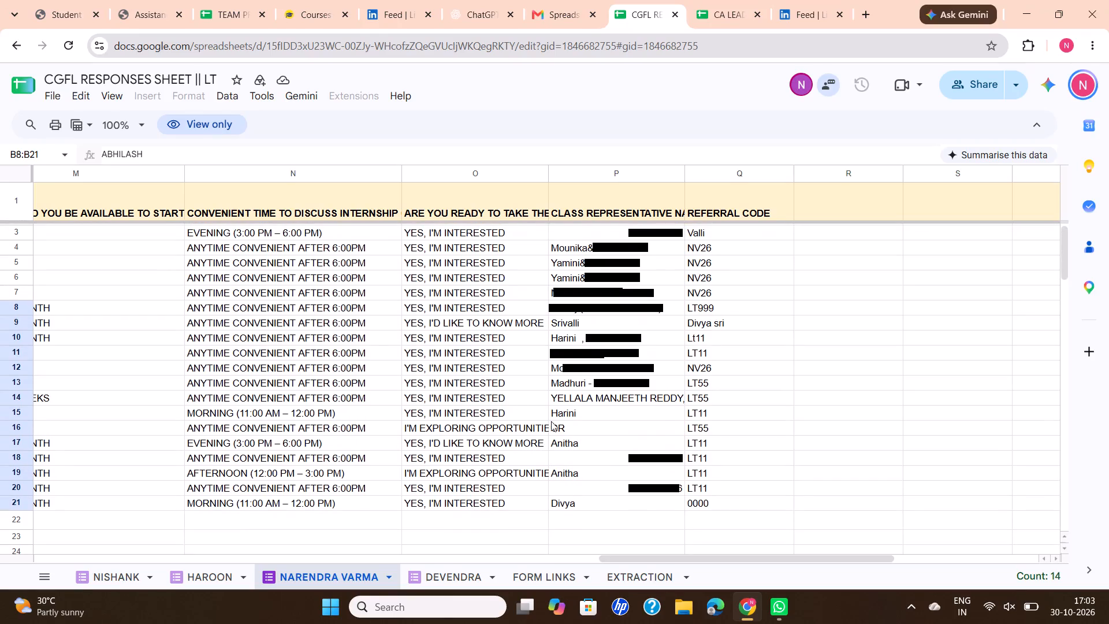
{"action": "left_click", "coordinate": [690, 511]}
{"action": "scroll", "coordinate": [690, 511], "scroll_direction": "right", "scroll_amount": 4}
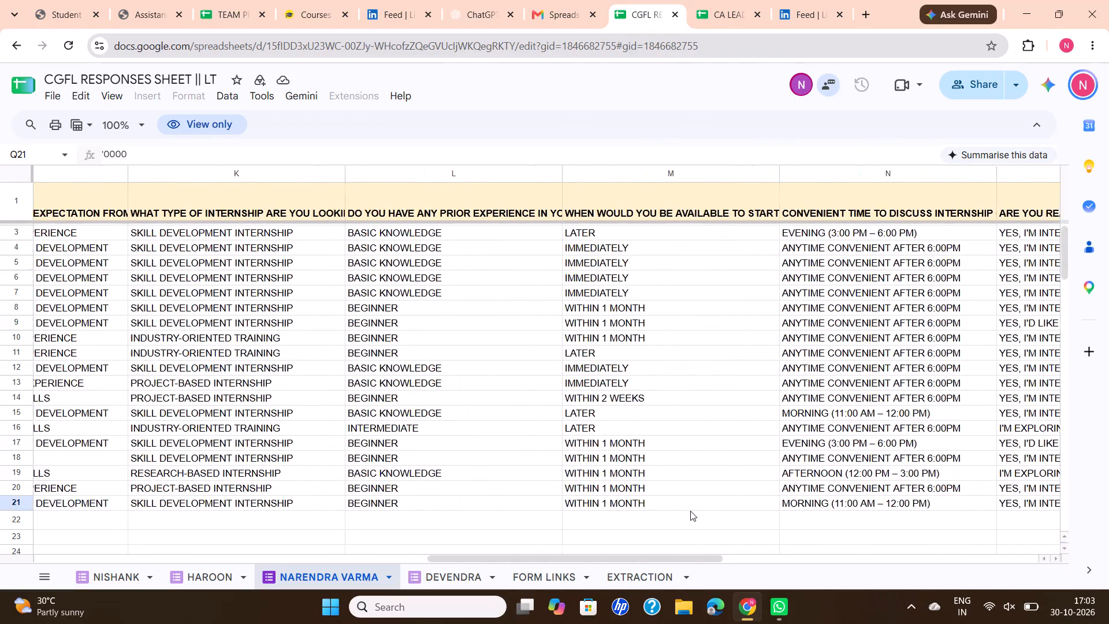
{"action": "scroll", "coordinate": [690, 511], "scroll_direction": "right", "scroll_amount": 4}
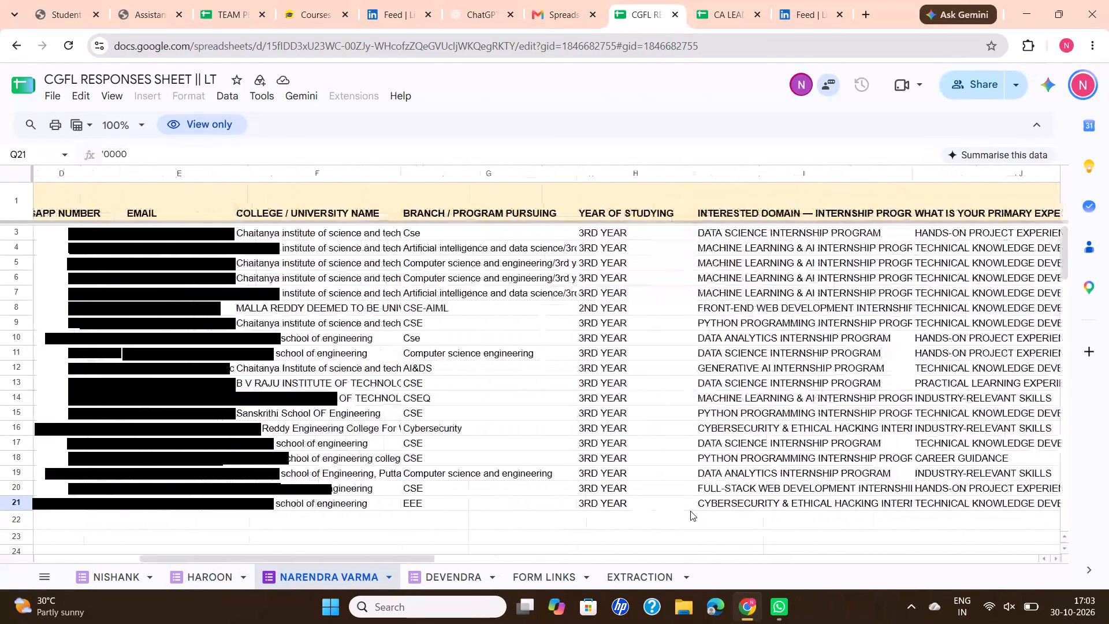
{"action": "scroll", "coordinate": [690, 511], "scroll_direction": "left", "scroll_amount": 5}
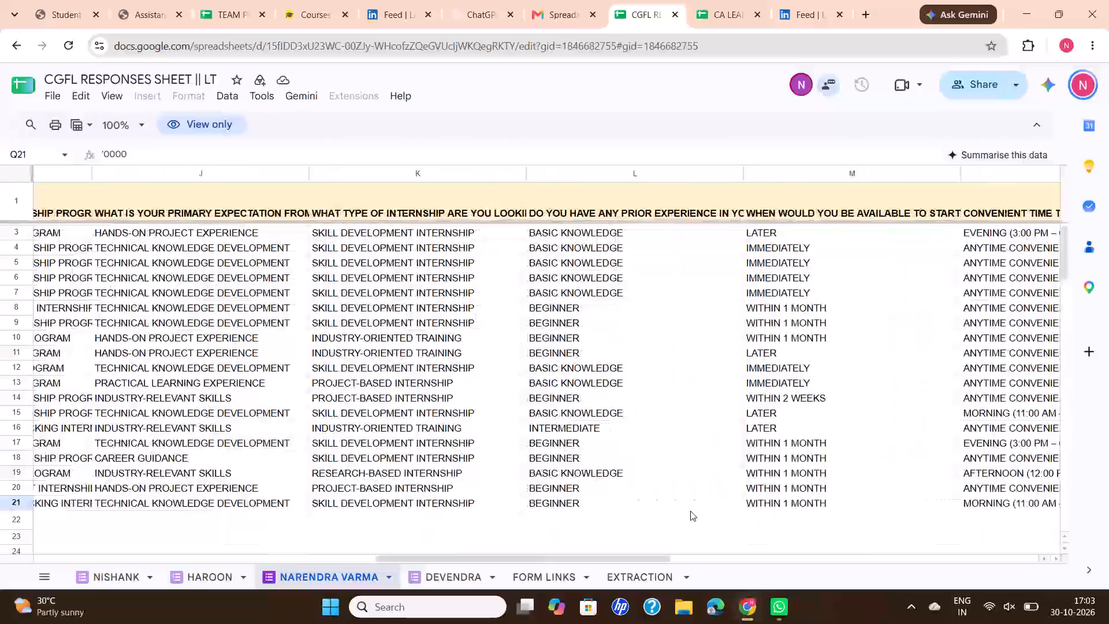
{"action": "scroll", "coordinate": [690, 511], "scroll_direction": "left", "scroll_amount": 4}
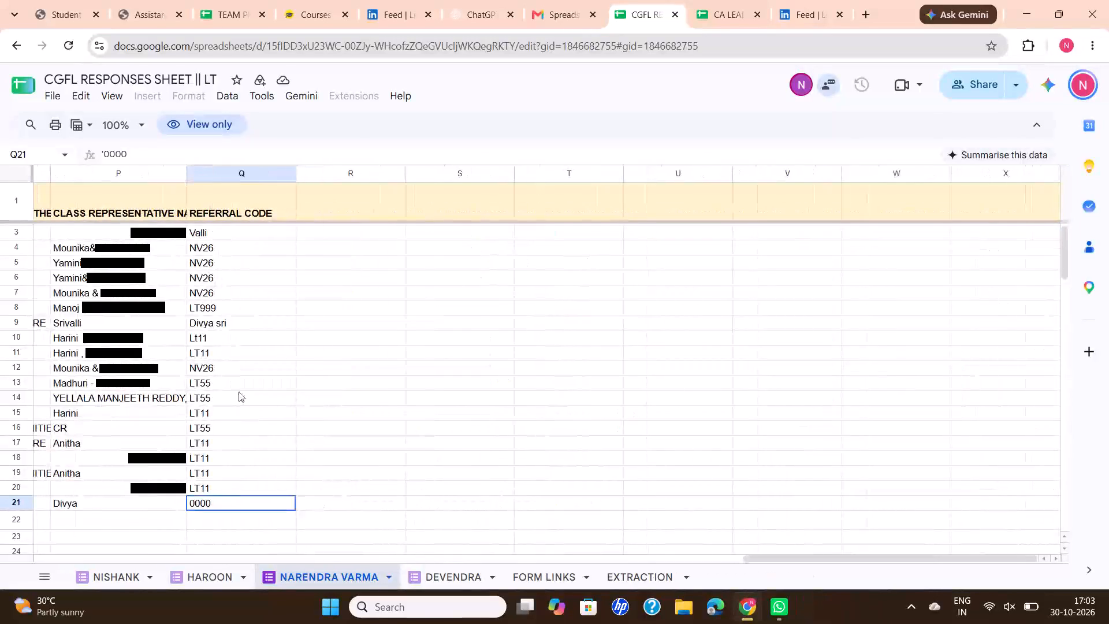
Check the referral codes of individual 30/10/2026 responses in column Q, going from Q10 down to Q21.
{"action": "left_click", "coordinate": [214, 341]}
{"action": "left_click", "coordinate": [214, 354]}
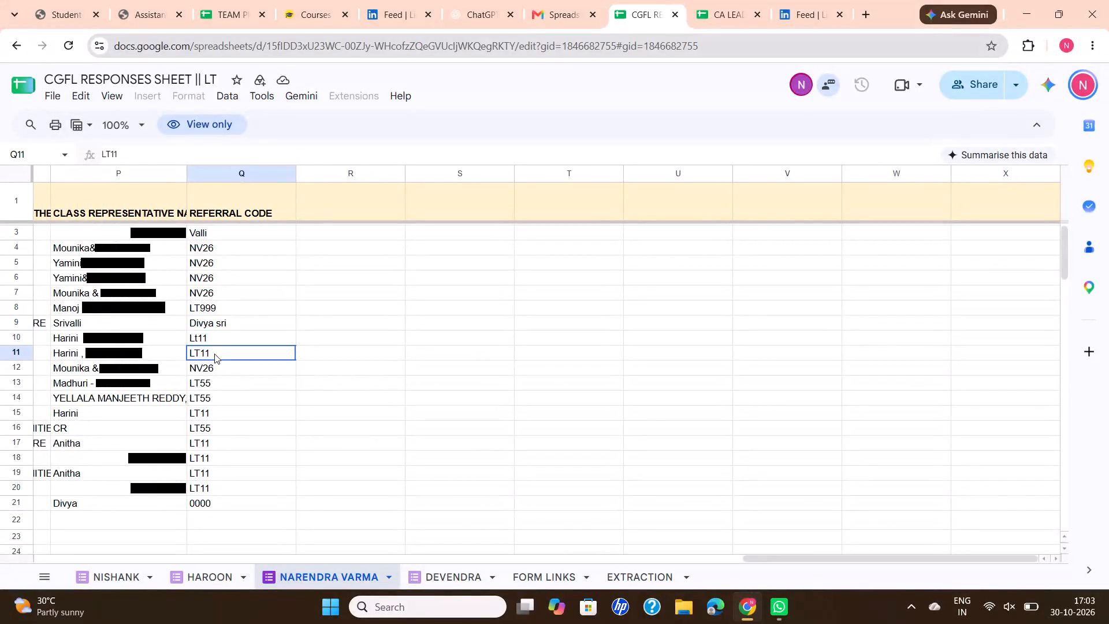
{"action": "left_click", "coordinate": [209, 407]}
{"action": "left_click", "coordinate": [207, 442]}
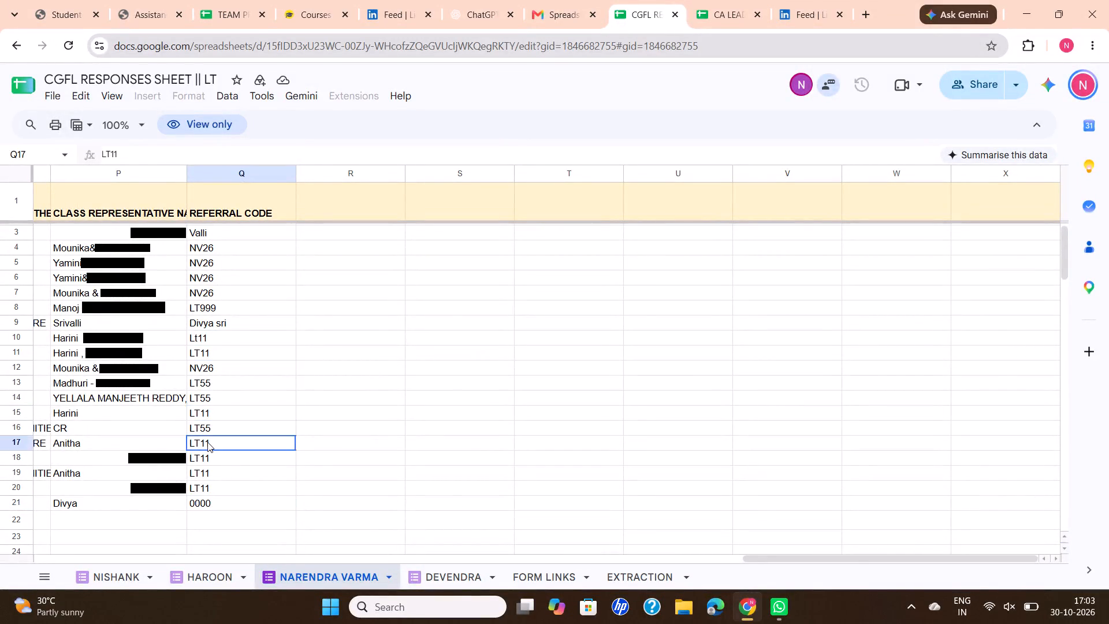
{"action": "left_click", "coordinate": [204, 457]}
{"action": "left_click_drag", "start_coordinate": [202, 471], "coordinate": [199, 484]}
{"action": "left_click", "coordinate": [199, 484]}
{"action": "left_click", "coordinate": [210, 503]}
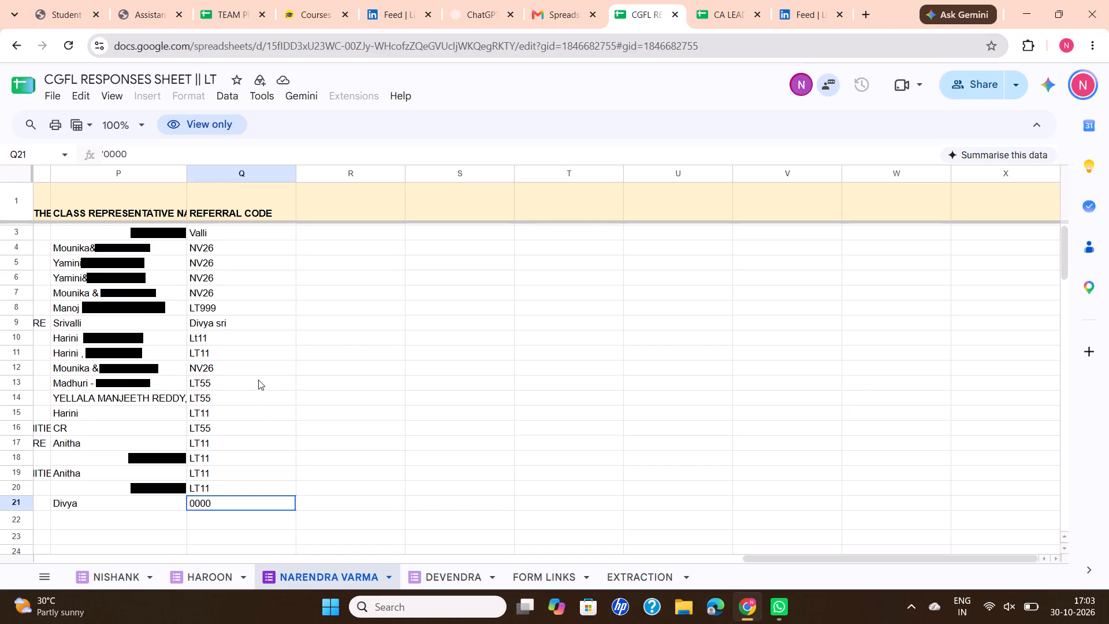
{"action": "scroll", "coordinate": [258, 380], "scroll_direction": "up", "scroll_amount": 2}
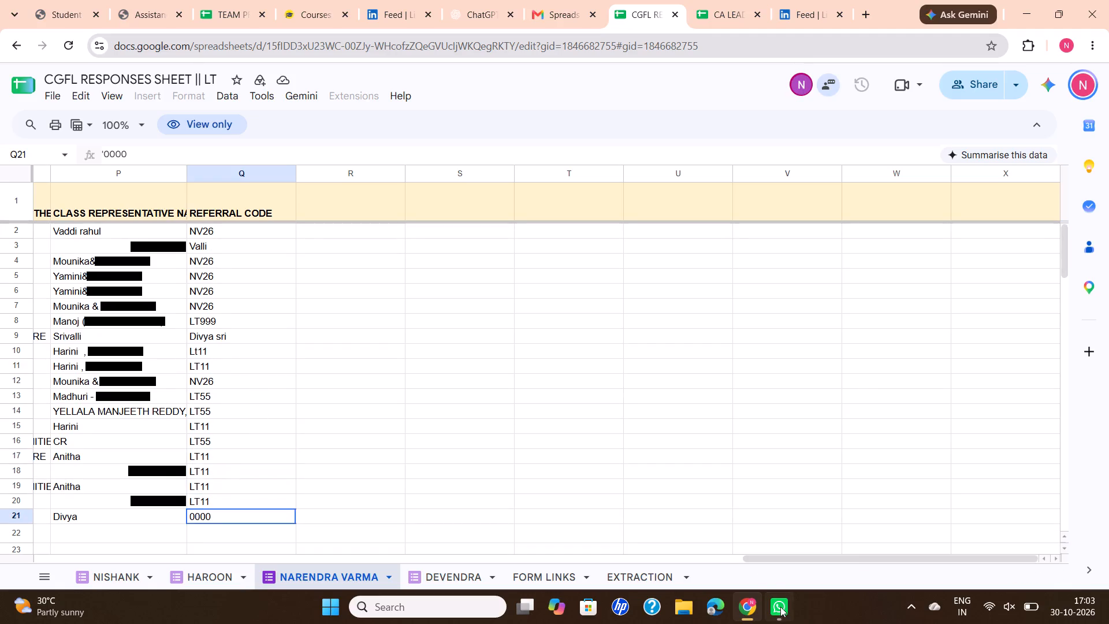
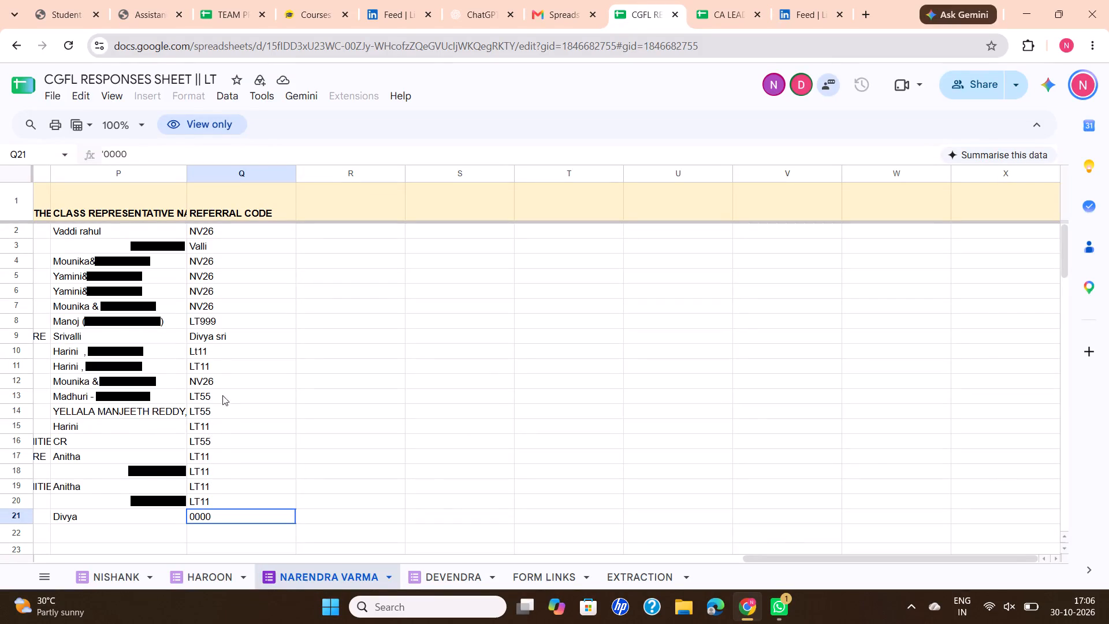
Return to the student detail columns of the responses to review college, branch, year of studying and interested internship domain.
{"action": "scroll", "coordinate": [206, 352], "scroll_direction": "up", "scroll_amount": 2}
{"action": "scroll", "coordinate": [206, 352], "scroll_direction": "right", "scroll_amount": 18}
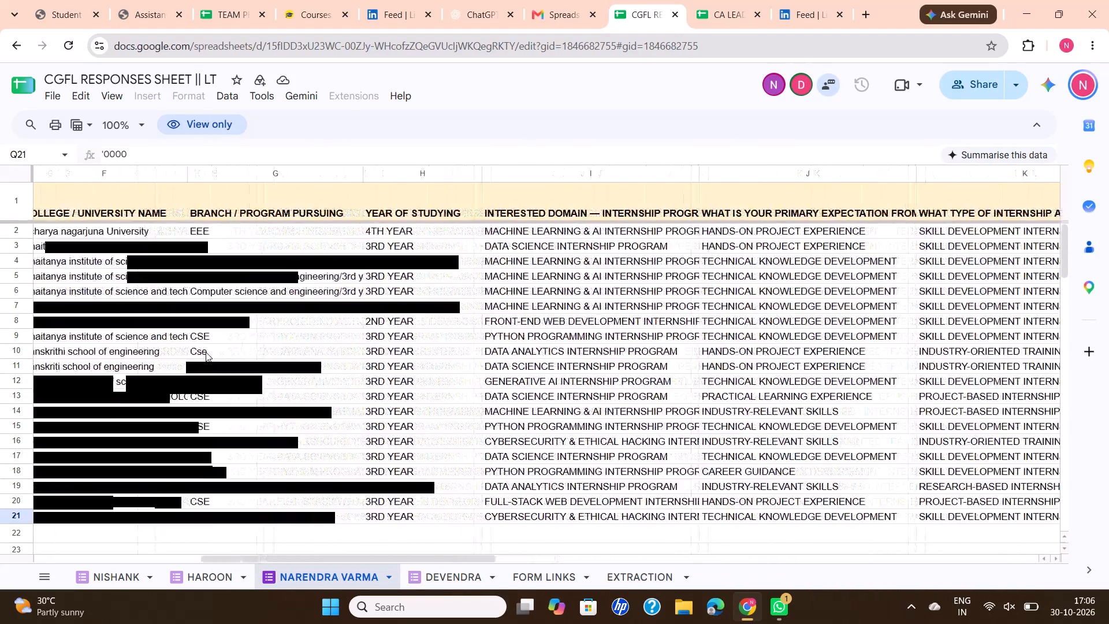
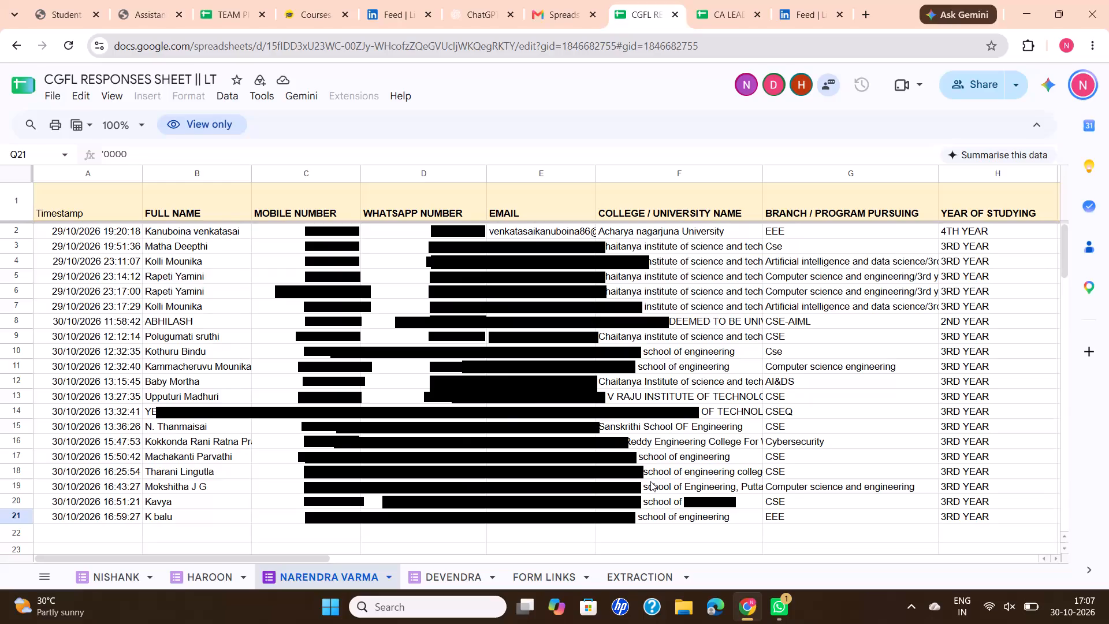
Review the class representative and referral code entries, look up the representative in P16, and trace that response back to the student's details.
{"action": "scroll", "coordinate": [650, 481], "scroll_direction": "left", "scroll_amount": 2}
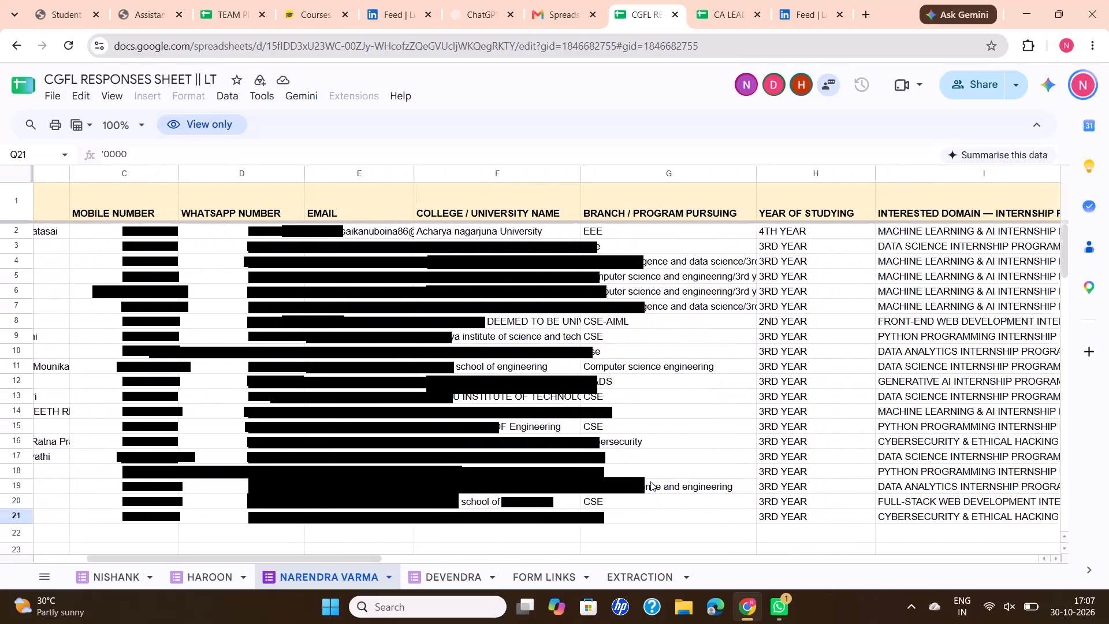
{"action": "scroll", "coordinate": [650, 481], "scroll_direction": "left", "scroll_amount": 11}
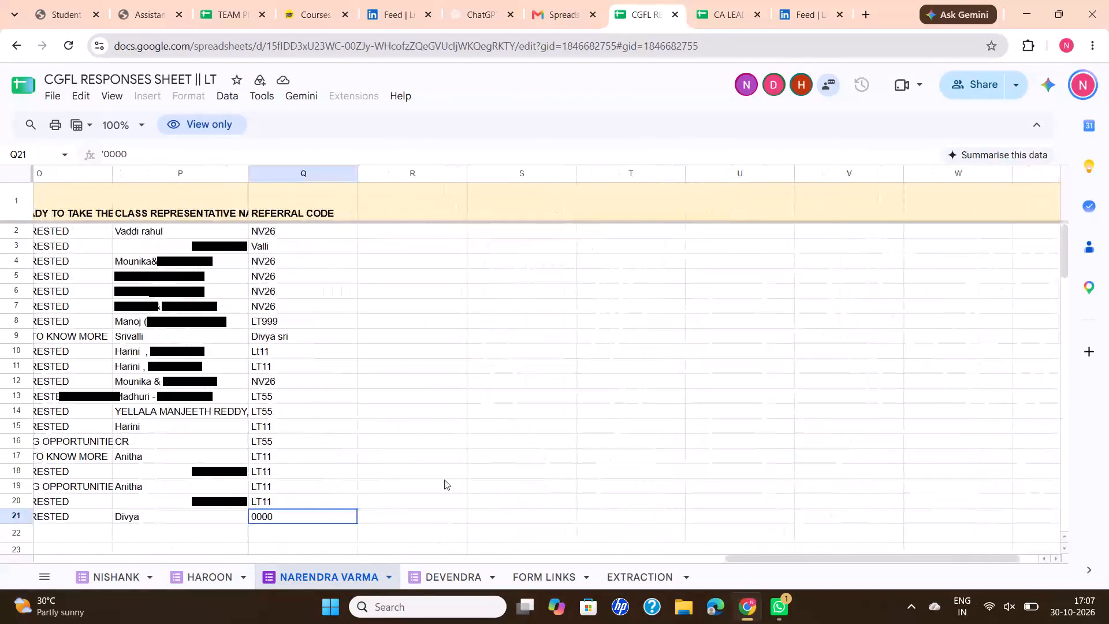
{"action": "left_click", "coordinate": [170, 448]}
{"action": "scroll", "coordinate": [170, 448], "scroll_direction": "right", "scroll_amount": 14}
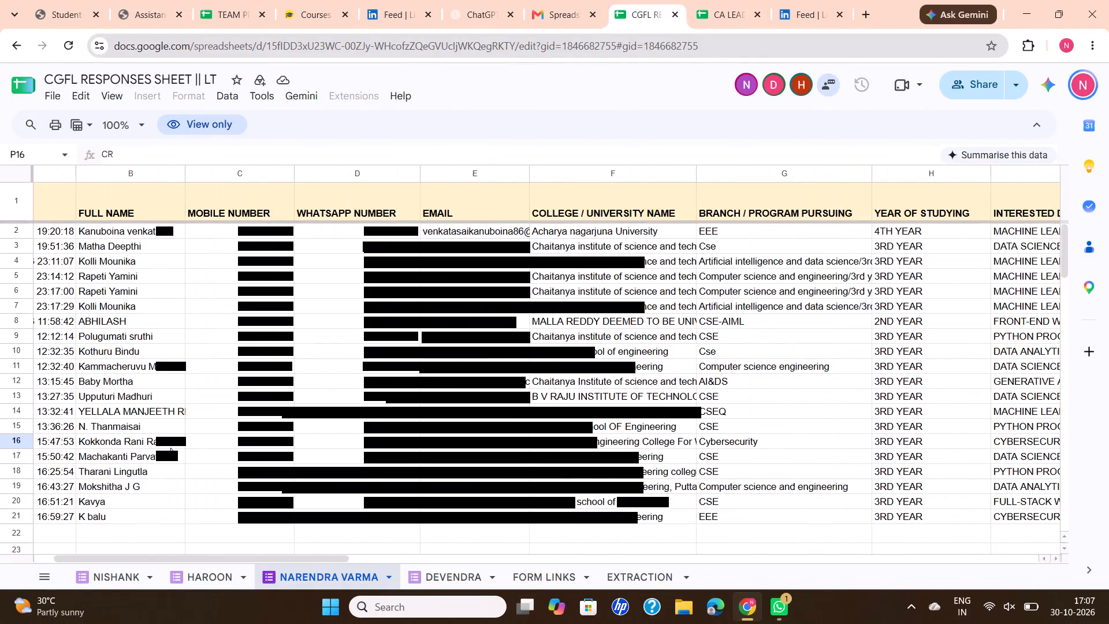
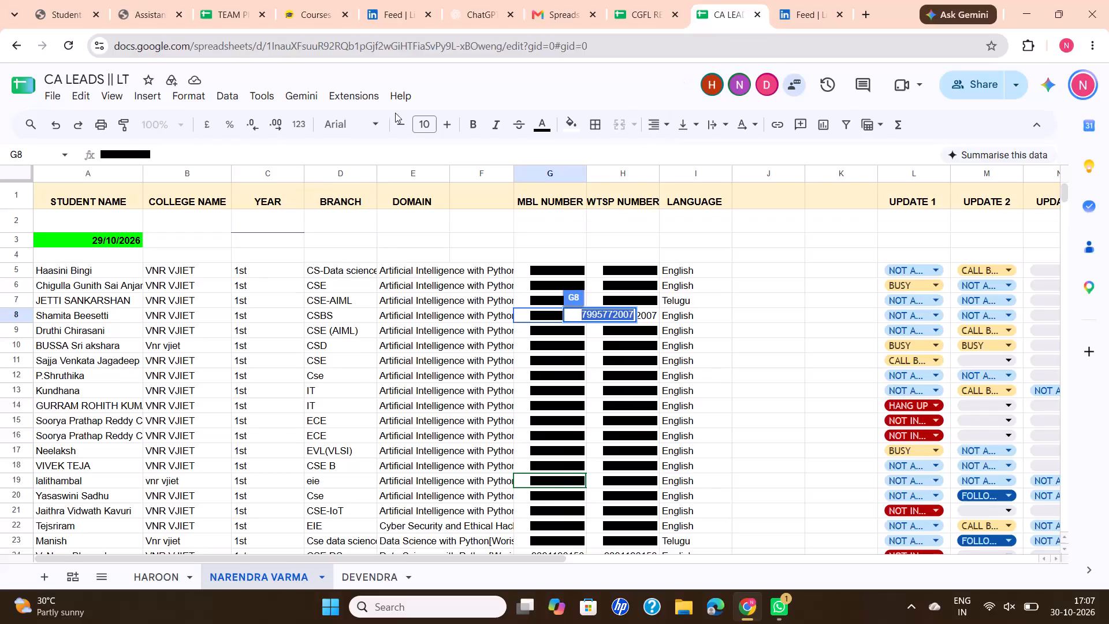
Switch to the CGFL responses sheet and look over the HAROON, NISHANK and DEVENDRA responses, including DEVENDRA's latest 30/10/2026 entries.
{"action": "left_click", "coordinate": [626, 9]}
{"action": "scroll", "coordinate": [282, 384], "scroll_direction": "right", "scroll_amount": 2}
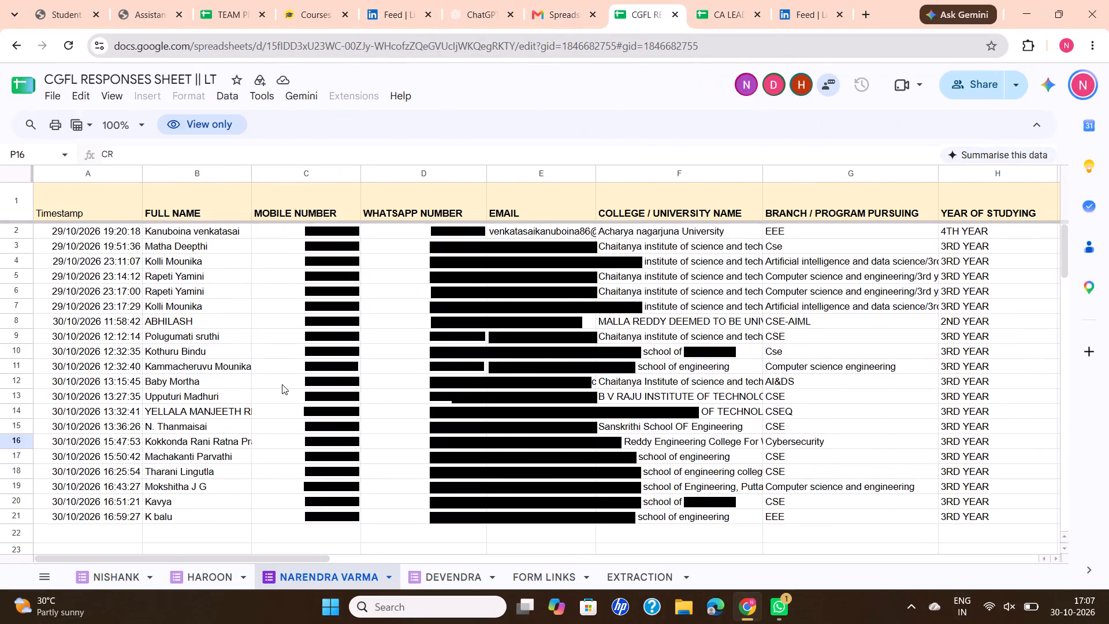
{"action": "left_click", "coordinate": [212, 580]}
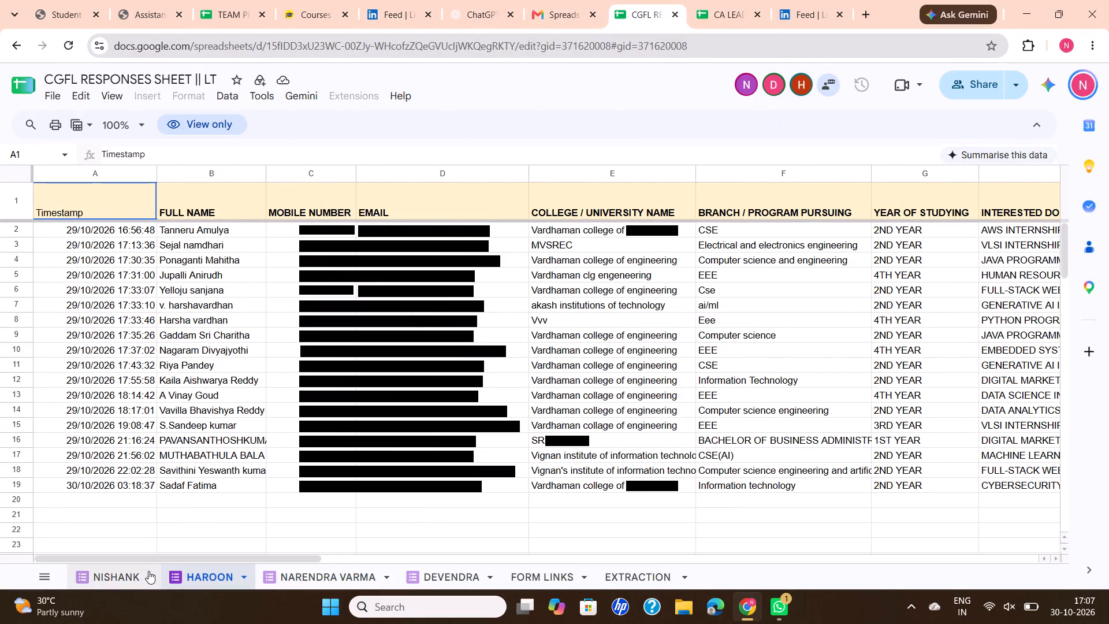
{"action": "left_click", "coordinate": [148, 571]}
{"action": "left_click", "coordinate": [433, 576]}
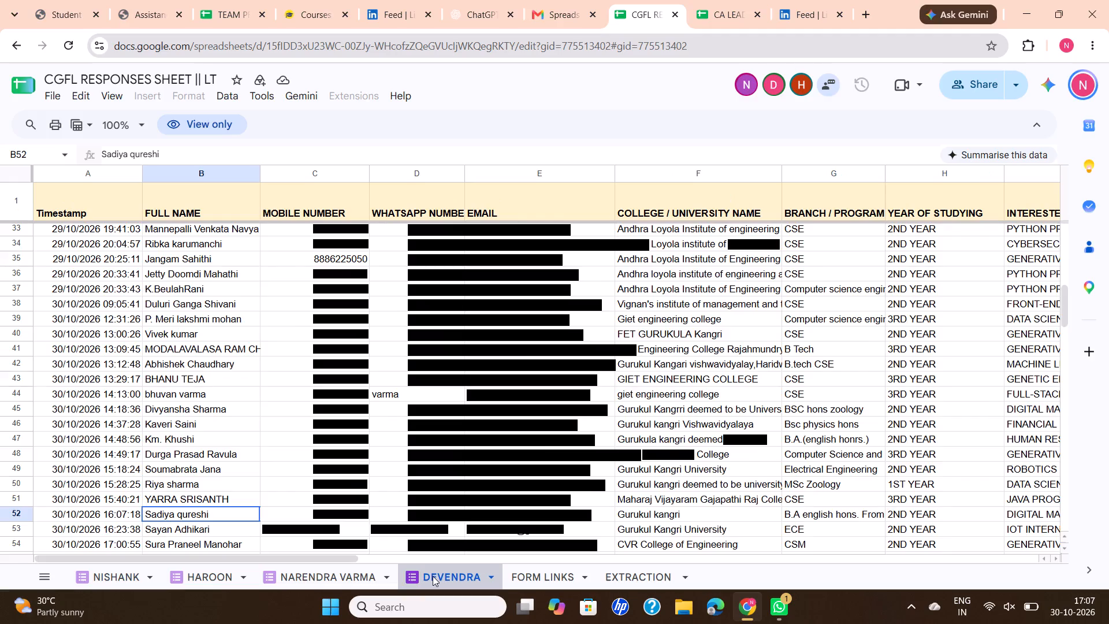
{"action": "scroll", "coordinate": [378, 450], "scroll_direction": "down", "scroll_amount": 1}
{"action": "scroll", "coordinate": [378, 450], "scroll_direction": "up", "scroll_amount": 2}
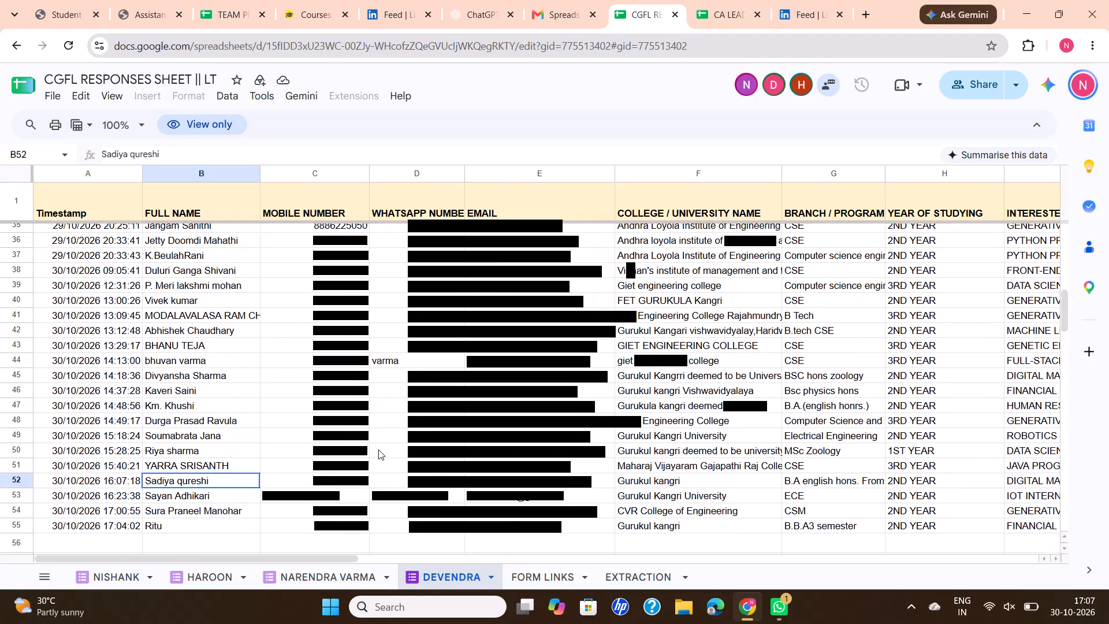
Look through the DEVENDRA sheet's form responses from the first 29/10/2026 entry down to the latest 30/10/2026 entry.
{"action": "scroll", "coordinate": [378, 450], "scroll_direction": "up", "scroll_amount": 6}
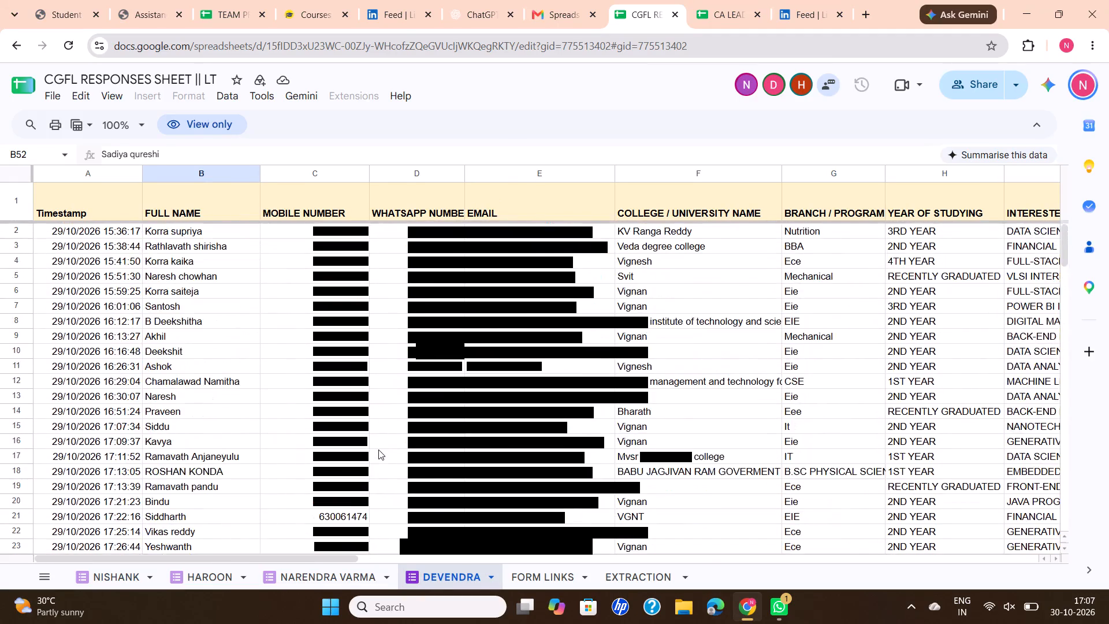
{"action": "scroll", "coordinate": [378, 450], "scroll_direction": "down", "scroll_amount": 4}
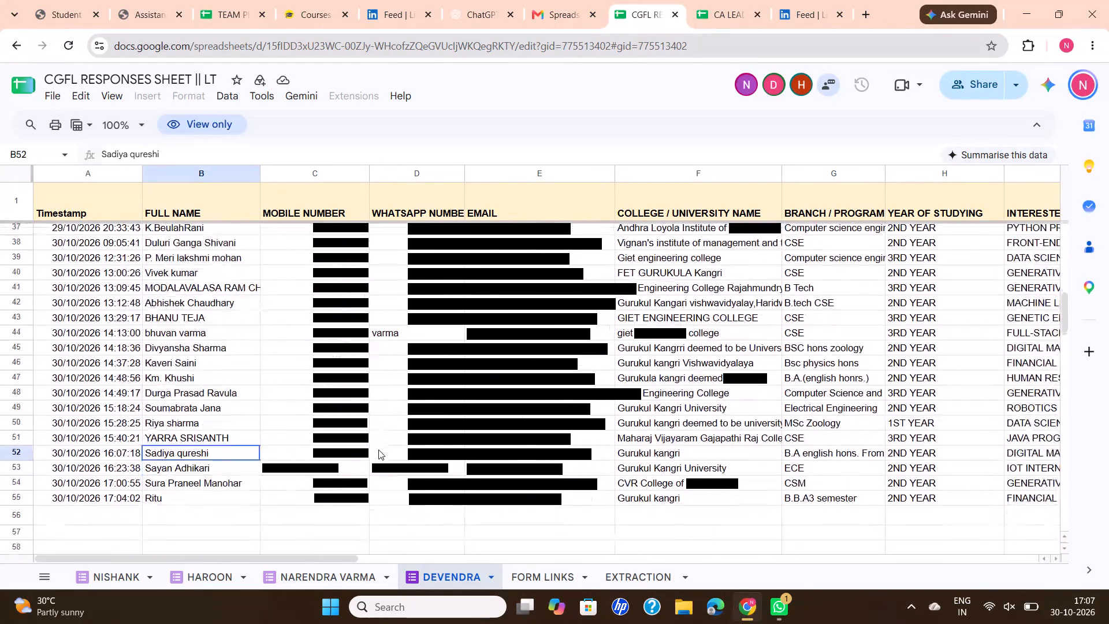
{"action": "scroll", "coordinate": [378, 450], "scroll_direction": "down", "scroll_amount": 1}
Look over the form responses on the NARENDRA sheet, covering timestamps, names, colleges, branches and years of study through the latest 30/10/2026 entry.
{"action": "left_click", "coordinate": [312, 575]}
{"action": "scroll", "coordinate": [340, 467], "scroll_direction": "down", "scroll_amount": 1}
{"action": "scroll", "coordinate": [340, 467], "scroll_direction": "left", "scroll_amount": 3}
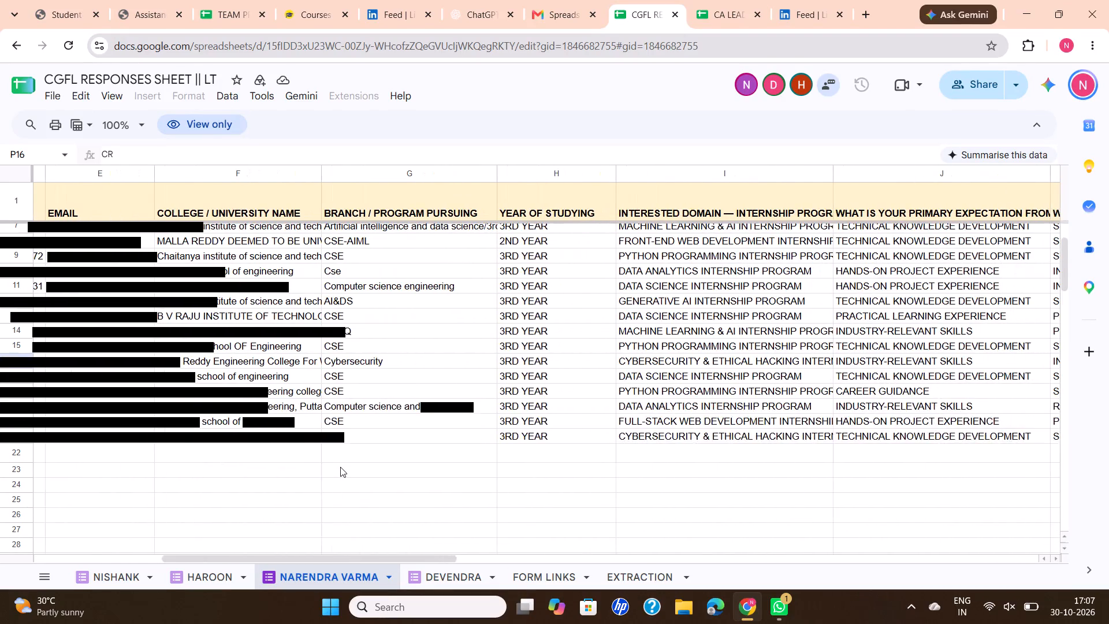
{"action": "scroll", "coordinate": [340, 467], "scroll_direction": "left", "scroll_amount": 4}
{"action": "scroll", "coordinate": [340, 467], "scroll_direction": "right", "scroll_amount": 8}
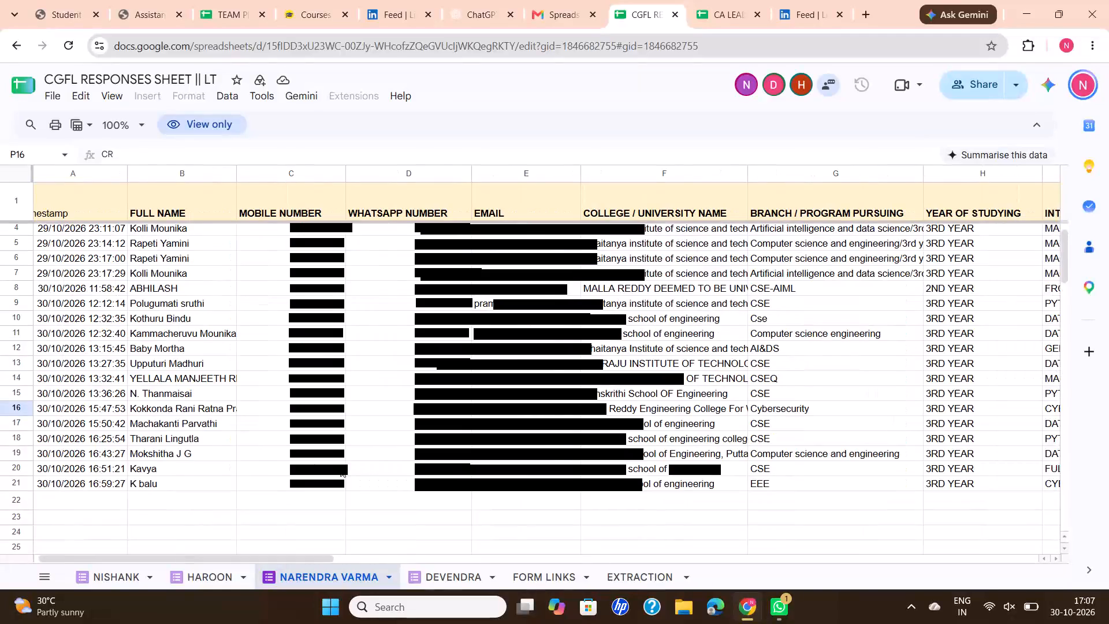
{"action": "scroll", "coordinate": [340, 467], "scroll_direction": "right", "scroll_amount": 1}
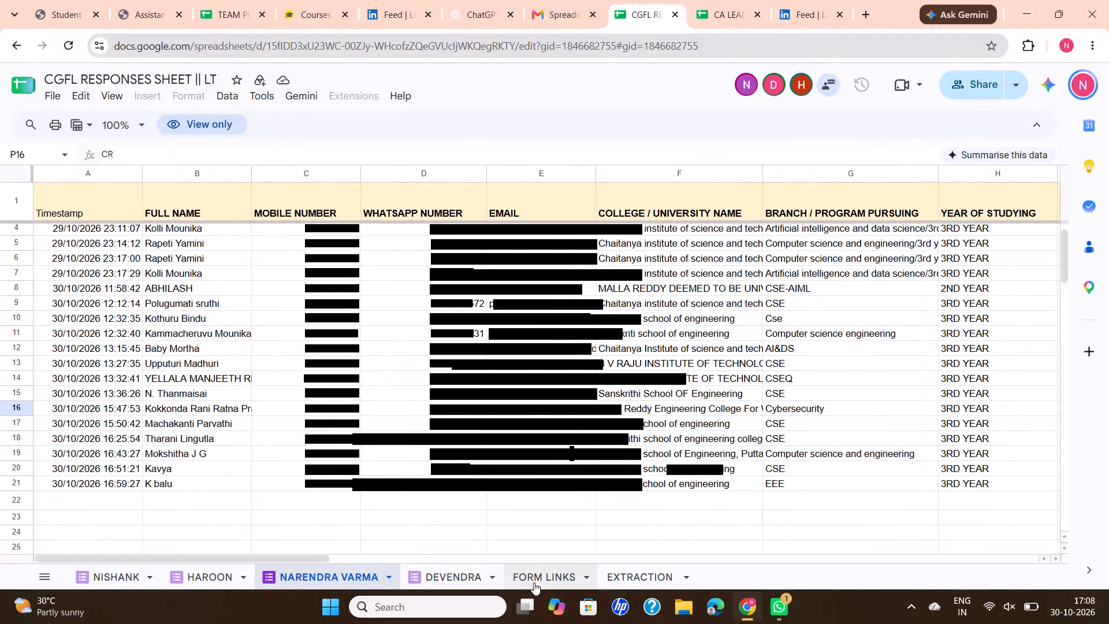
{"action": "left_click", "coordinate": [797, 612]}
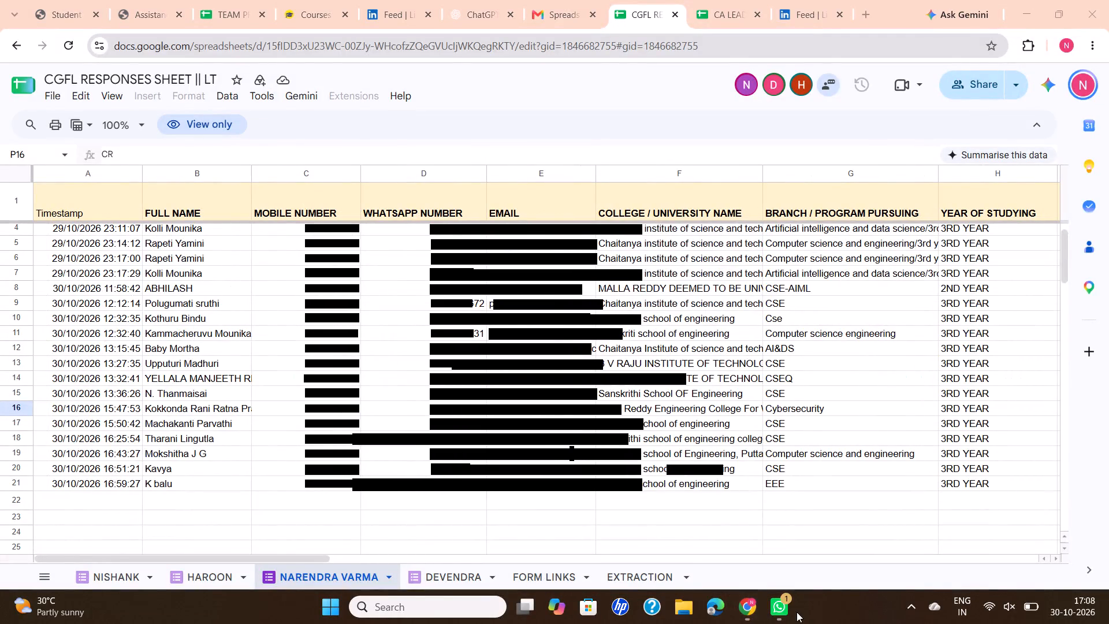
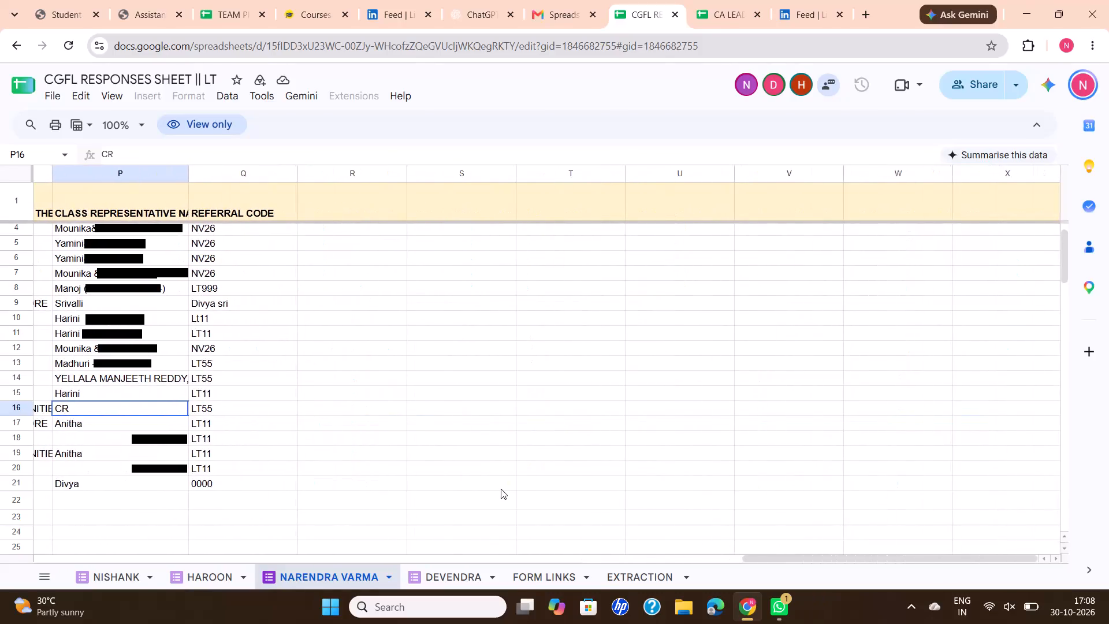
Check the class representative, referral code and availability columns of the NARENDRA sheet's form responses.
{"action": "scroll", "coordinate": [501, 489], "scroll_direction": "up", "scroll_amount": 2}
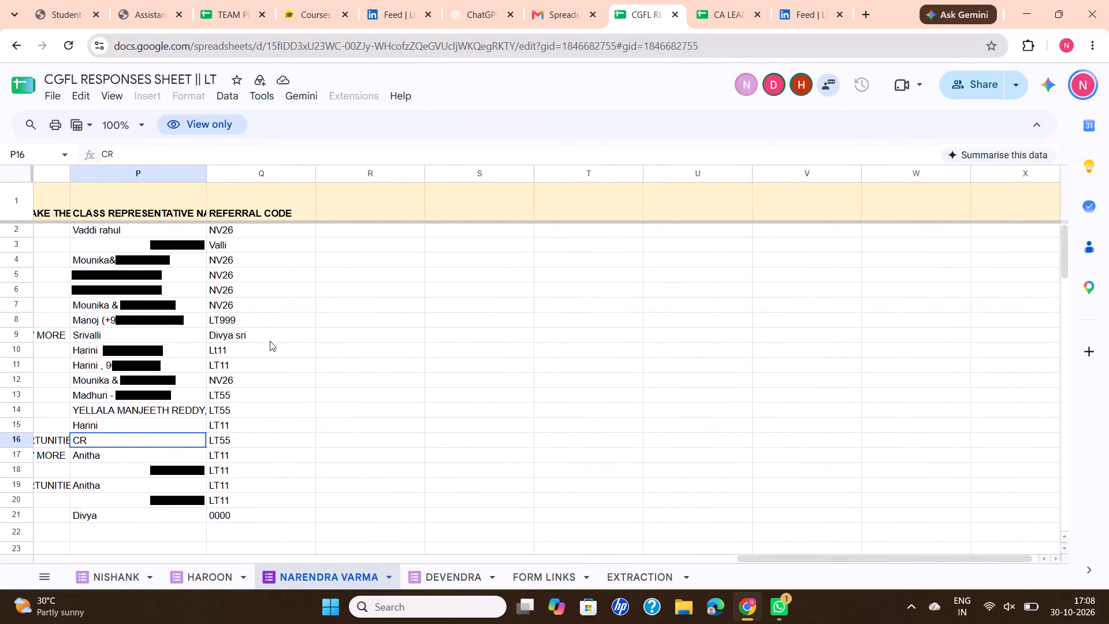
{"action": "scroll", "coordinate": [247, 417], "scroll_direction": "right", "scroll_amount": 6}
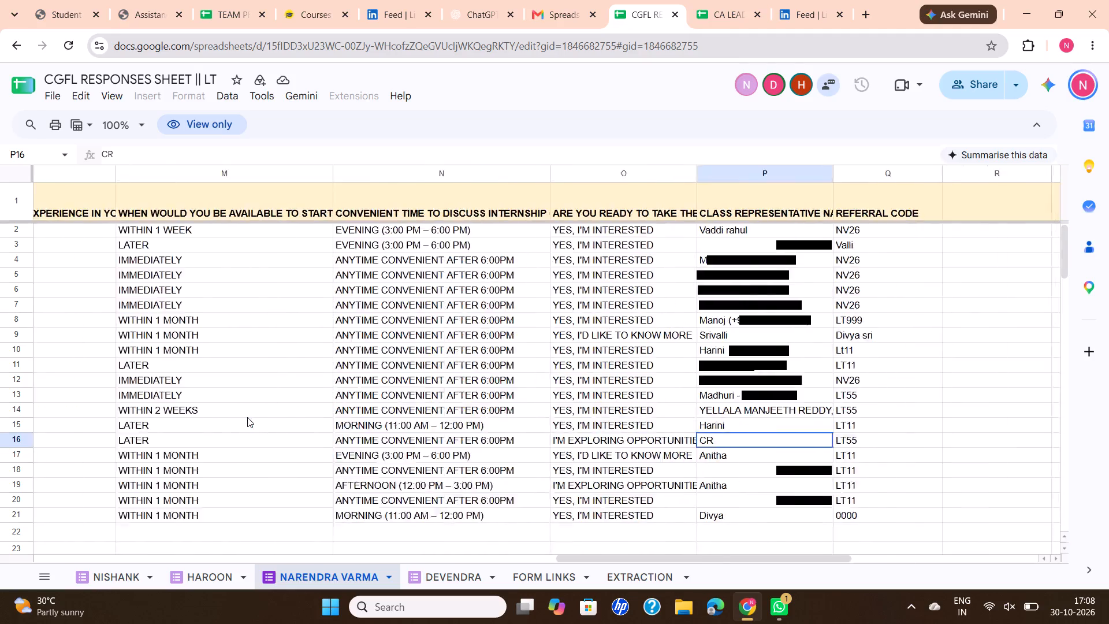
{"action": "scroll", "coordinate": [247, 417], "scroll_direction": "right", "scroll_amount": 7}
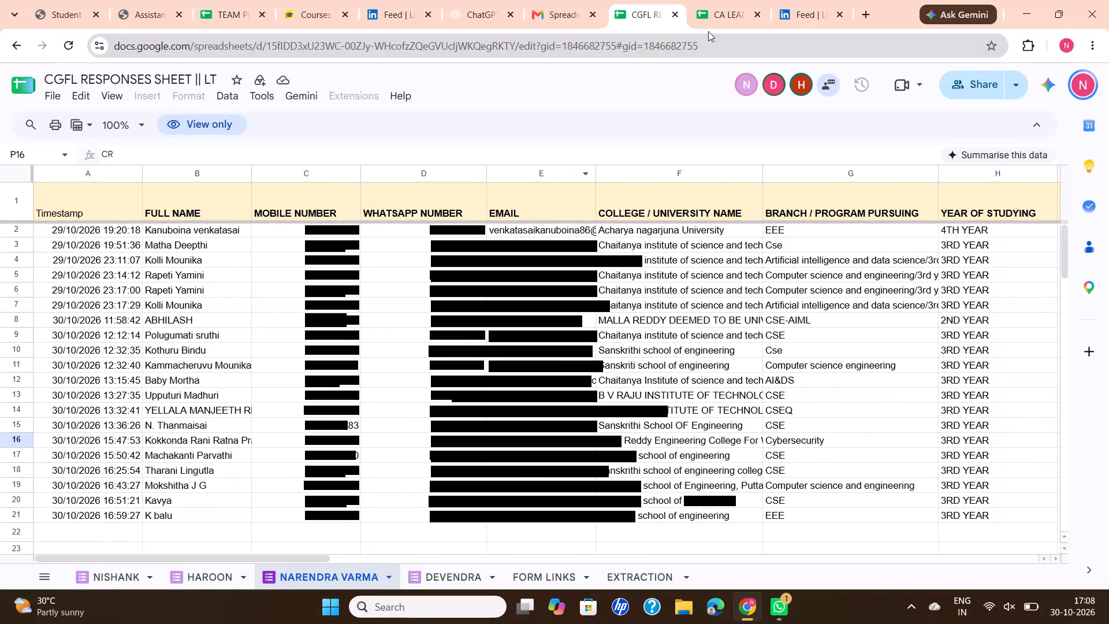
Switch to the CA LEADS spreadsheet and review the call statuses and remarks around rows 66 to 89 on the NARENDRA sheet.
{"action": "left_click", "coordinate": [717, 11]}
{"action": "scroll", "coordinate": [562, 353], "scroll_direction": "down", "scroll_amount": 3}
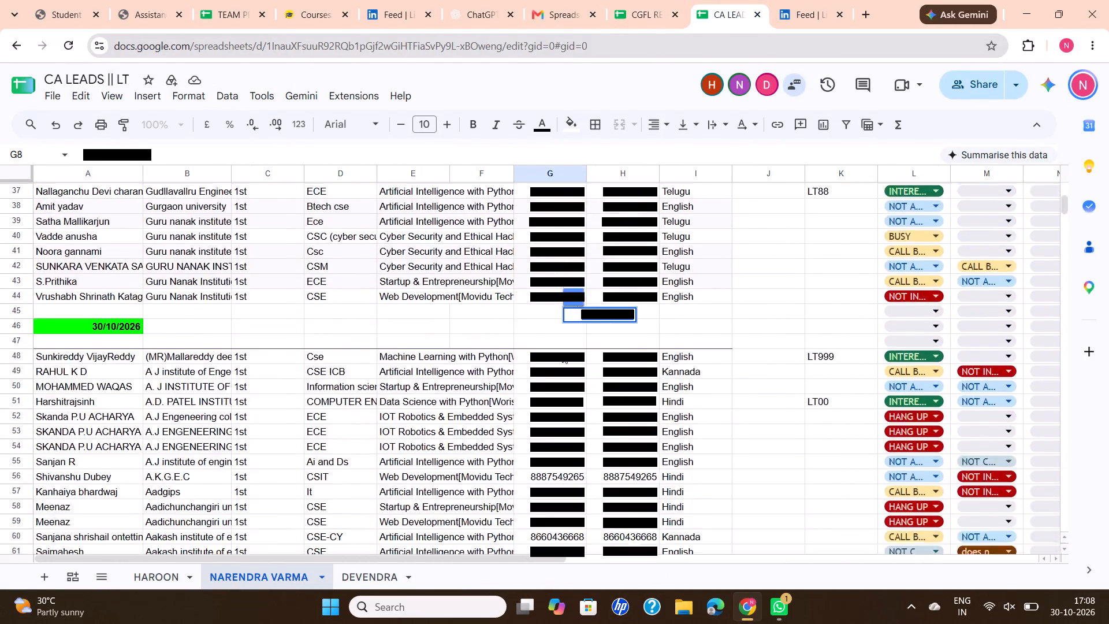
{"action": "scroll", "coordinate": [562, 353], "scroll_direction": "down", "scroll_amount": 4}
{"action": "scroll", "coordinate": [562, 353], "scroll_direction": "up", "scroll_amount": 1}
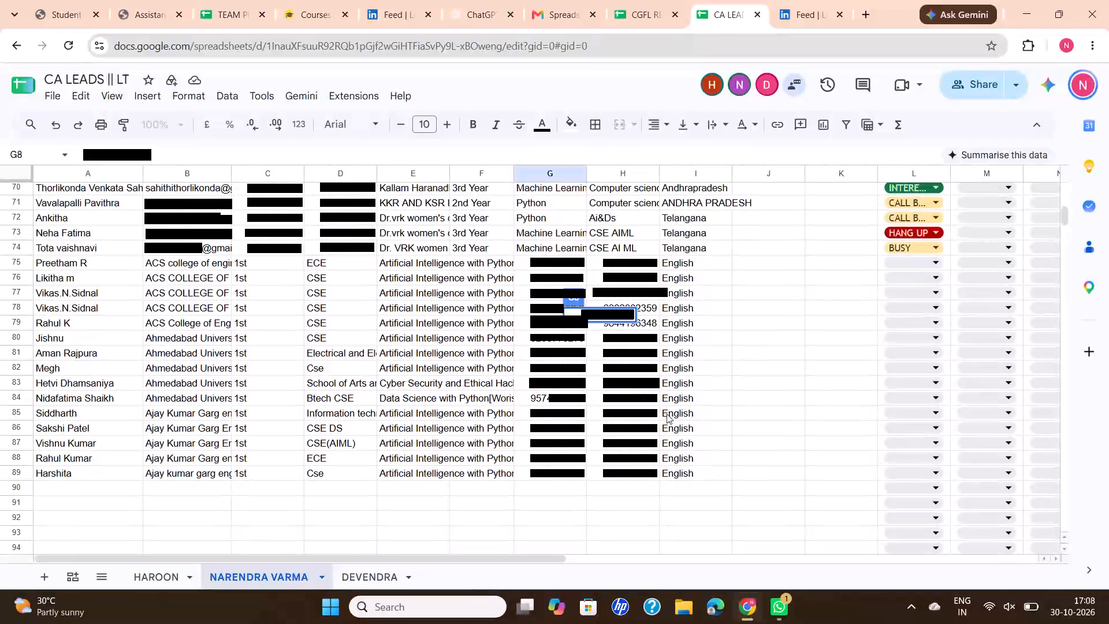
{"action": "left_click", "coordinate": [775, 350]}
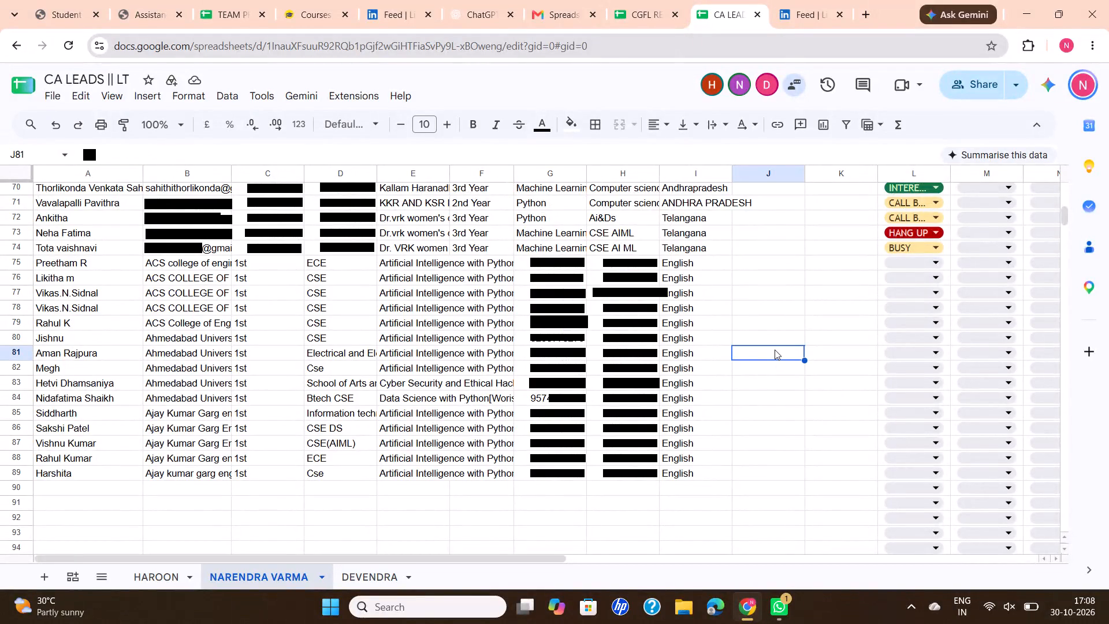
{"action": "scroll", "coordinate": [775, 350], "scroll_direction": "right", "scroll_amount": 1}
{"action": "scroll", "coordinate": [775, 350], "scroll_direction": "up", "scroll_amount": 1}
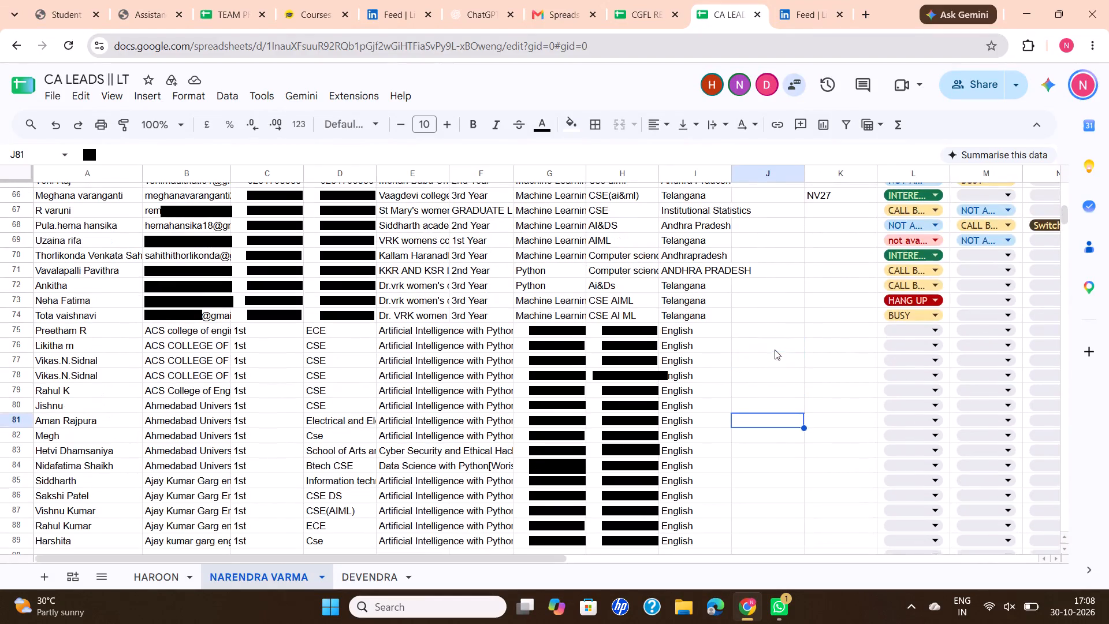
{"action": "left_click", "coordinate": [751, 335]}
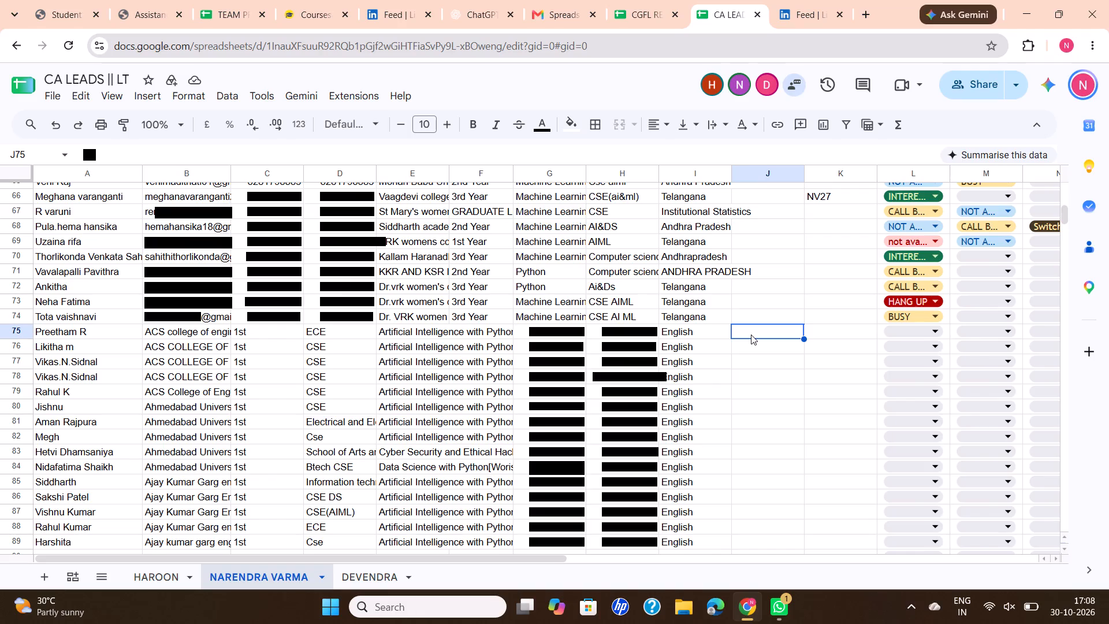
{"action": "left_click", "coordinate": [769, 322]}
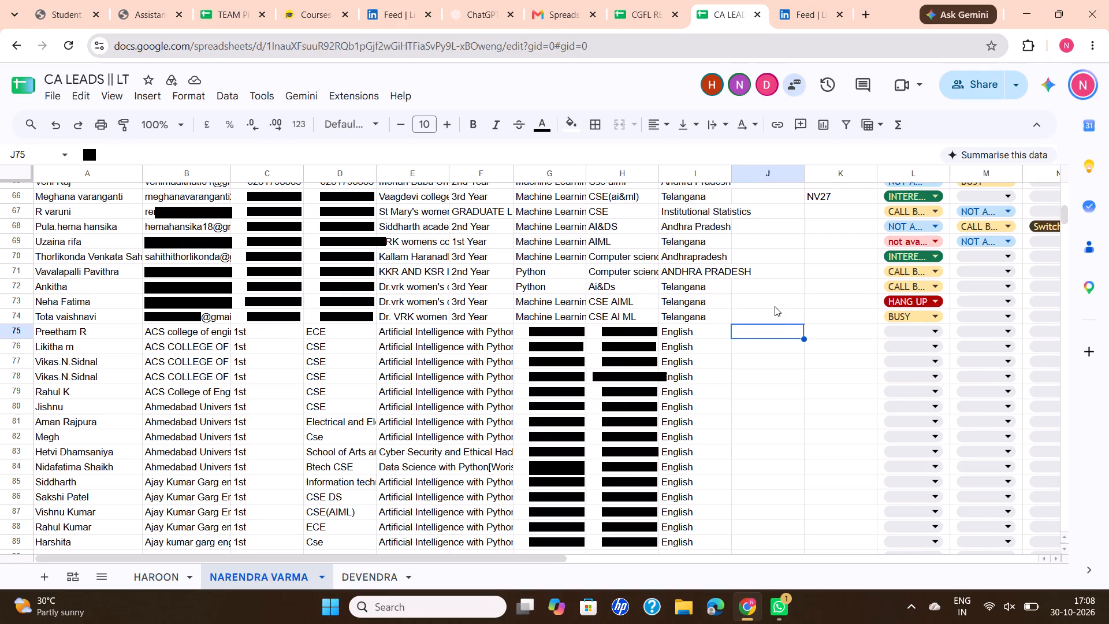
{"action": "left_click", "coordinate": [775, 306]}
{"action": "left_click", "coordinate": [764, 320]}
{"action": "scroll", "coordinate": [764, 320], "scroll_direction": "left", "scroll_amount": 2}
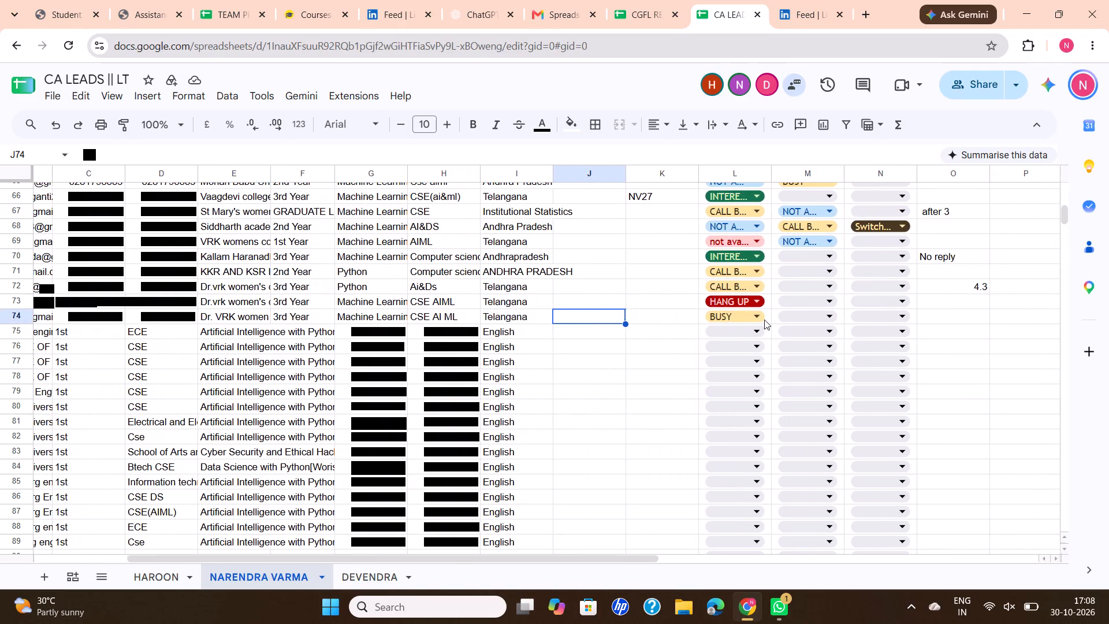
{"action": "scroll", "coordinate": [764, 320], "scroll_direction": "right", "scroll_amount": 8}
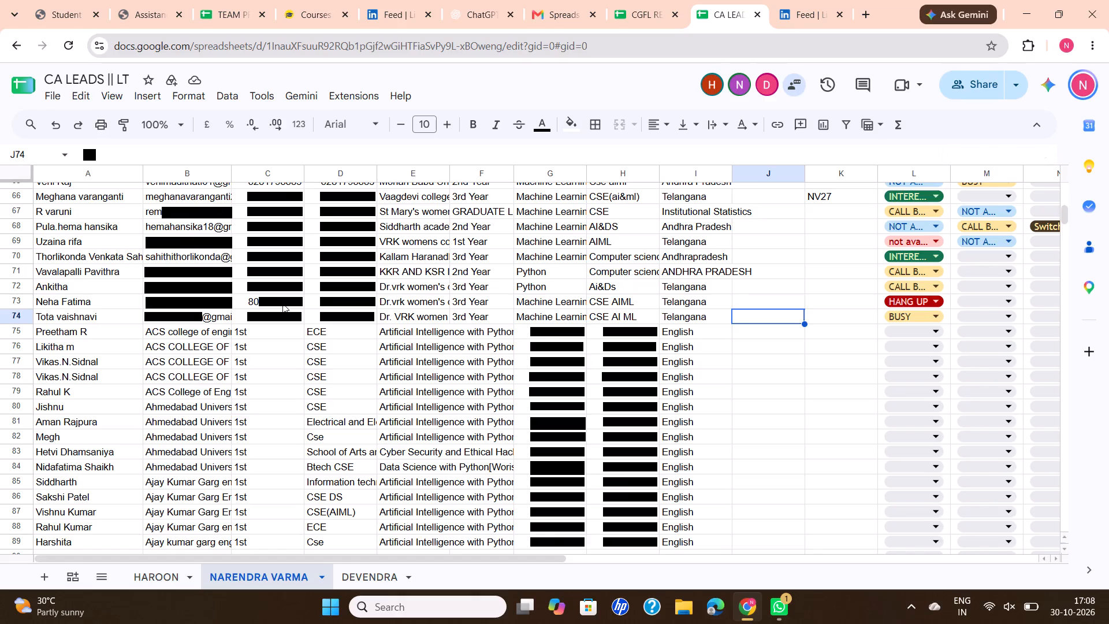
Examine the branch, year, contact number and college of the lead in row 75, plus the college in row 76.
{"action": "left_click", "coordinate": [308, 329]}
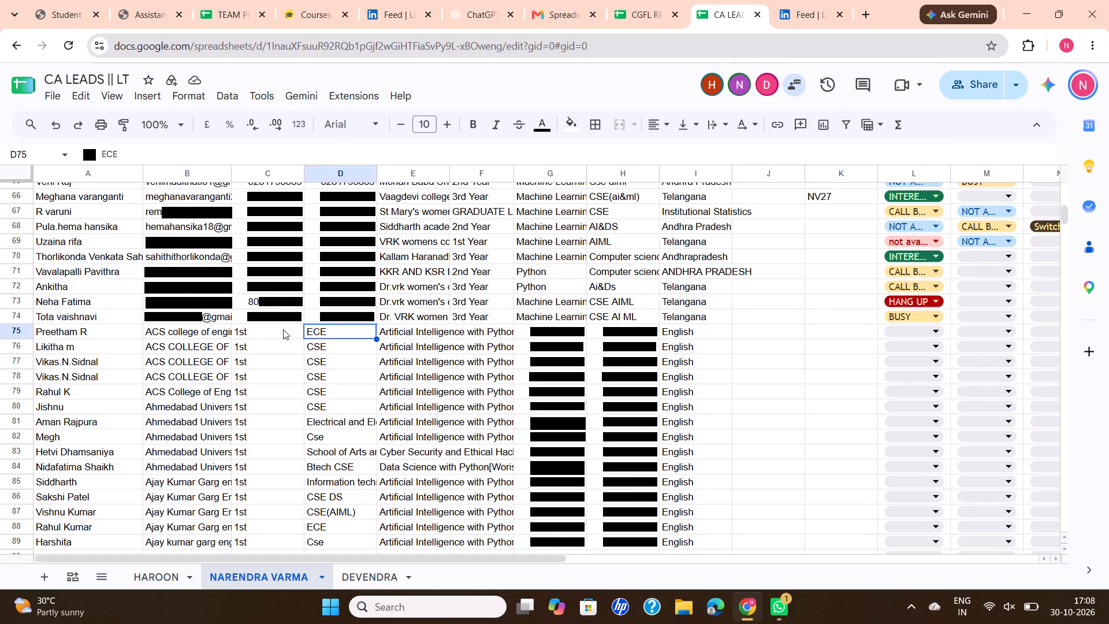
{"action": "left_click", "coordinate": [283, 329]}
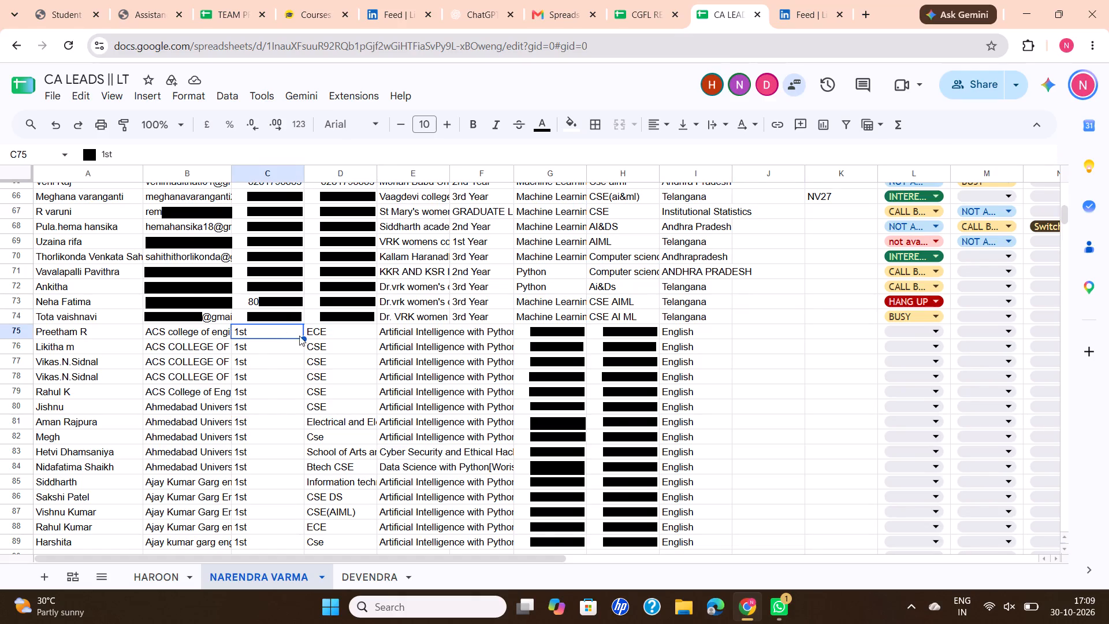
{"action": "left_click", "coordinate": [567, 334]}
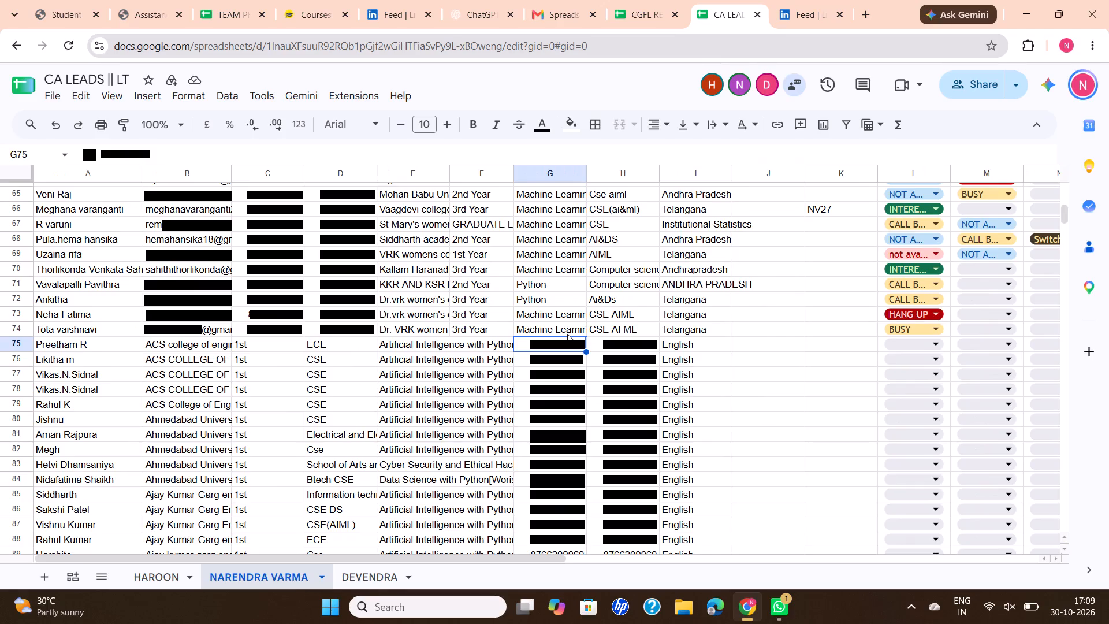
{"action": "triple_click", "coordinate": [176, 346]}
{"action": "left_click", "coordinate": [177, 361]}
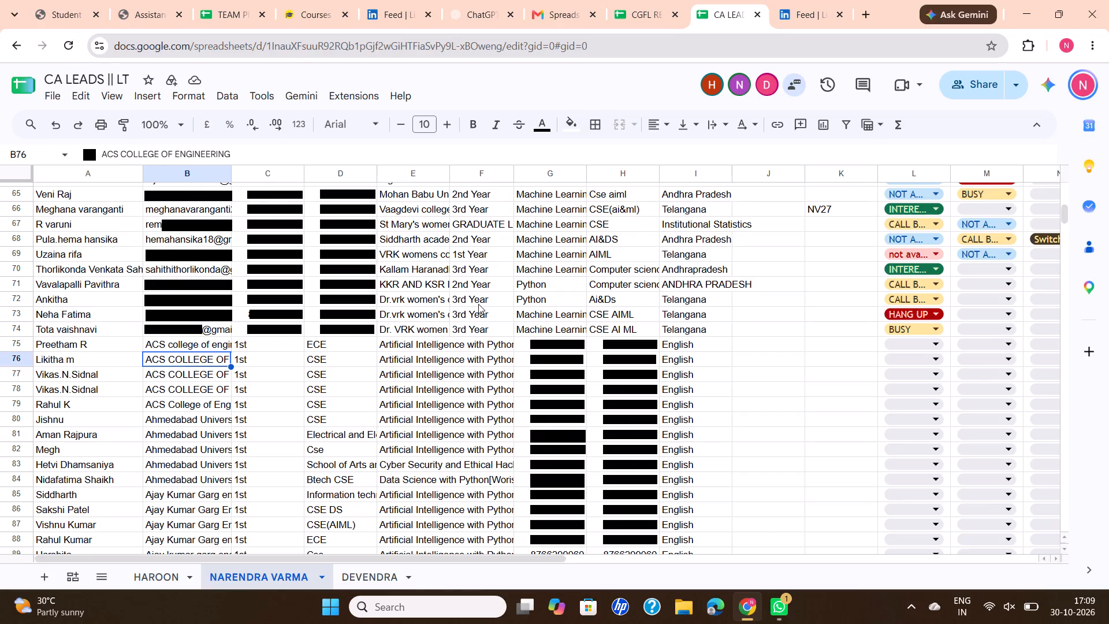
{"action": "left_click", "coordinate": [532, 344]}
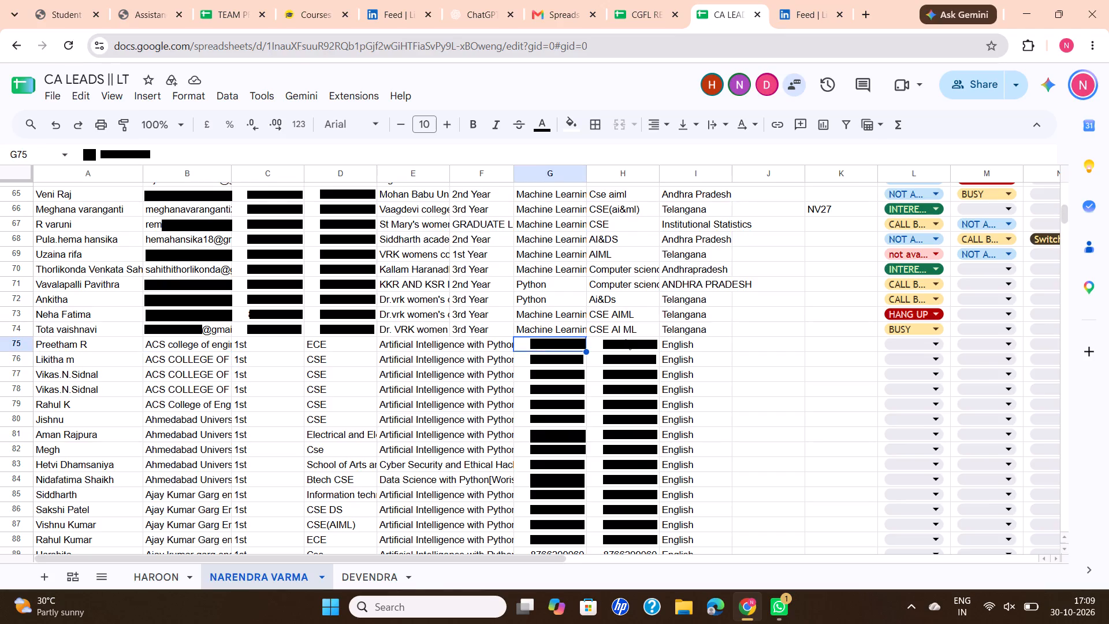
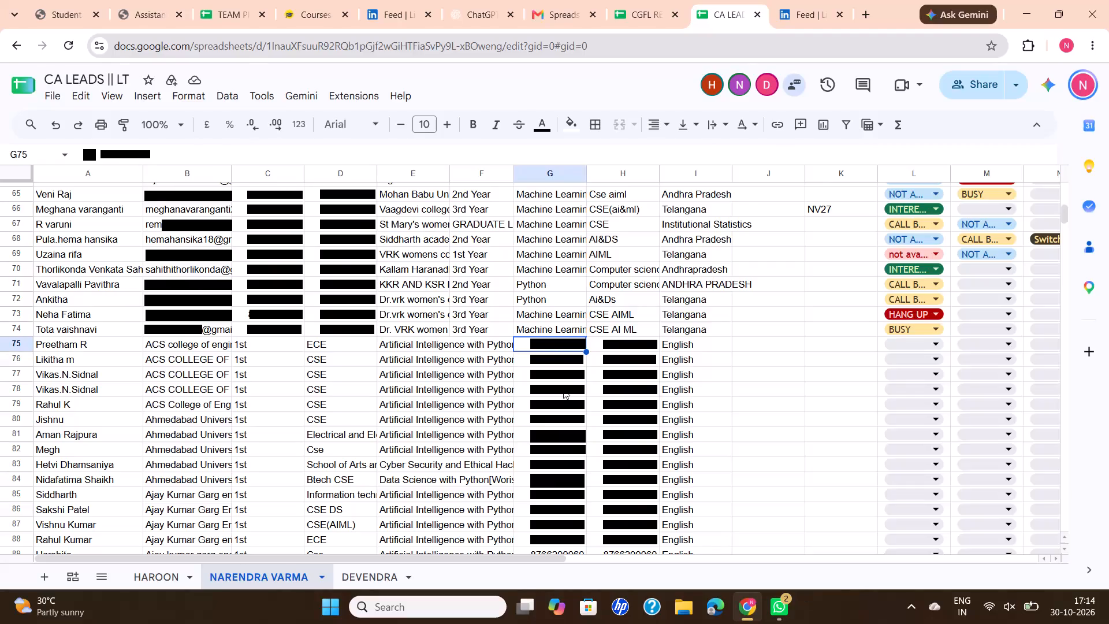
{"action": "left_click", "coordinate": [554, 339]}
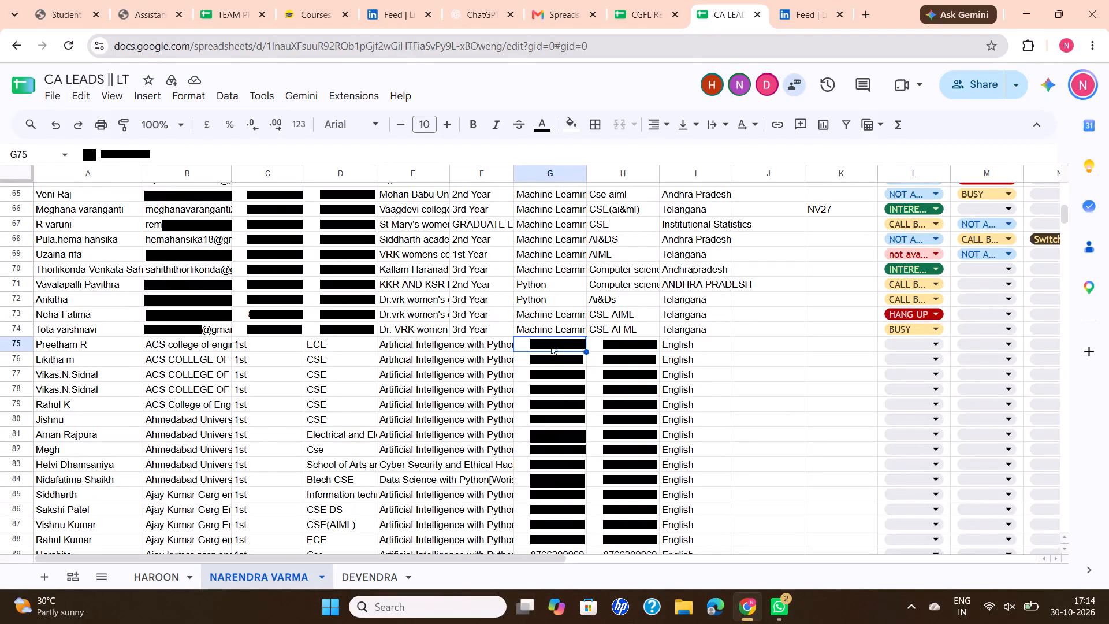
{"action": "triple_click", "coordinate": [551, 344]}
{"action": "key", "text": "ctrl+c"}
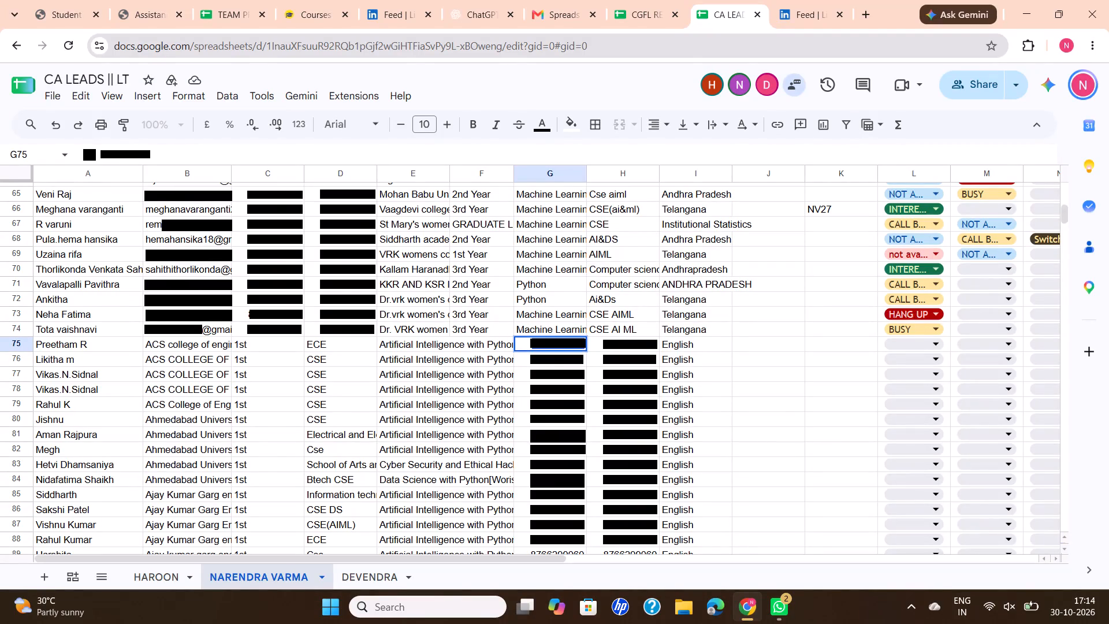
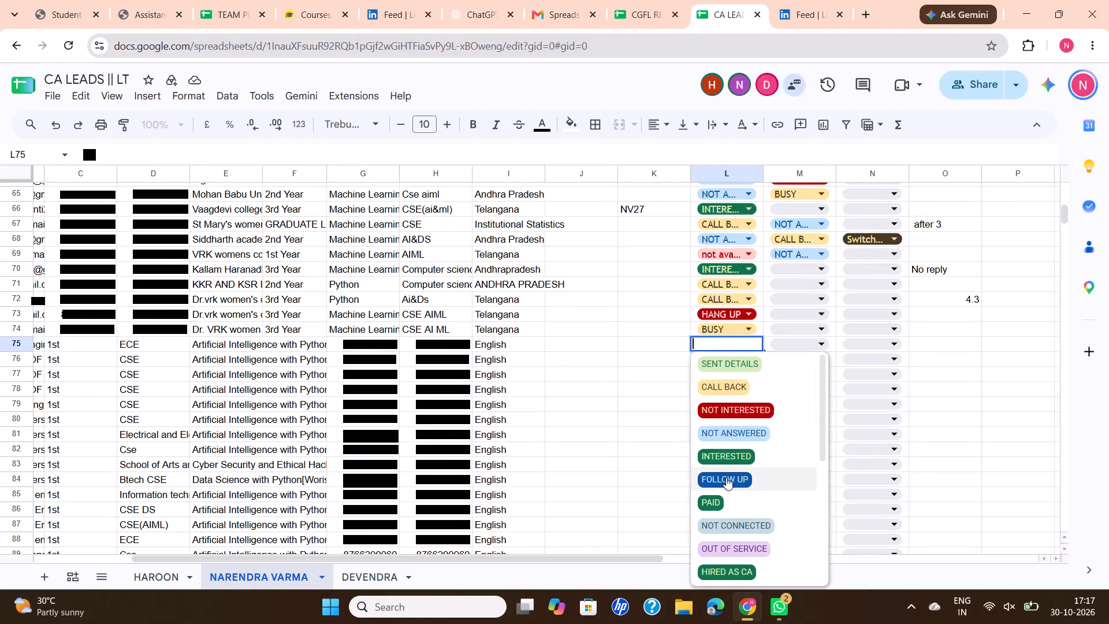
Record the row 75 lead's call statuses as INTERESTED in column L and BUSY in column M.
{"action": "left_click", "coordinate": [727, 462]}
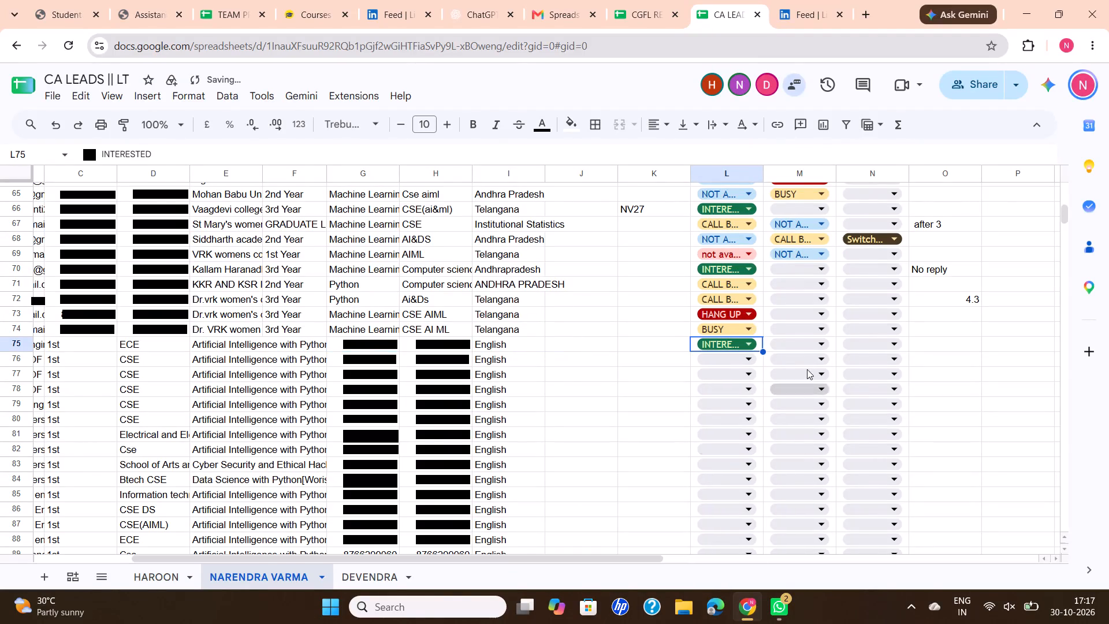
{"action": "left_click", "coordinate": [818, 345]}
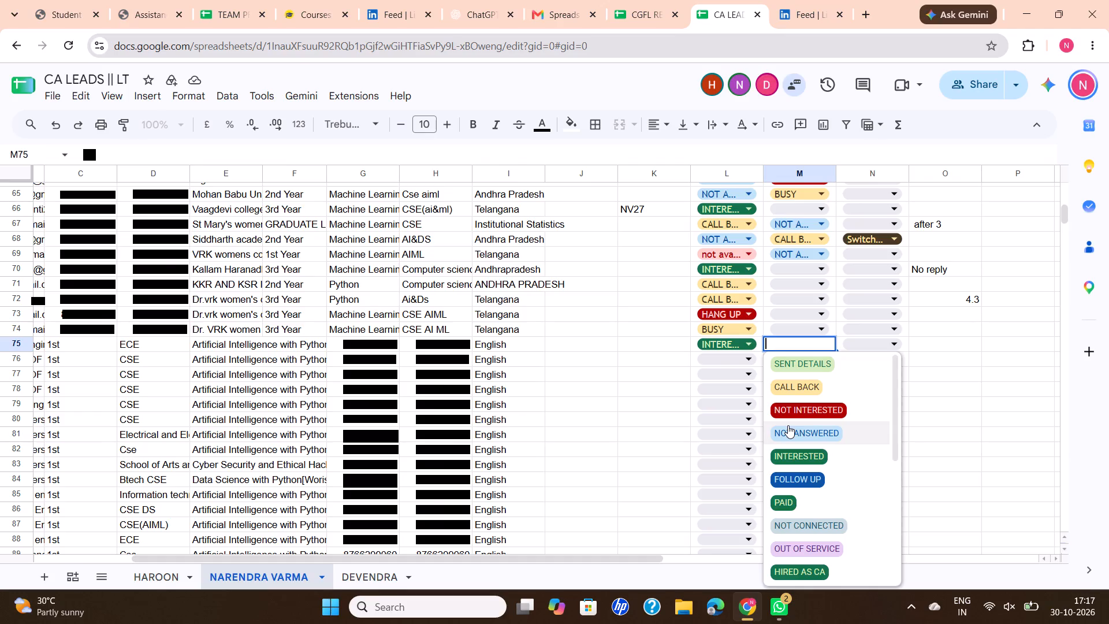
{"action": "scroll", "coordinate": [788, 425], "scroll_direction": "down", "scroll_amount": 2}
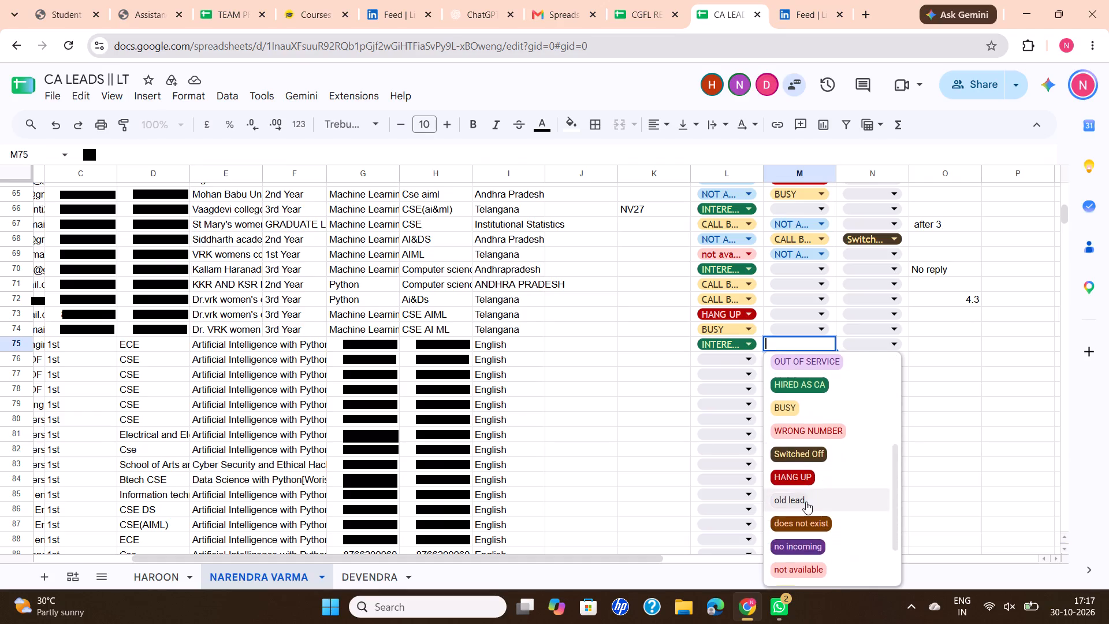
{"action": "left_click", "coordinate": [780, 399]}
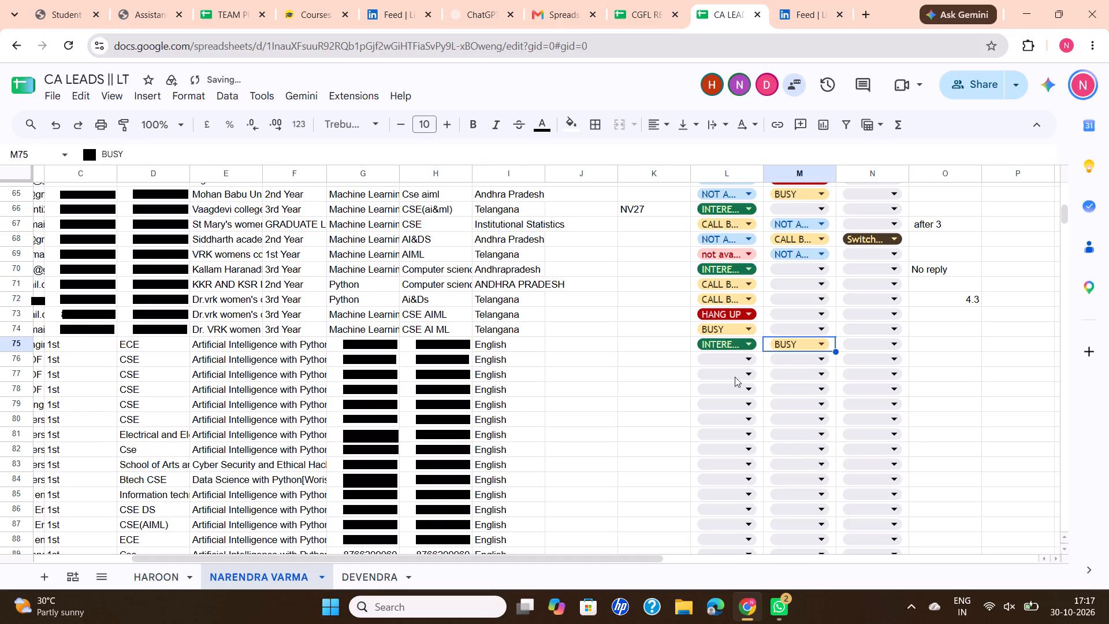
{"action": "left_click", "coordinate": [650, 352]}
{"action": "left_click", "coordinate": [649, 362]}
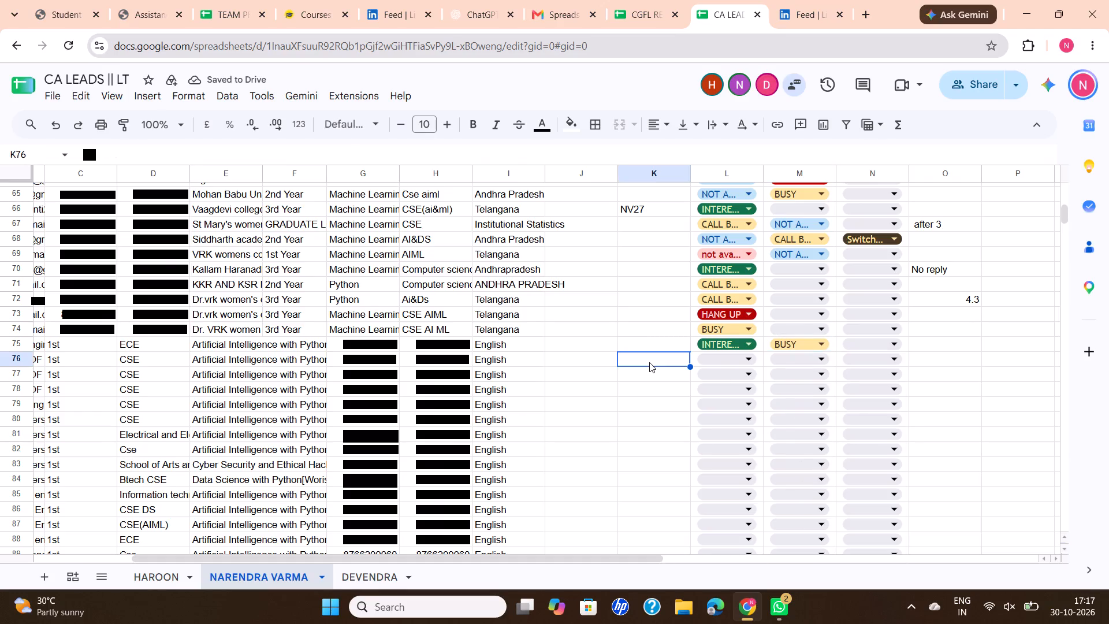
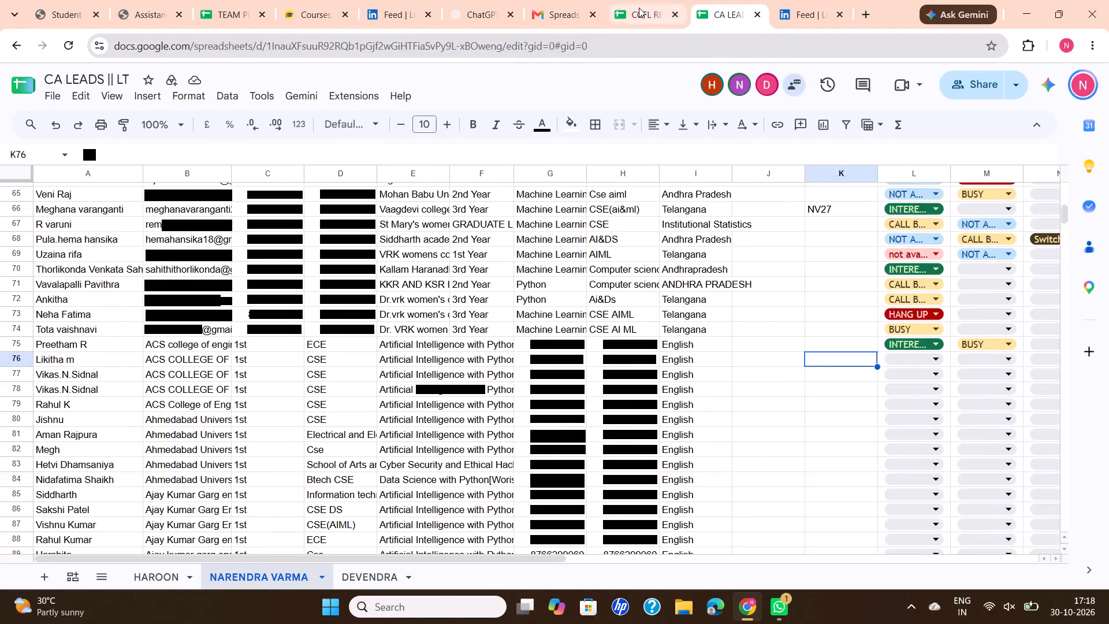
Switch to the CGFL responses spreadsheet and examine the availability, class representative, referral code and Given columns on the NARENDRA sheet.
{"action": "left_click", "coordinate": [639, 8]}
{"action": "scroll", "coordinate": [412, 446], "scroll_direction": "down", "scroll_amount": 1}
{"action": "scroll", "coordinate": [412, 446], "scroll_direction": "left", "scroll_amount": 1}
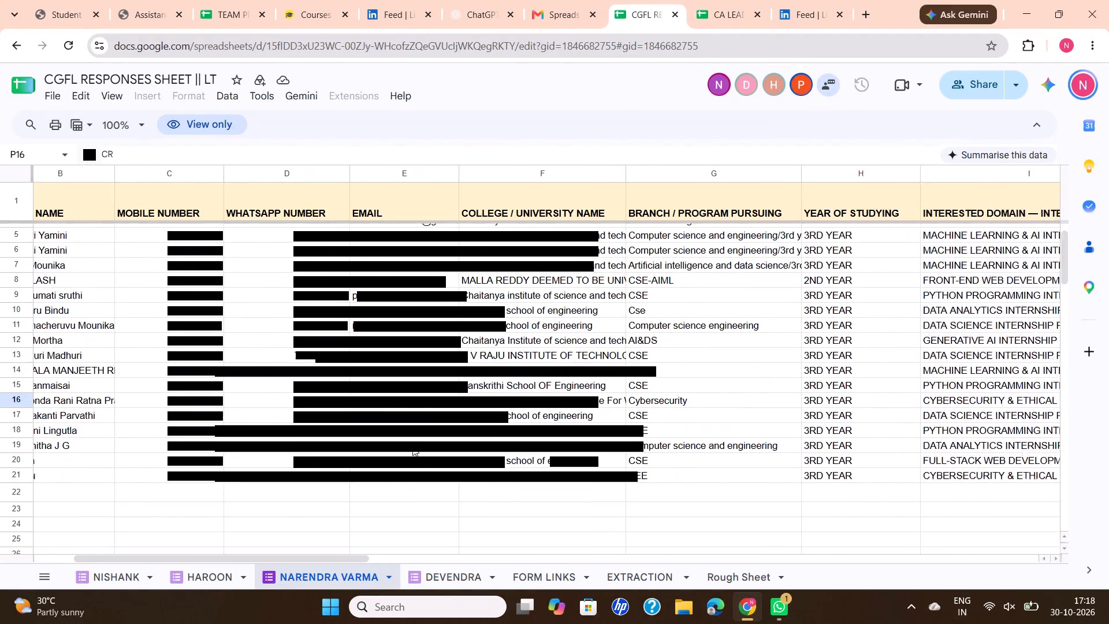
{"action": "scroll", "coordinate": [412, 446], "scroll_direction": "left", "scroll_amount": 4}
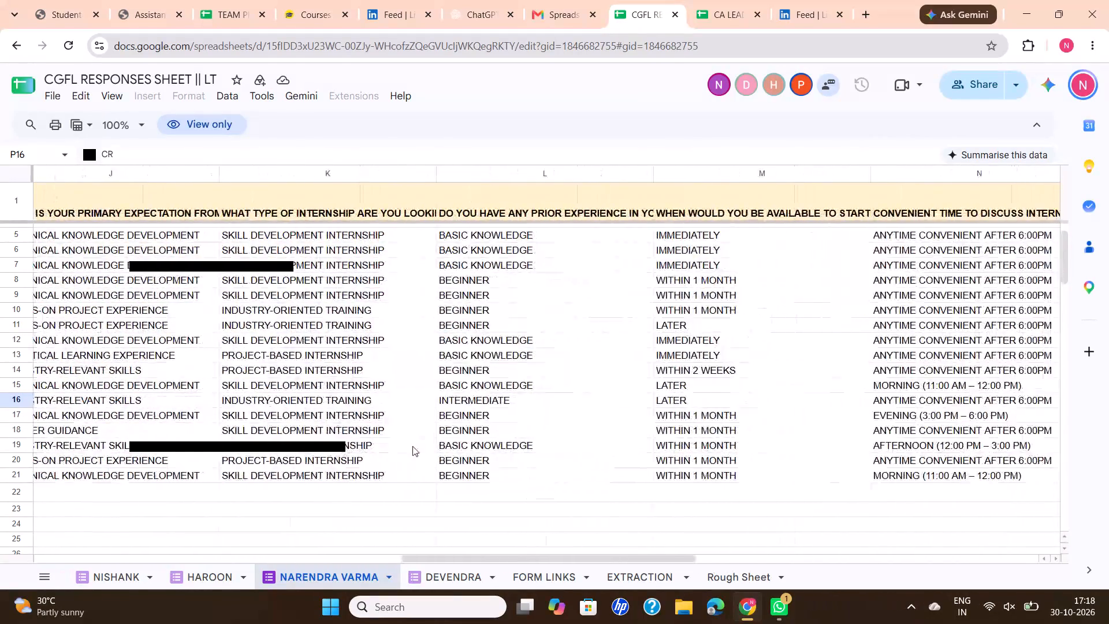
{"action": "scroll", "coordinate": [412, 446], "scroll_direction": "left", "scroll_amount": 1}
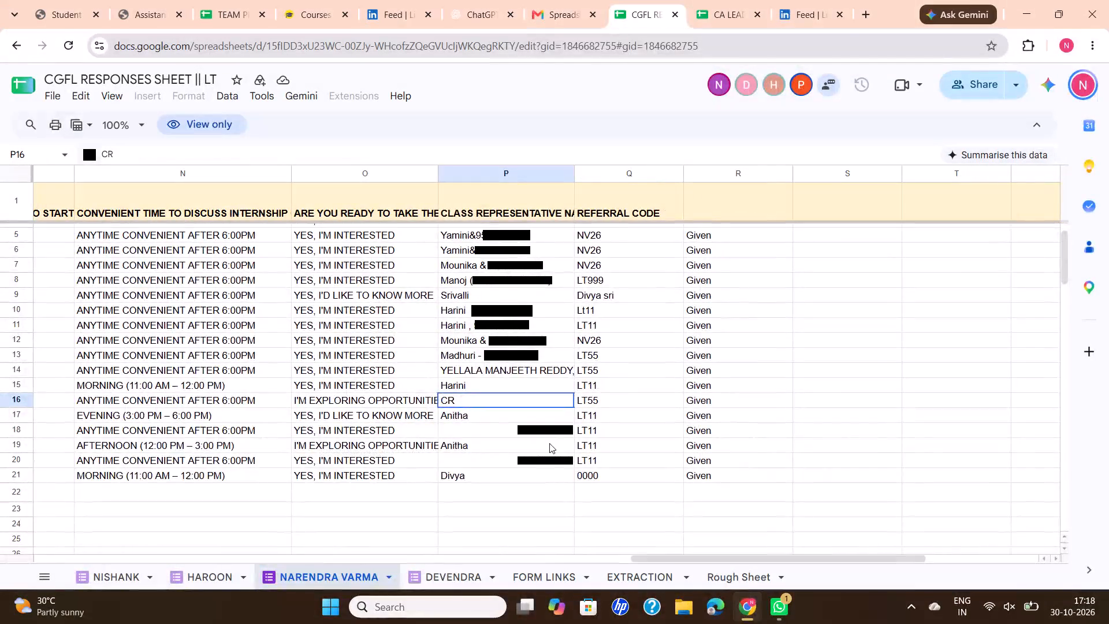
{"action": "scroll", "coordinate": [549, 443], "scroll_direction": "up", "scroll_amount": 1}
{"action": "scroll", "coordinate": [640, 404], "scroll_direction": "up", "scroll_amount": 1}
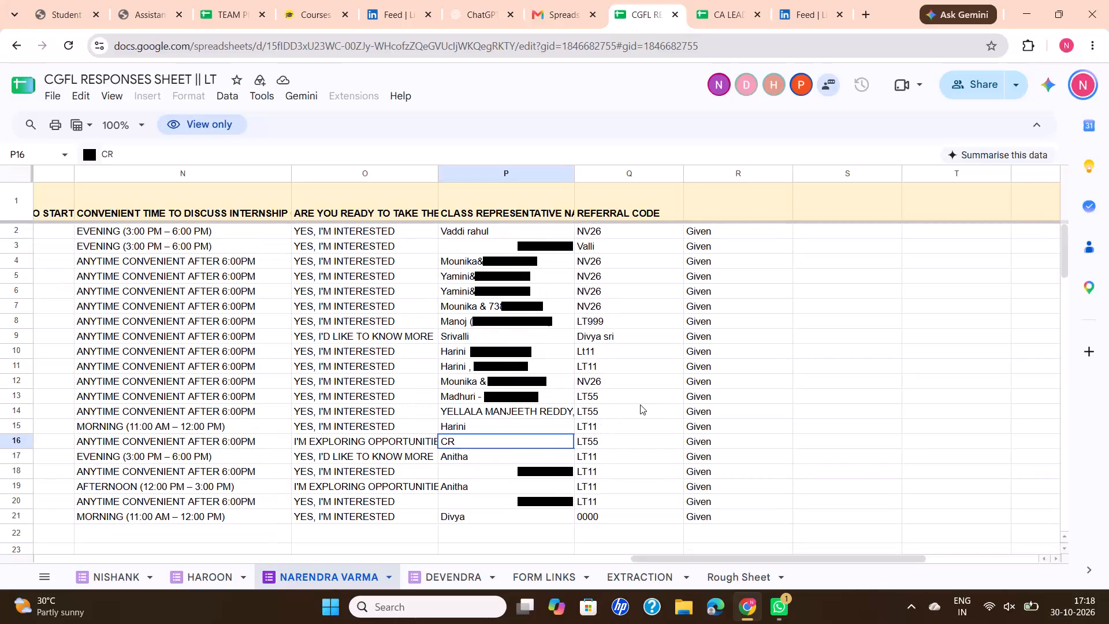
{"action": "scroll", "coordinate": [640, 404], "scroll_direction": "up", "scroll_amount": 1}
{"action": "scroll", "coordinate": [640, 404], "scroll_direction": "left", "scroll_amount": 1}
{"action": "scroll", "coordinate": [640, 404], "scroll_direction": "up", "scroll_amount": 1}
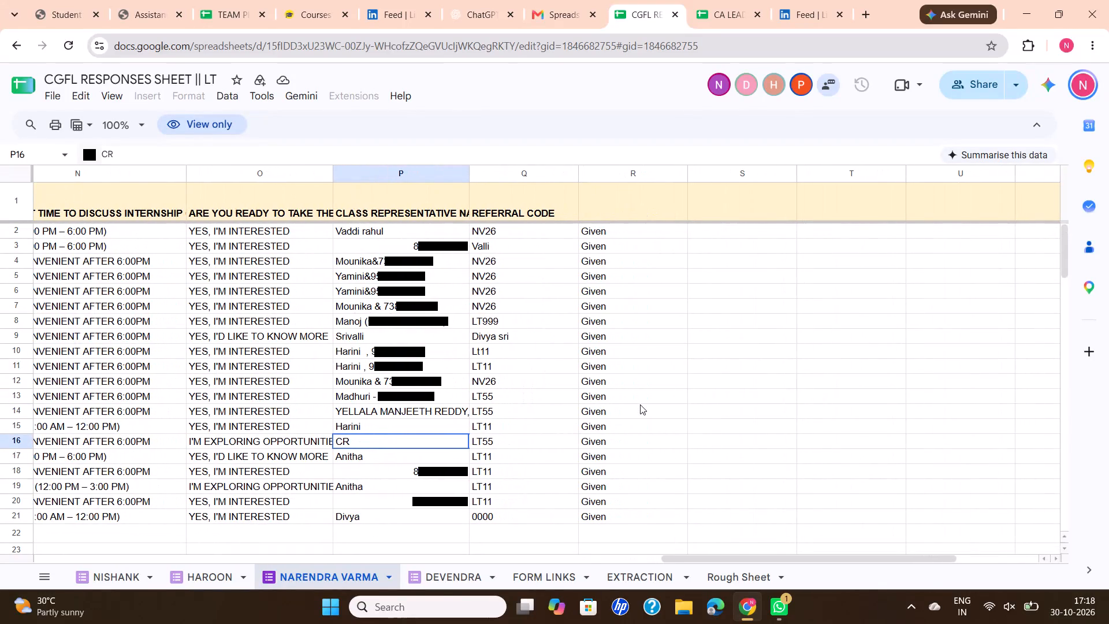
{"action": "scroll", "coordinate": [640, 404], "scroll_direction": "up", "scroll_amount": 1}
{"action": "scroll", "coordinate": [640, 404], "scroll_direction": "right", "scroll_amount": 3}
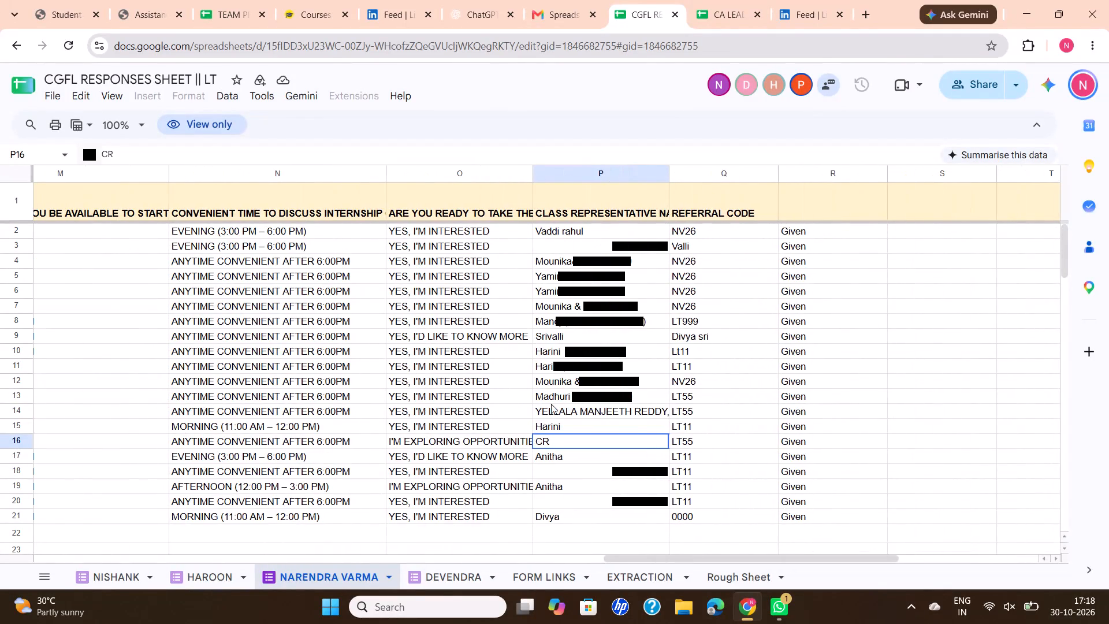
{"action": "scroll", "coordinate": [551, 404], "scroll_direction": "right", "scroll_amount": 1}
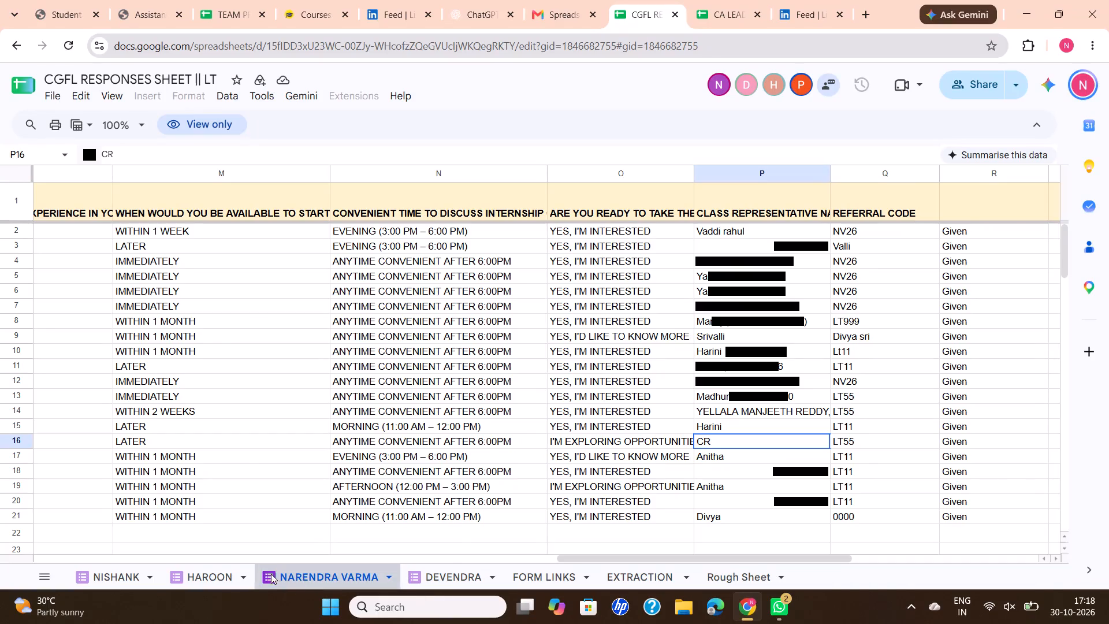
Check the HAROON sheet's responses across to the class representative, referral code, BD Name and Status columns.
{"action": "left_click", "coordinate": [209, 570]}
{"action": "scroll", "coordinate": [372, 471], "scroll_direction": "left", "scroll_amount": 3}
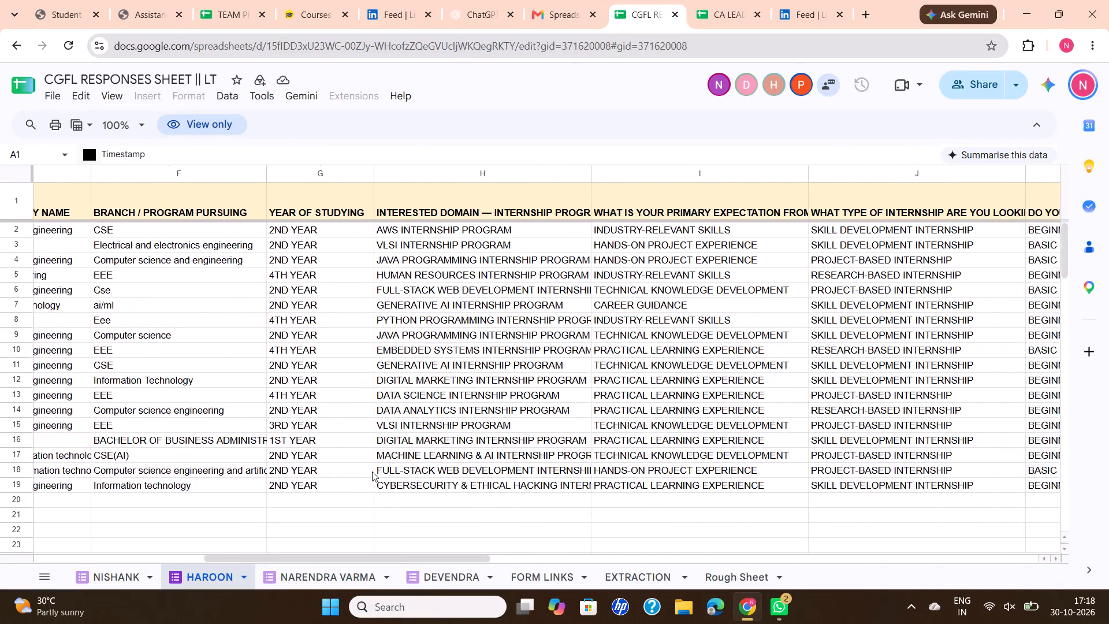
{"action": "scroll", "coordinate": [372, 471], "scroll_direction": "left", "scroll_amount": 5}
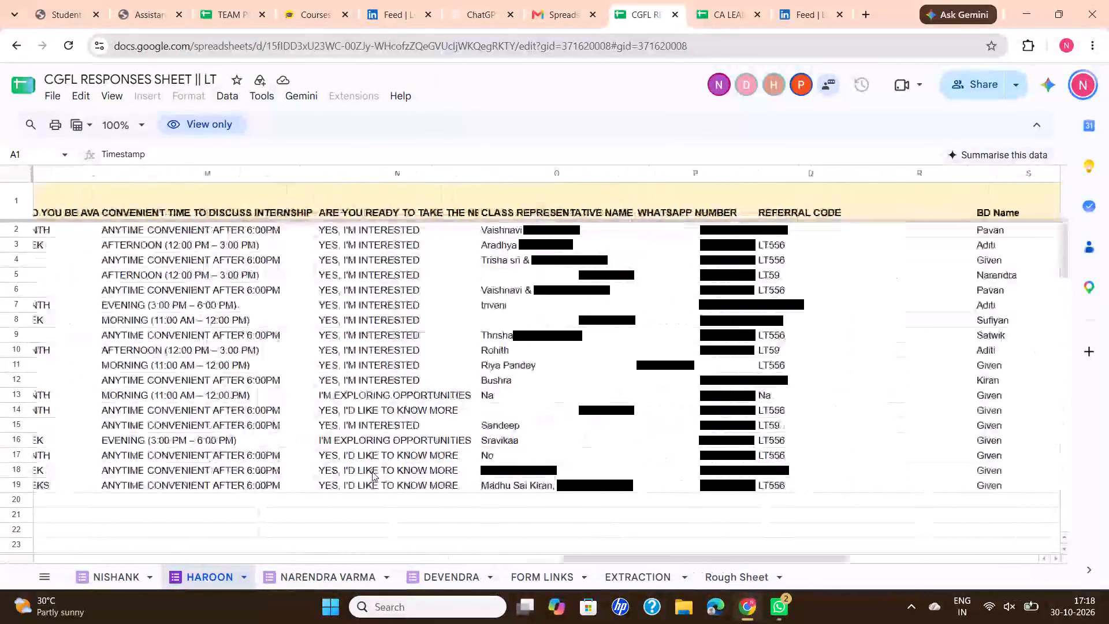
{"action": "scroll", "coordinate": [372, 471], "scroll_direction": "left", "scroll_amount": 2}
{"action": "scroll", "coordinate": [372, 471], "scroll_direction": "right", "scroll_amount": 2}
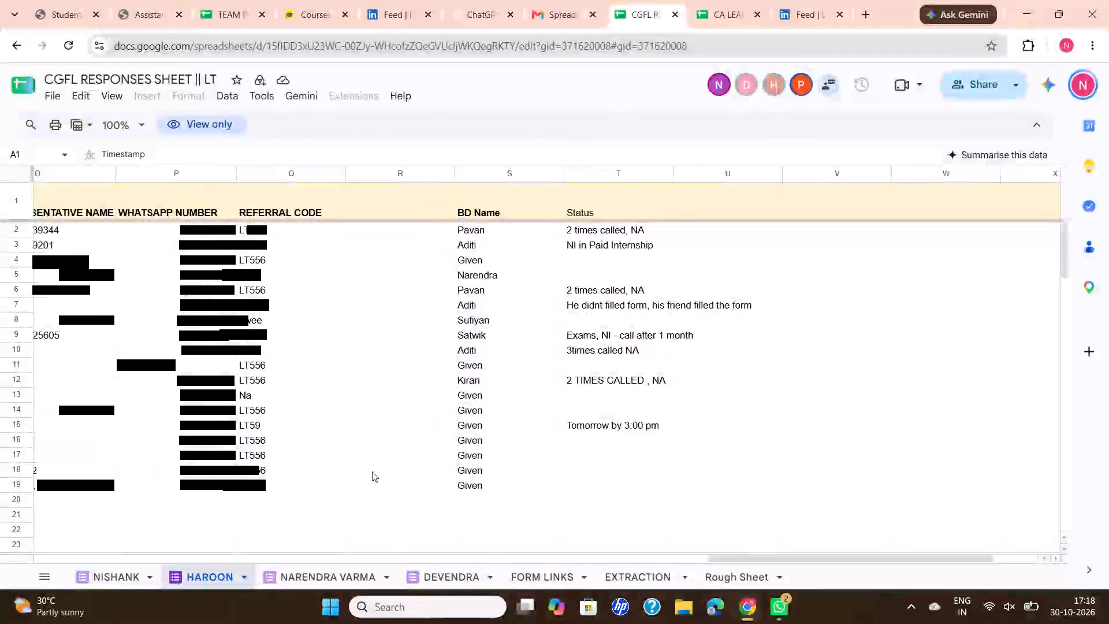
{"action": "scroll", "coordinate": [372, 471], "scroll_direction": "right", "scroll_amount": 1}
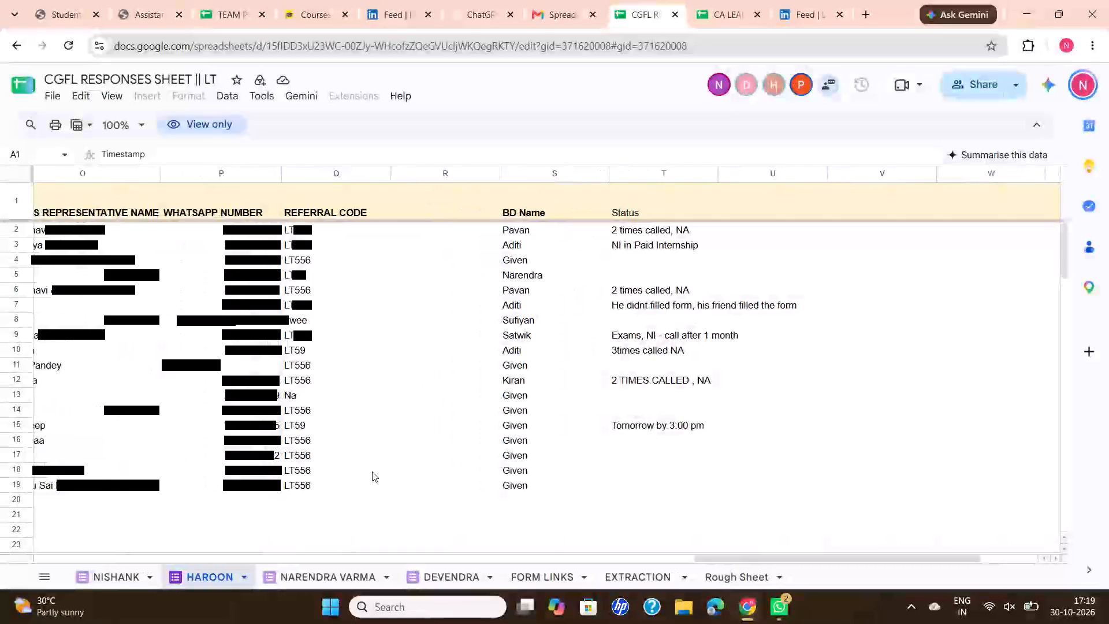
Check the DEVENDRA sheet's referral code, BD NAME and Status columns from the first response down to row 57.
{"action": "left_click", "coordinate": [451, 567]}
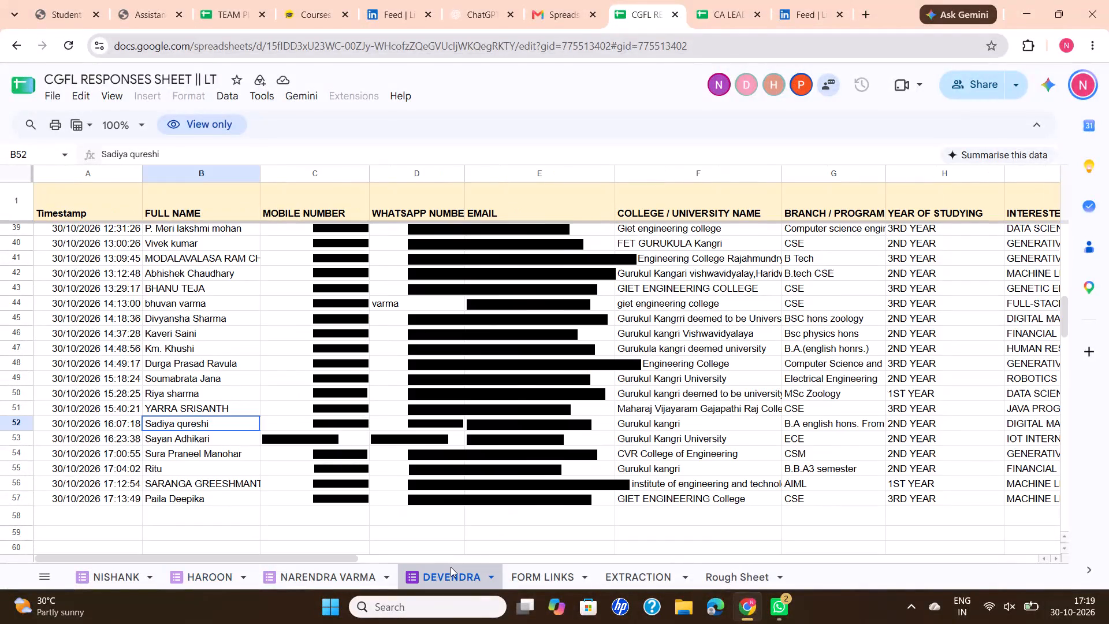
{"action": "scroll", "coordinate": [559, 517], "scroll_direction": "left", "scroll_amount": 4}
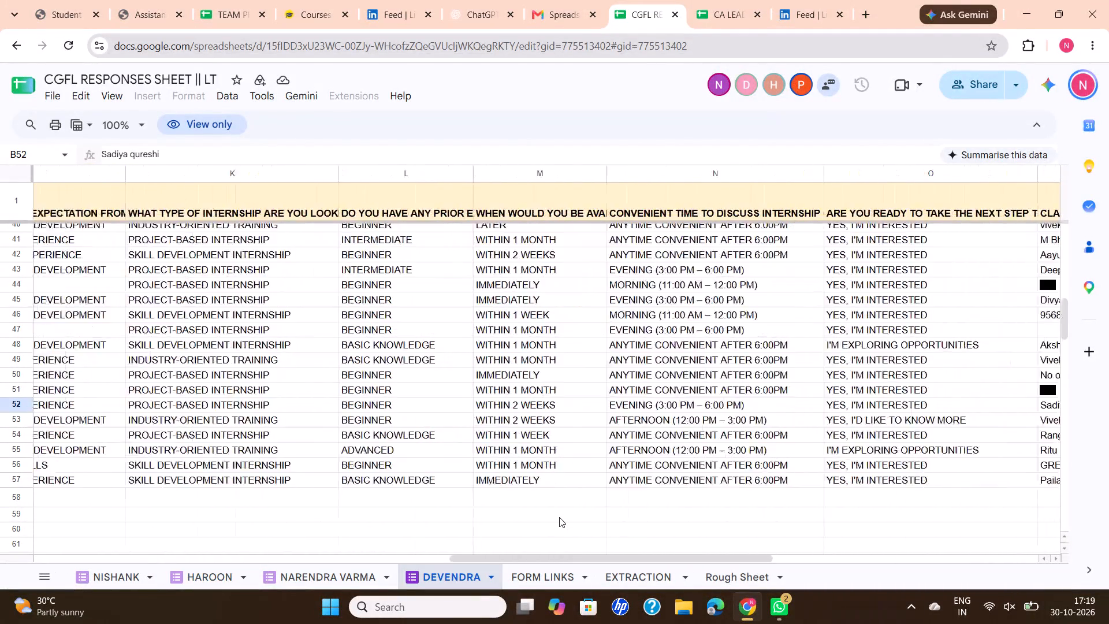
{"action": "scroll", "coordinate": [559, 517], "scroll_direction": "left", "scroll_amount": 2}
{"action": "scroll", "coordinate": [559, 517], "scroll_direction": "up", "scroll_amount": 3}
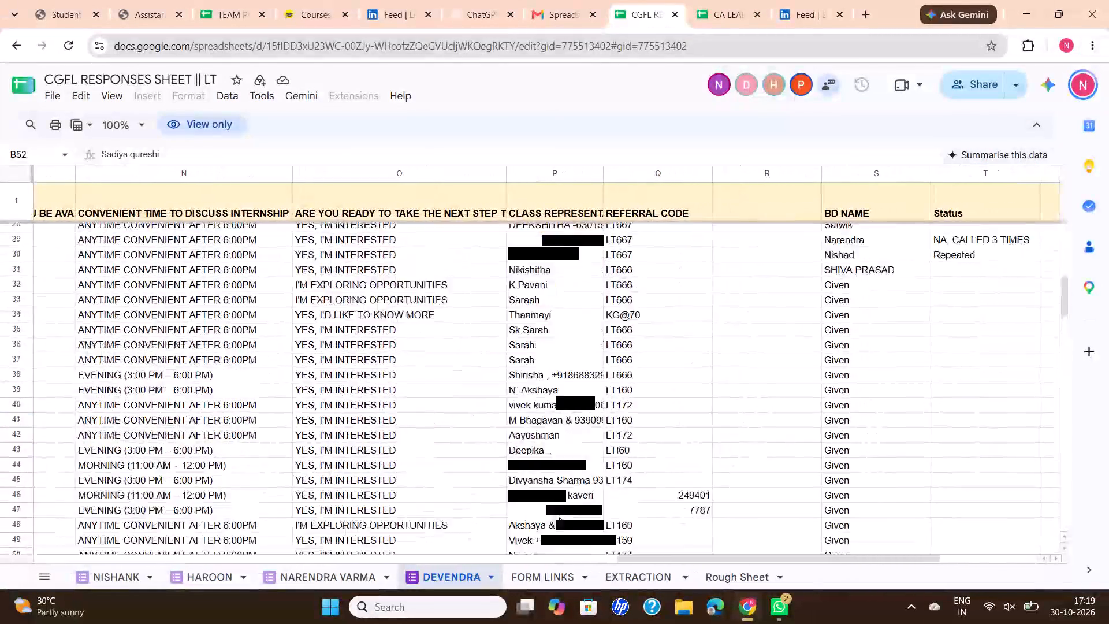
{"action": "scroll", "coordinate": [559, 517], "scroll_direction": "up", "scroll_amount": 2}
{"action": "scroll", "coordinate": [559, 517], "scroll_direction": "down", "scroll_amount": 1}
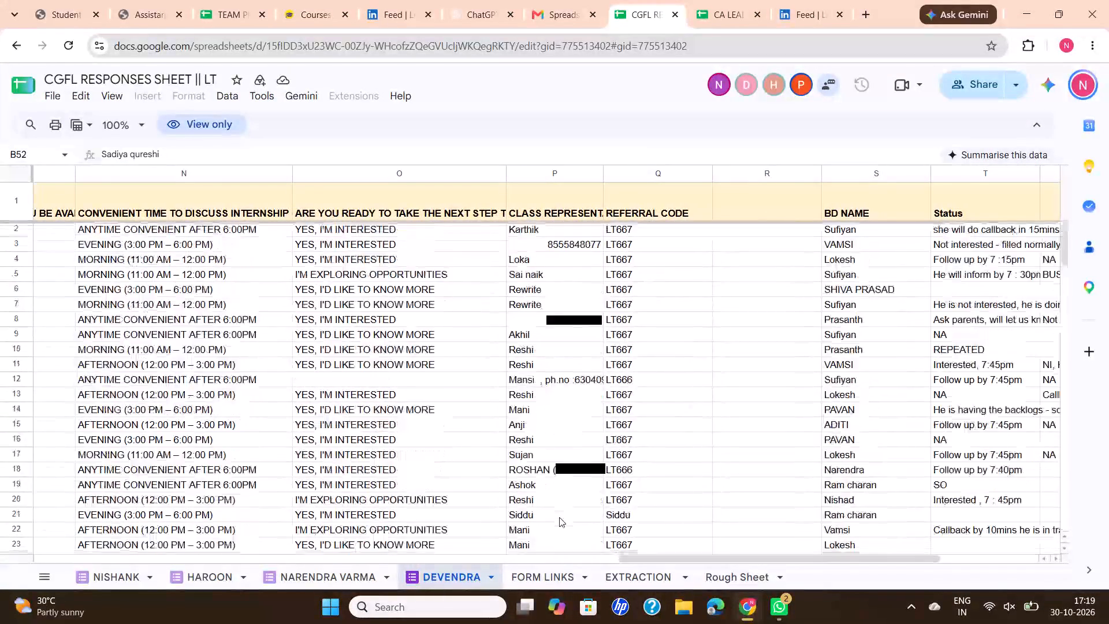
{"action": "scroll", "coordinate": [559, 517], "scroll_direction": "down", "scroll_amount": 2}
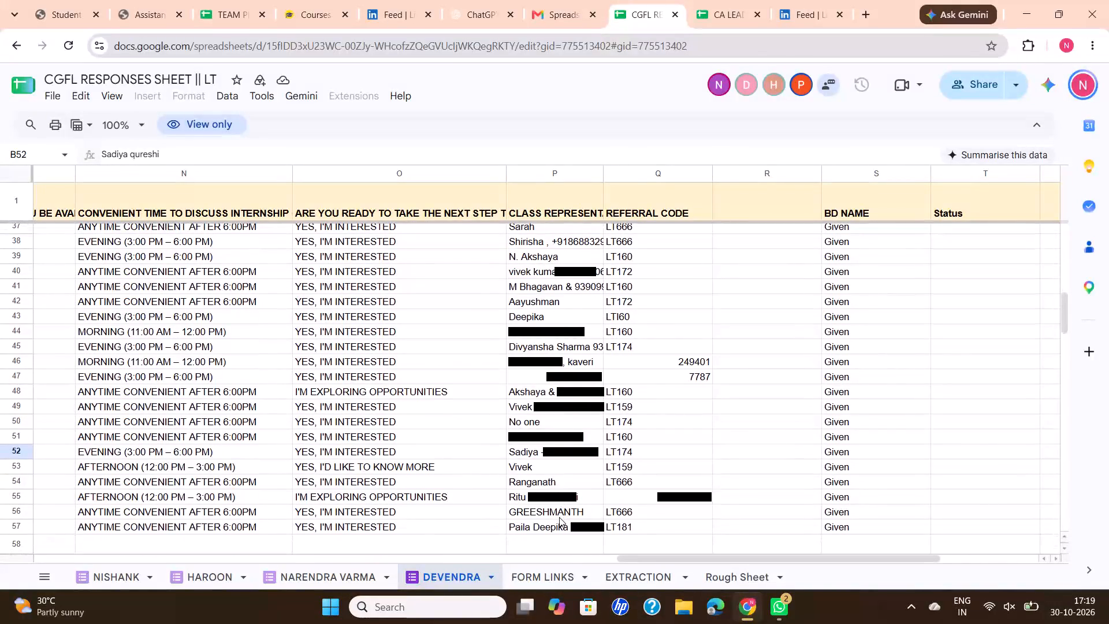
Open the response sheet between HAROON and DEVENDRA and examine its class representative, referral code and Given entries through row 22.
{"action": "left_click", "coordinate": [303, 580]}
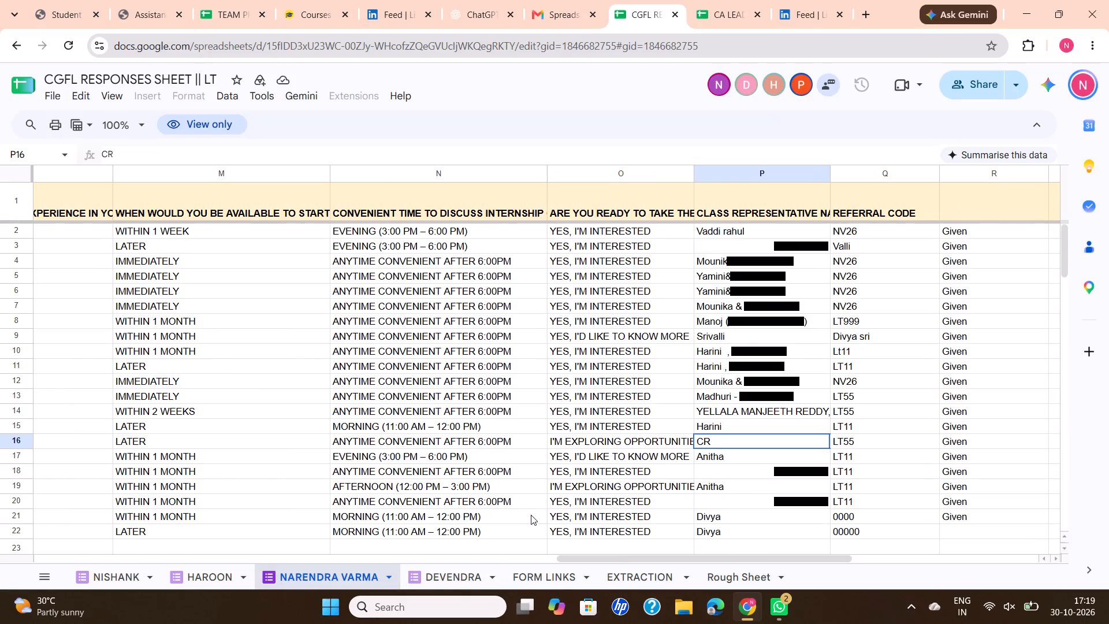
{"action": "scroll", "coordinate": [587, 465], "scroll_direction": "up", "scroll_amount": 1}
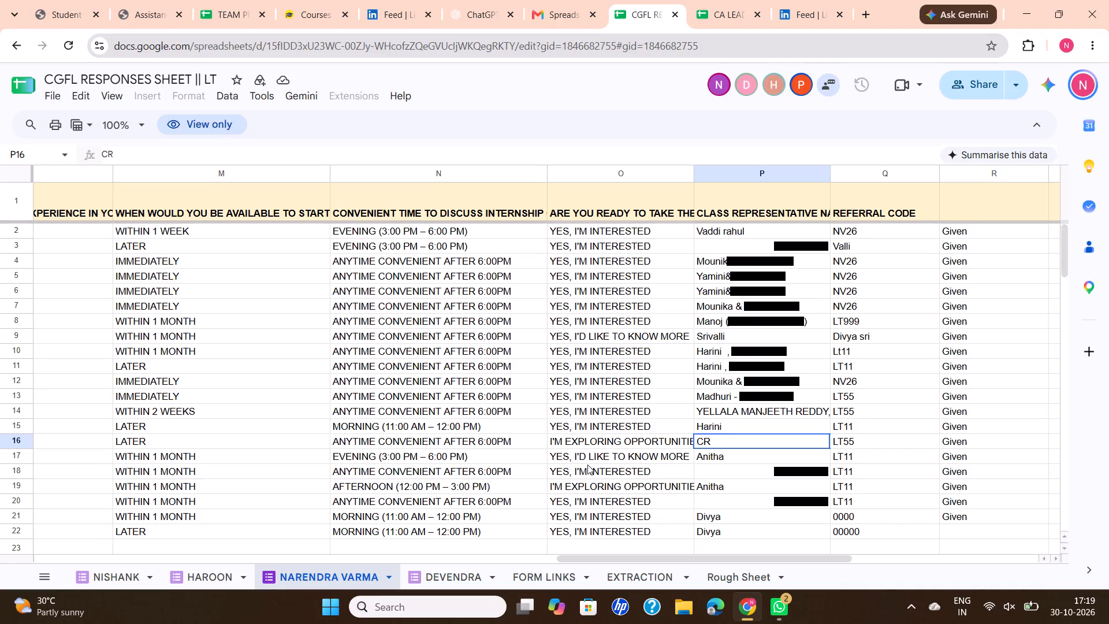
{"action": "scroll", "coordinate": [587, 465], "scroll_direction": "down", "scroll_amount": 1}
{"action": "scroll", "coordinate": [708, 451], "scroll_direction": "right", "scroll_amount": 3}
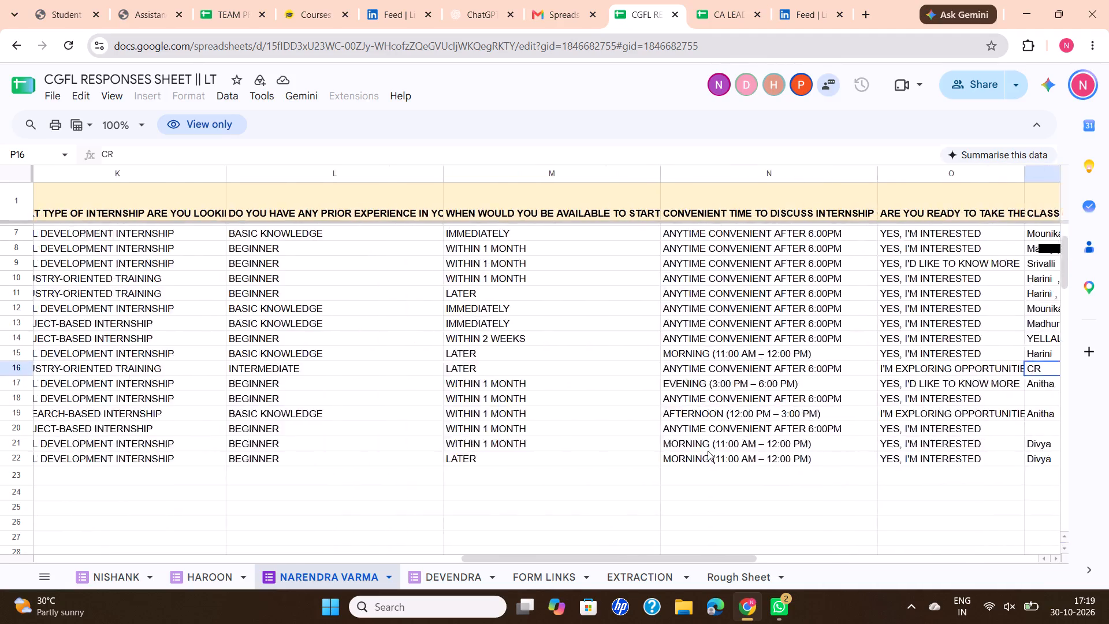
{"action": "scroll", "coordinate": [708, 451], "scroll_direction": "right", "scroll_amount": 6}
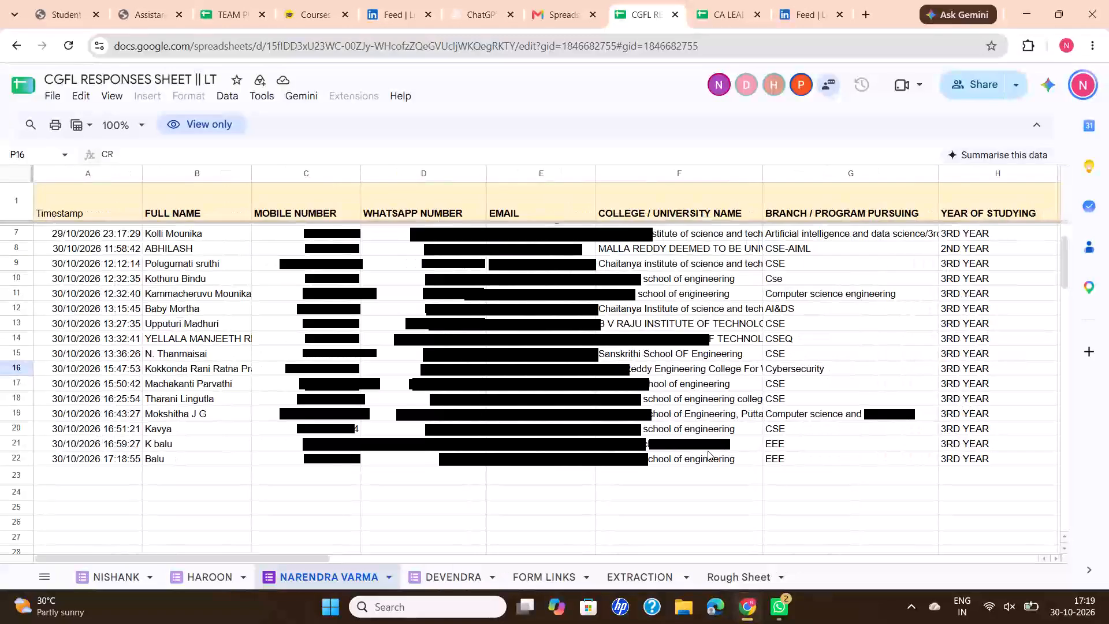
{"action": "scroll", "coordinate": [708, 451], "scroll_direction": "left", "scroll_amount": 1}
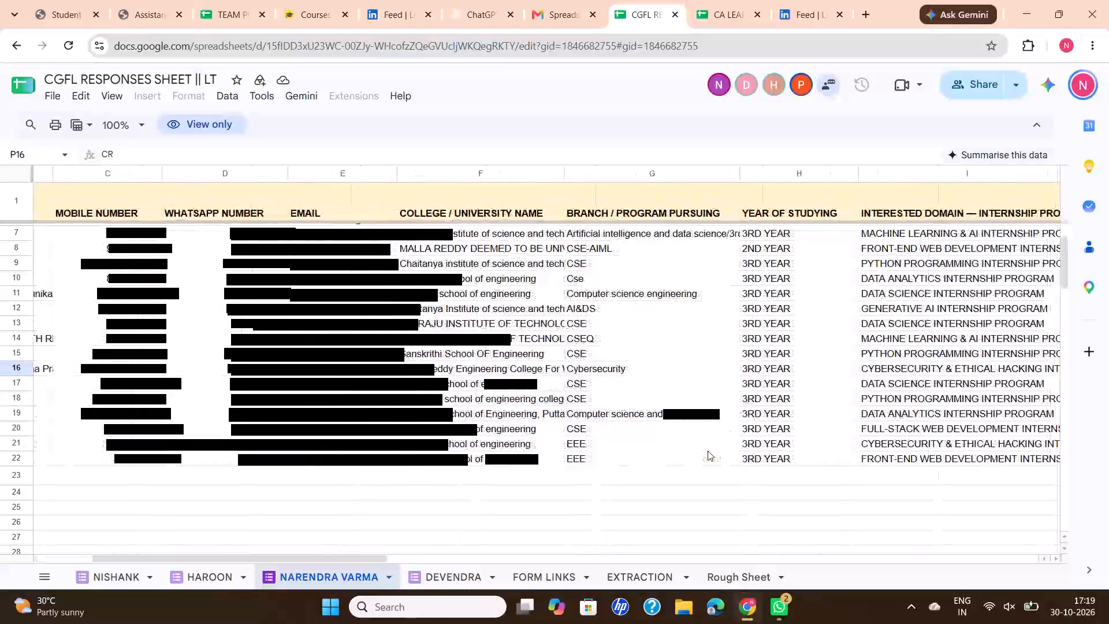
{"action": "scroll", "coordinate": [708, 451], "scroll_direction": "left", "scroll_amount": 5}
{"action": "scroll", "coordinate": [708, 451], "scroll_direction": "up", "scroll_amount": 3}
{"action": "scroll", "coordinate": [708, 451], "scroll_direction": "down", "scroll_amount": 1}
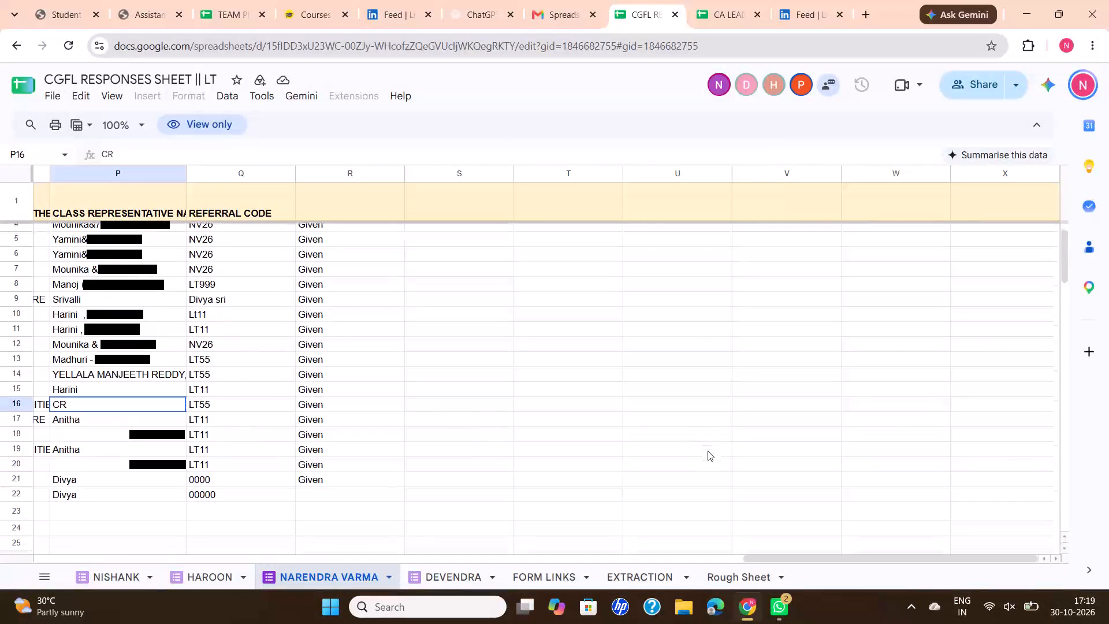
{"action": "scroll", "coordinate": [708, 451], "scroll_direction": "right", "scroll_amount": 3}
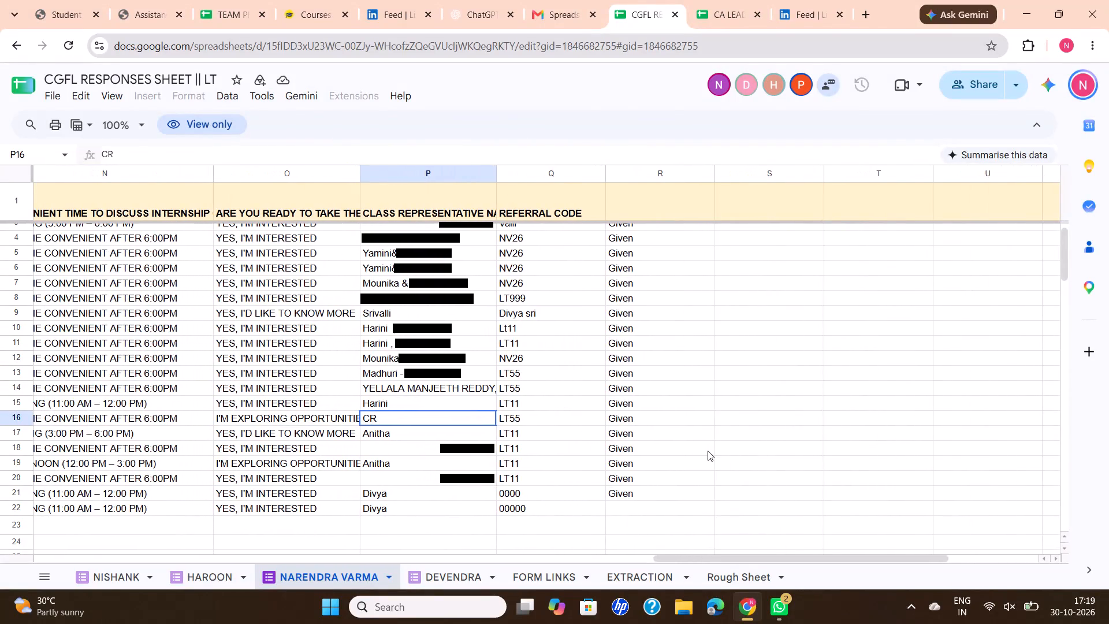
{"action": "scroll", "coordinate": [708, 451], "scroll_direction": "up", "scroll_amount": 3}
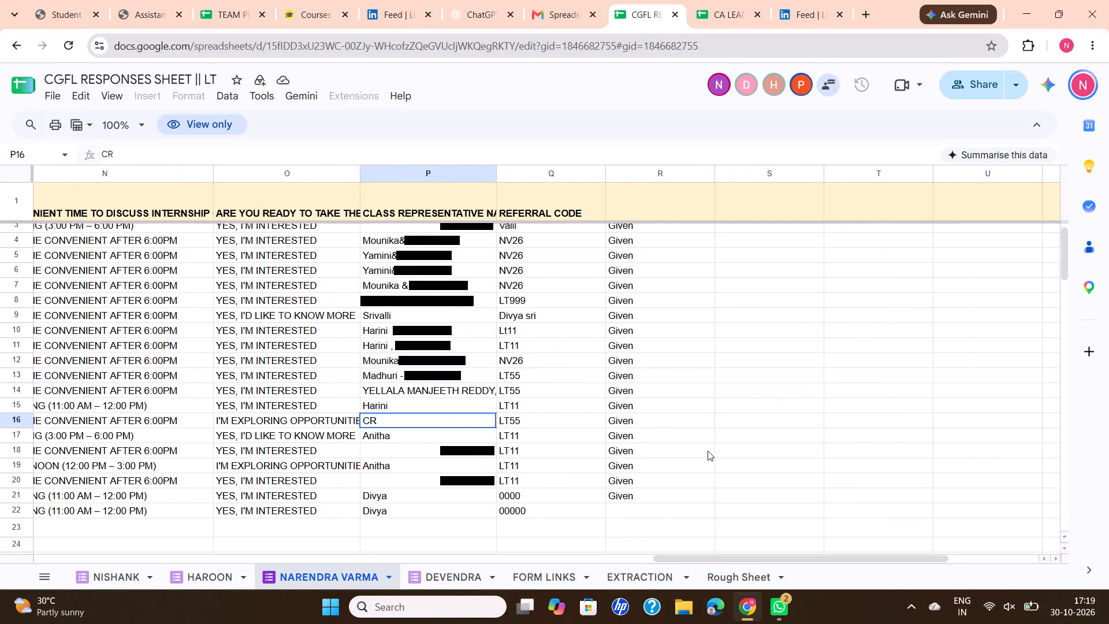
{"action": "scroll", "coordinate": [708, 451], "scroll_direction": "right", "scroll_amount": 1}
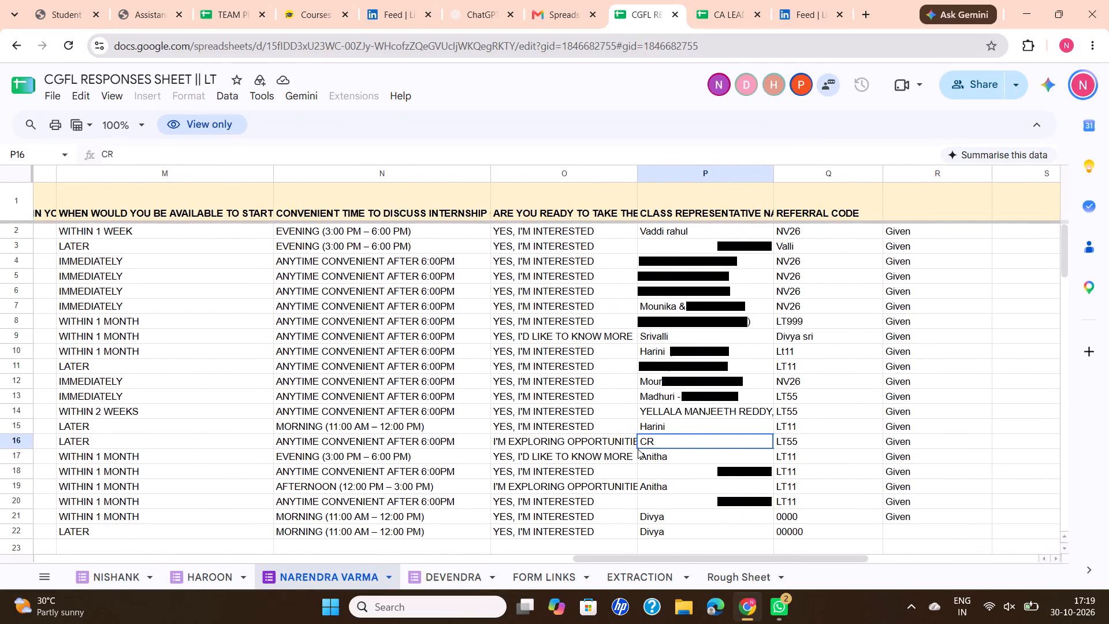
{"action": "left_click", "coordinate": [611, 444]}
{"action": "scroll", "coordinate": [611, 444], "scroll_direction": "down", "scroll_amount": 1}
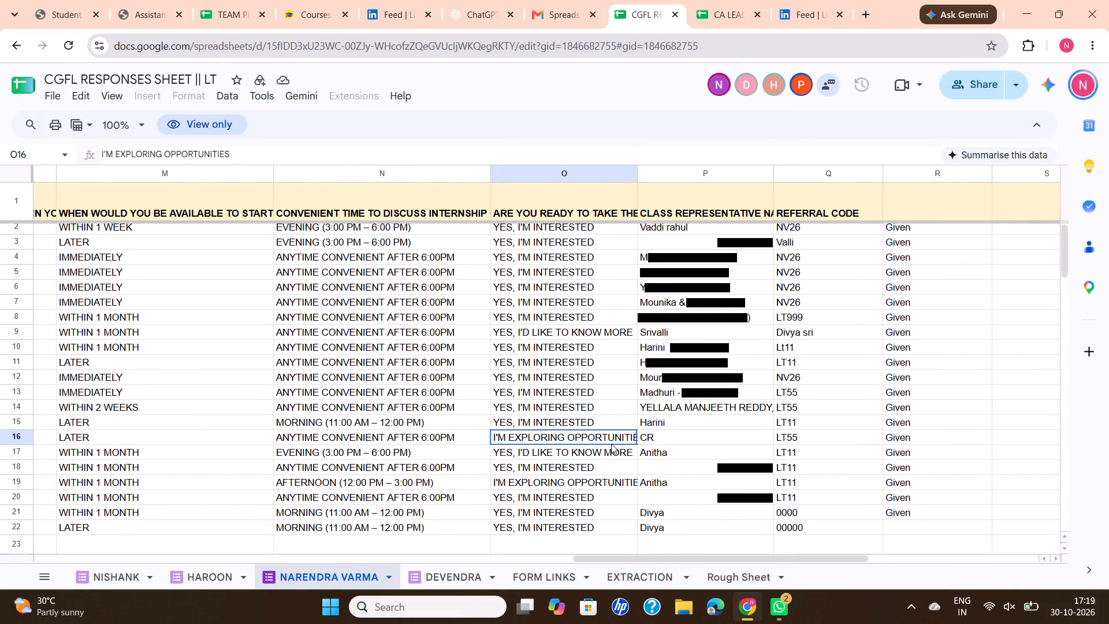
{"action": "scroll", "coordinate": [611, 444], "scroll_direction": "down", "scroll_amount": 1}
{"action": "scroll", "coordinate": [611, 444], "scroll_direction": "up", "scroll_amount": 2}
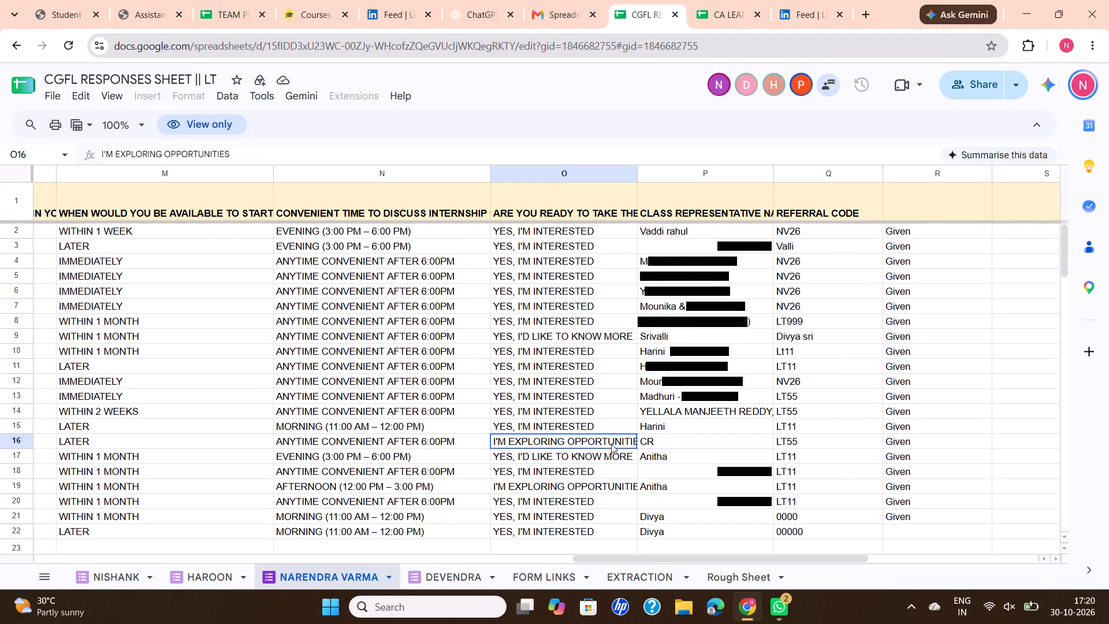
Review the respondents' timestamps, names, colleges, branches and years of study on the same team member's response sheet.
{"action": "scroll", "coordinate": [611, 444], "scroll_direction": "right", "scroll_amount": 6}
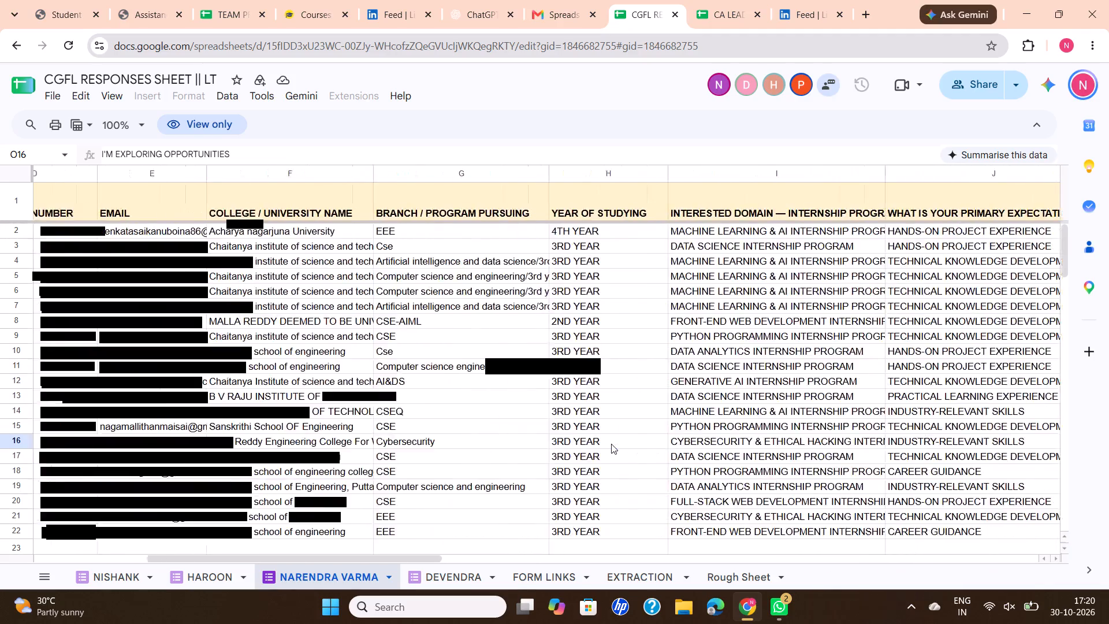
{"action": "scroll", "coordinate": [611, 444], "scroll_direction": "right", "scroll_amount": 3}
{"action": "scroll", "coordinate": [611, 444], "scroll_direction": "down", "scroll_amount": 1}
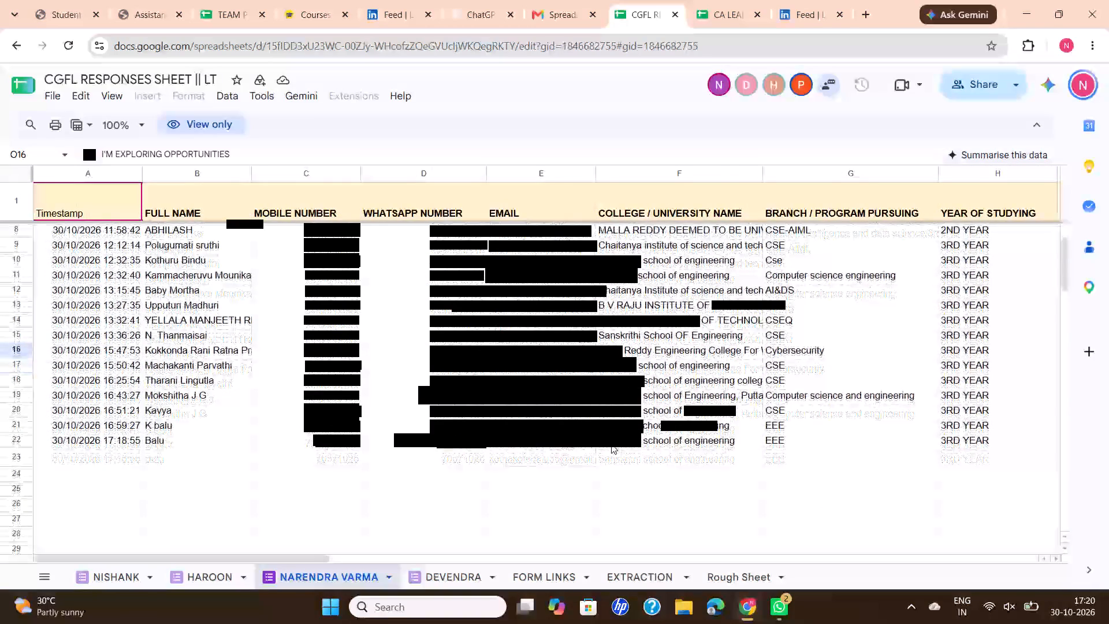
{"action": "scroll", "coordinate": [641, 623], "scroll_direction": "up", "scroll_amount": 2}
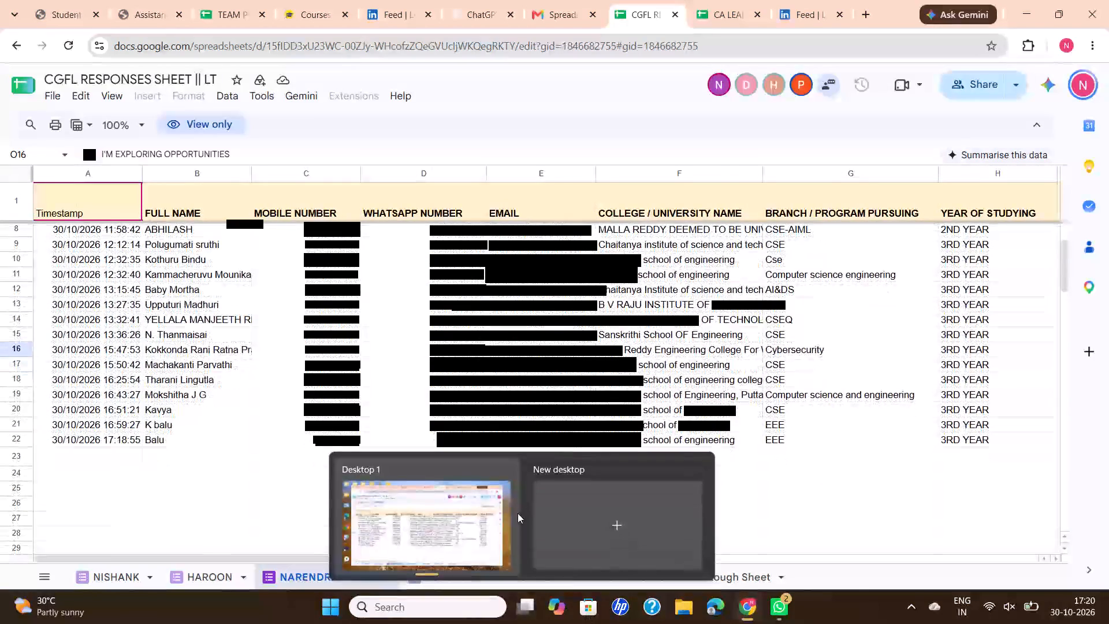
{"action": "left_click", "coordinate": [305, 493]}
{"action": "scroll", "coordinate": [305, 493], "scroll_direction": "up", "scroll_amount": 1}
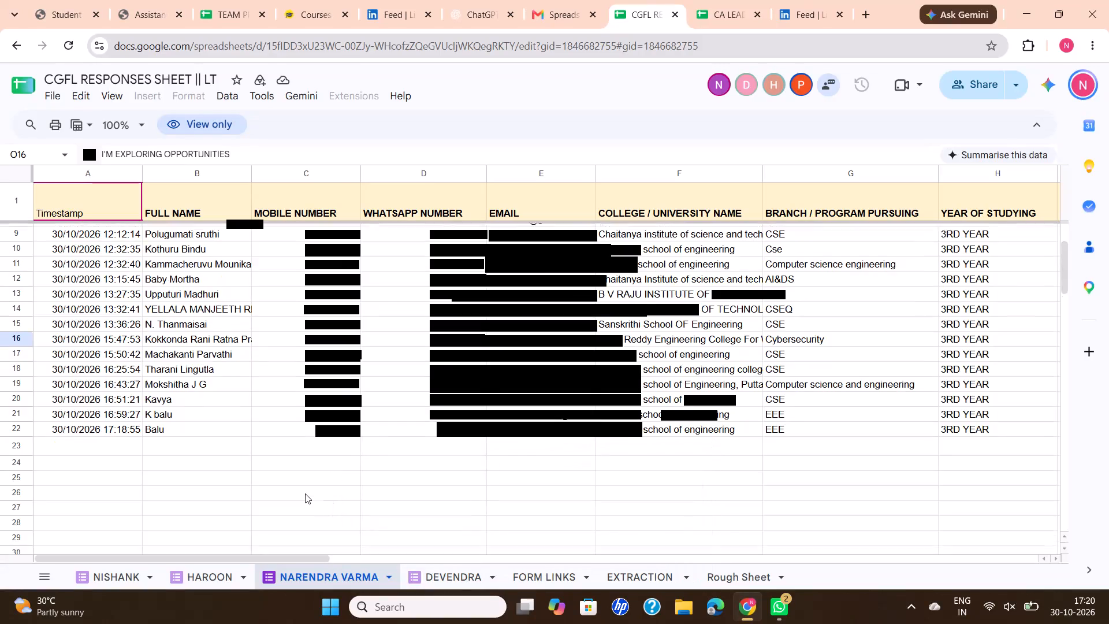
{"action": "scroll", "coordinate": [305, 493], "scroll_direction": "up", "scroll_amount": 1}
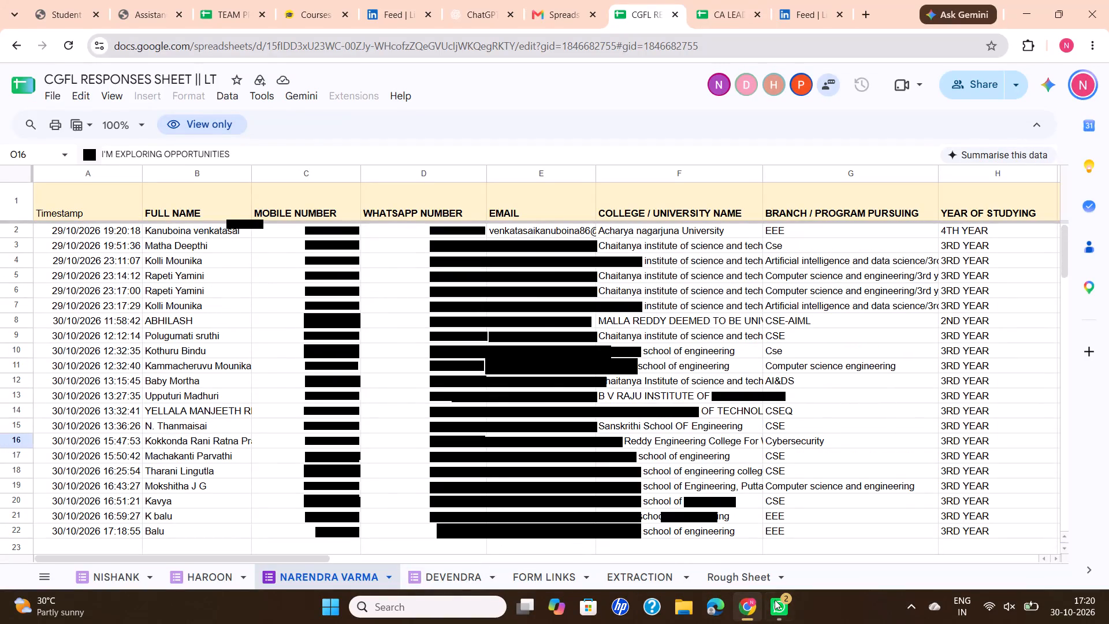
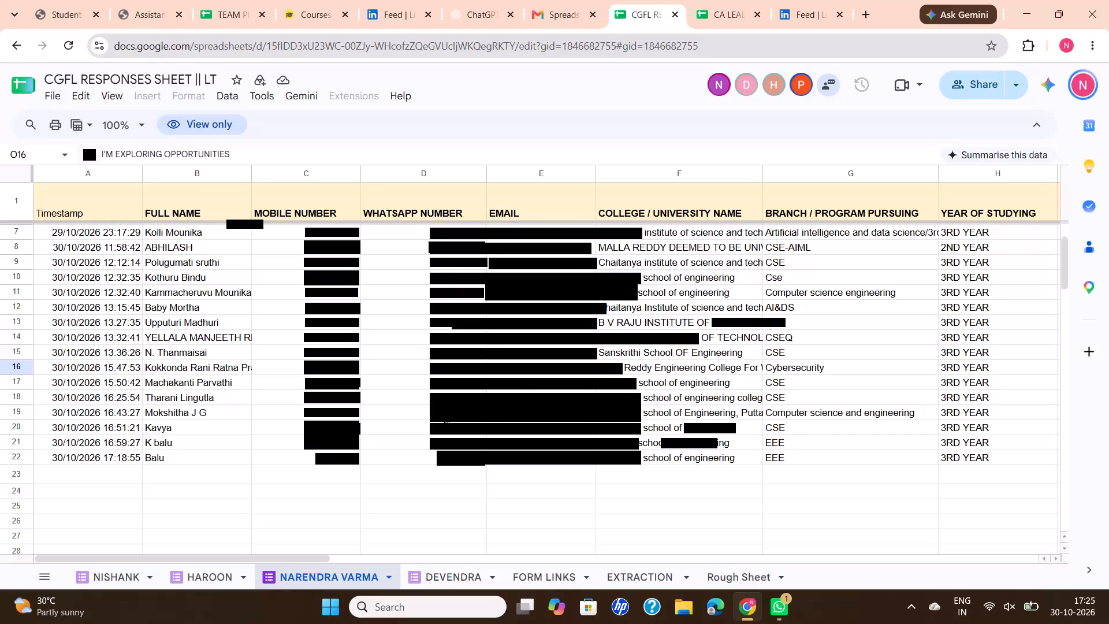
Examine the respondents' internship interests, convenient discussion times, class representatives, referral codes and Given entries through row 22 of the same response sheet.
{"action": "scroll", "coordinate": [415, 462], "scroll_direction": "down", "scroll_amount": 1}
{"action": "scroll", "coordinate": [415, 462], "scroll_direction": "left", "scroll_amount": 4}
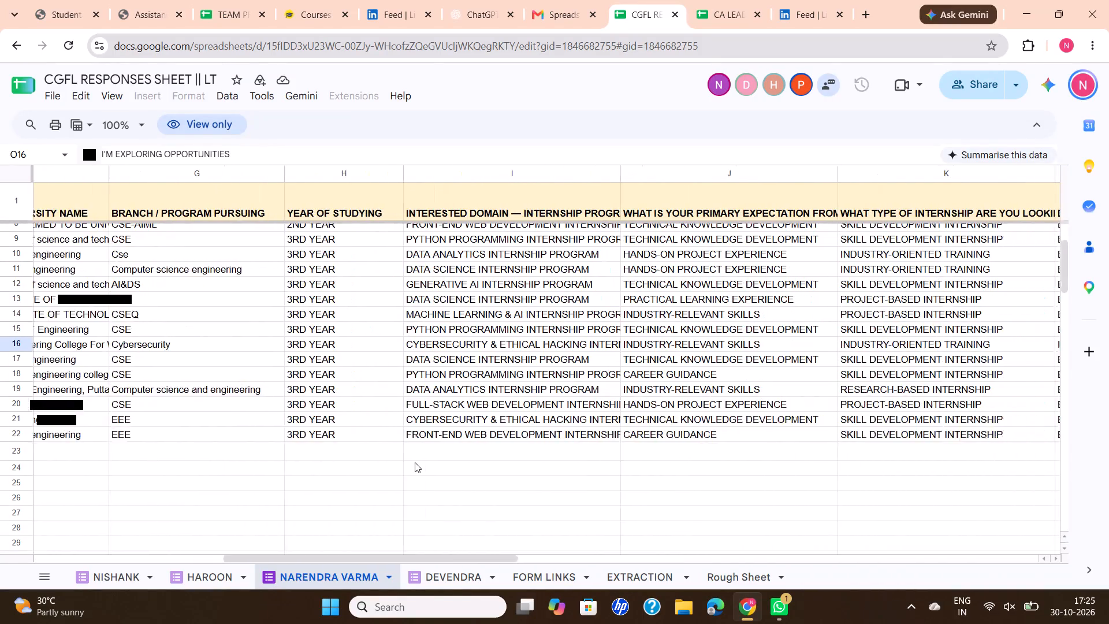
{"action": "scroll", "coordinate": [415, 462], "scroll_direction": "left", "scroll_amount": 6}
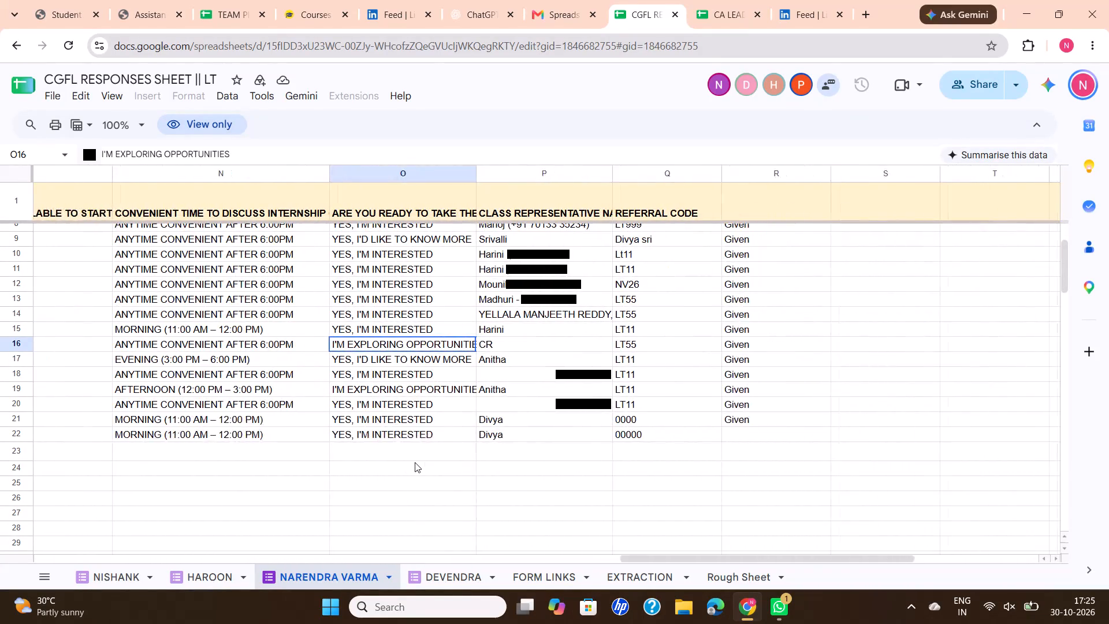
{"action": "scroll", "coordinate": [415, 462], "scroll_direction": "right", "scroll_amount": 16}
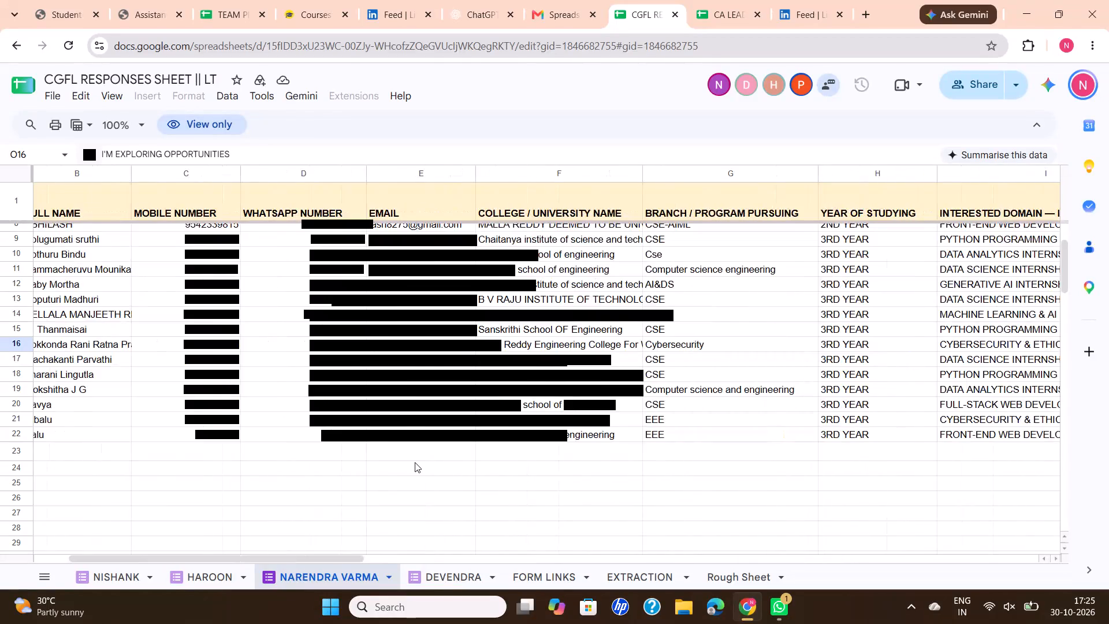
Review the timestamps, names, colleges, branches and years of study of the respondents in rows 2 to 22.
{"action": "scroll", "coordinate": [415, 462], "scroll_direction": "up", "scroll_amount": 19}
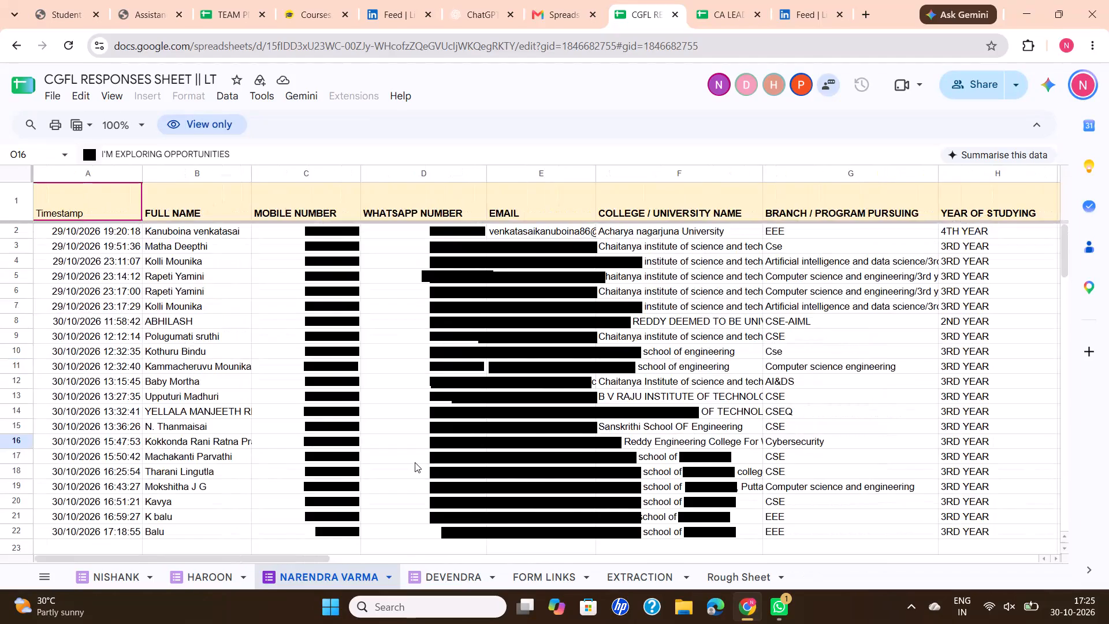
{"action": "scroll", "coordinate": [480, 492], "scroll_direction": "down", "scroll_amount": 1}
{"action": "scroll", "coordinate": [480, 492], "scroll_direction": "up", "scroll_amount": 2}
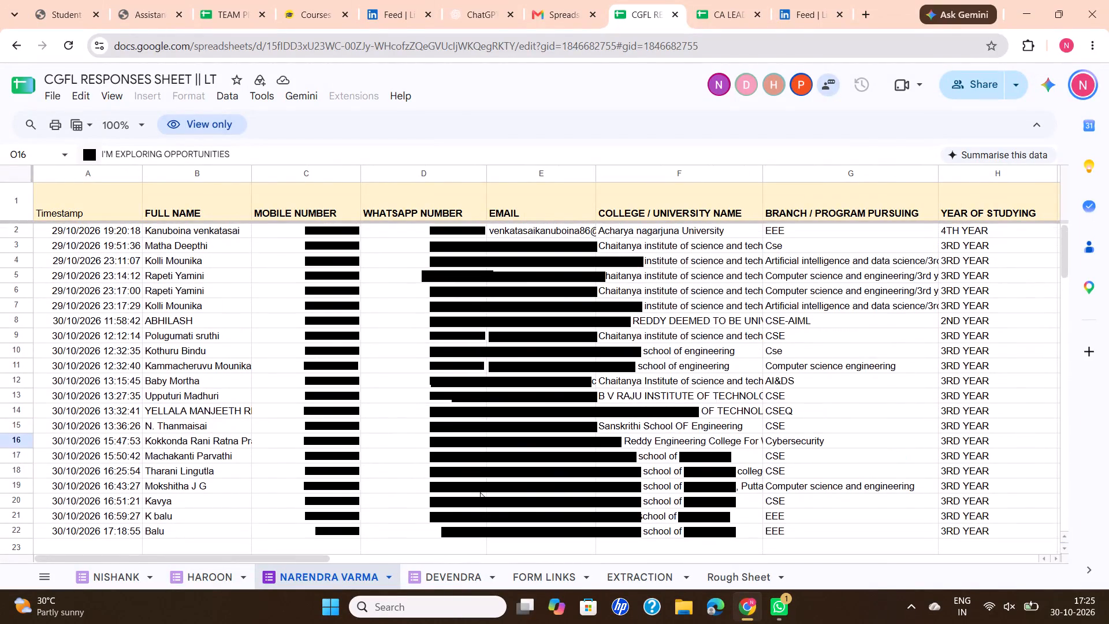
{"action": "scroll", "coordinate": [480, 492], "scroll_direction": "left", "scroll_amount": 1}
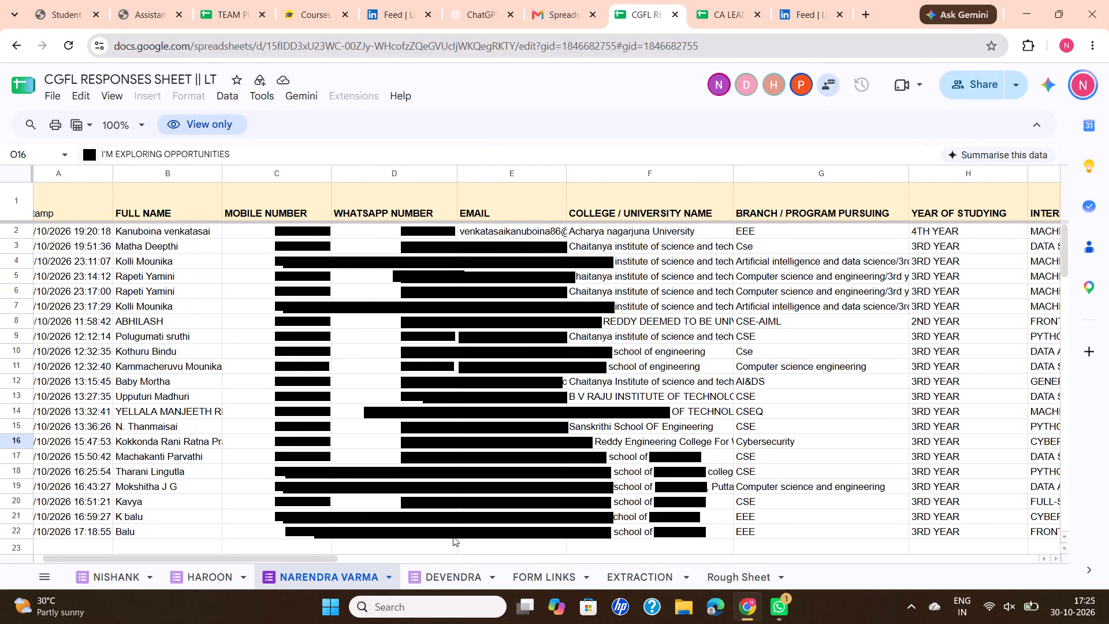
{"action": "scroll", "coordinate": [455, 536], "scroll_direction": "left", "scroll_amount": 2}
{"action": "scroll", "coordinate": [455, 536], "scroll_direction": "right", "scroll_amount": 6}
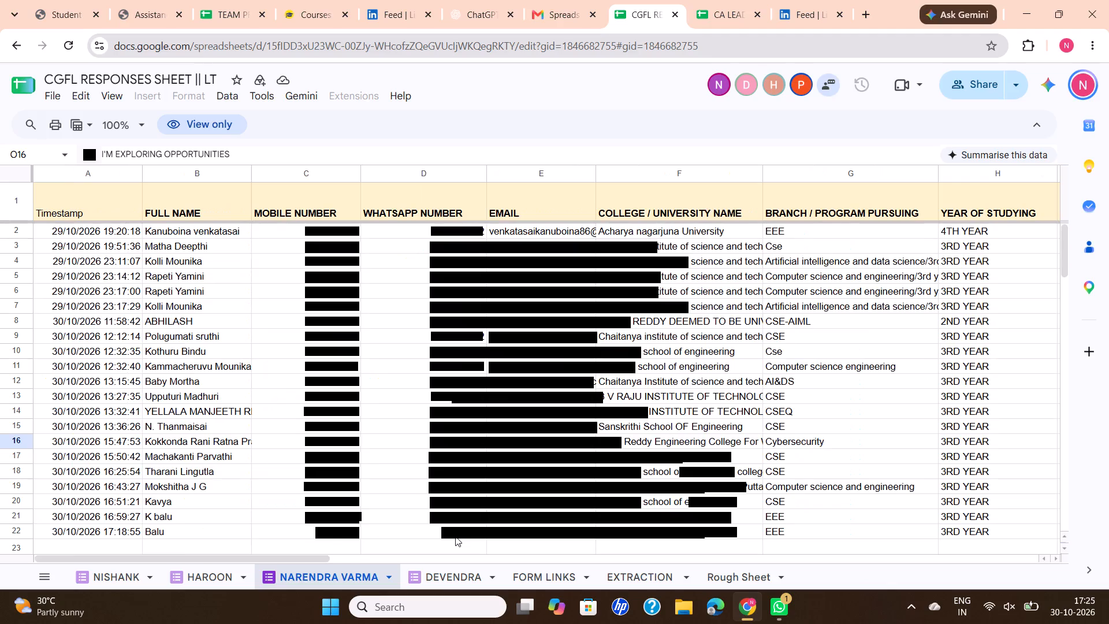
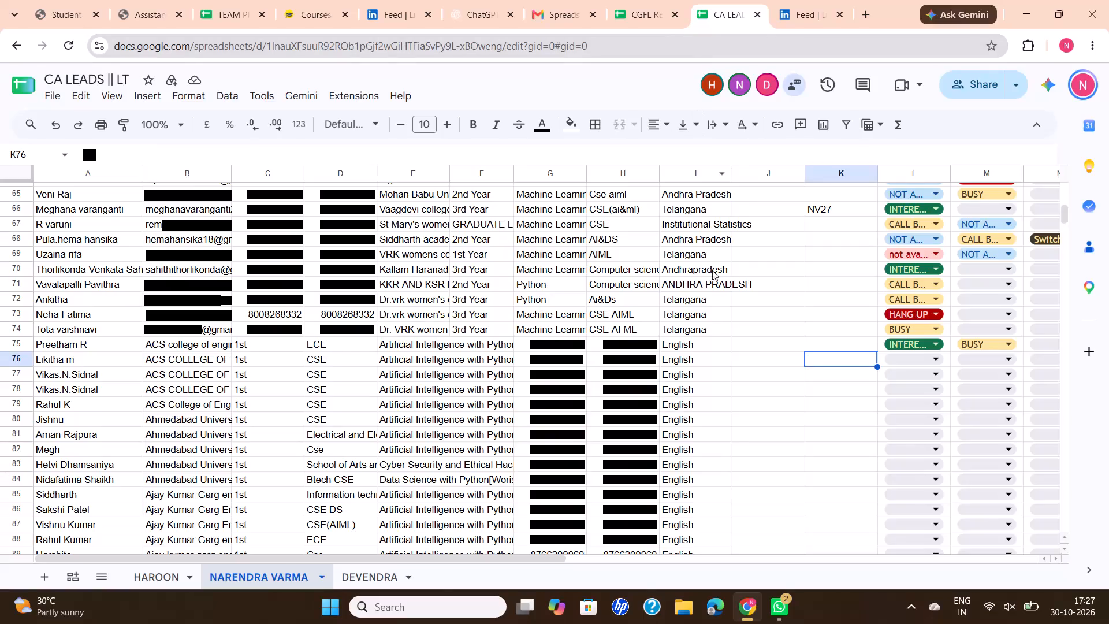
Find the next uncalled lead in the CA LEADS sheet and select the phone number in row 76.
{"action": "scroll", "coordinate": [669, 481], "scroll_direction": "up", "scroll_amount": 1}
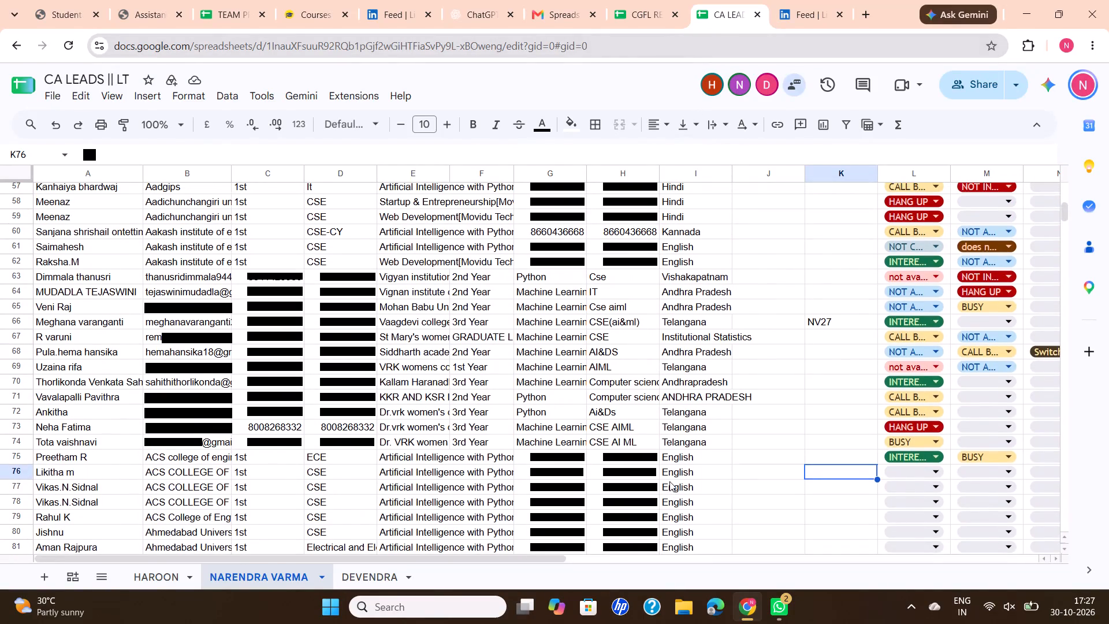
{"action": "scroll", "coordinate": [669, 481], "scroll_direction": "down", "scroll_amount": 1}
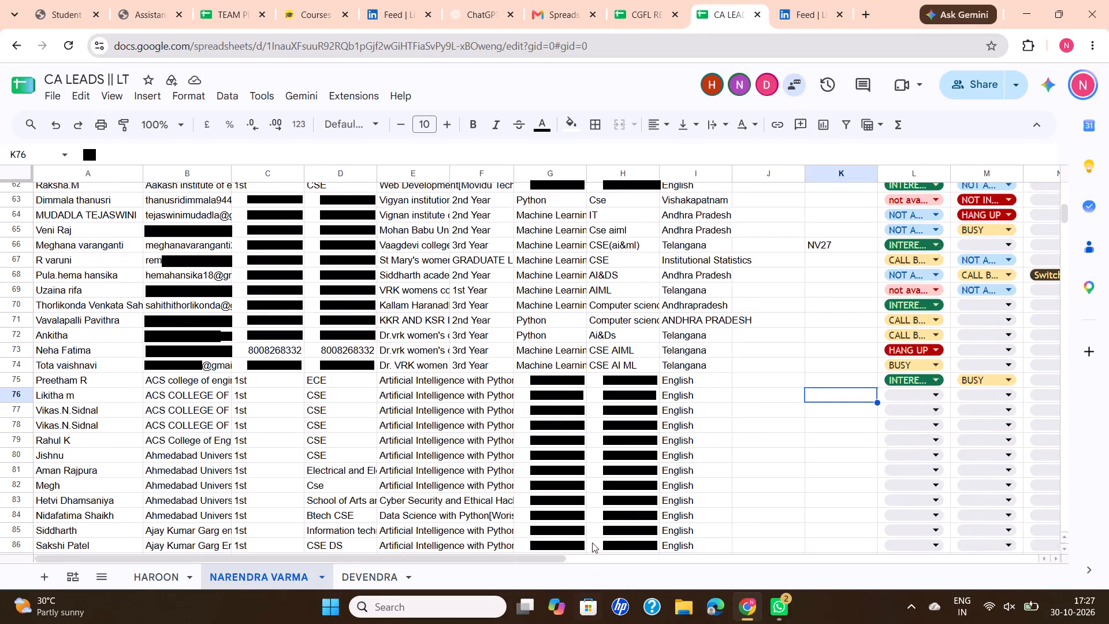
{"action": "left_click", "coordinate": [548, 393]}
{"action": "scroll", "coordinate": [548, 393], "scroll_direction": "right", "scroll_amount": 4}
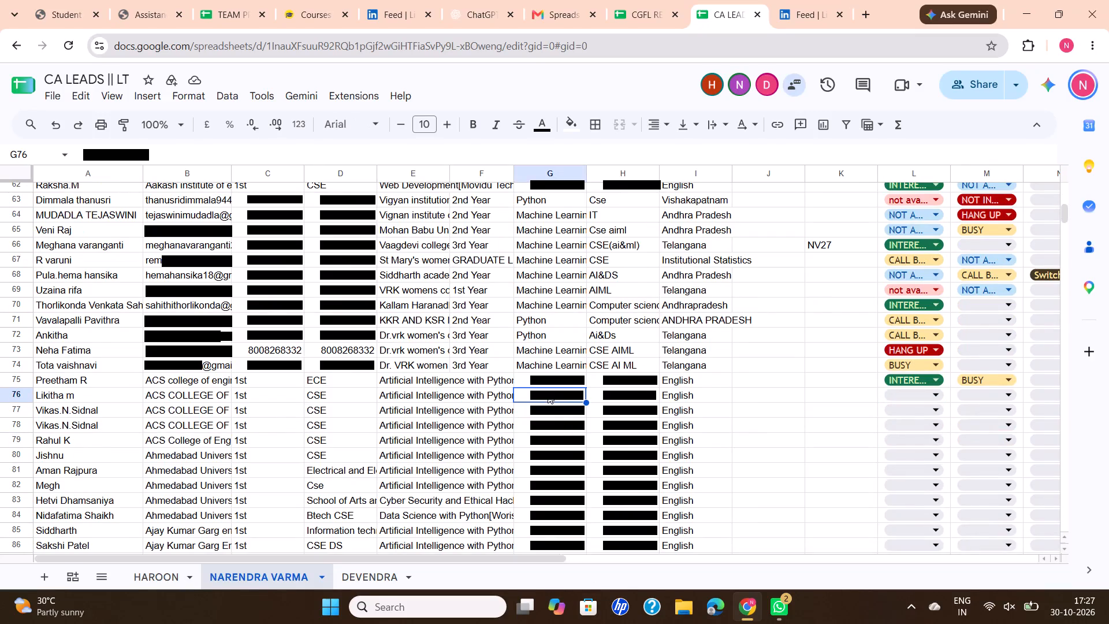
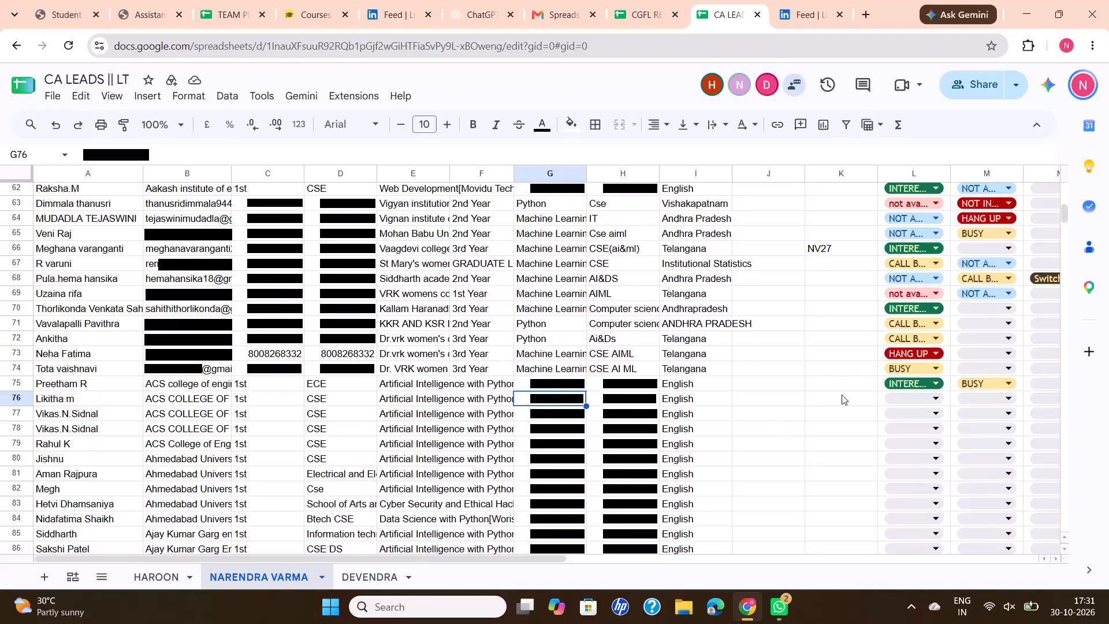
Set the first call status of the lead in row 76 to HANG UP.
{"action": "scroll", "coordinate": [842, 395], "scroll_direction": "left", "scroll_amount": 1}
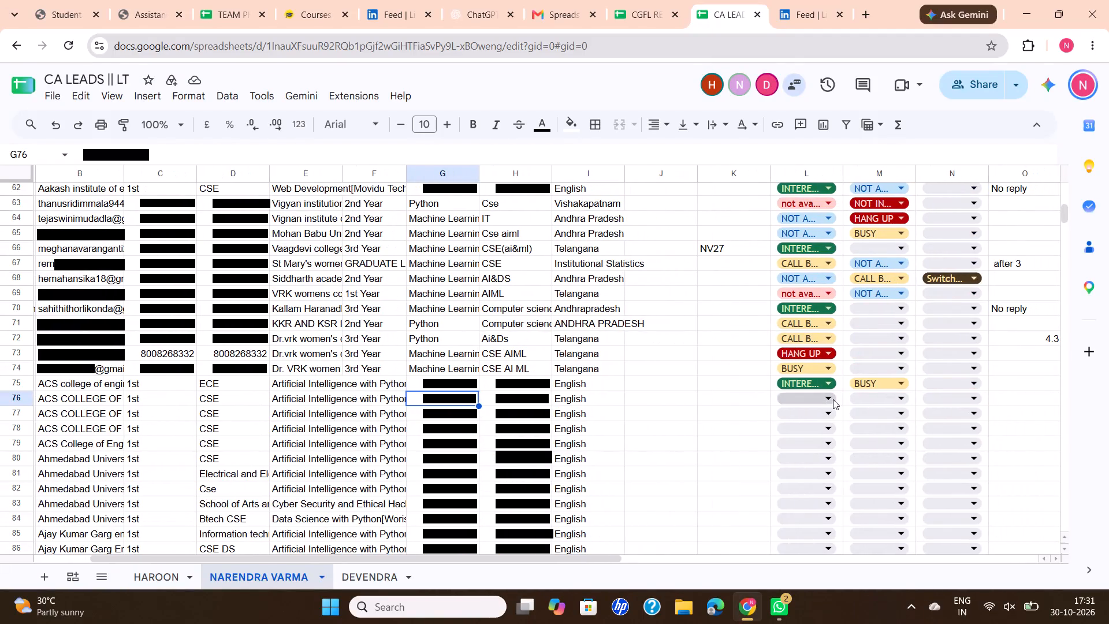
{"action": "left_click", "coordinate": [831, 399]}
{"action": "scroll", "coordinate": [817, 477], "scroll_direction": "down", "scroll_amount": 1}
{"action": "scroll", "coordinate": [812, 524], "scroll_direction": "down", "scroll_amount": 1}
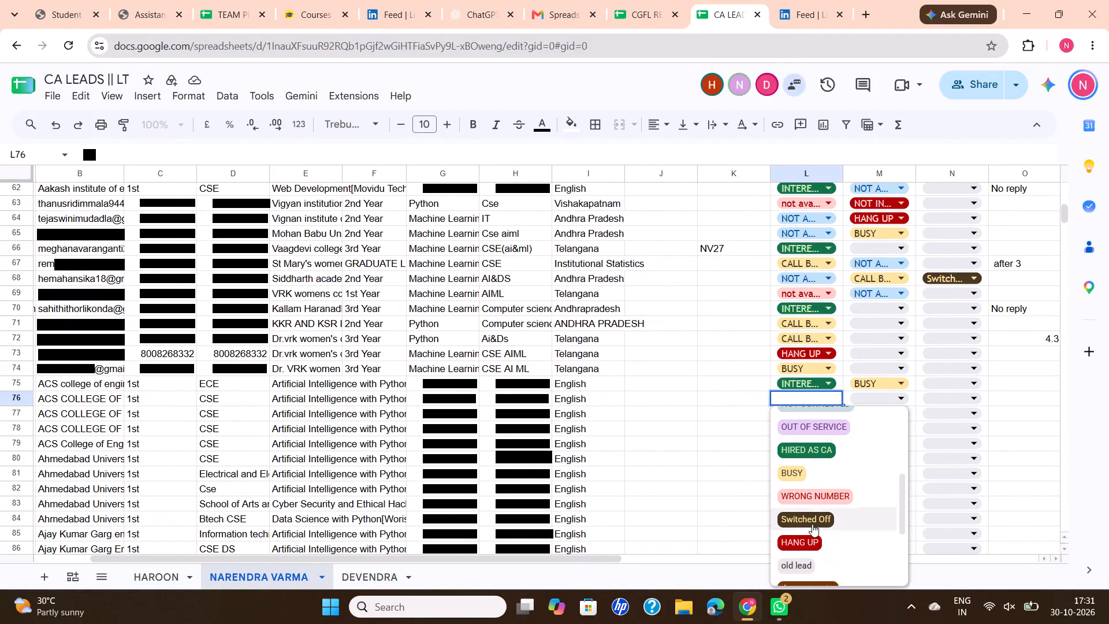
{"action": "left_click", "coordinate": [801, 549]}
{"action": "left_click", "coordinate": [721, 414]}
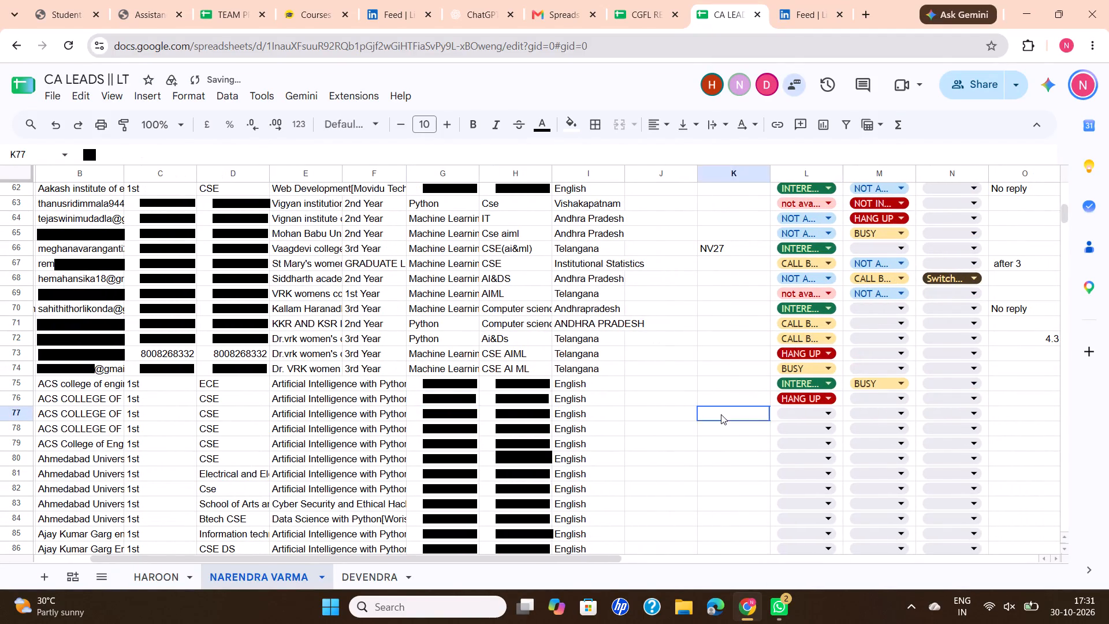
Select the phone number in row 77 to call that lead.
{"action": "scroll", "coordinate": [721, 414], "scroll_direction": "right", "scroll_amount": 4}
{"action": "left_click", "coordinate": [541, 414]}
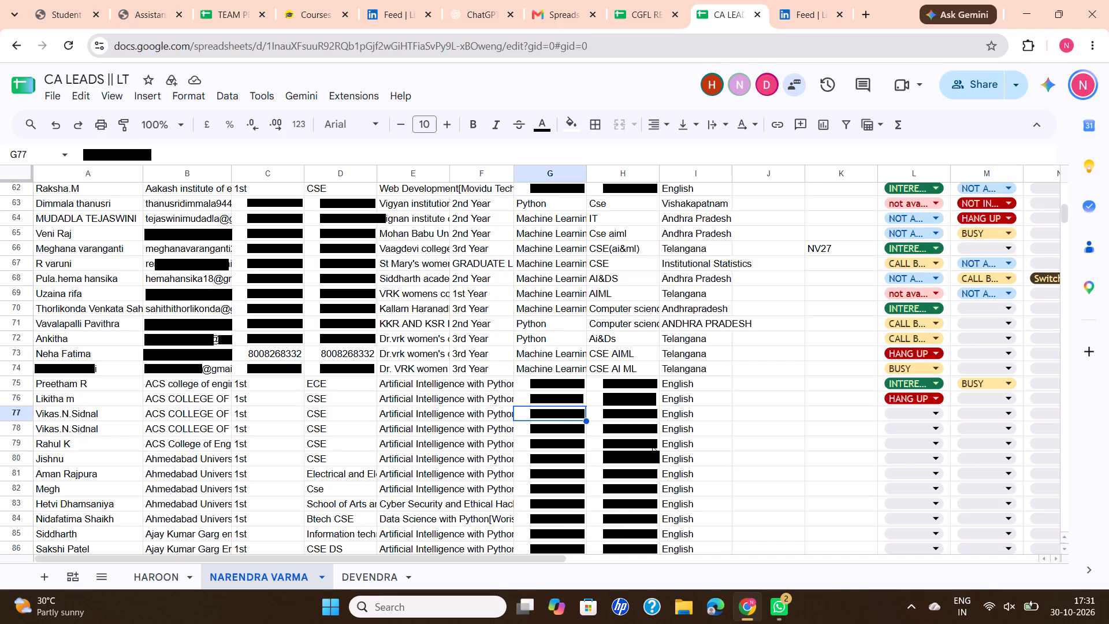
In the CGFL RESPONSES SHEET, review the team member's form responses across to the class representative and referral code columns.
{"action": "left_click", "coordinate": [632, 14]}
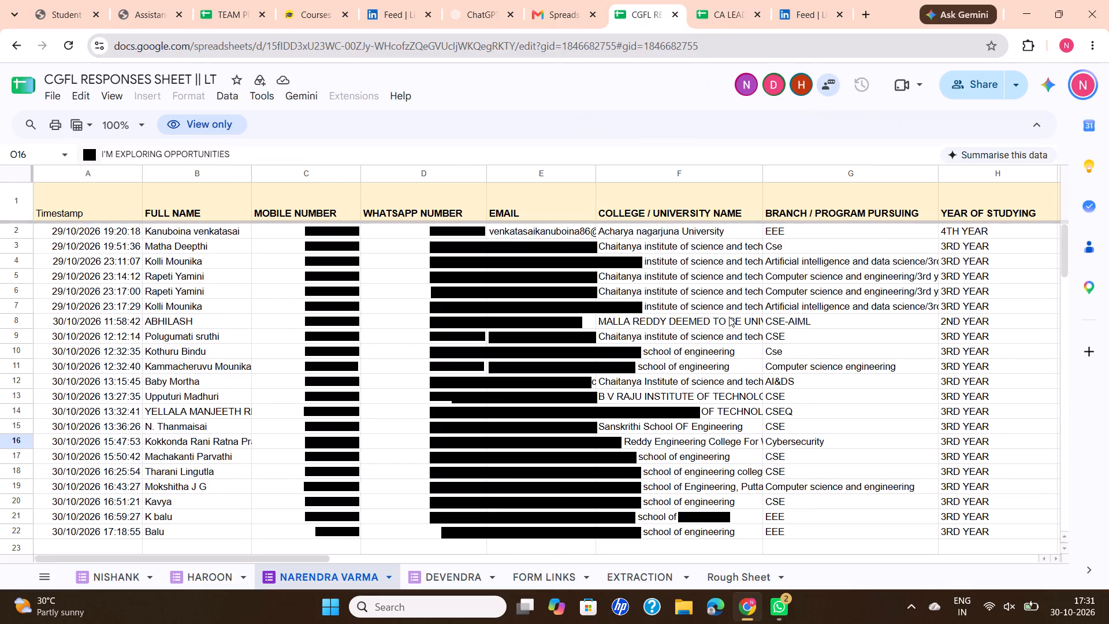
{"action": "scroll", "coordinate": [699, 410], "scroll_direction": "left", "scroll_amount": 9}
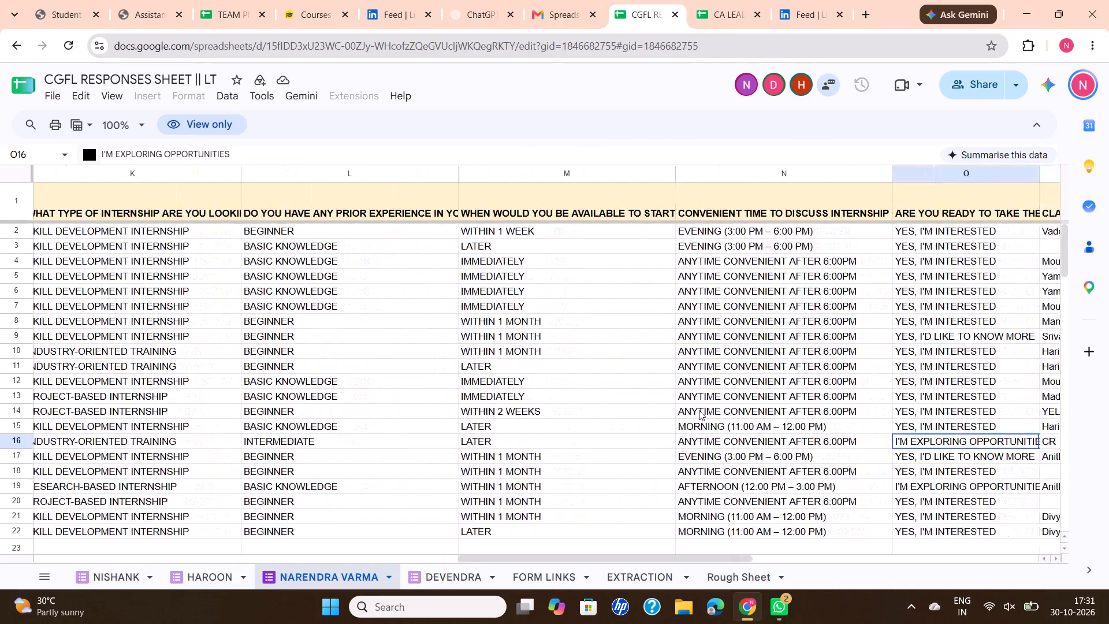
{"action": "scroll", "coordinate": [699, 410], "scroll_direction": "left", "scroll_amount": 5}
{"action": "scroll", "coordinate": [699, 410], "scroll_direction": "down", "scroll_amount": 1}
{"action": "scroll", "coordinate": [699, 410], "scroll_direction": "up", "scroll_amount": 2}
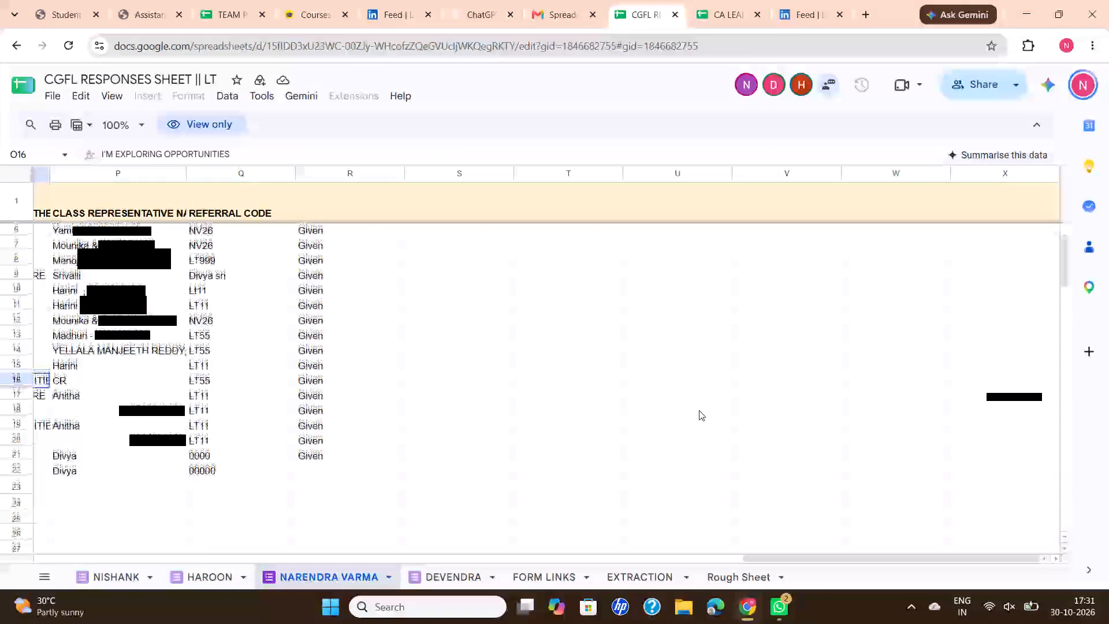
{"action": "scroll", "coordinate": [699, 410], "scroll_direction": "up", "scroll_amount": 2}
{"action": "scroll", "coordinate": [699, 410], "scroll_direction": "right", "scroll_amount": 20}
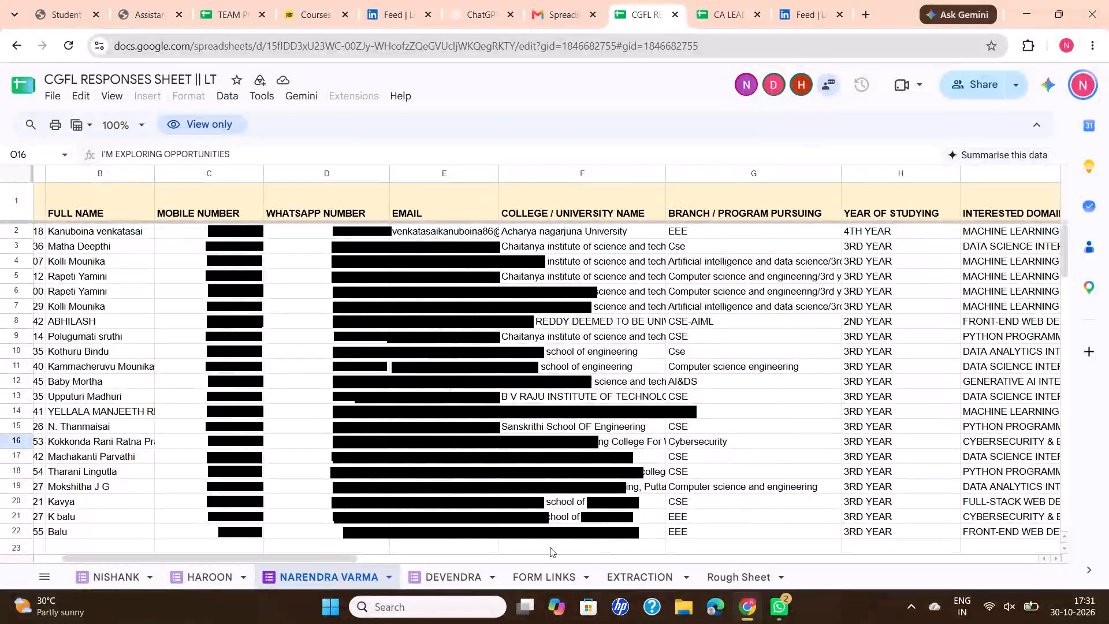
Back in the CA LEADS sheet, set the first call status of the lead in row 77 to NOT ANSWERED.
{"action": "left_click", "coordinate": [734, 9]}
{"action": "scroll", "coordinate": [669, 321], "scroll_direction": "down", "scroll_amount": 1}
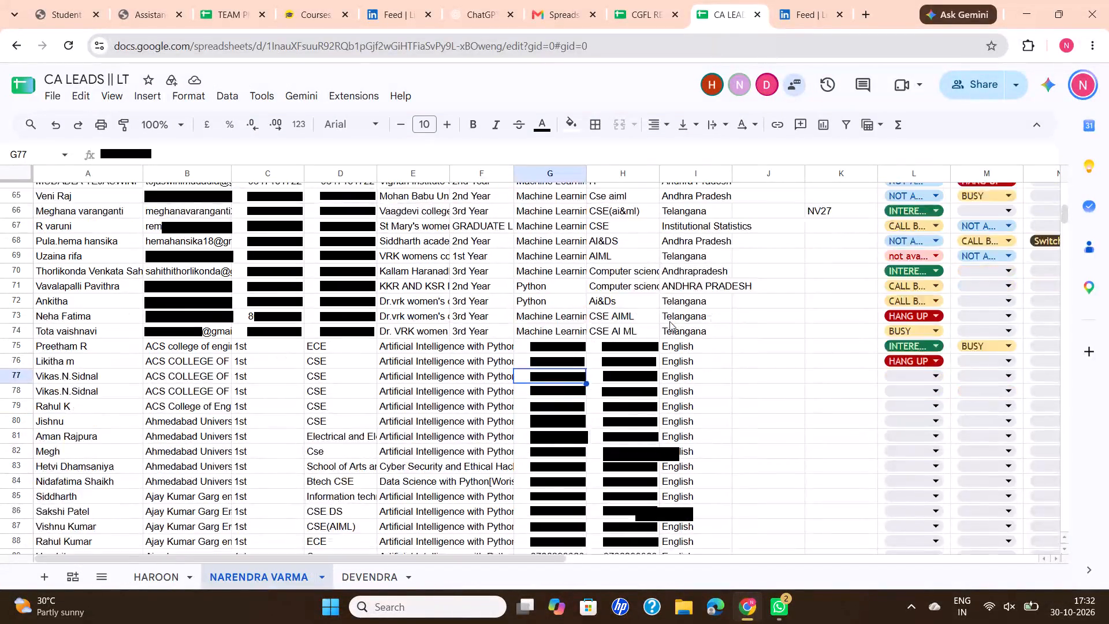
{"action": "scroll", "coordinate": [669, 321], "scroll_direction": "down", "scroll_amount": 2}
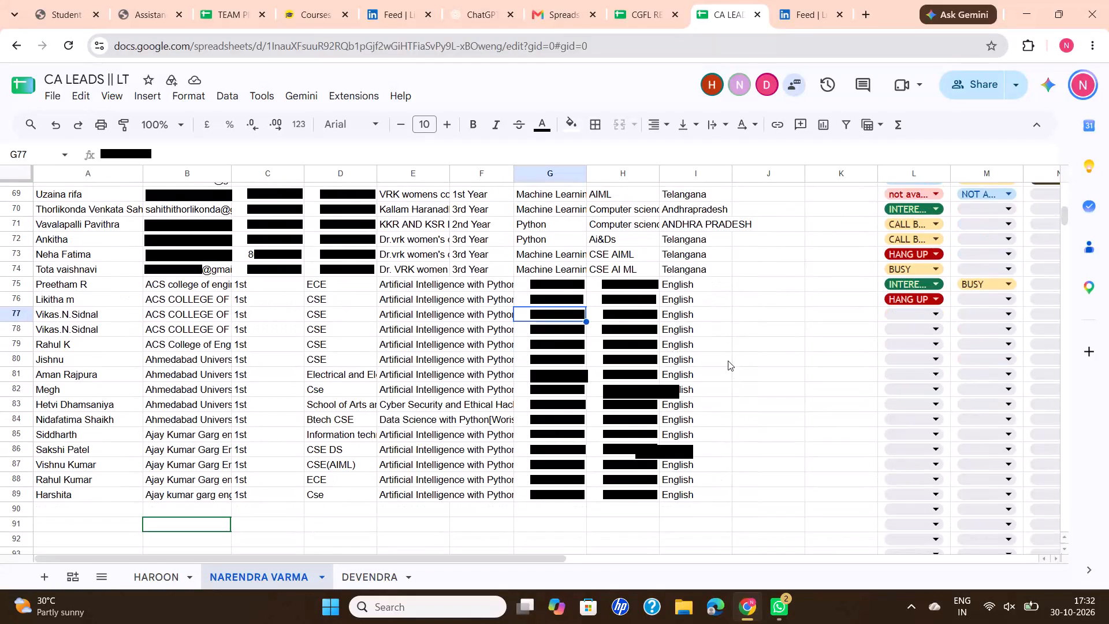
{"action": "left_click", "coordinate": [899, 313]}
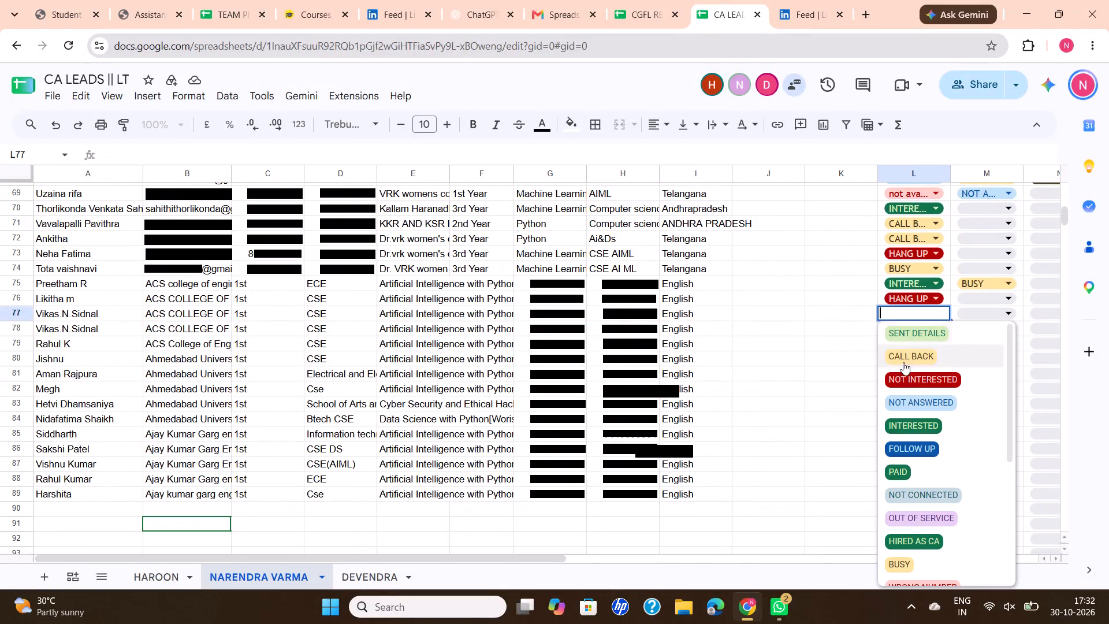
{"action": "left_click", "coordinate": [900, 403]}
{"action": "left_click", "coordinate": [849, 336]}
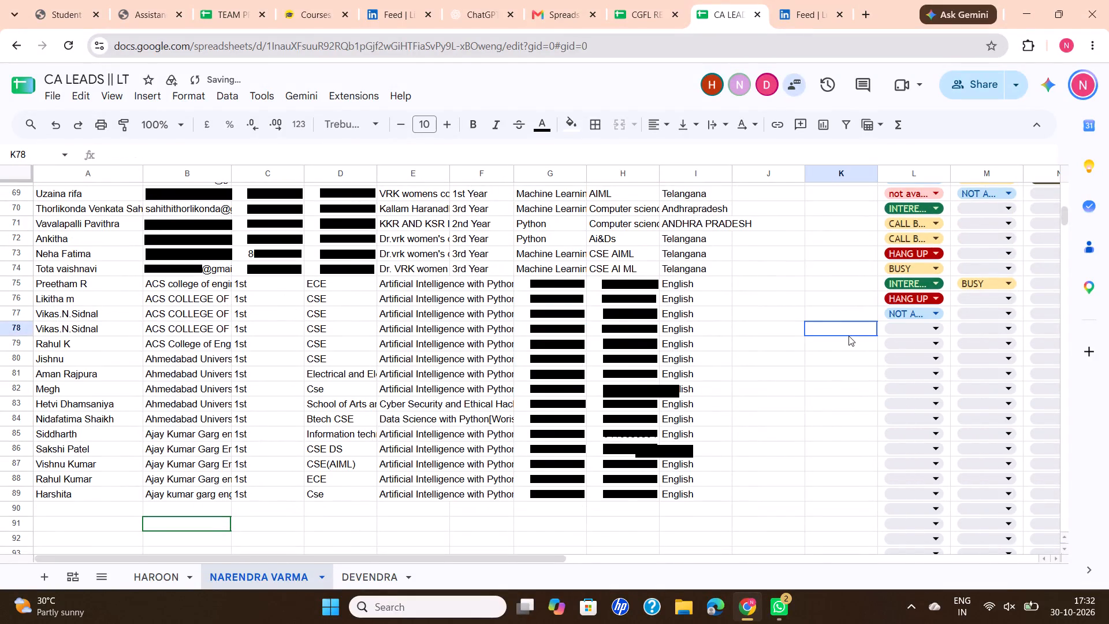
Select the phone number in row 78 and set that lead's first call status to NOT ANSWERED.
{"action": "scroll", "coordinate": [849, 336], "scroll_direction": "right", "scroll_amount": 2}
{"action": "left_click", "coordinate": [553, 329]}
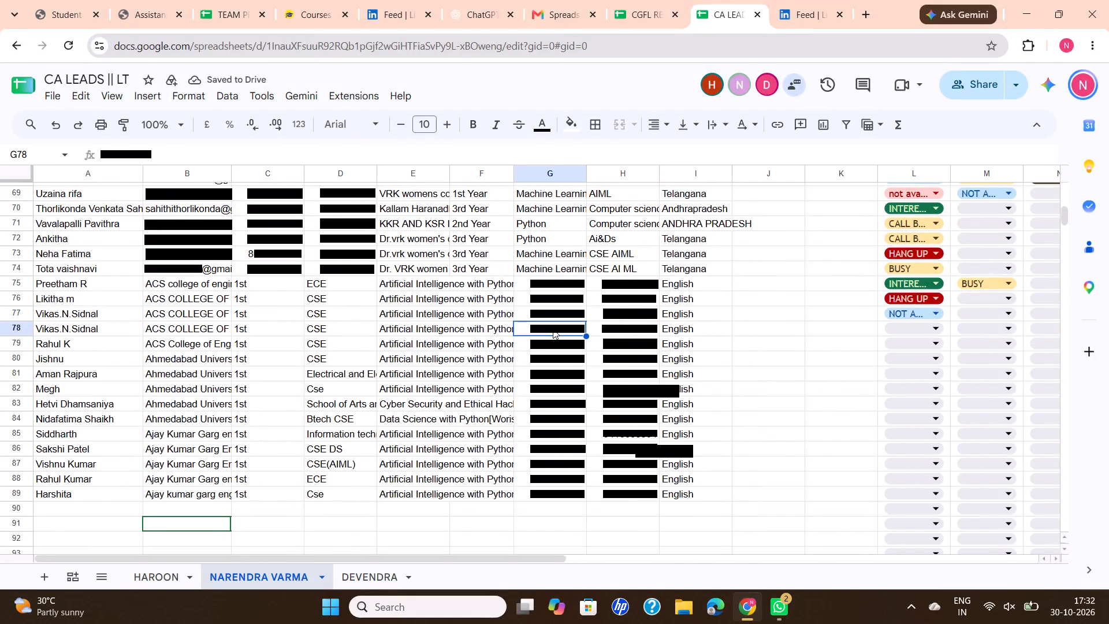
{"action": "left_click", "coordinate": [896, 332]}
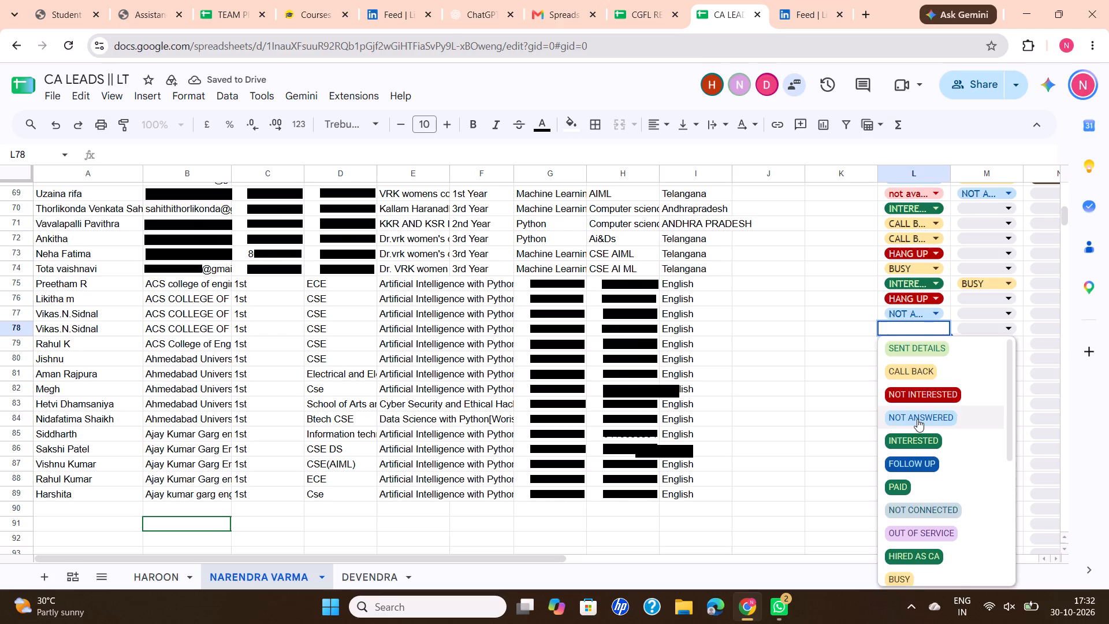
{"action": "left_click", "coordinate": [917, 419]}
{"action": "left_click", "coordinate": [771, 344]}
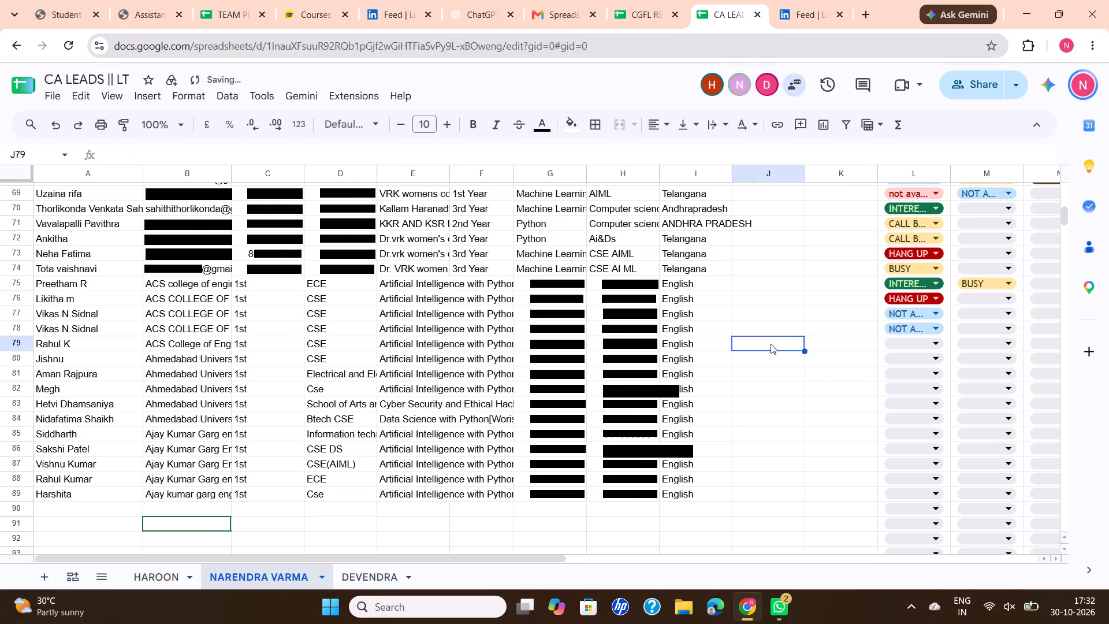
Select the phone number in row 79 to call that lead.
{"action": "left_click", "coordinate": [560, 340]}
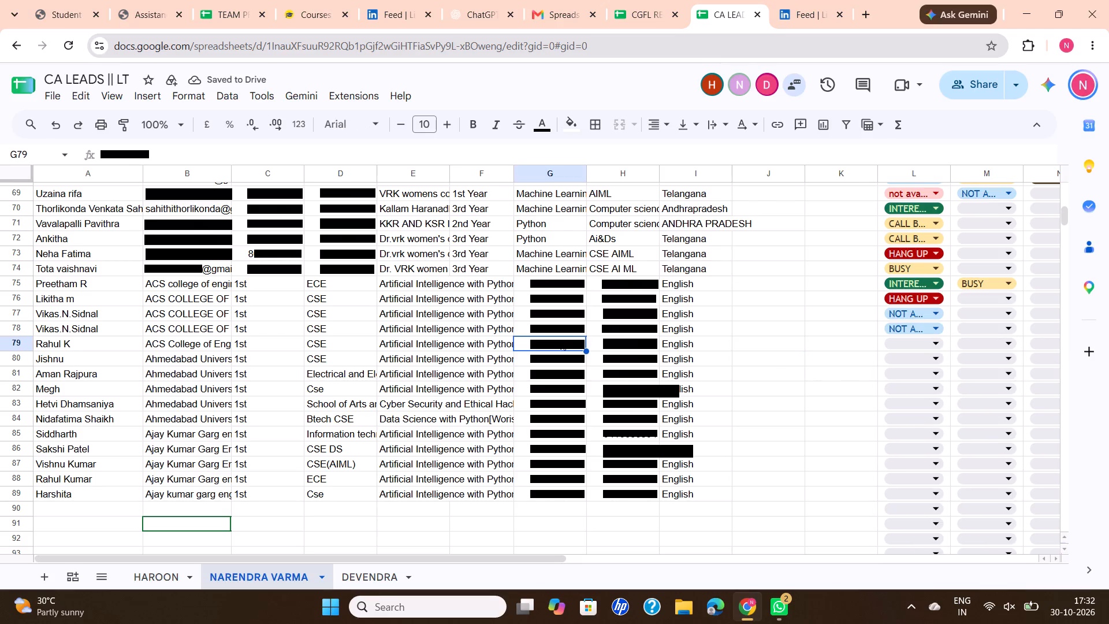
{"action": "scroll", "coordinate": [641, 350], "scroll_direction": "right", "scroll_amount": 1}
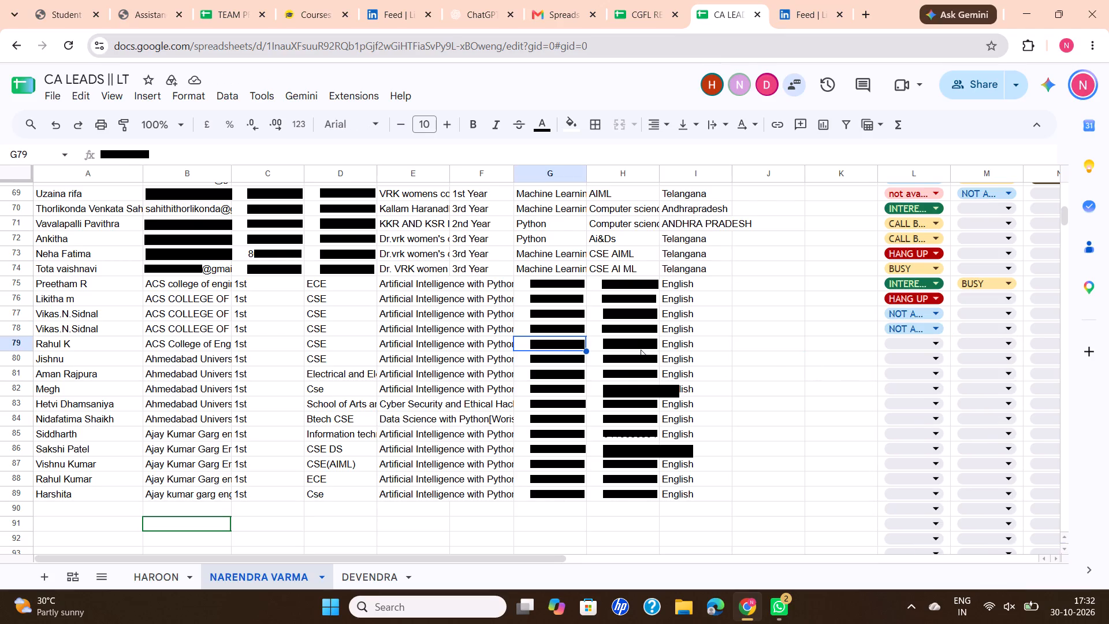
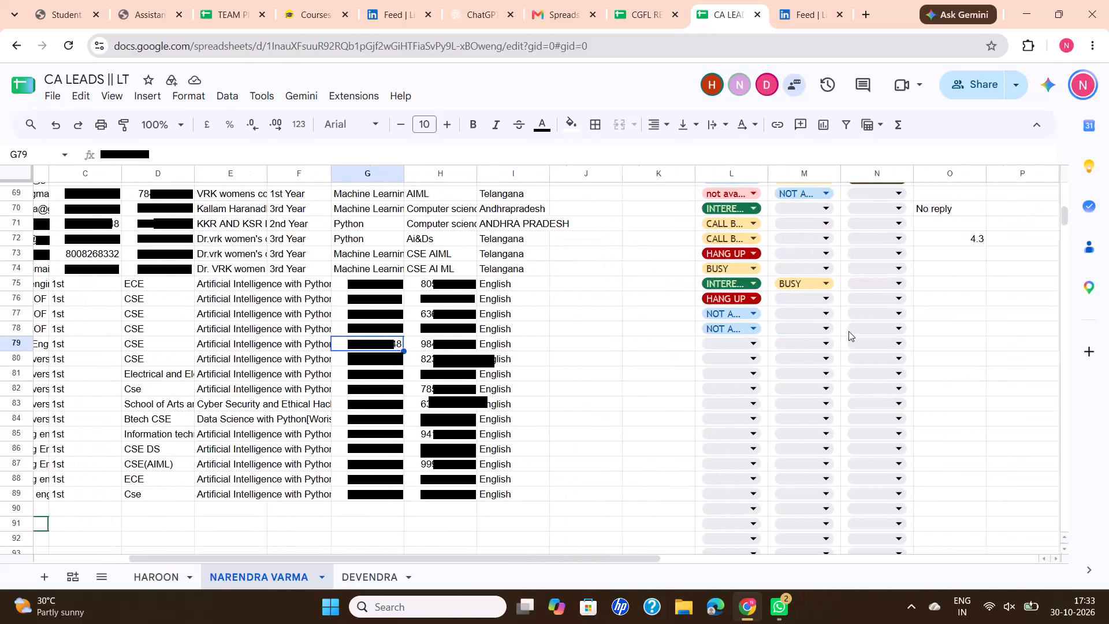
Set the first call status of the lead in row 79 to CALL BACK and enter 6 as its remark in column O.
{"action": "left_click_drag", "start_coordinate": [749, 347], "coordinate": [726, 400]}
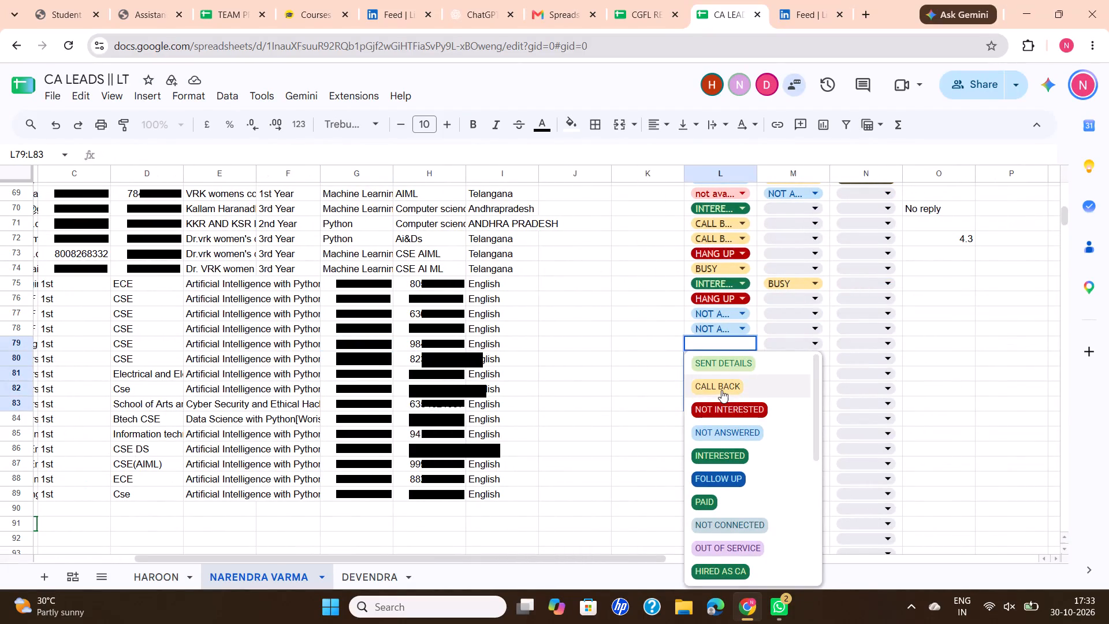
{"action": "left_click", "coordinate": [721, 390]}
{"action": "double_click", "coordinate": [922, 338]}
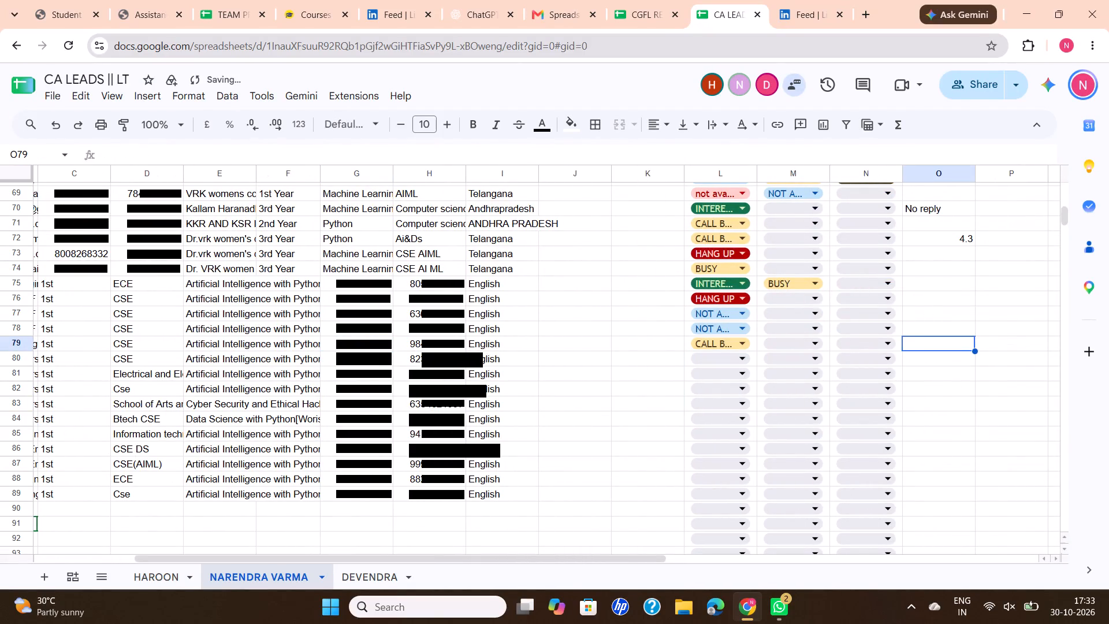
{"action": "double_click", "coordinate": [924, 343]}
{"action": "key", "text": "6"}
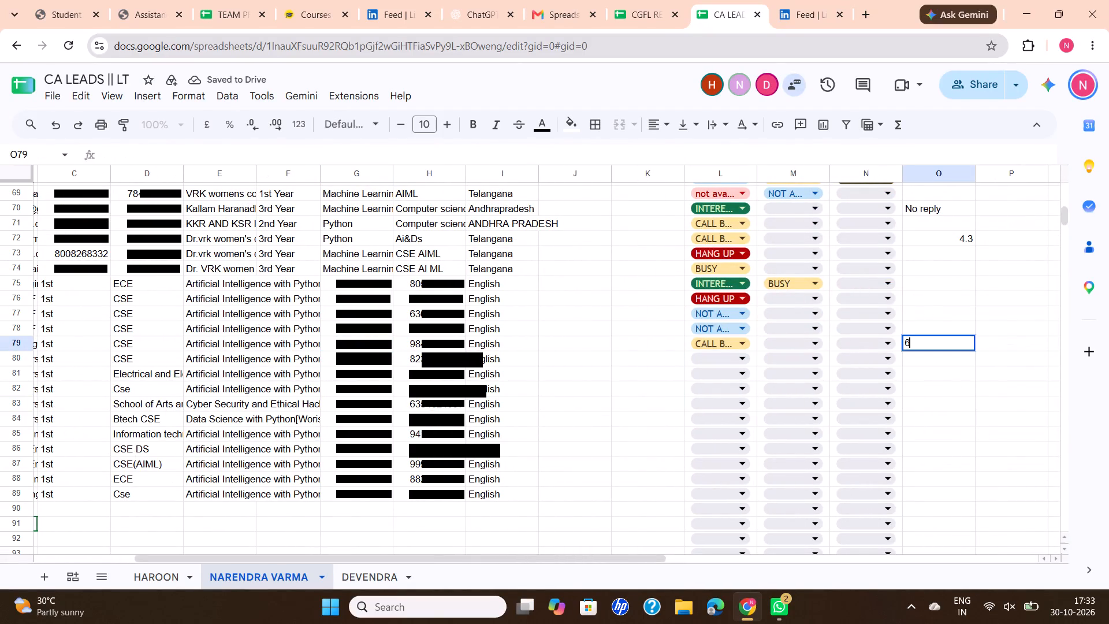
{"action": "left_click", "coordinate": [630, 361]}
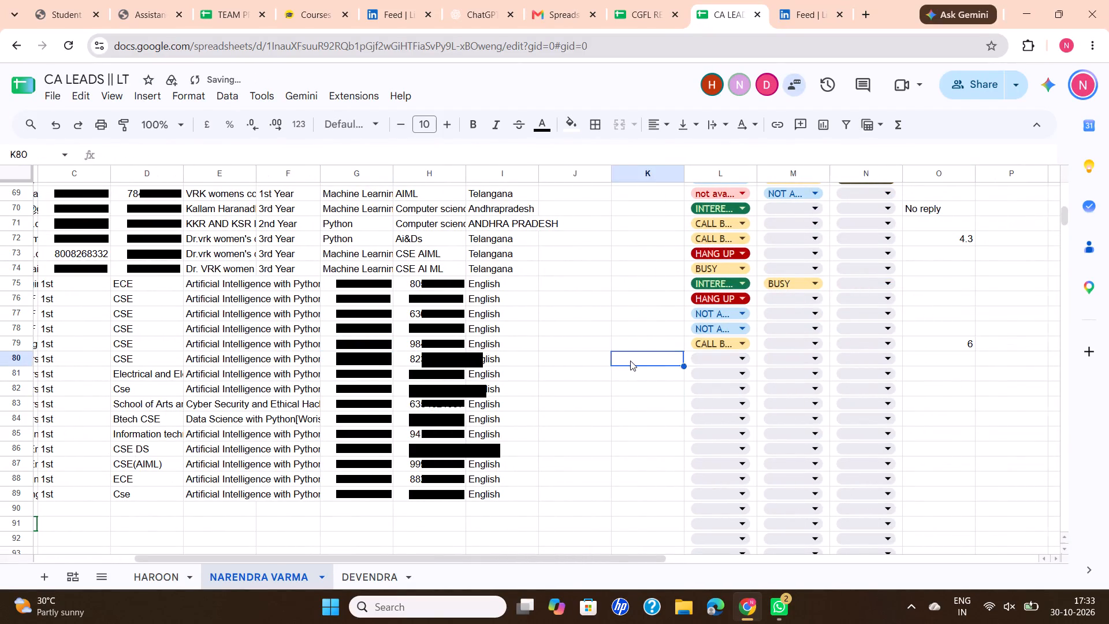
Select the phone number of the lead in row 80 to call that lead.
{"action": "scroll", "coordinate": [630, 361], "scroll_direction": "right", "scroll_amount": 1}
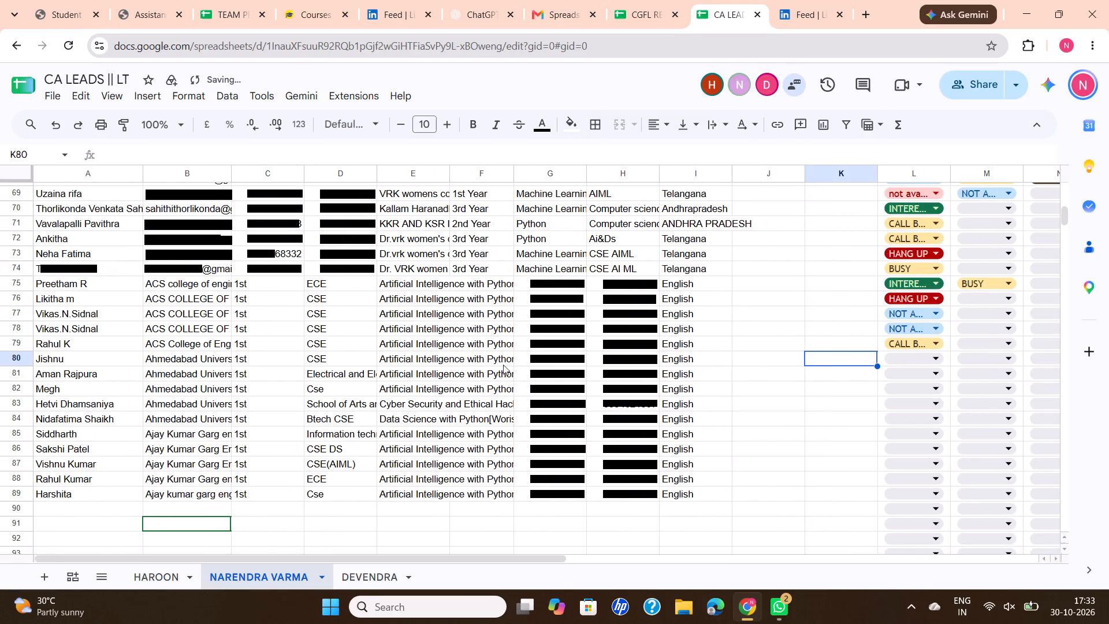
{"action": "left_click", "coordinate": [541, 354]}
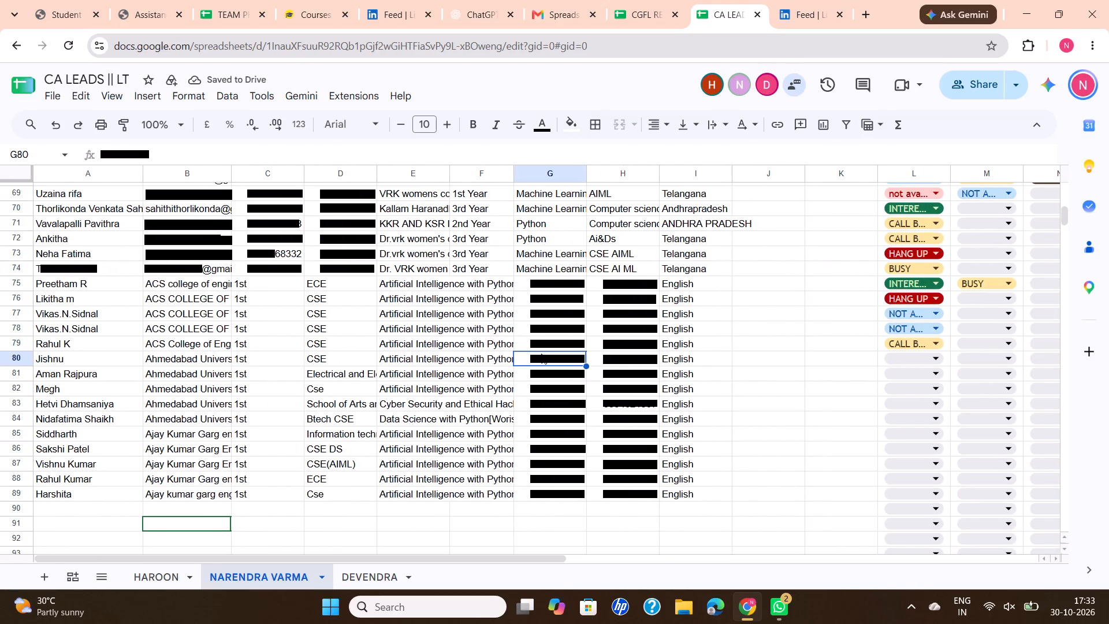
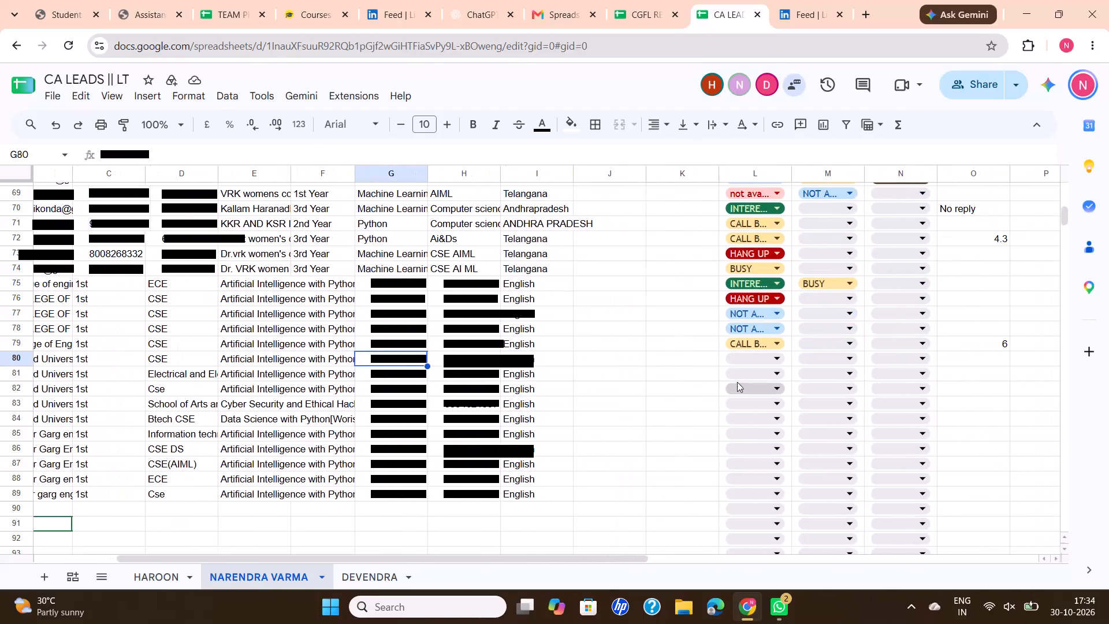
Set the first call status of the lead in row 80 to NOT ANSWERED.
{"action": "left_click", "coordinate": [739, 354]}
{"action": "left_click", "coordinate": [749, 438]}
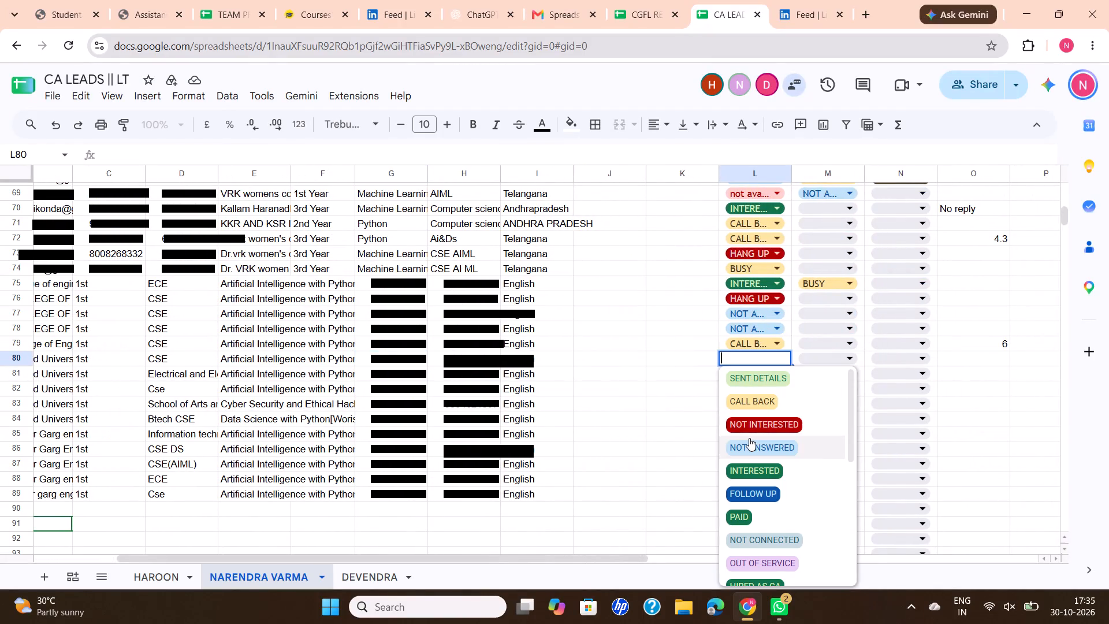
{"action": "left_click", "coordinate": [687, 371]}
Select the phone number of the lead in row 81 to call that lead.
{"action": "scroll", "coordinate": [687, 371], "scroll_direction": "right", "scroll_amount": 2}
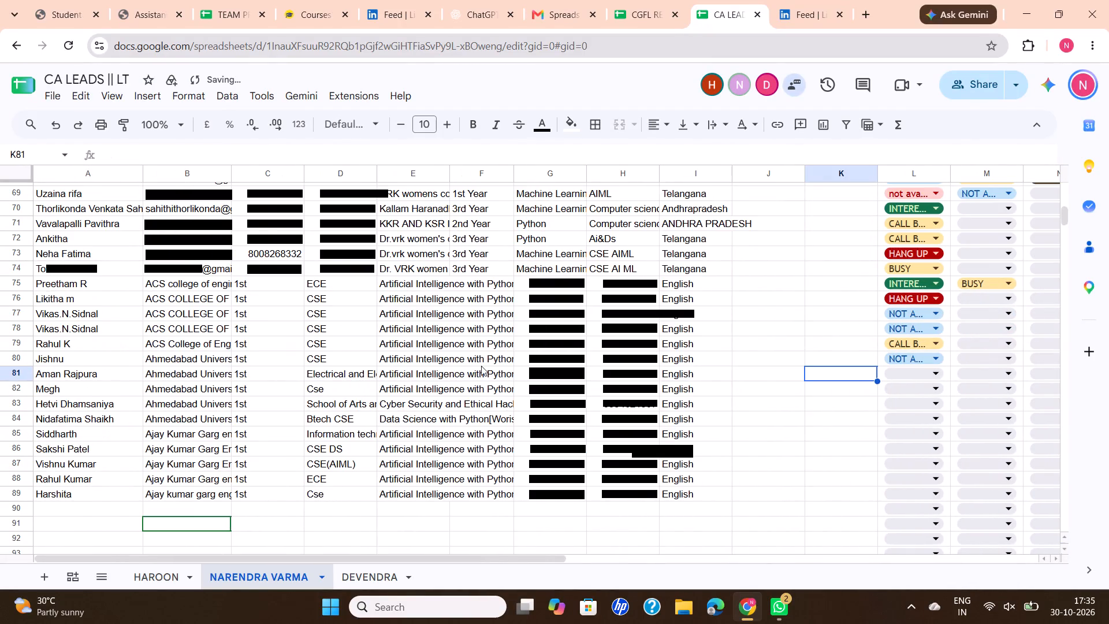
{"action": "left_click", "coordinate": [541, 370]}
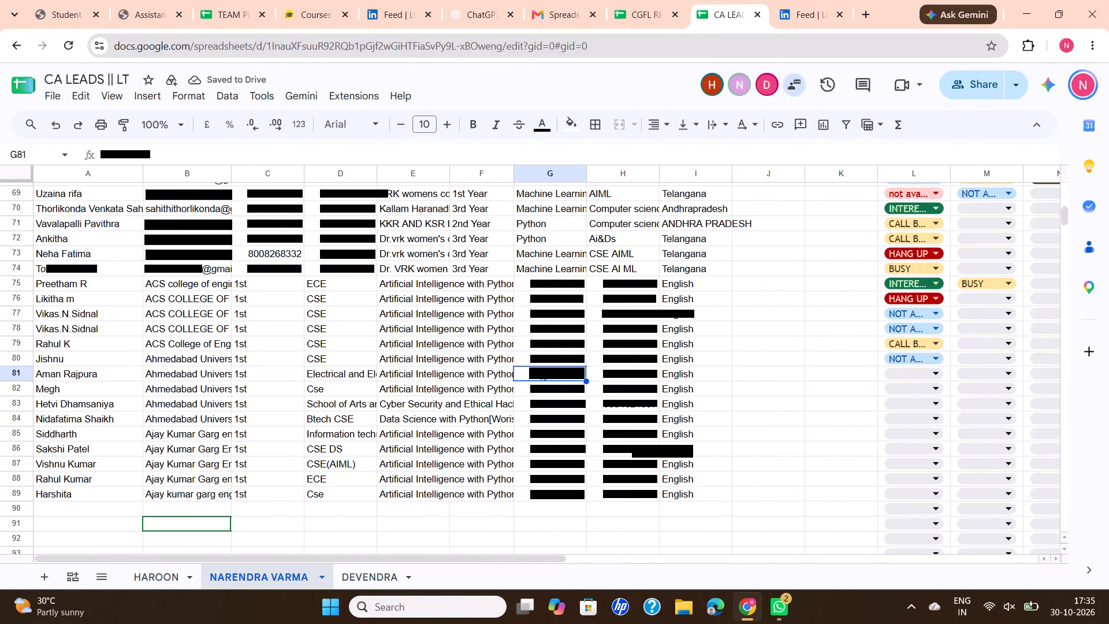
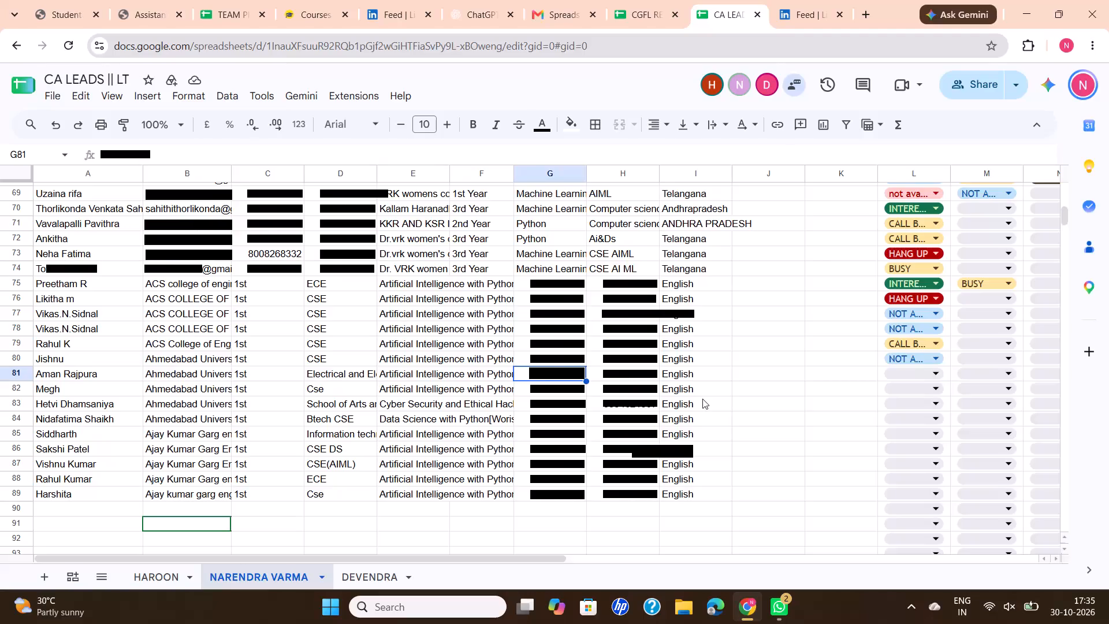
Set the first call status of the lead in row 81 to NOT ANSWERED.
{"action": "scroll", "coordinate": [828, 376], "scroll_direction": "left", "scroll_amount": 1}
{"action": "left_click", "coordinate": [822, 370]}
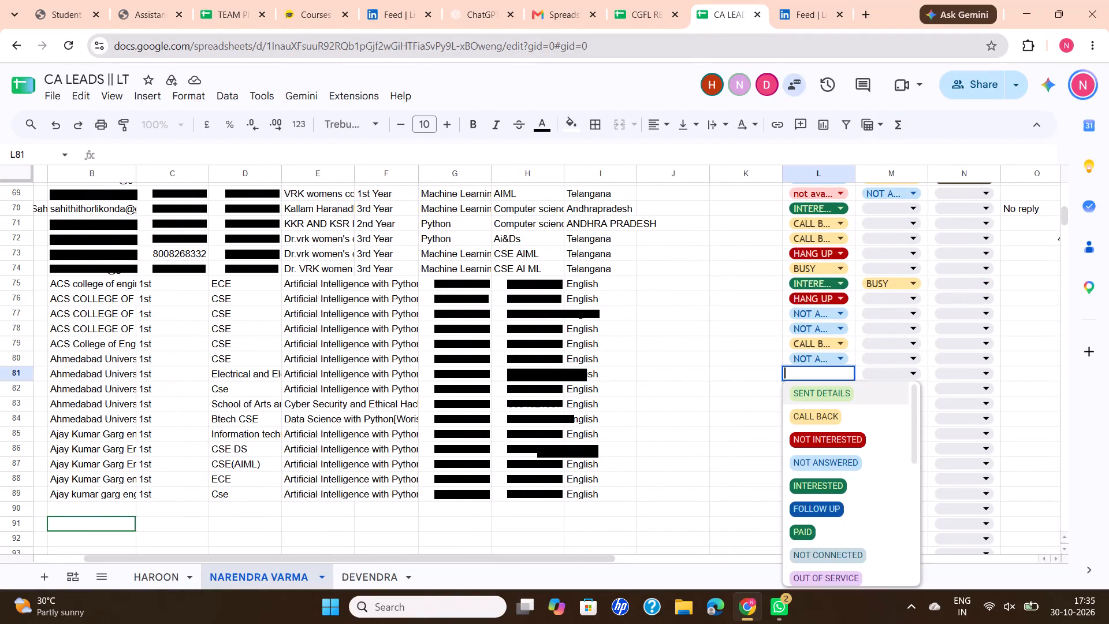
{"action": "left_click", "coordinate": [823, 458]}
{"action": "left_click", "coordinate": [765, 388]}
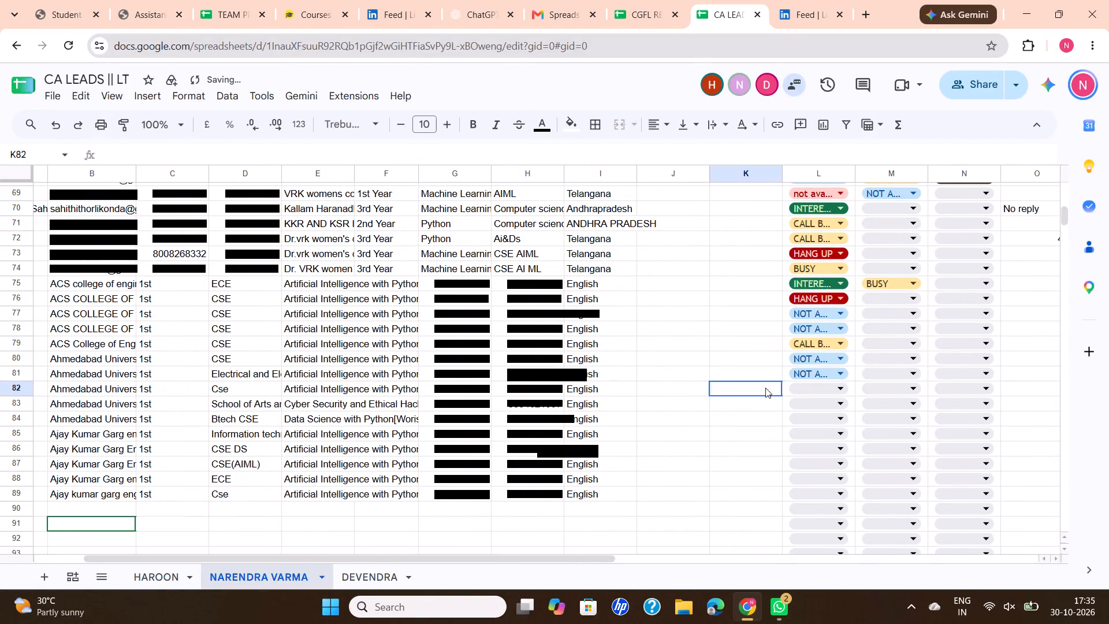
Select the phone number of the lead in row 82 to call that lead.
{"action": "scroll", "coordinate": [765, 388], "scroll_direction": "right", "scroll_amount": 2}
{"action": "left_click", "coordinate": [551, 386]}
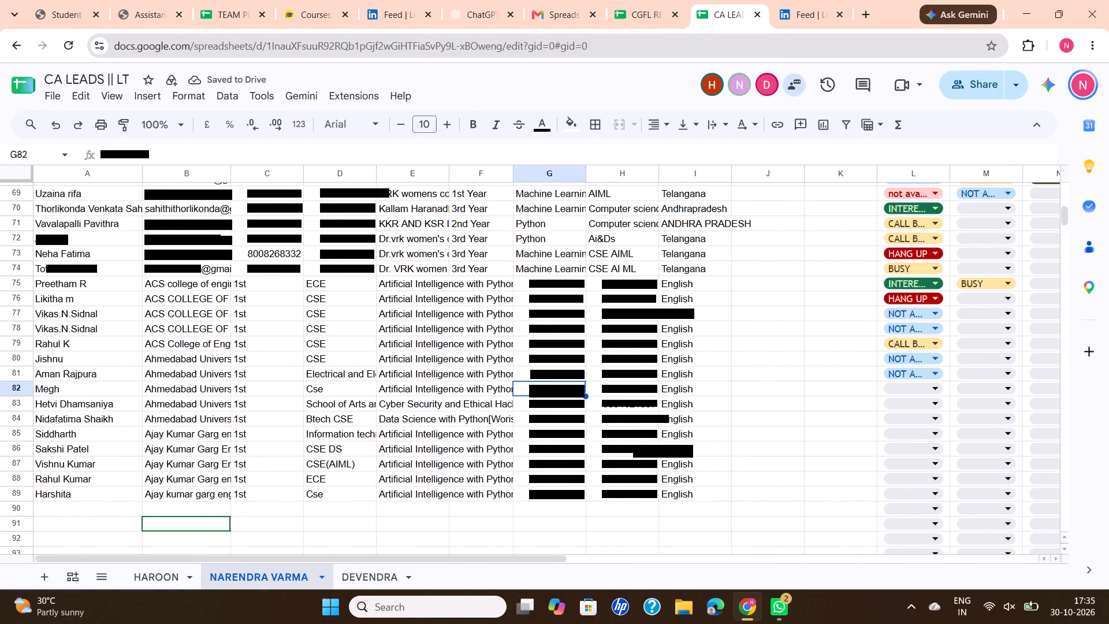
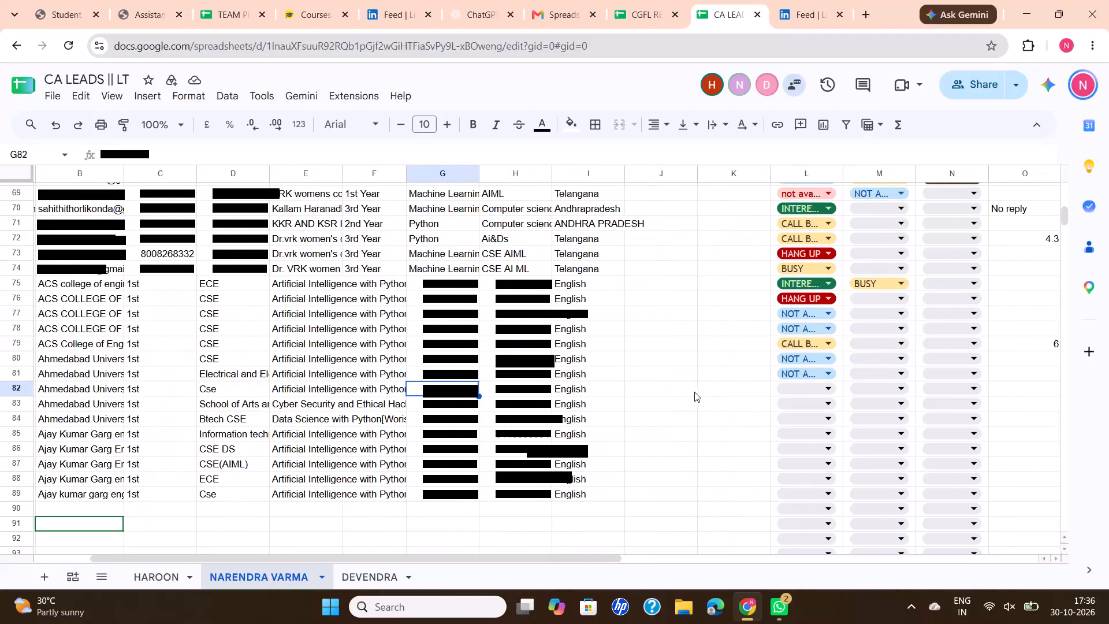
Set the first call status of the lead in row 82 to BUSY.
{"action": "left_click", "coordinate": [795, 383]}
{"action": "scroll", "coordinate": [811, 448], "scroll_direction": "down", "scroll_amount": 1}
{"action": "scroll", "coordinate": [806, 508], "scroll_direction": "down", "scroll_amount": 1}
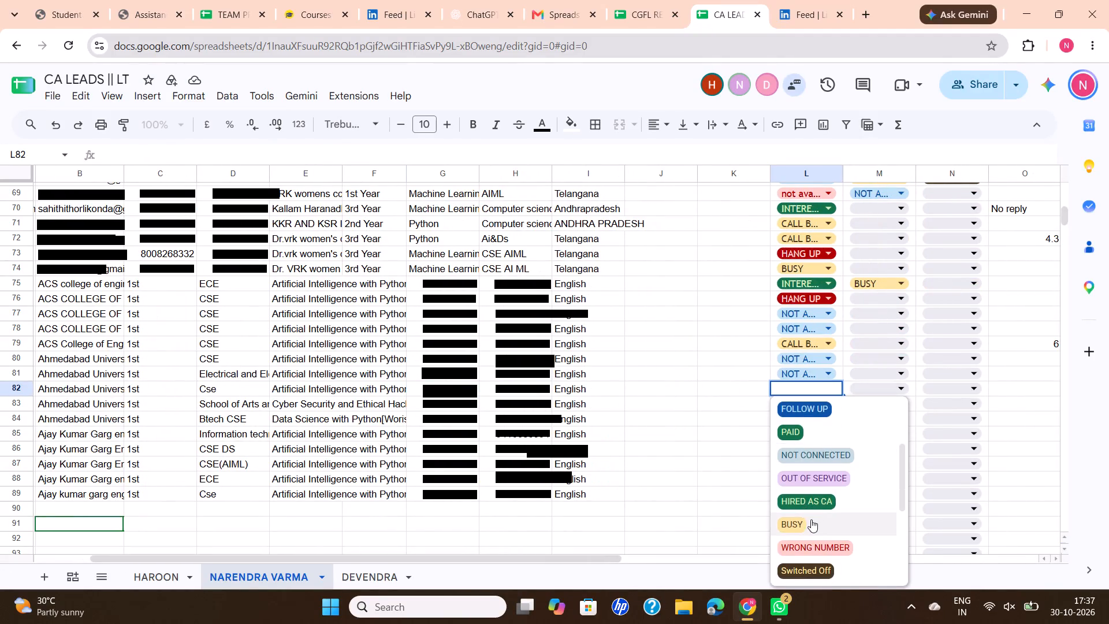
{"action": "left_click", "coordinate": [811, 519]}
{"action": "left_click", "coordinate": [736, 405]}
Select the phone number of the lead in row 83 to call that lead.
{"action": "scroll", "coordinate": [736, 405], "scroll_direction": "right", "scroll_amount": 4}
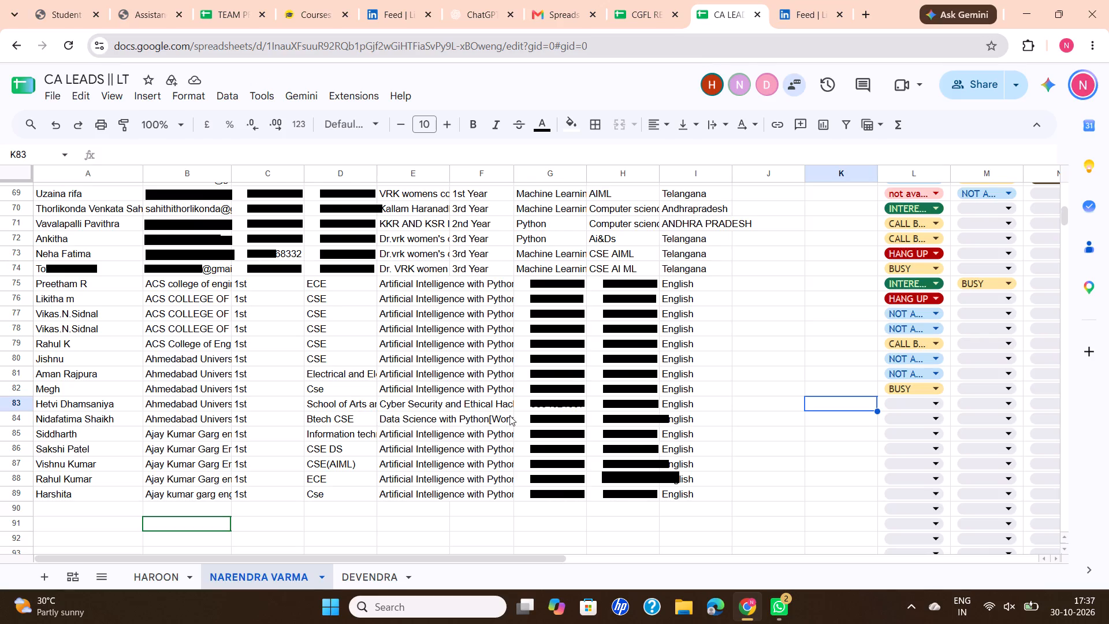
{"action": "left_click", "coordinate": [535, 407]}
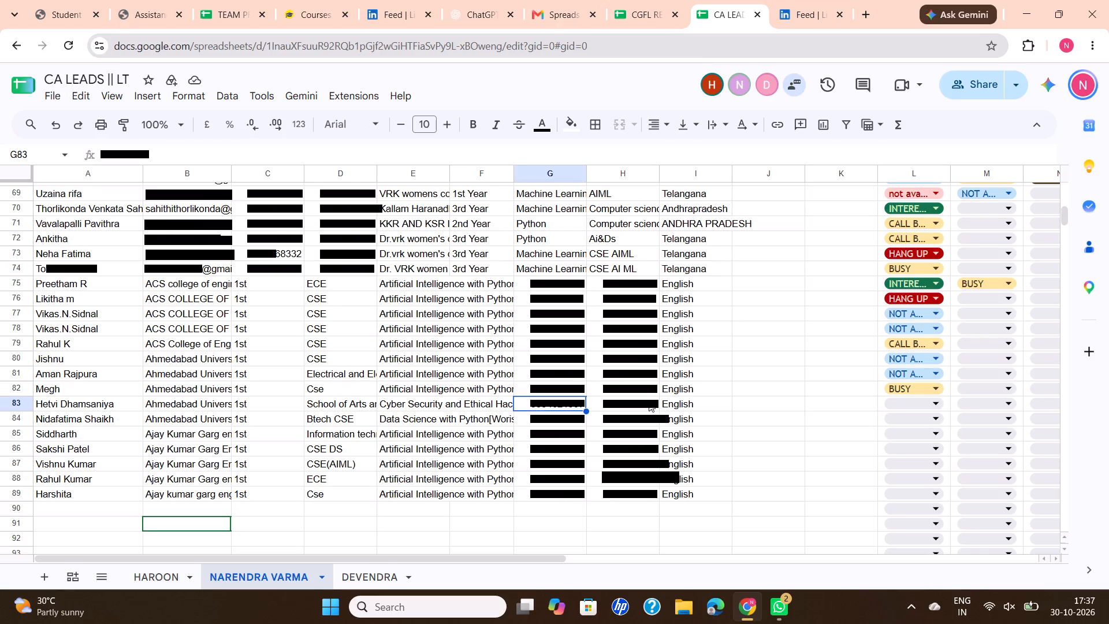
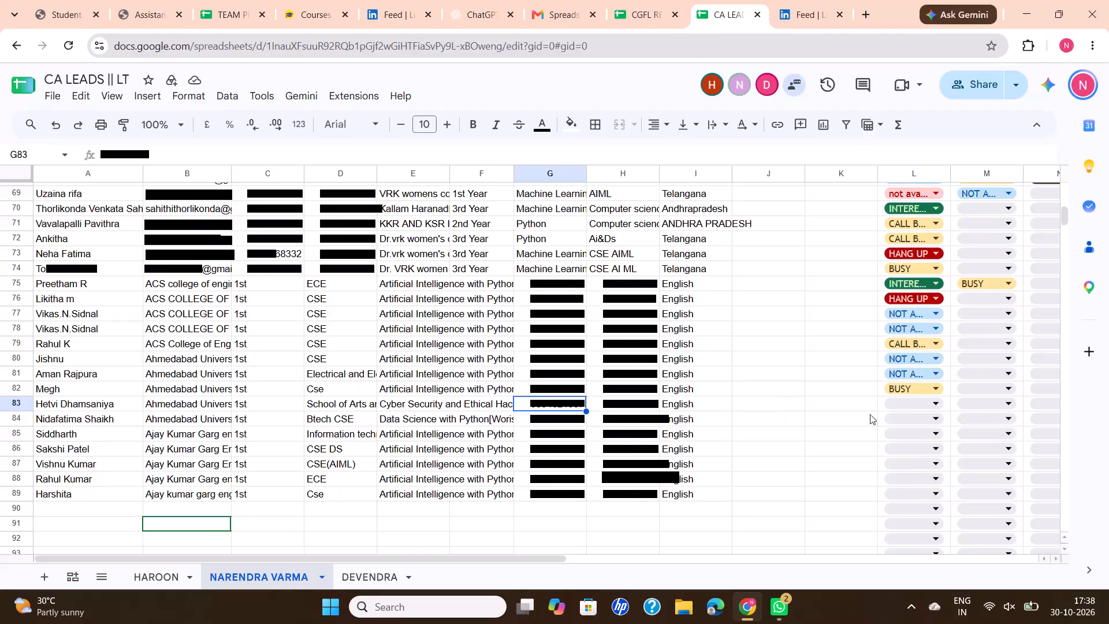
Set the first call status of the lead in row 83 to NOT ANSWERED.
{"action": "left_click", "coordinate": [896, 401]}
{"action": "left_click", "coordinate": [905, 485]}
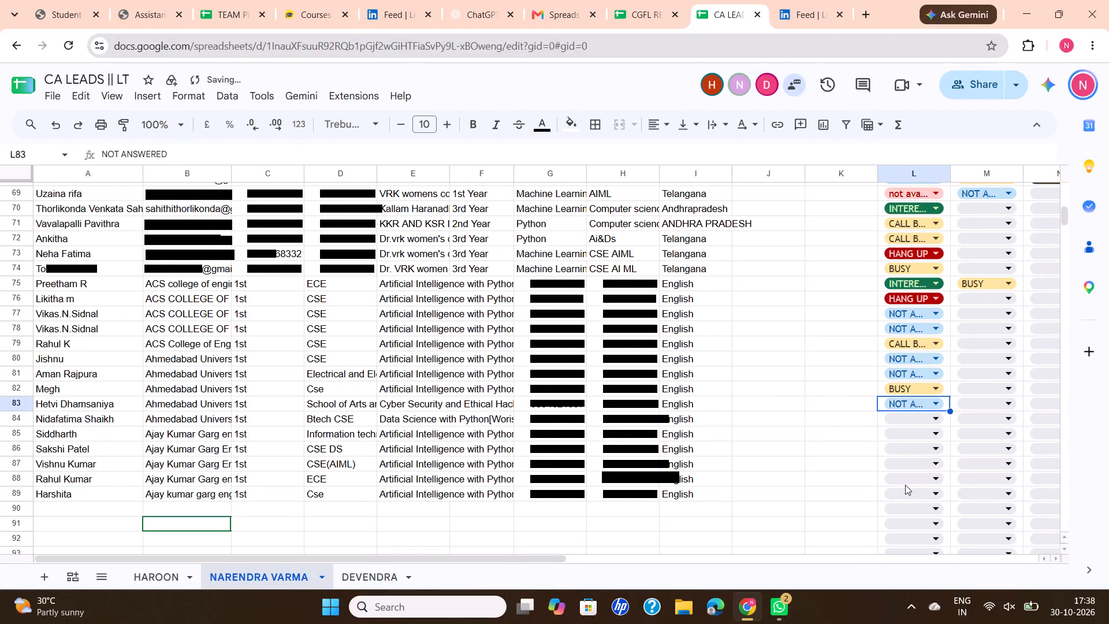
{"action": "left_click", "coordinate": [843, 415]}
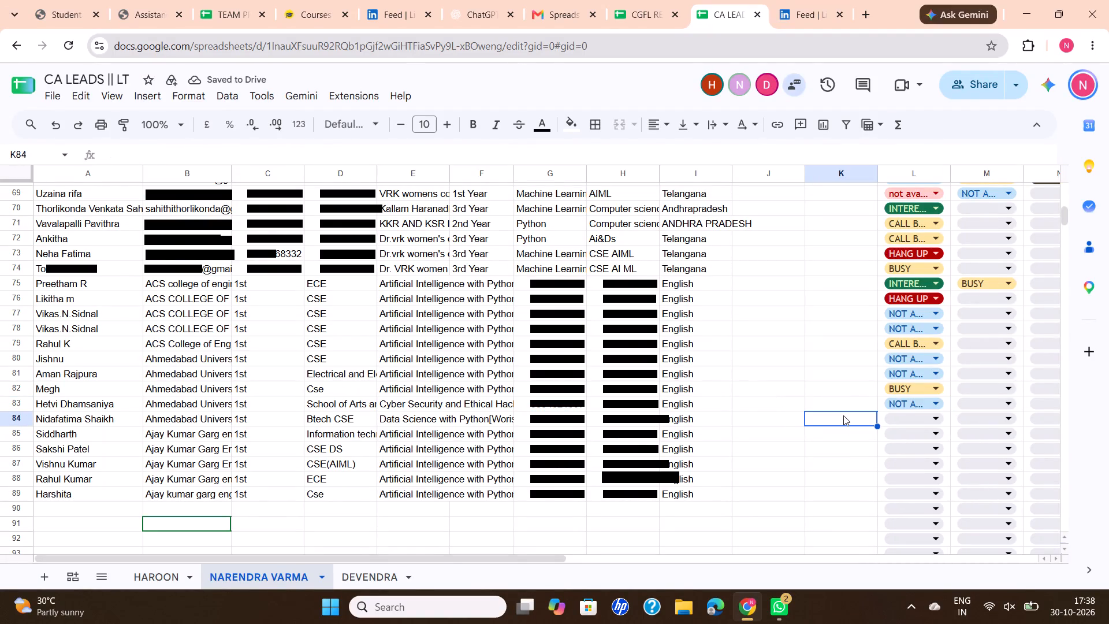
Select the phone number of the lead in row 84 for calling and set that lead's first call status to BUSY.
{"action": "scroll", "coordinate": [780, 418], "scroll_direction": "right", "scroll_amount": 2}
{"action": "left_click", "coordinate": [563, 421]}
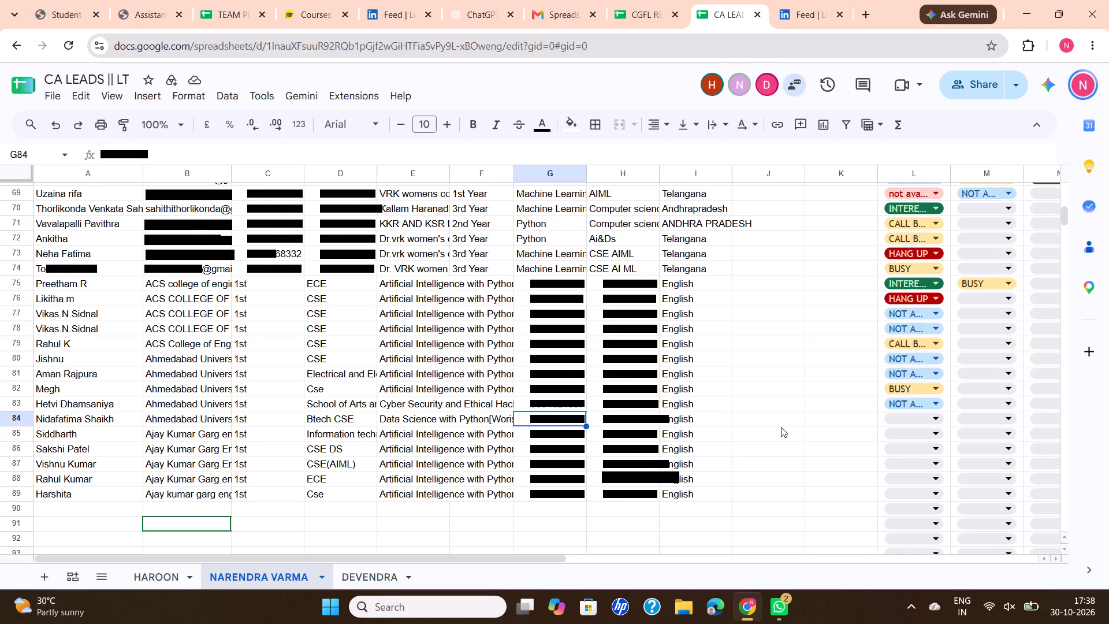
{"action": "left_click", "coordinate": [892, 424]}
{"action": "scroll", "coordinate": [906, 487], "scroll_direction": "down", "scroll_amount": 1}
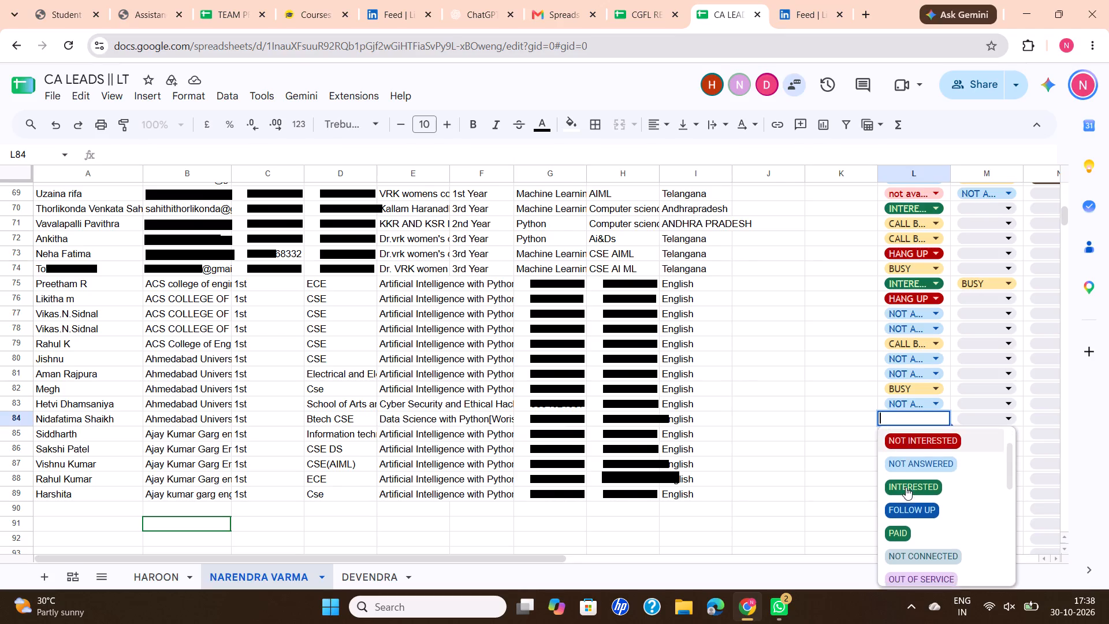
{"action": "scroll", "coordinate": [904, 524], "scroll_direction": "down", "scroll_amount": 1}
{"action": "left_click", "coordinate": [901, 559]}
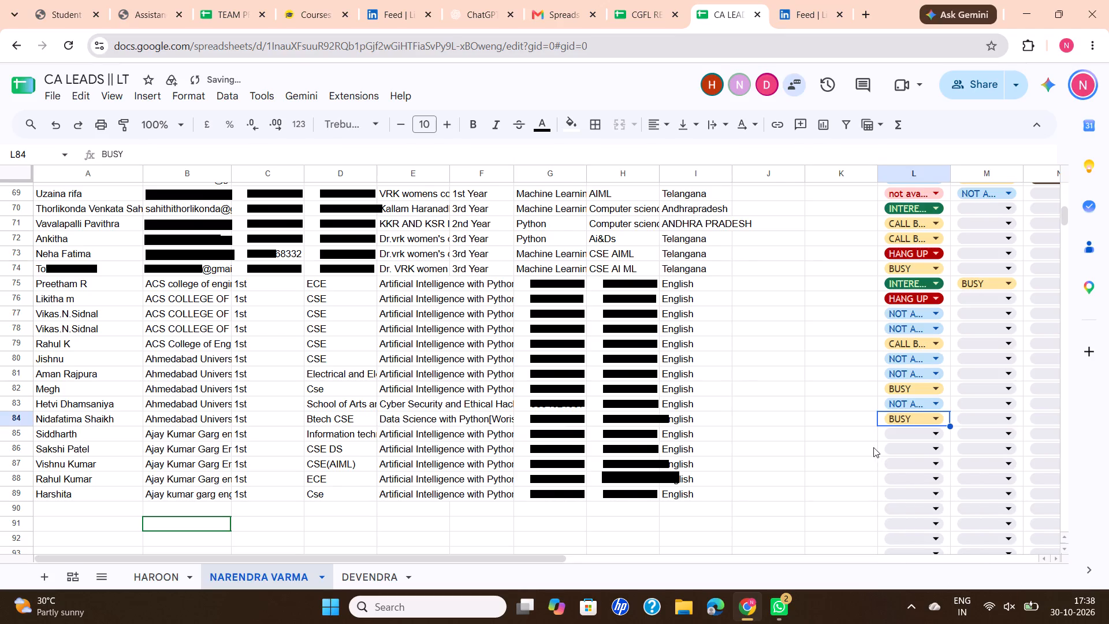
{"action": "left_click", "coordinate": [851, 433]}
Select the phone number of the lead in row 85 to call that lead.
{"action": "scroll", "coordinate": [851, 433], "scroll_direction": "right", "scroll_amount": 3}
{"action": "left_click", "coordinate": [565, 429]}
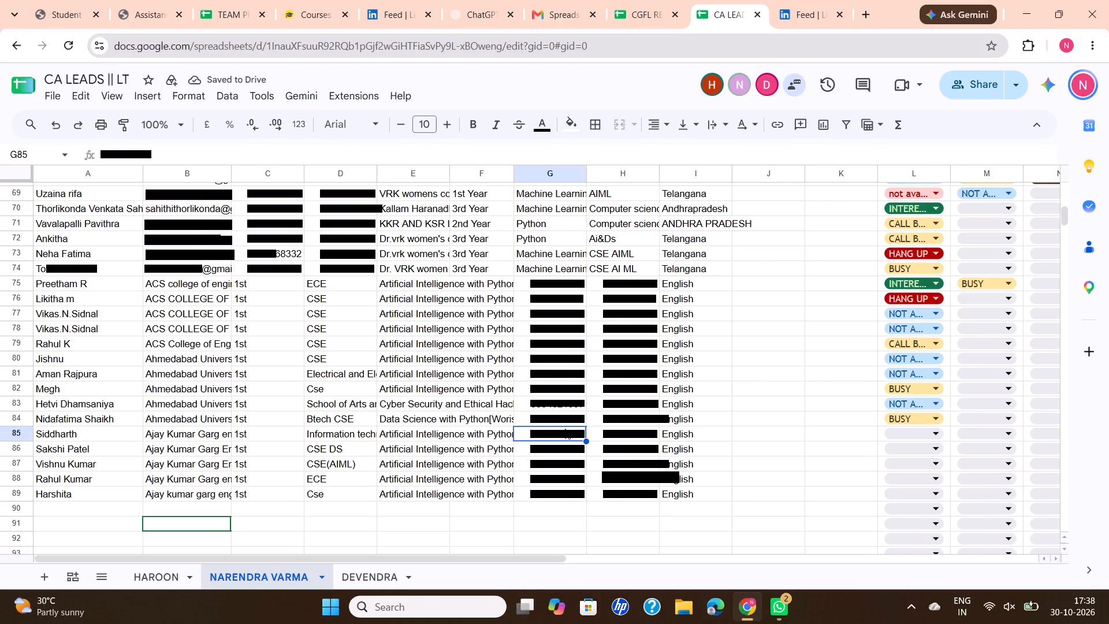
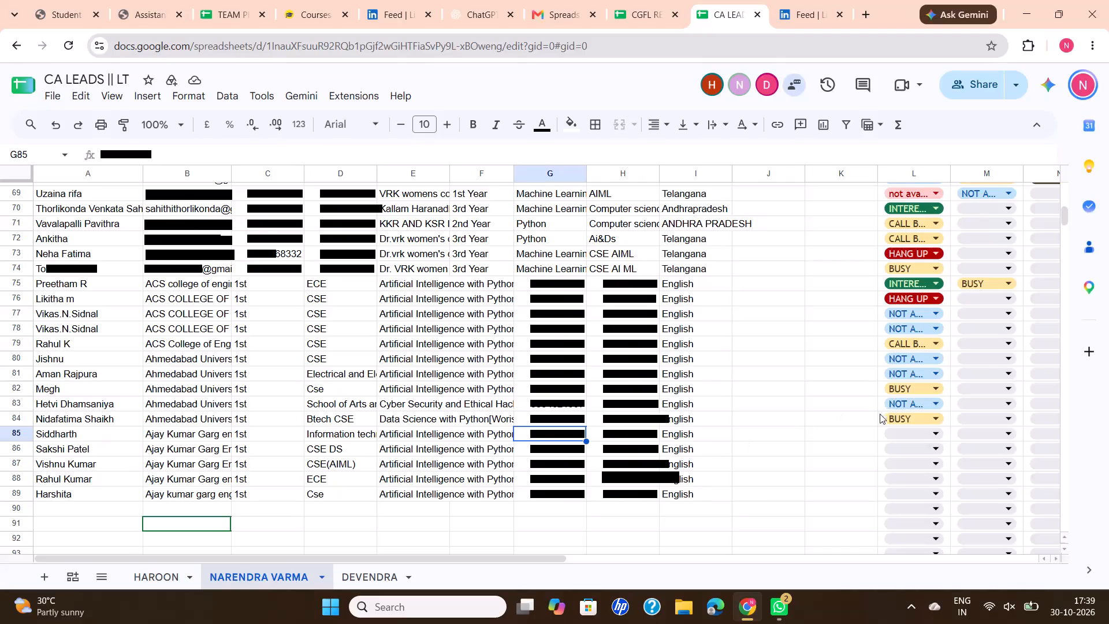
Set the first call status of the lead in row 85 to NOT ANSWERED.
{"action": "left_click", "coordinate": [897, 430]}
{"action": "scroll", "coordinate": [897, 482], "scroll_direction": "down", "scroll_amount": 1}
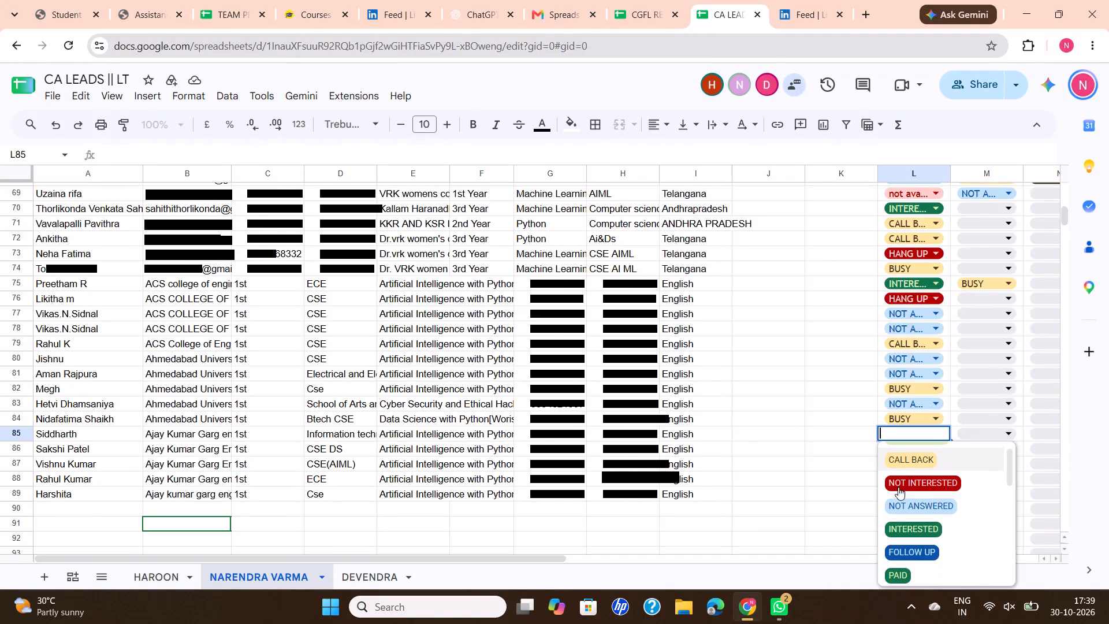
{"action": "left_click", "coordinate": [910, 506]}
{"action": "left_click", "coordinate": [839, 447]}
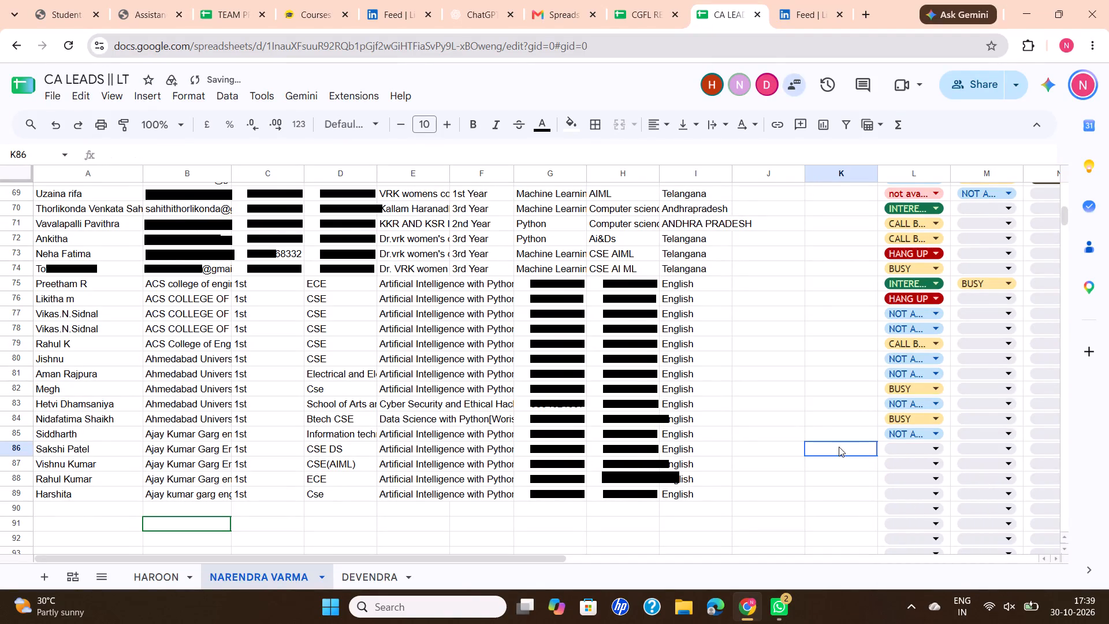
Select the phone number of the lead in row 86 to call that lead.
{"action": "scroll", "coordinate": [839, 447], "scroll_direction": "right", "scroll_amount": 2}
{"action": "left_click", "coordinate": [554, 448]}
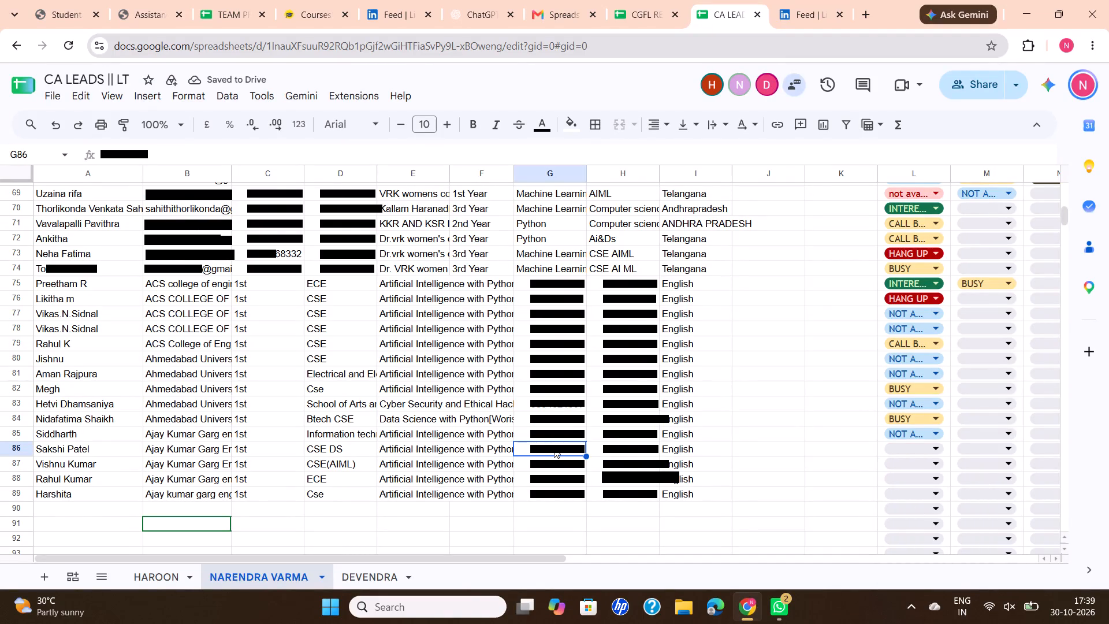
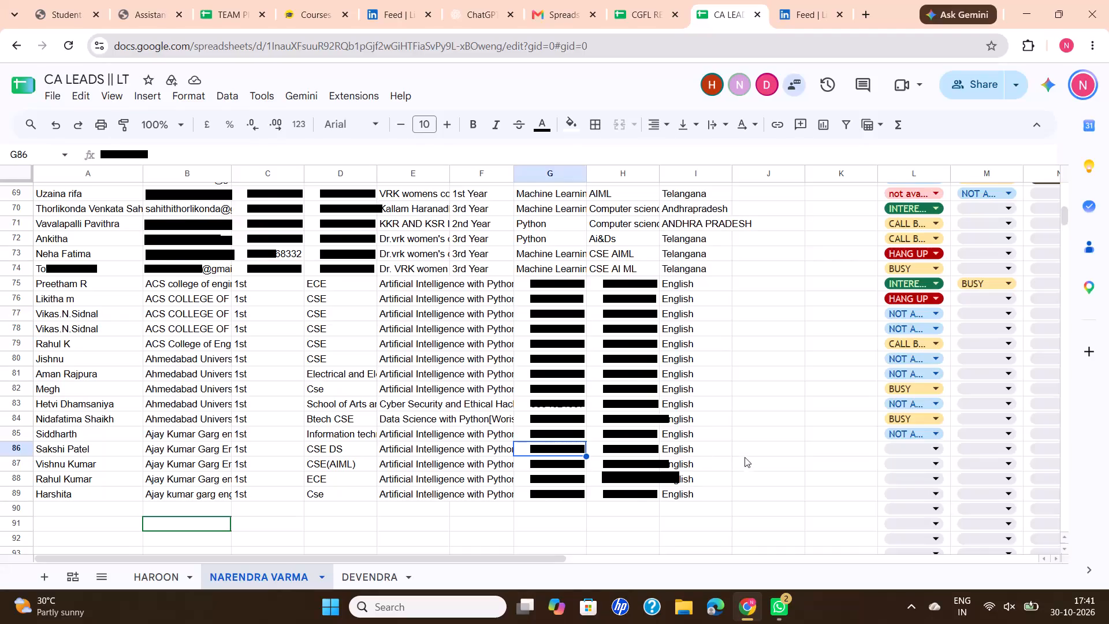
Set the first call status of the lead in row 86 to CALL BACK.
{"action": "triple_click", "coordinate": [745, 448]}
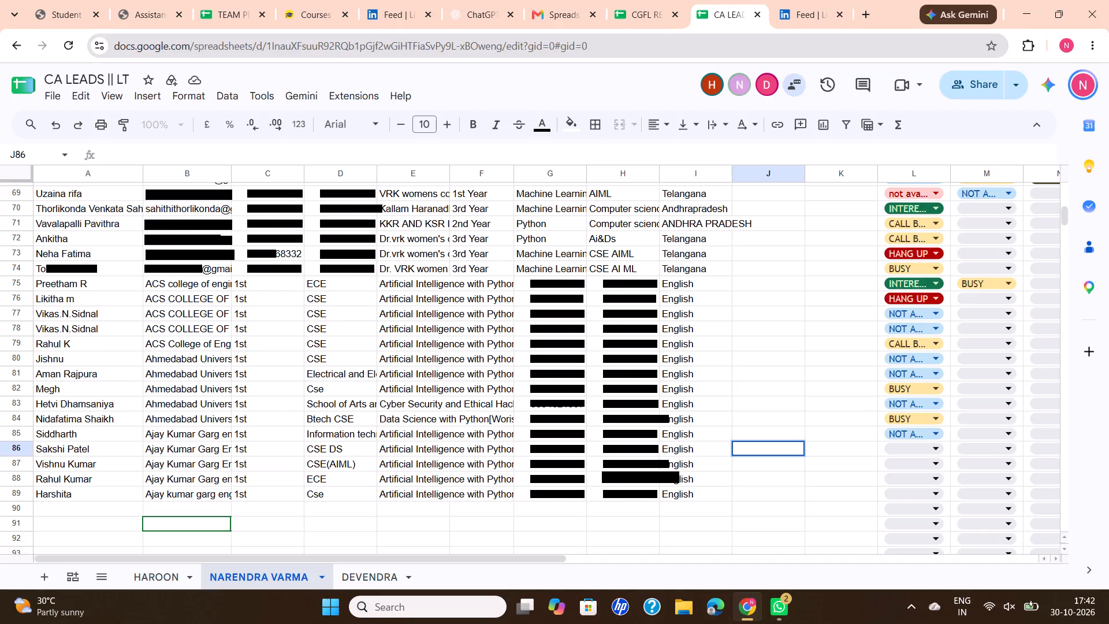
{"action": "left_click", "coordinate": [912, 452]}
{"action": "left_click", "coordinate": [915, 484]}
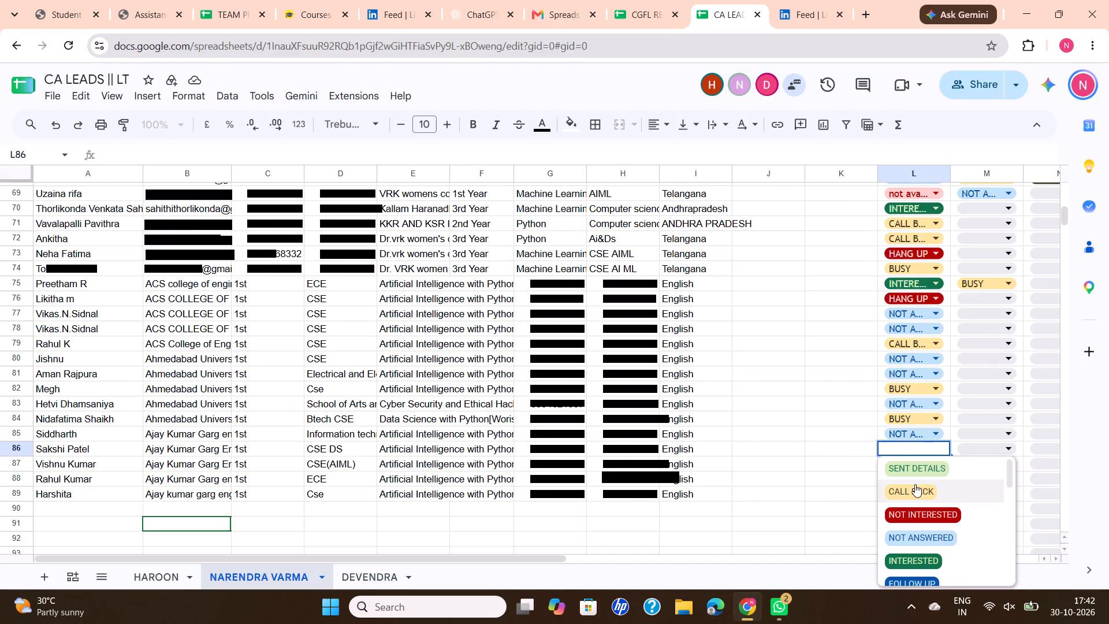
Enter the remark "not this number Nov 3" in column O for the lead in row 86.
{"action": "scroll", "coordinate": [855, 472], "scroll_direction": "left", "scroll_amount": 2}
{"action": "double_click", "coordinate": [879, 451]}
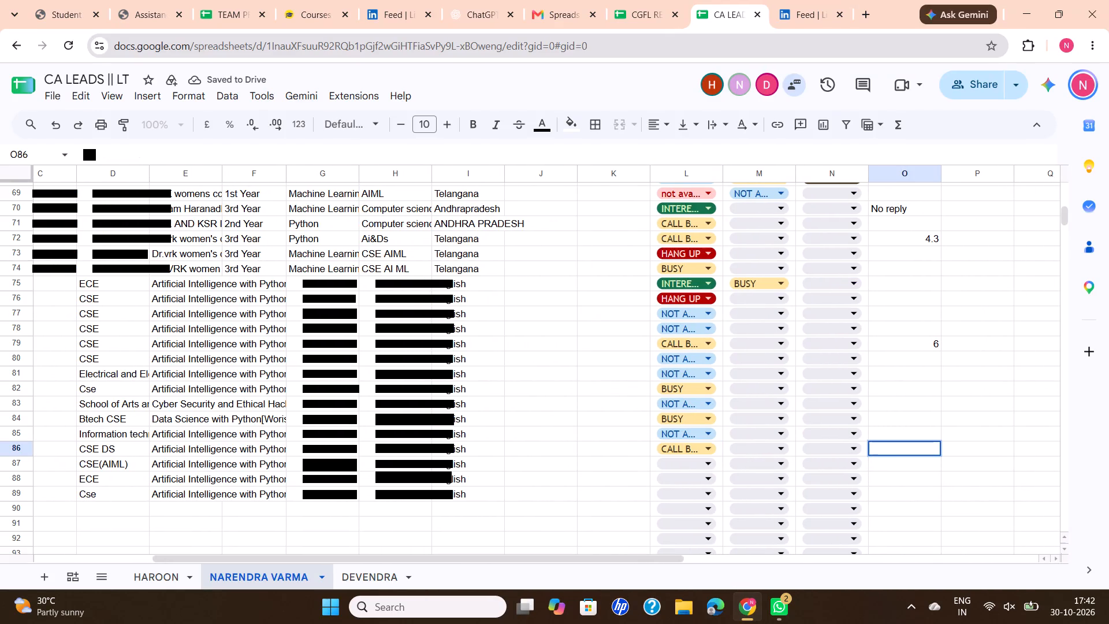
{"action": "type", "text": "not this number"}
{"action": "key", "text": "space"}
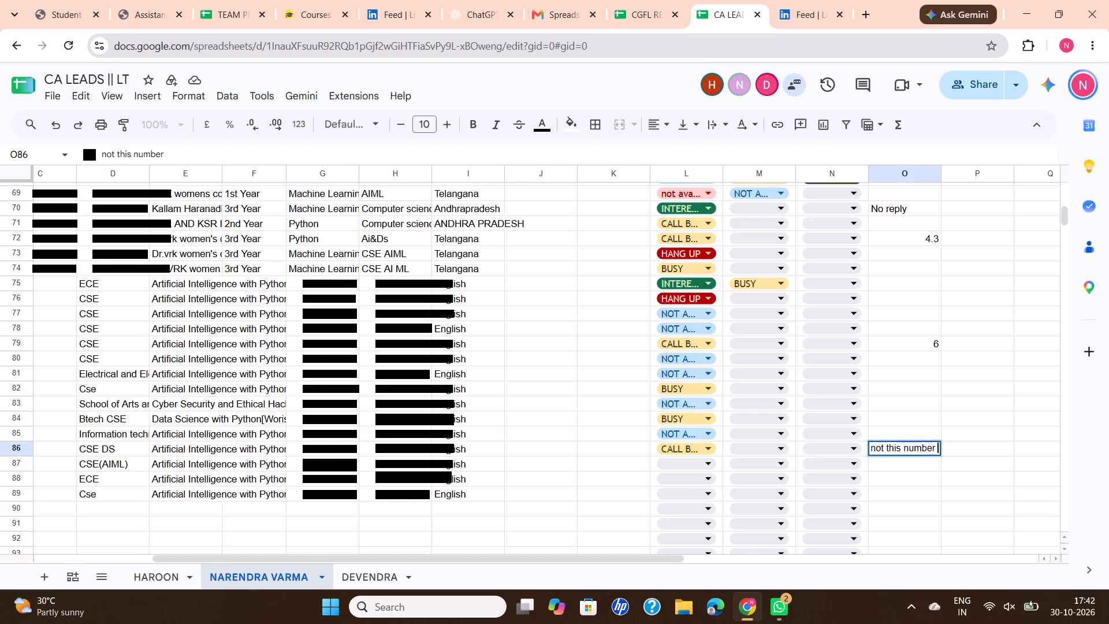
{"action": "type", "text": "Niov"}
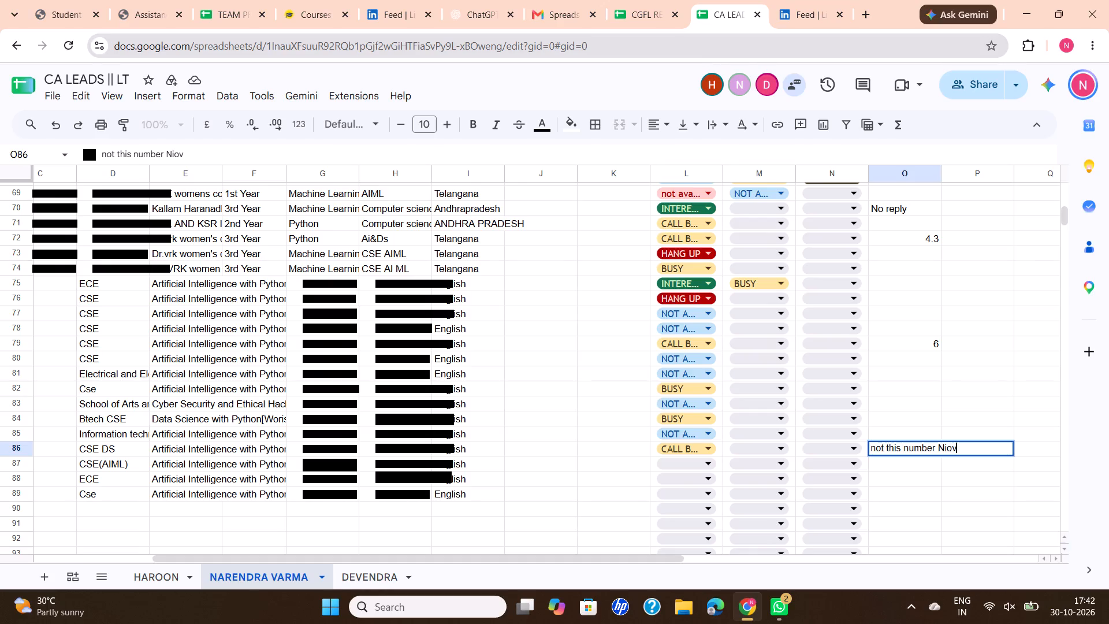
{"action": "key", "text": "BackSpace"}
{"action": "key", "text": "BackSpace"}
{"action": "key", "text": "BackSpace"}
{"action": "type", "text": "ov 3"}
{"action": "left_click", "coordinate": [609, 466]}
Select the contact number in column H of the lead in row 87 to call that lead.
{"action": "scroll", "coordinate": [609, 466], "scroll_direction": "right", "scroll_amount": 3}
{"action": "left_click", "coordinate": [646, 458]}
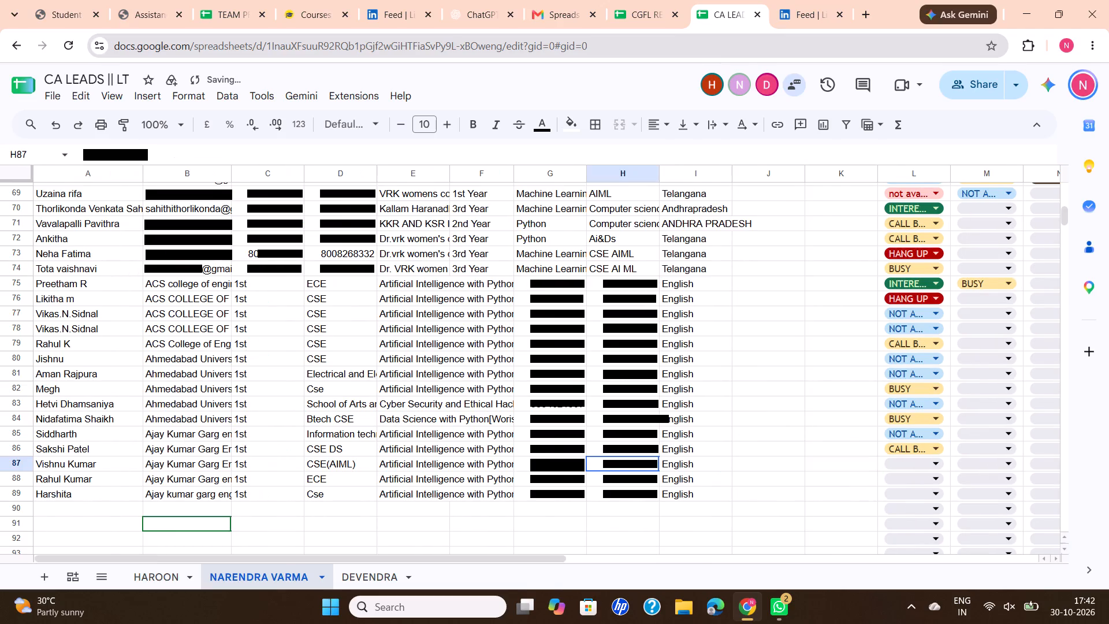
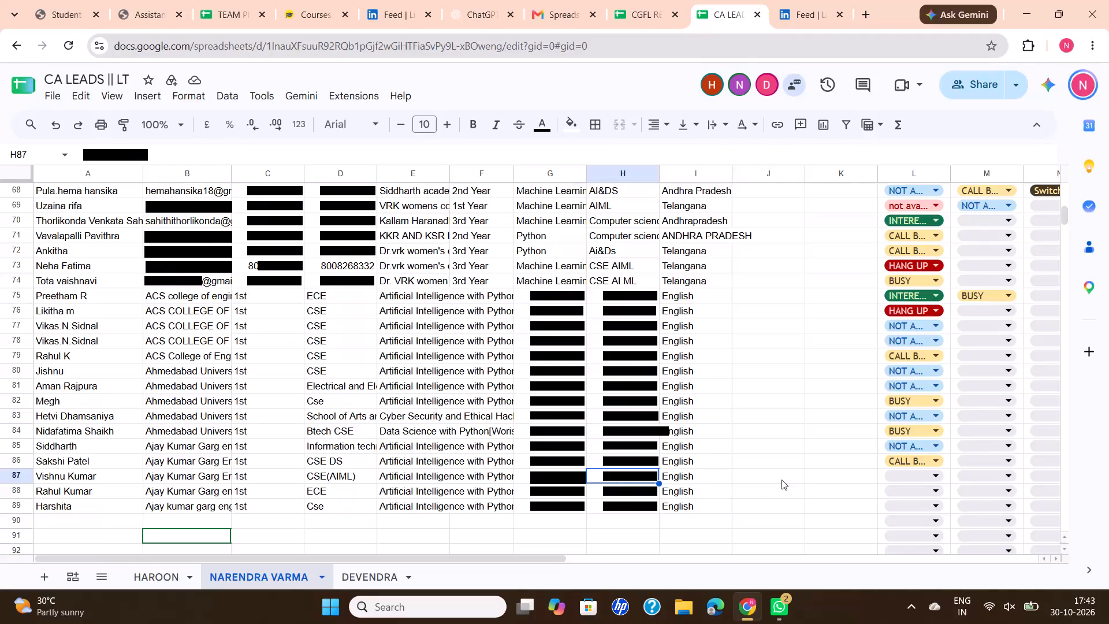
Set the first call status of the lead in row 87 to CALL BACK.
{"action": "left_click", "coordinate": [766, 473]}
{"action": "scroll", "coordinate": [766, 473], "scroll_direction": "left", "scroll_amount": 1}
{"action": "left_click", "coordinate": [807, 482]}
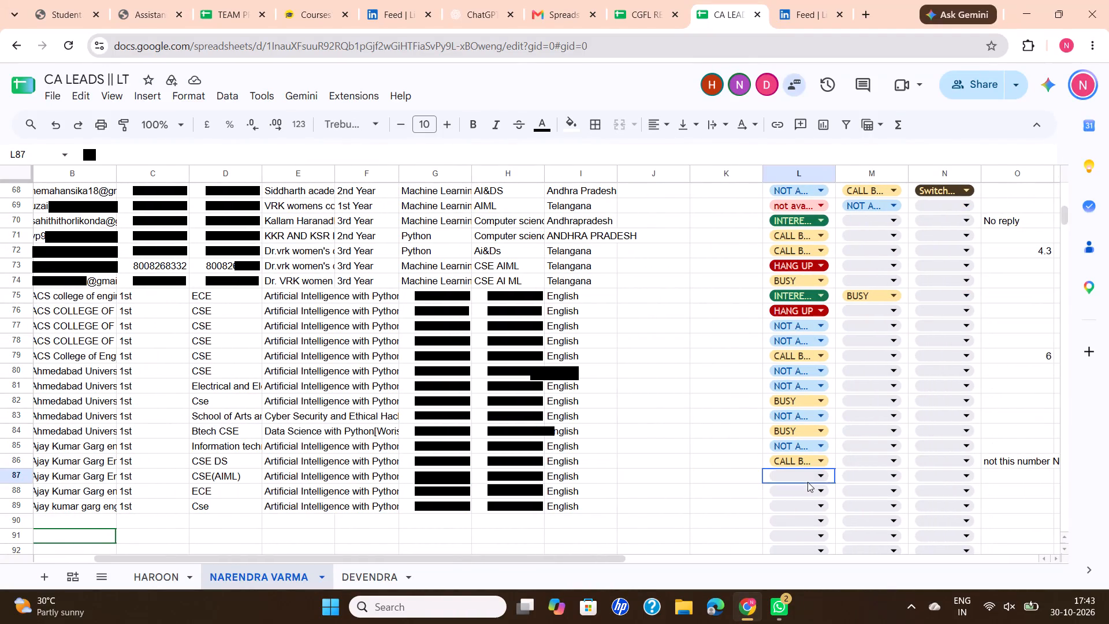
{"action": "left_click", "coordinate": [806, 478]}
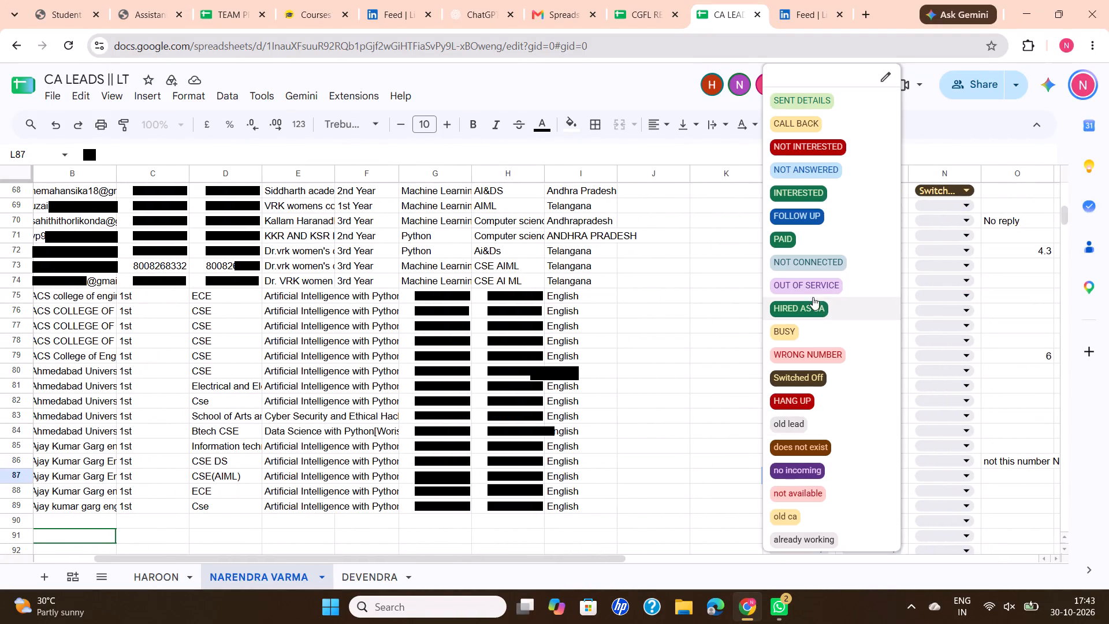
{"action": "left_click", "coordinate": [795, 118]}
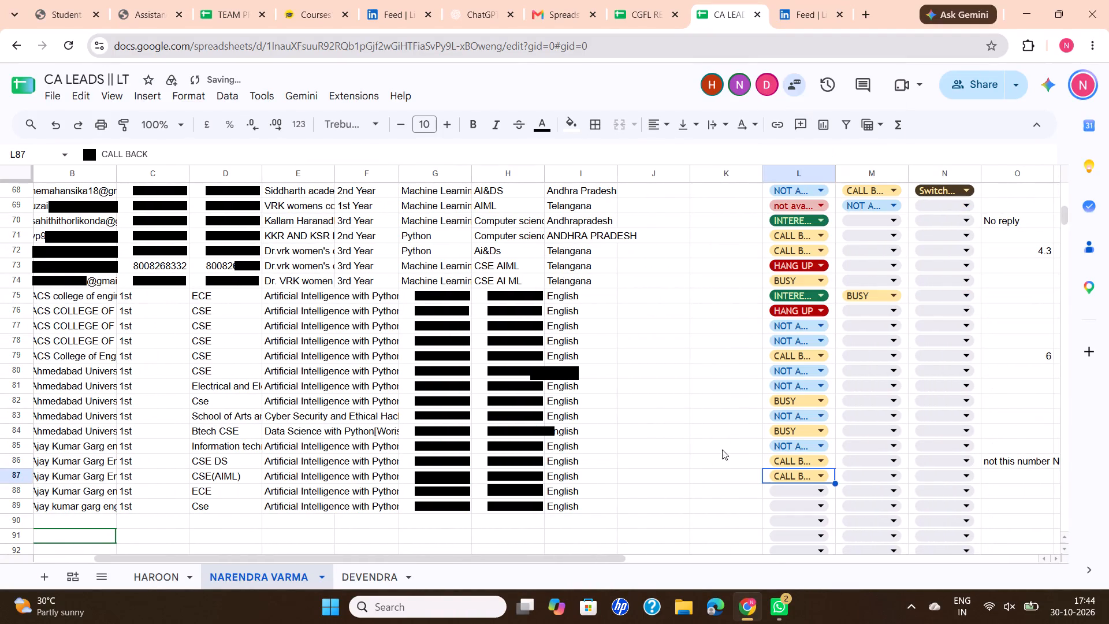
Select the contact number in column G of the lead in row 88 to call that lead.
{"action": "left_click", "coordinate": [703, 483]}
{"action": "left_click", "coordinate": [700, 492]}
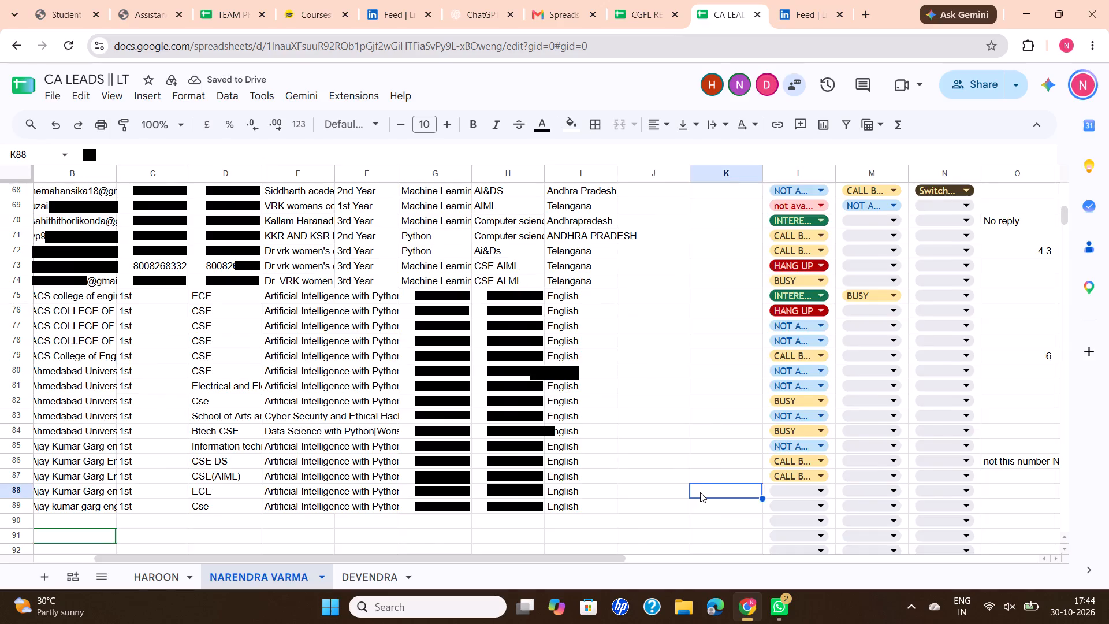
{"action": "scroll", "coordinate": [700, 492], "scroll_direction": "right", "scroll_amount": 1}
{"action": "left_click", "coordinate": [557, 495]}
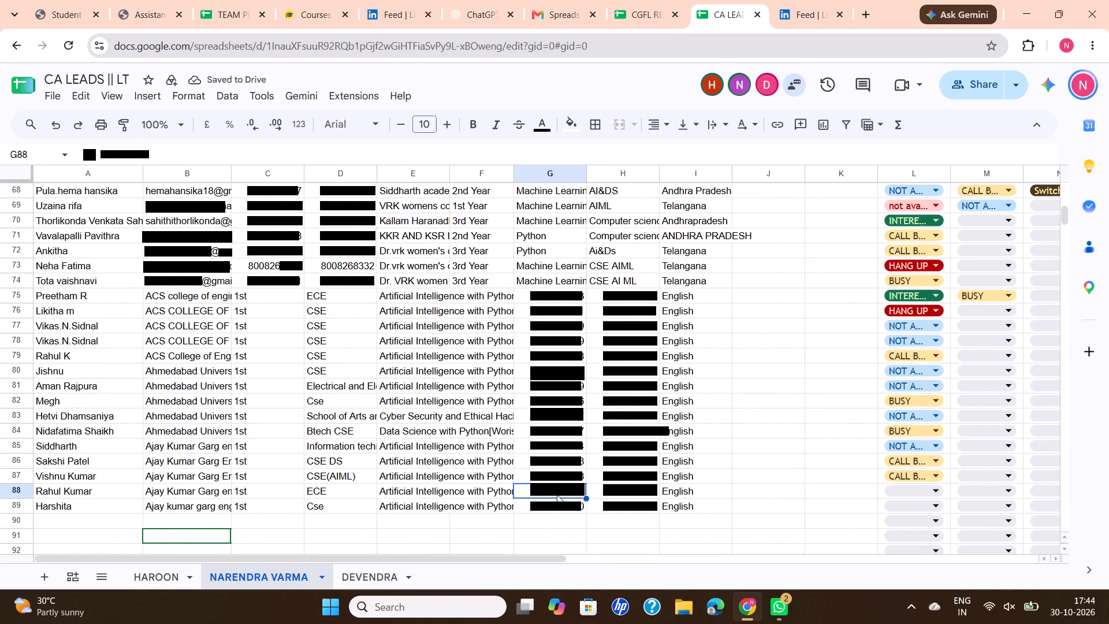
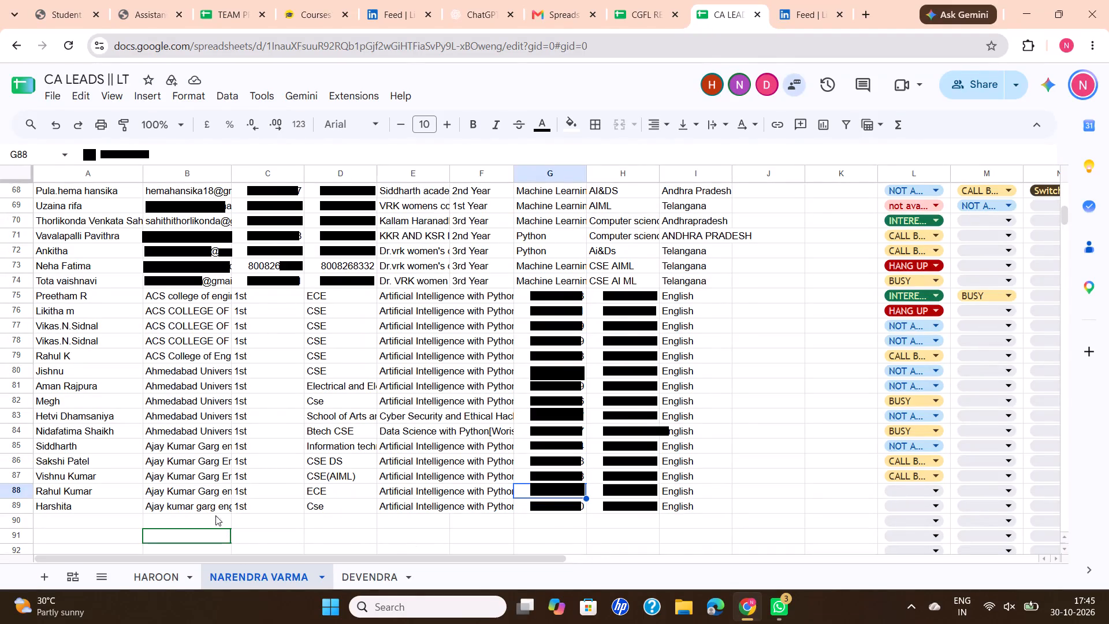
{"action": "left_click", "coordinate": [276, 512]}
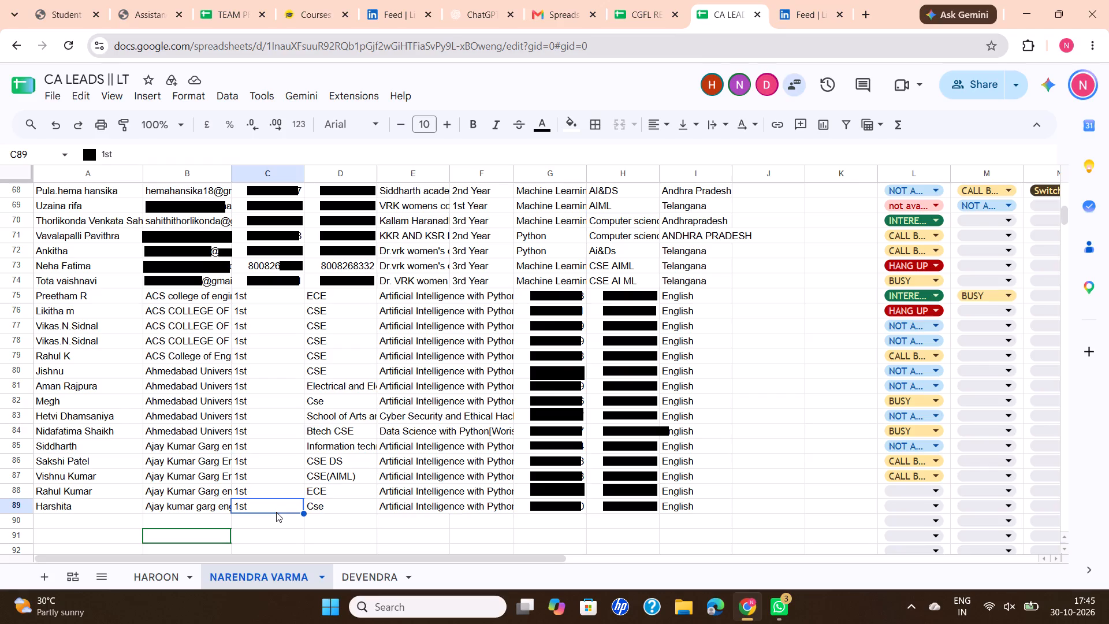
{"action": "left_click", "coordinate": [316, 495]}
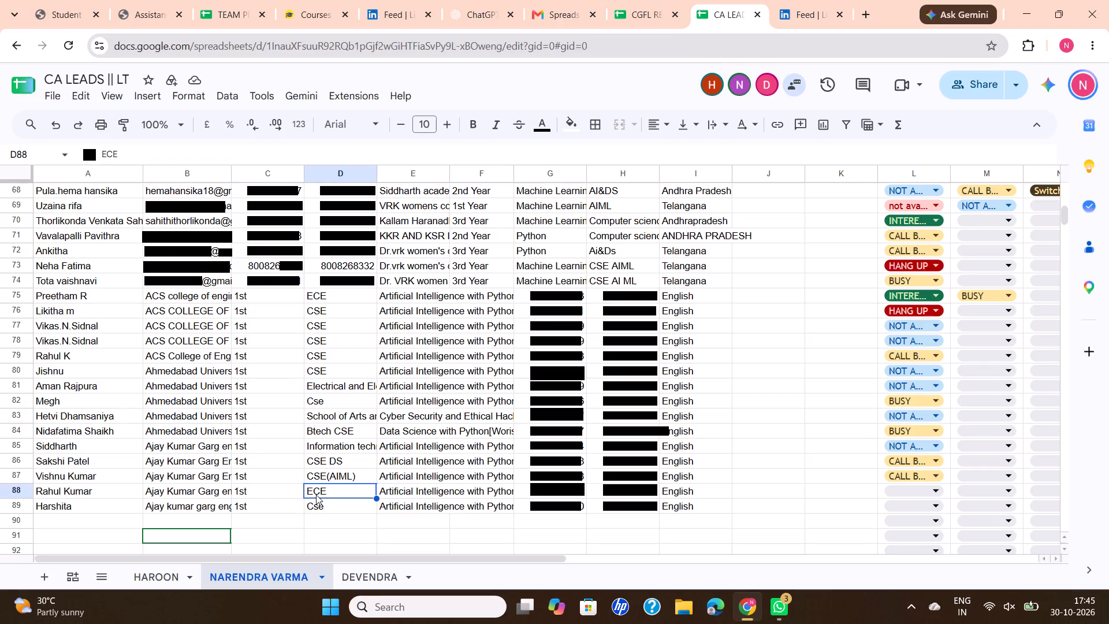
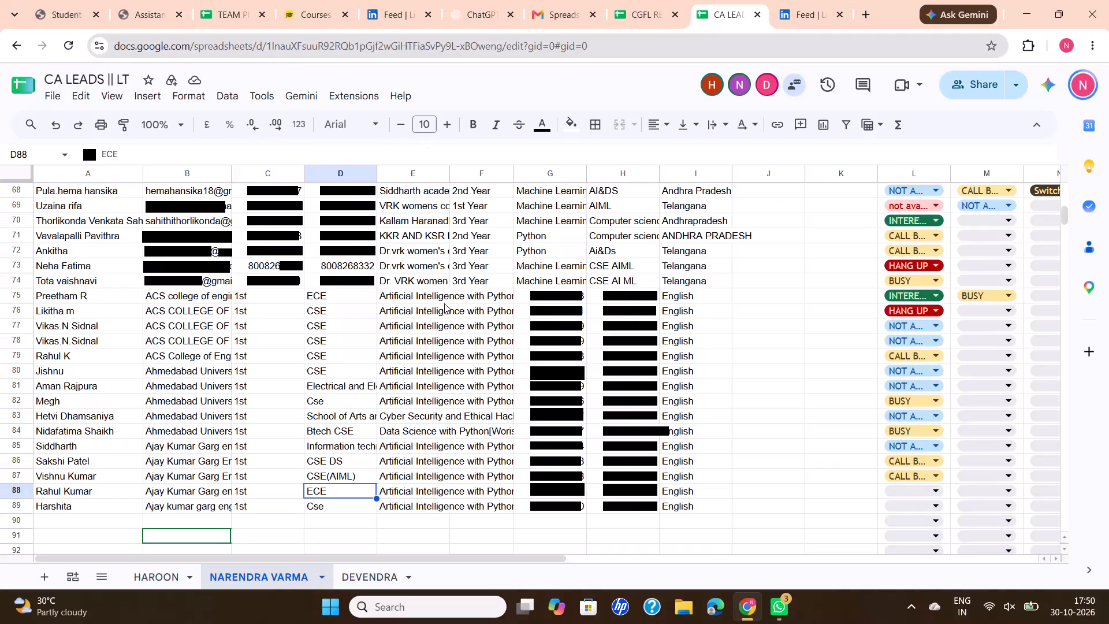
Copy the phone number in column G for the lead in row 88 of the CA LEADS sheet.
{"action": "triple_click", "coordinate": [535, 491]}
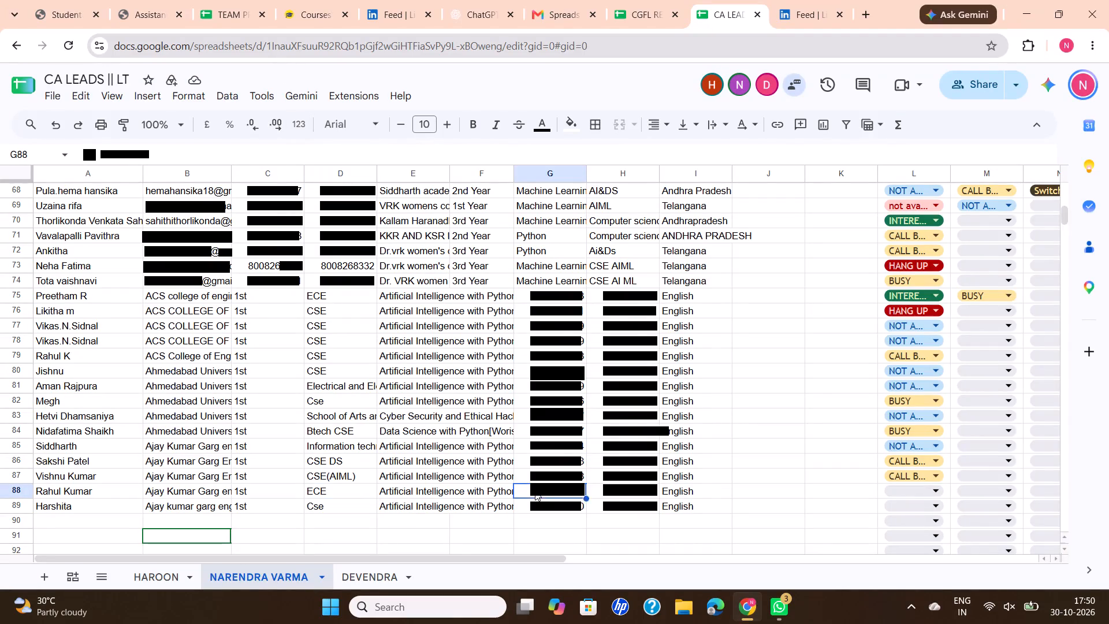
{"action": "key", "text": "ctrl+c"}
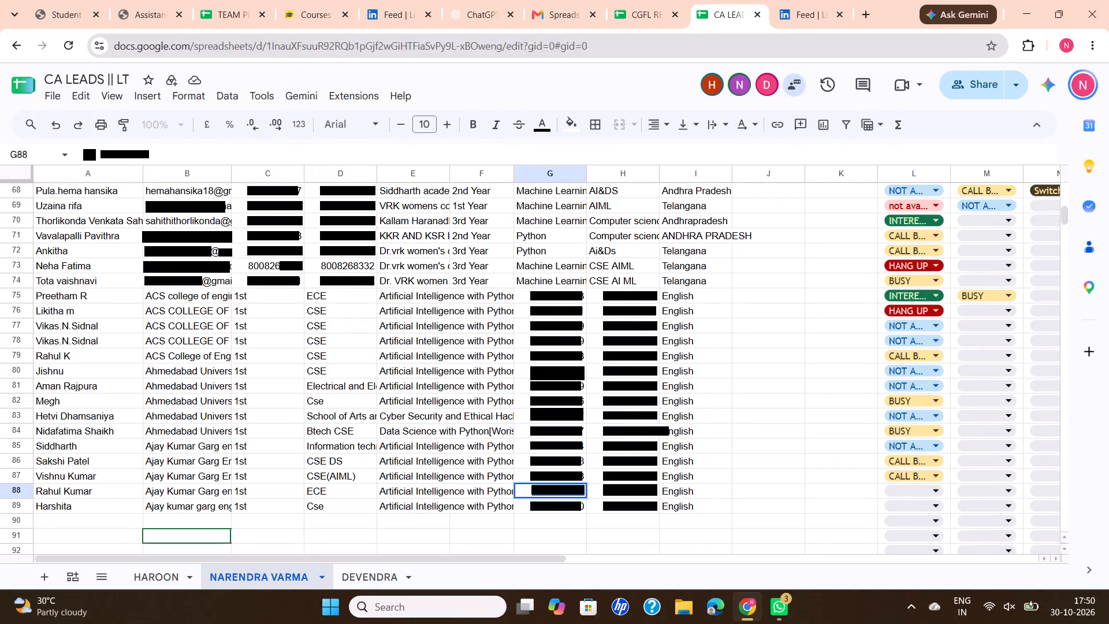
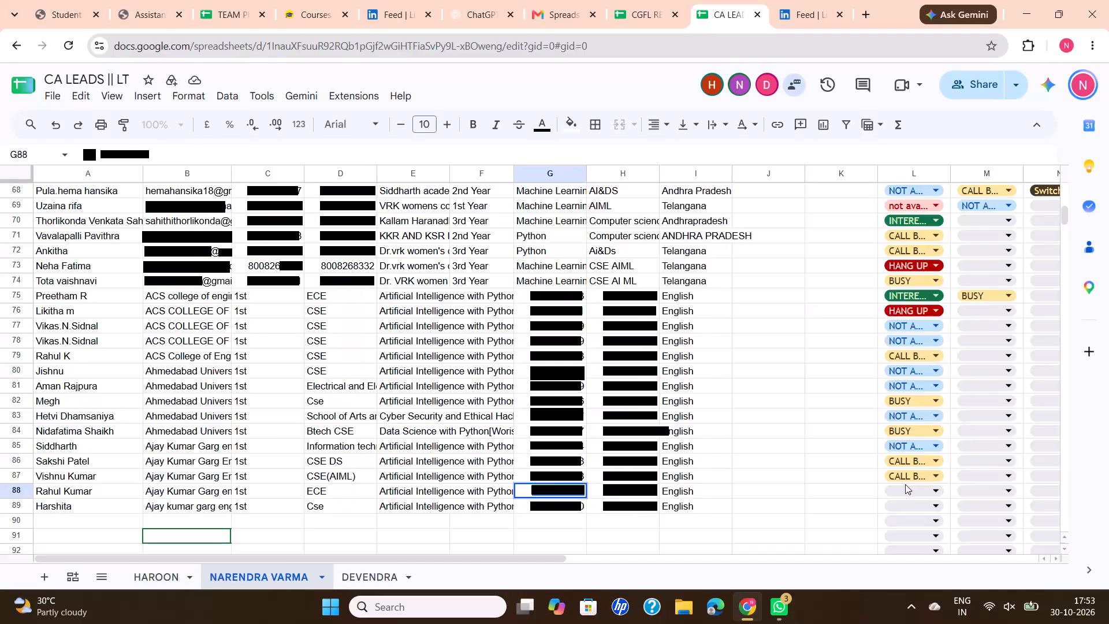
Set the first call status of the lead in row 88 of the CA LEADS sheet to INTERESTED.
{"action": "left_click", "coordinate": [905, 487]}
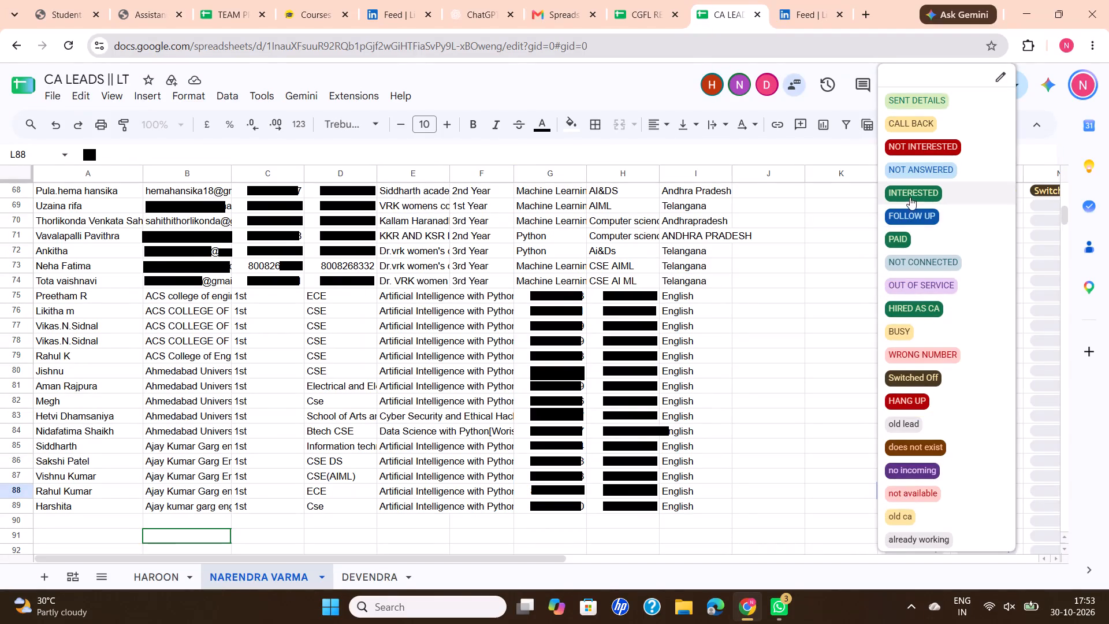
{"action": "left_click", "coordinate": [909, 196]}
Enter the code RK26 in column K for the lead in row 88.
{"action": "double_click", "coordinate": [846, 489]}
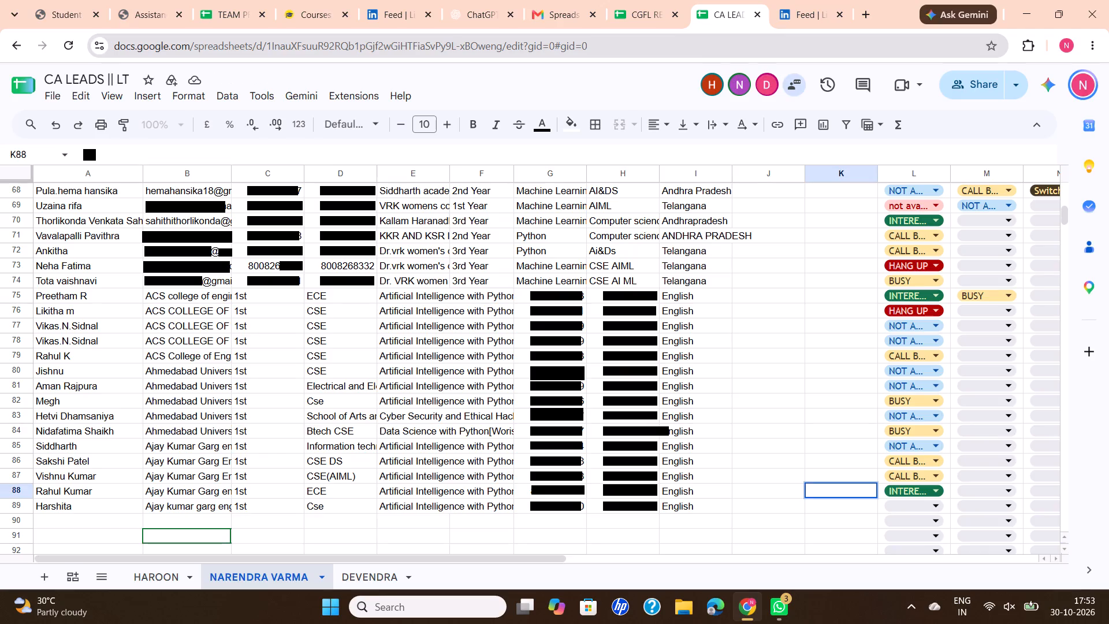
{"action": "key", "text": "shift+r"}
{"action": "key", "text": "shift+k"}
{"action": "key", "text": "2"}
{"action": "key", "text": "6"}
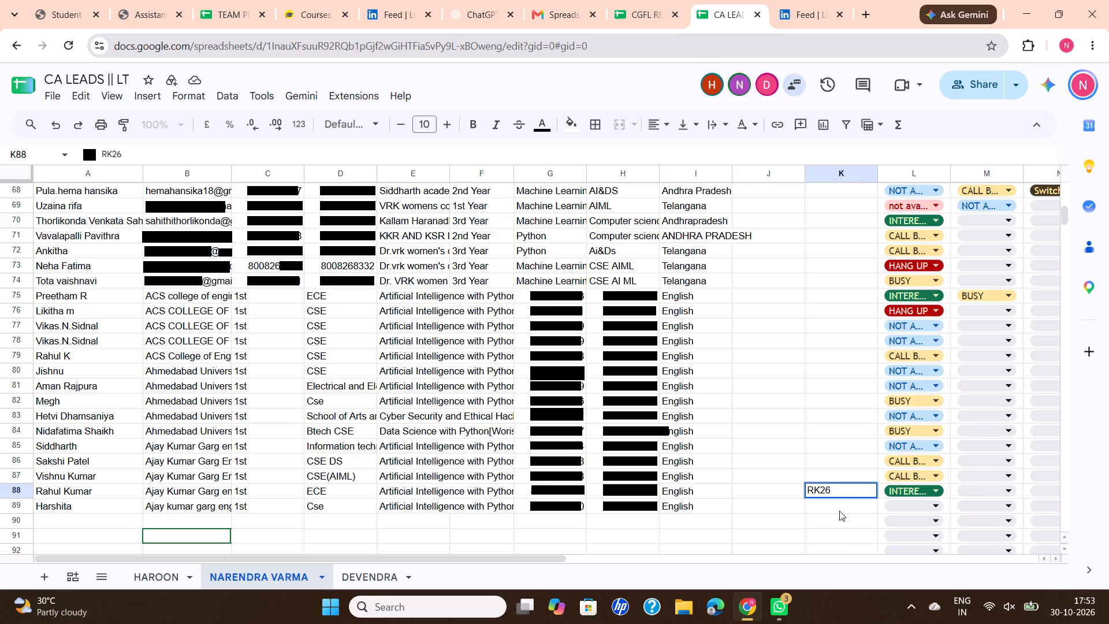
{"action": "left_click", "coordinate": [831, 505]}
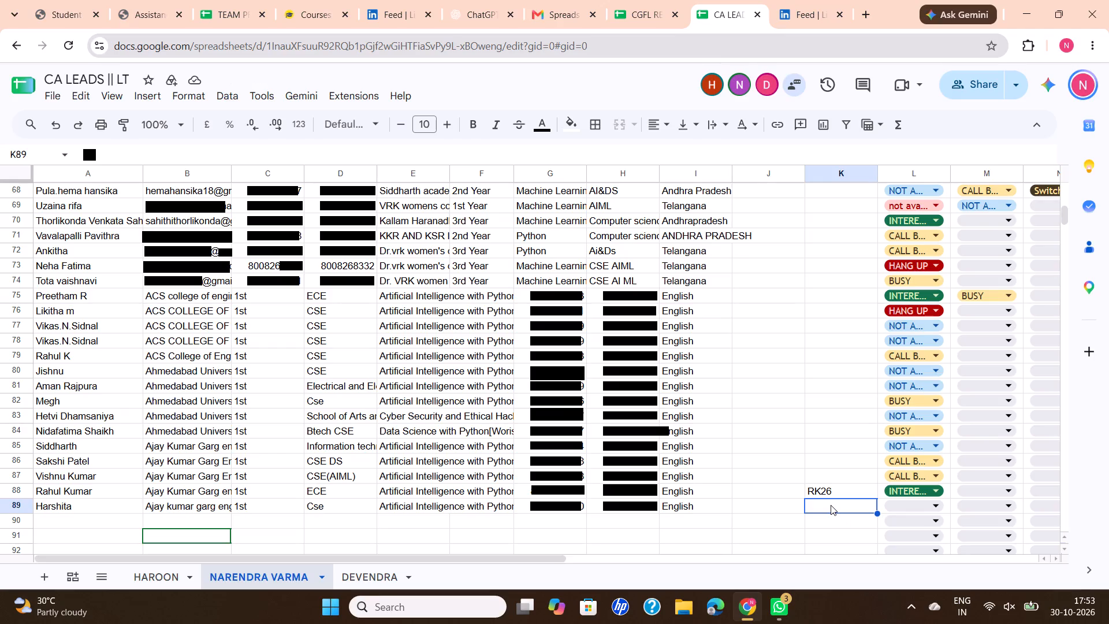
Review the team member's form responses in the CGFL RESPONSES SHEET.
{"action": "left_click", "coordinate": [642, 18]}
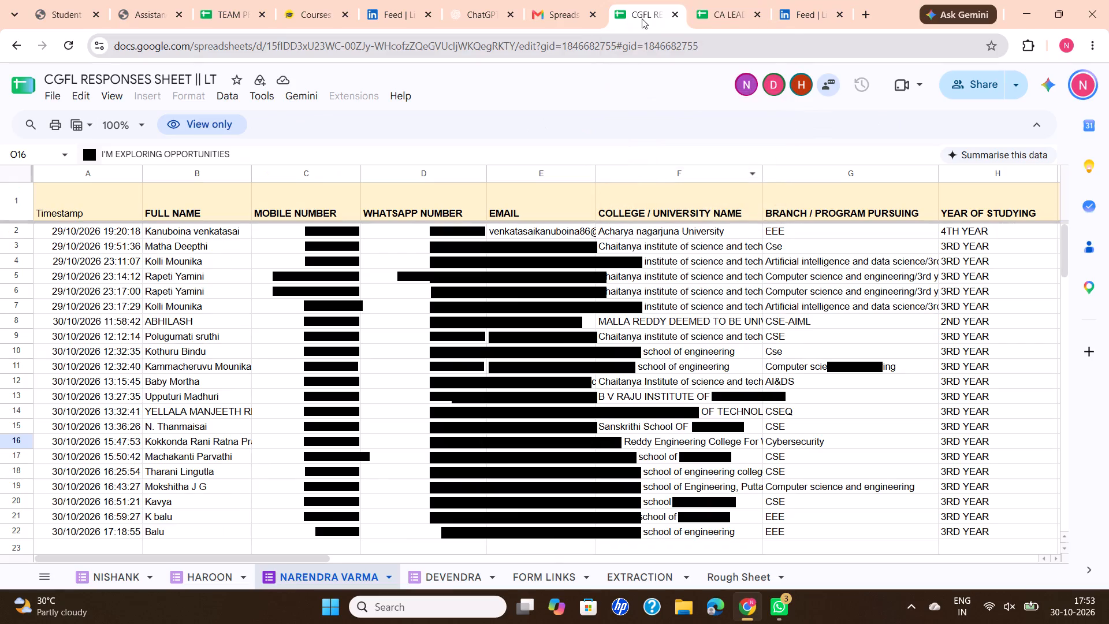
{"action": "scroll", "coordinate": [345, 532], "scroll_direction": "down", "scroll_amount": 1}
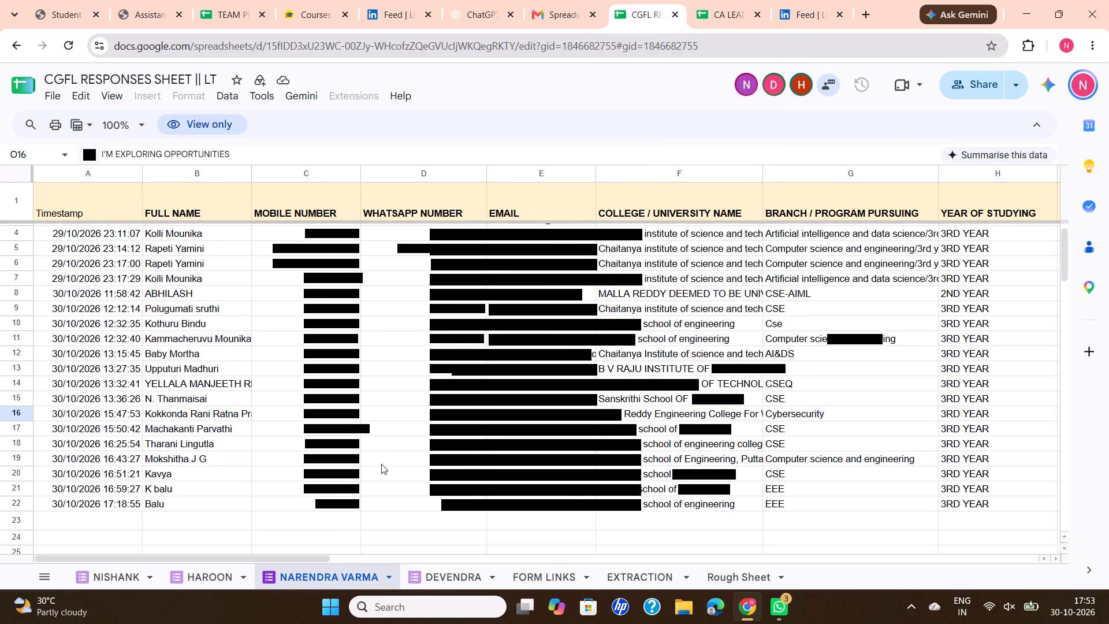
{"action": "scroll", "coordinate": [381, 464], "scroll_direction": "left", "scroll_amount": 1}
{"action": "scroll", "coordinate": [381, 464], "scroll_direction": "right", "scroll_amount": 4}
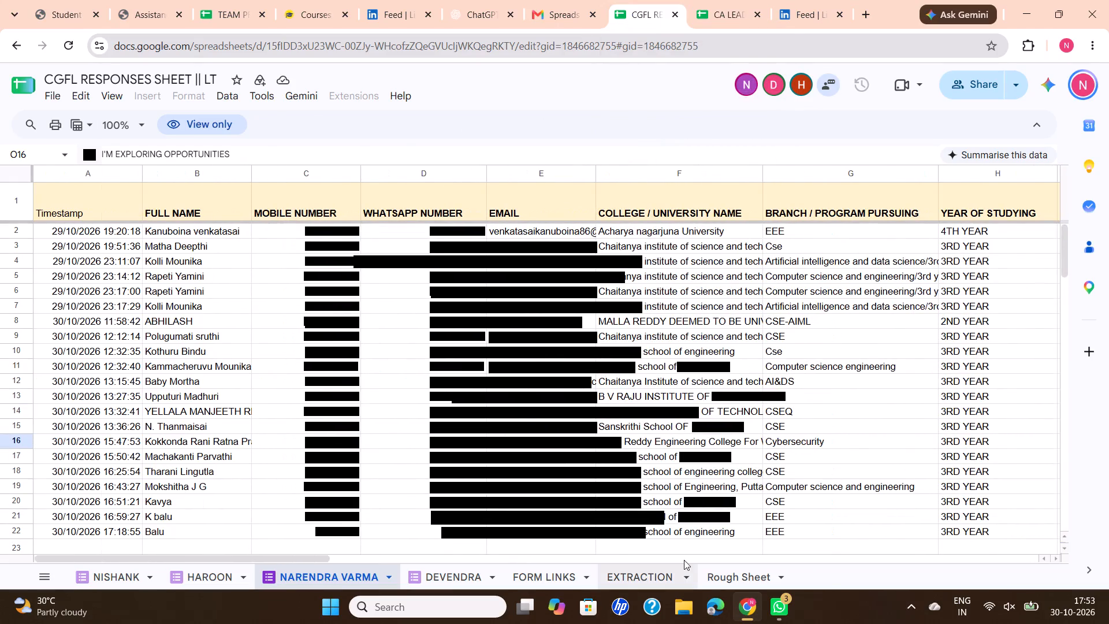
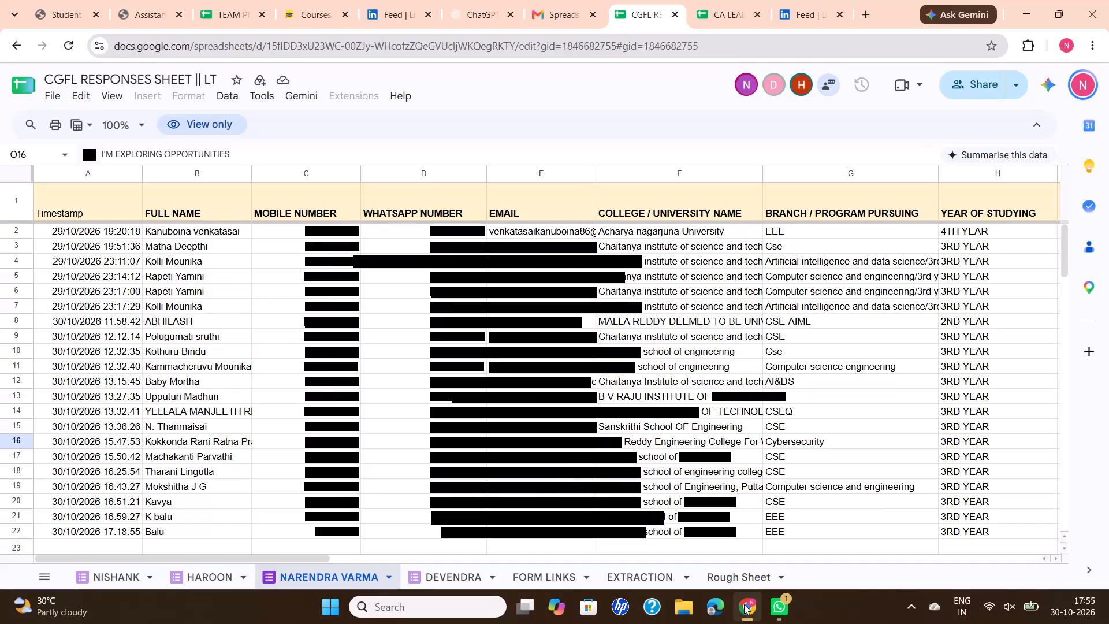
Review the form responses and referral codes at the end of the DEVENDRA sheet in the CGFL RESPONSES SHEET.
{"action": "scroll", "coordinate": [705, 498], "scroll_direction": "down", "scroll_amount": 1}
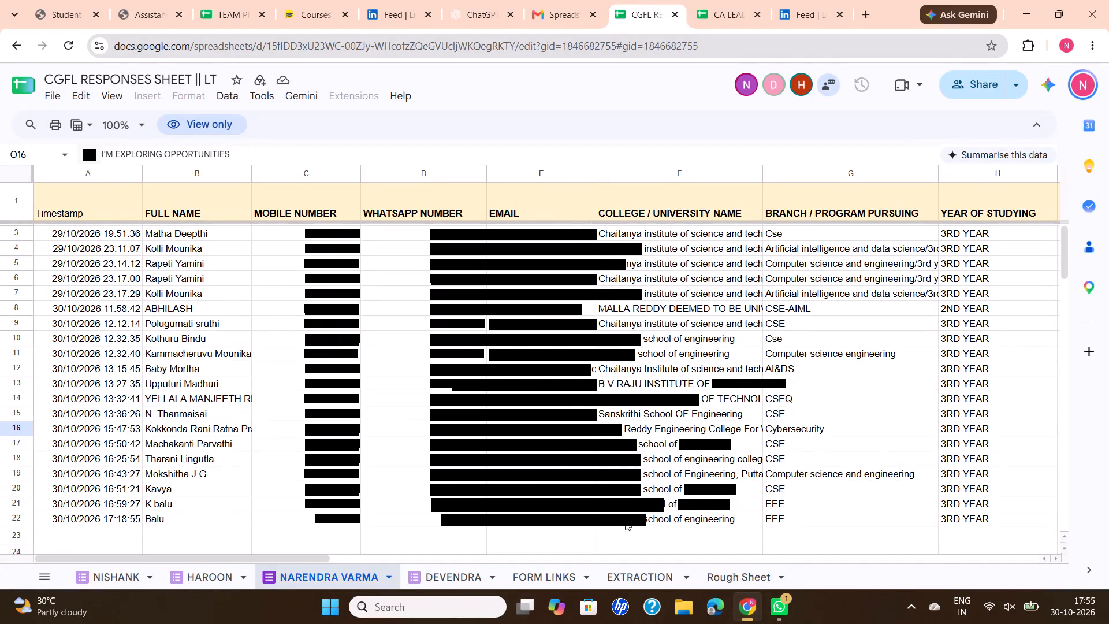
{"action": "left_click", "coordinate": [448, 567]}
{"action": "scroll", "coordinate": [369, 450], "scroll_direction": "down", "scroll_amount": 1}
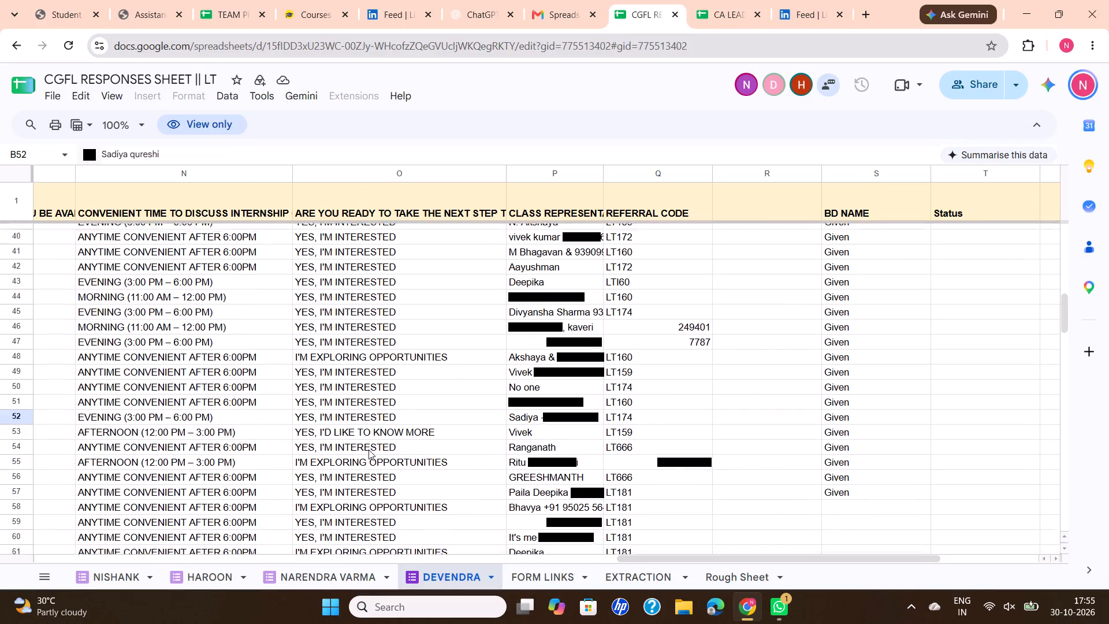
{"action": "scroll", "coordinate": [369, 450], "scroll_direction": "down", "scroll_amount": 2}
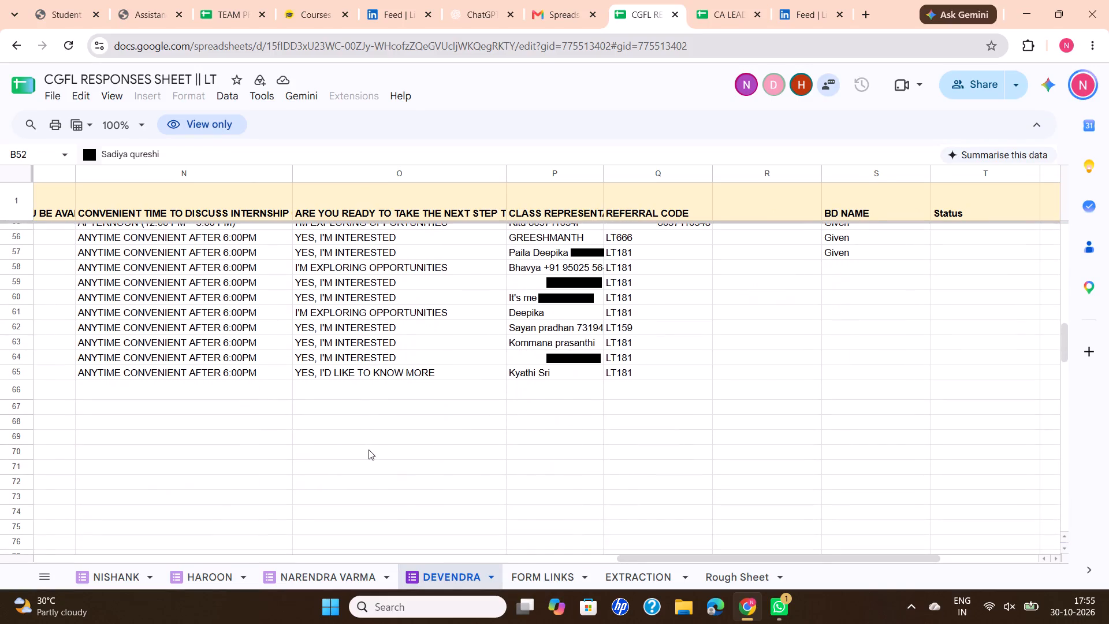
{"action": "scroll", "coordinate": [369, 450], "scroll_direction": "right", "scroll_amount": 2}
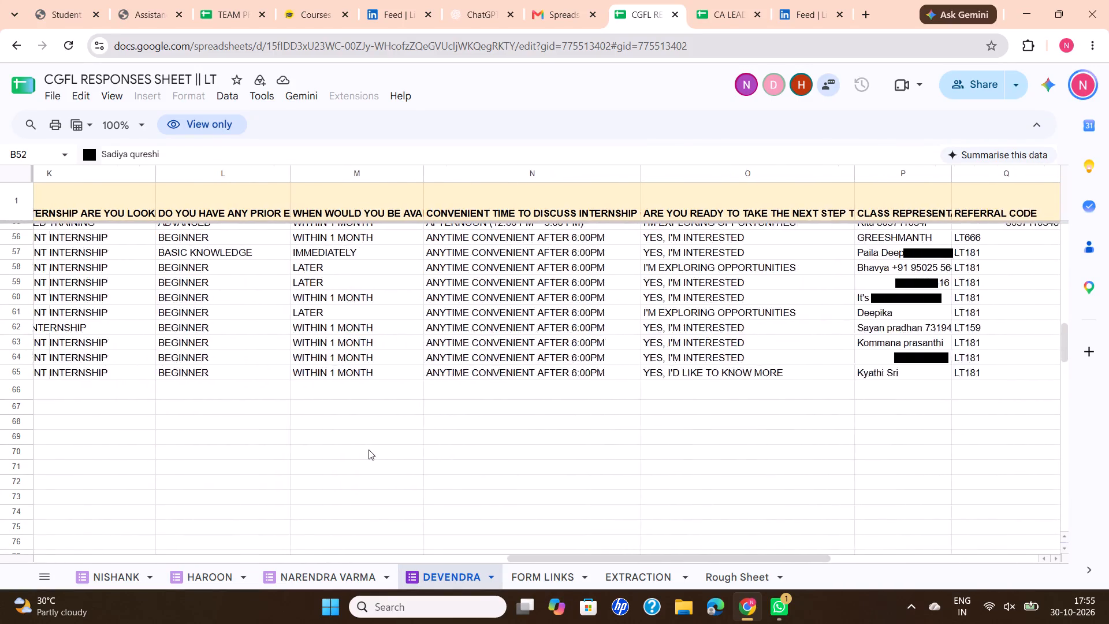
{"action": "scroll", "coordinate": [369, 450], "scroll_direction": "up", "scroll_amount": 1}
{"action": "scroll", "coordinate": [369, 450], "scroll_direction": "left", "scroll_amount": 2}
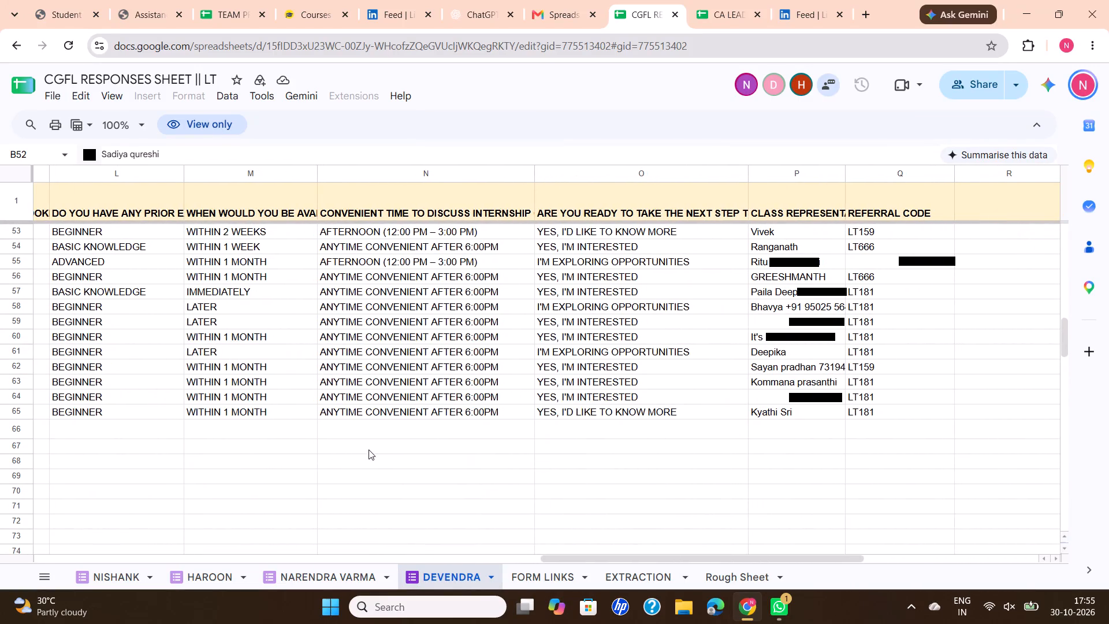
{"action": "scroll", "coordinate": [369, 450], "scroll_direction": "right", "scroll_amount": 3}
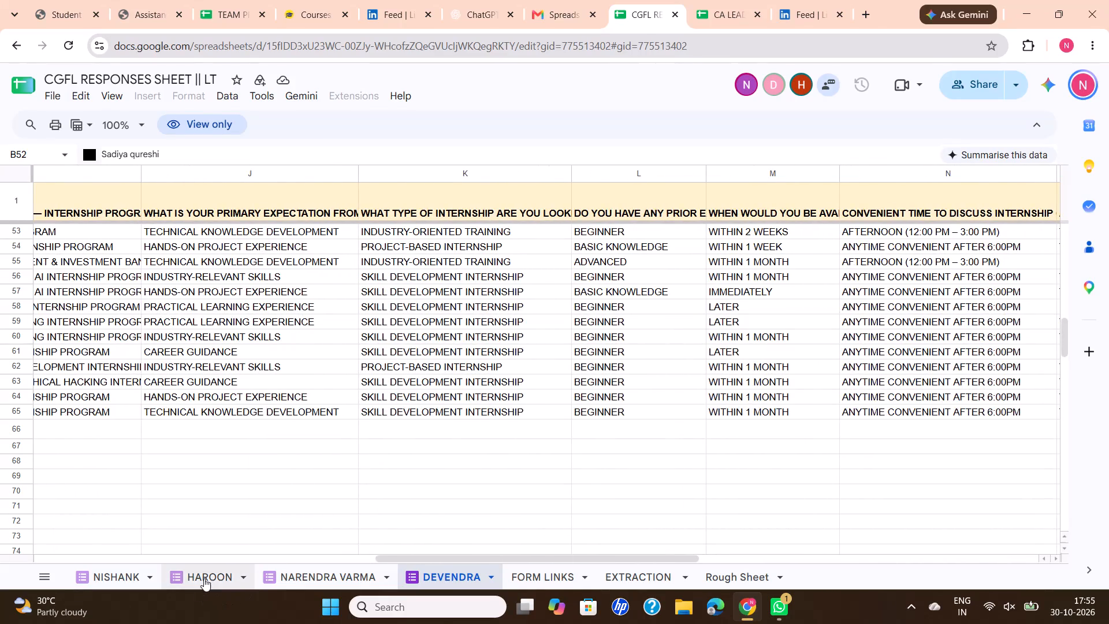
Examine the HAROON sheet's form responses, including the referral code, BD Name and Status columns of the newest rows.
{"action": "left_click", "coordinate": [204, 578]}
{"action": "scroll", "coordinate": [266, 510], "scroll_direction": "right", "scroll_amount": 1}
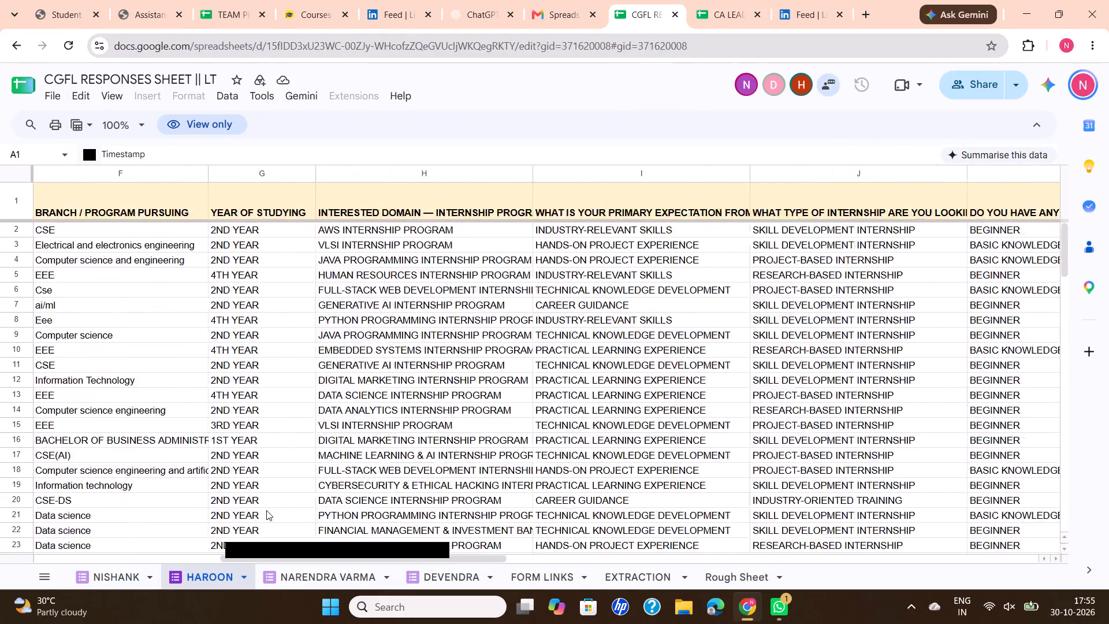
{"action": "scroll", "coordinate": [266, 510], "scroll_direction": "right", "scroll_amount": 1}
{"action": "scroll", "coordinate": [291, 507], "scroll_direction": "down", "scroll_amount": 1}
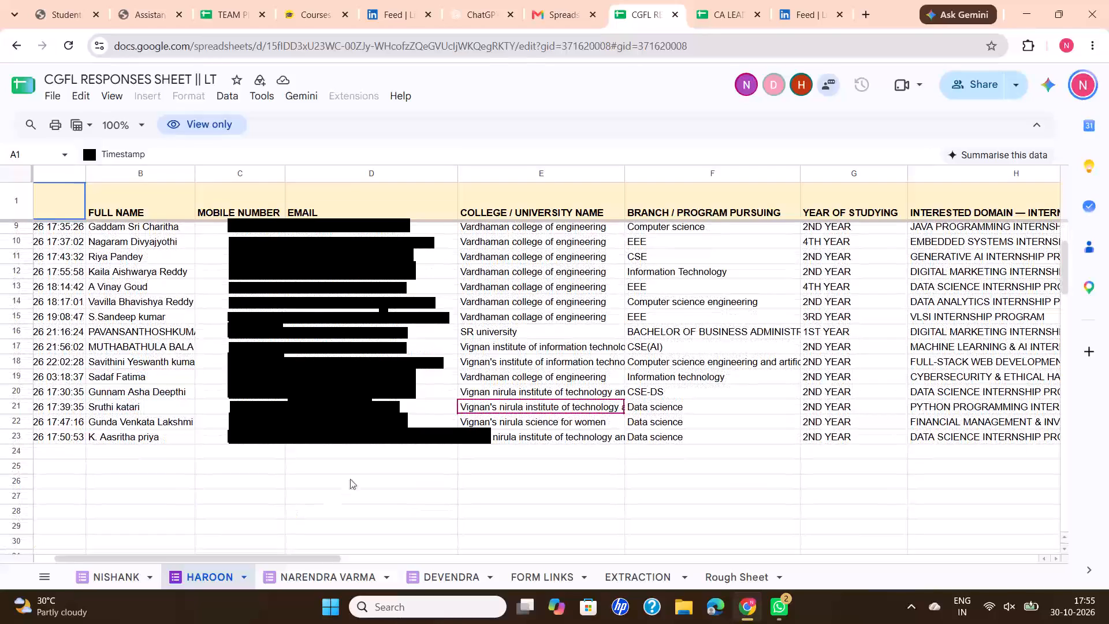
{"action": "scroll", "coordinate": [350, 479], "scroll_direction": "right", "scroll_amount": 3}
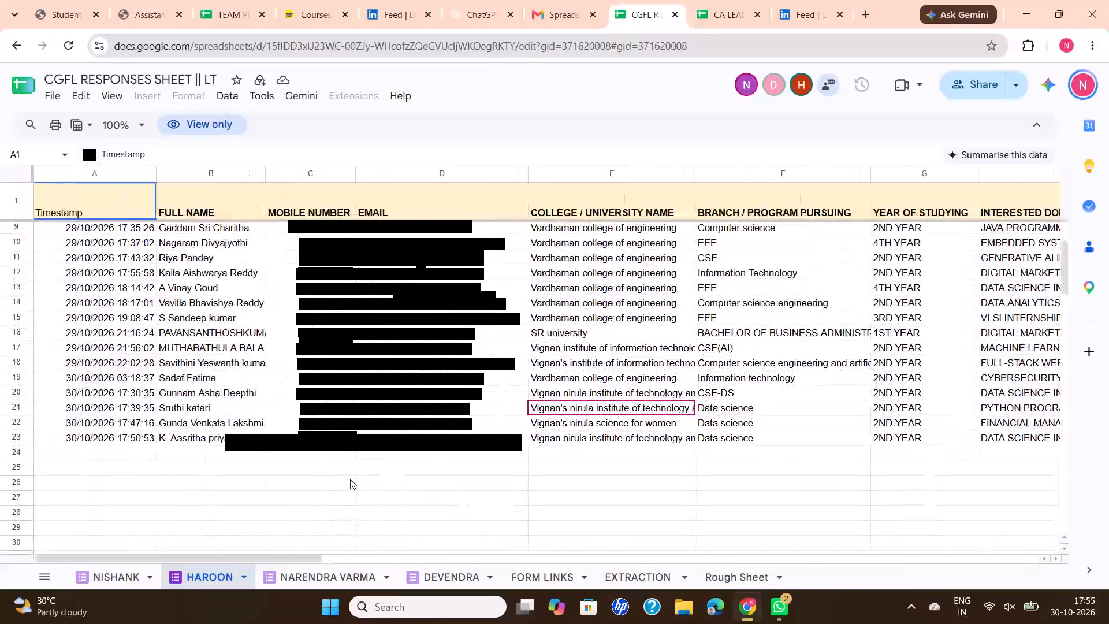
{"action": "scroll", "coordinate": [350, 479], "scroll_direction": "left", "scroll_amount": 5}
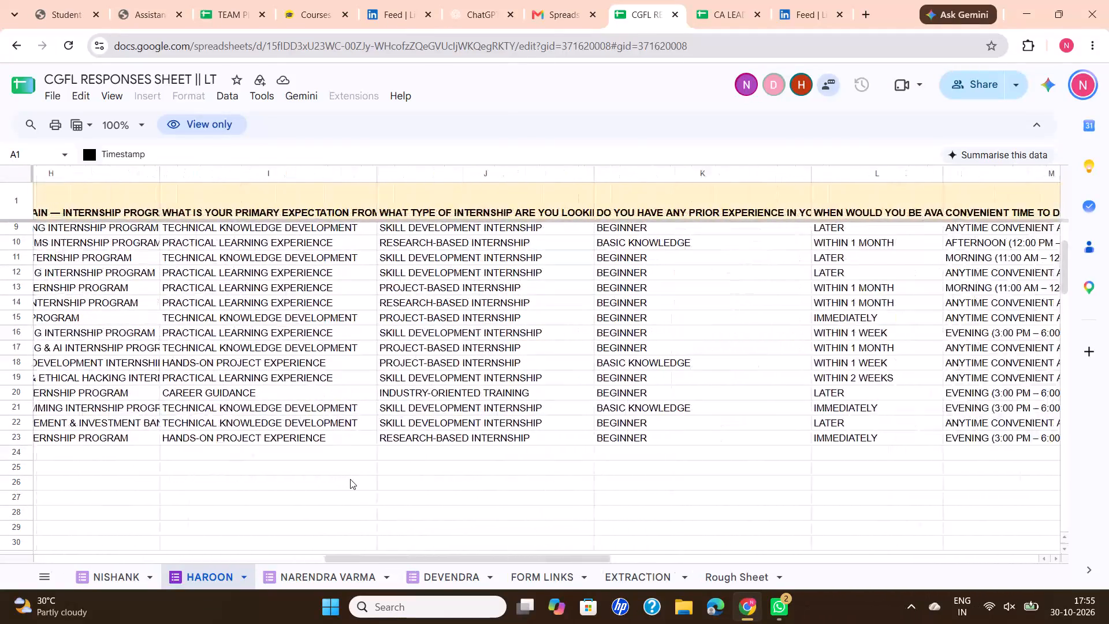
{"action": "scroll", "coordinate": [350, 479], "scroll_direction": "left", "scroll_amount": 3}
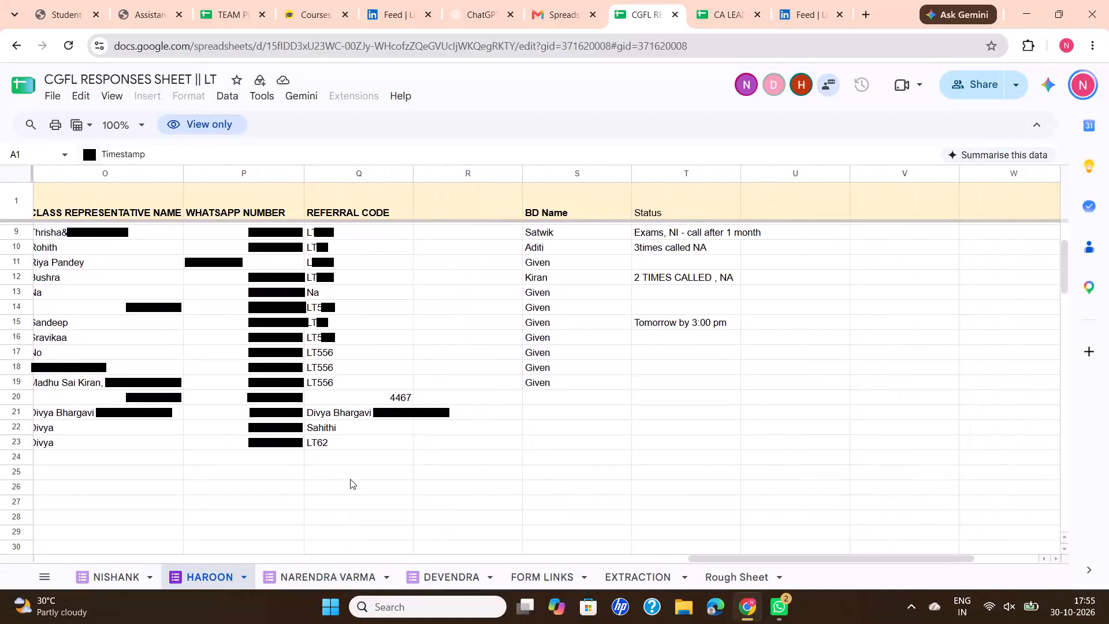
{"action": "scroll", "coordinate": [350, 479], "scroll_direction": "up", "scroll_amount": 1}
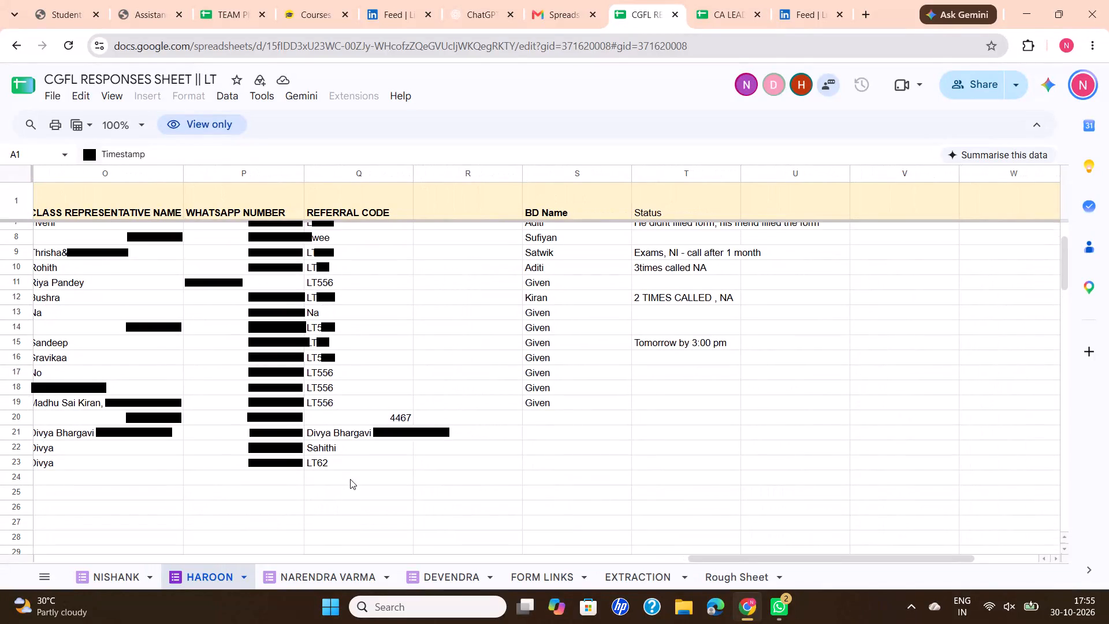
{"action": "scroll", "coordinate": [350, 479], "scroll_direction": "up", "scroll_amount": 1}
{"action": "scroll", "coordinate": [350, 479], "scroll_direction": "right", "scroll_amount": 6}
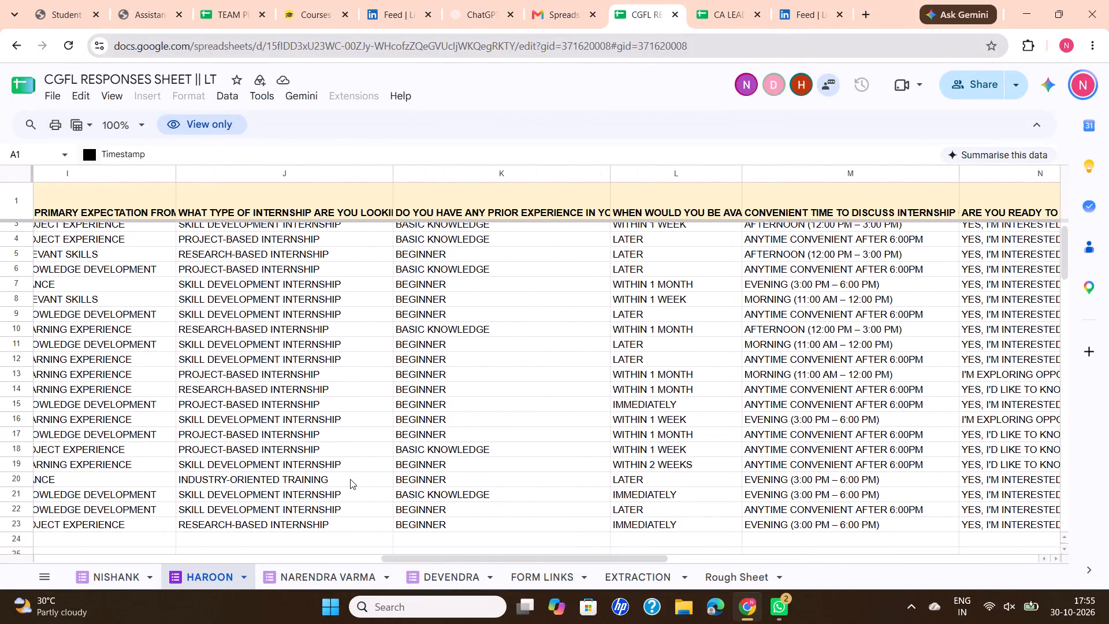
{"action": "scroll", "coordinate": [350, 479], "scroll_direction": "down", "scroll_amount": 1}
{"action": "scroll", "coordinate": [350, 479], "scroll_direction": "right", "scroll_amount": 2}
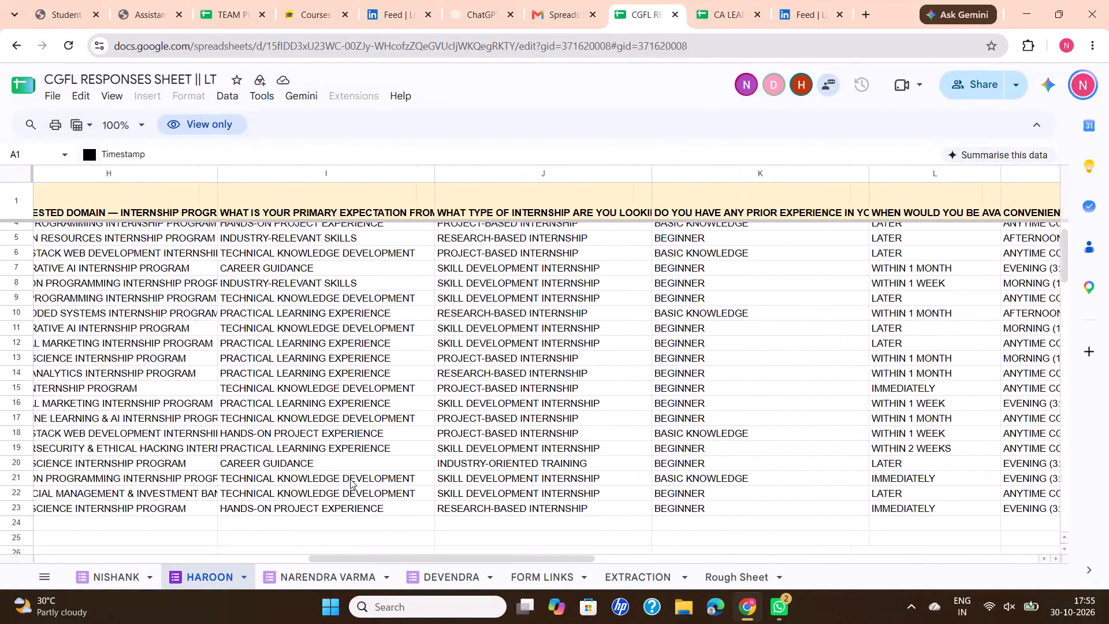
{"action": "scroll", "coordinate": [350, 479], "scroll_direction": "right", "scroll_amount": 1}
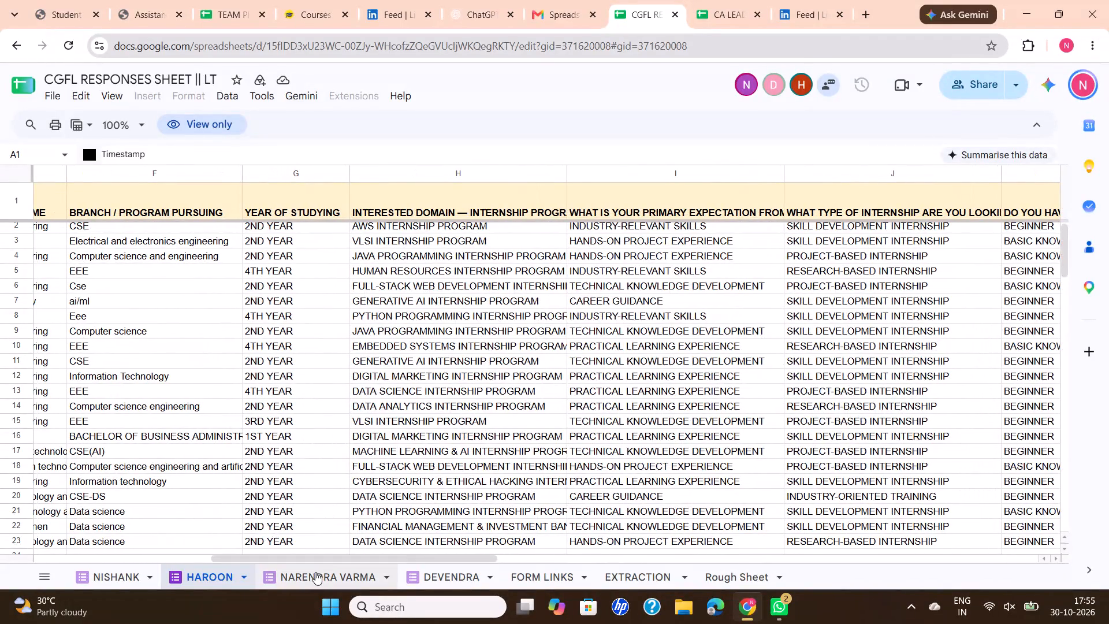
Glance back at the followed-up team member's responses and recheck the referral codes and BD assignments in the HAROON sheet.
{"action": "left_click", "coordinate": [315, 572]}
{"action": "scroll", "coordinate": [255, 470], "scroll_direction": "right", "scroll_amount": 1}
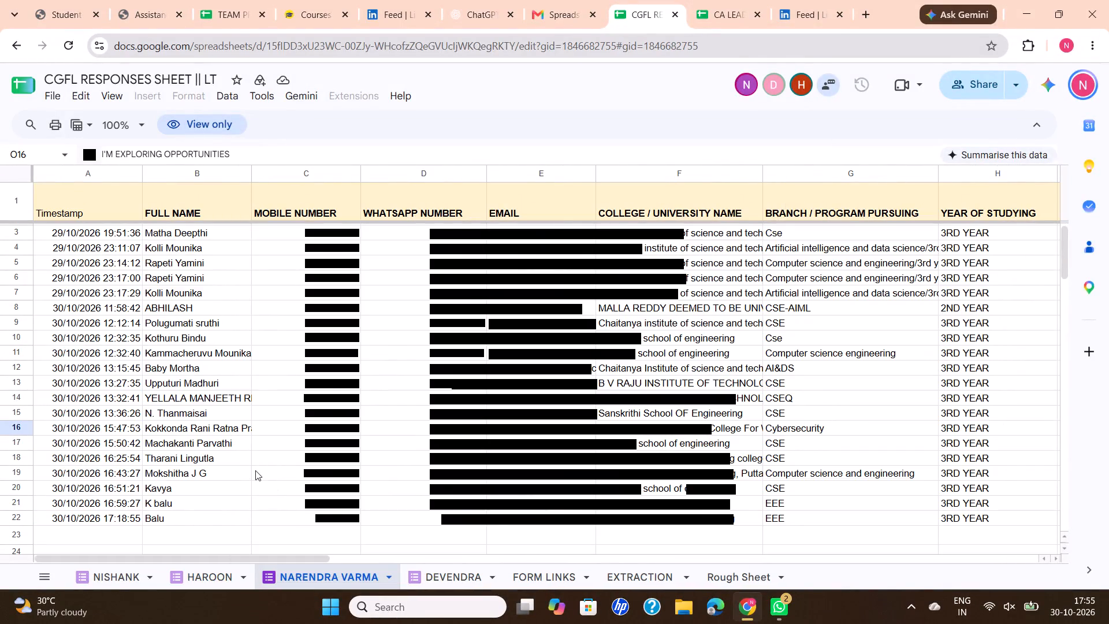
{"action": "scroll", "coordinate": [363, 472], "scroll_direction": "left", "scroll_amount": 2}
{"action": "scroll", "coordinate": [363, 472], "scroll_direction": "right", "scroll_amount": 1}
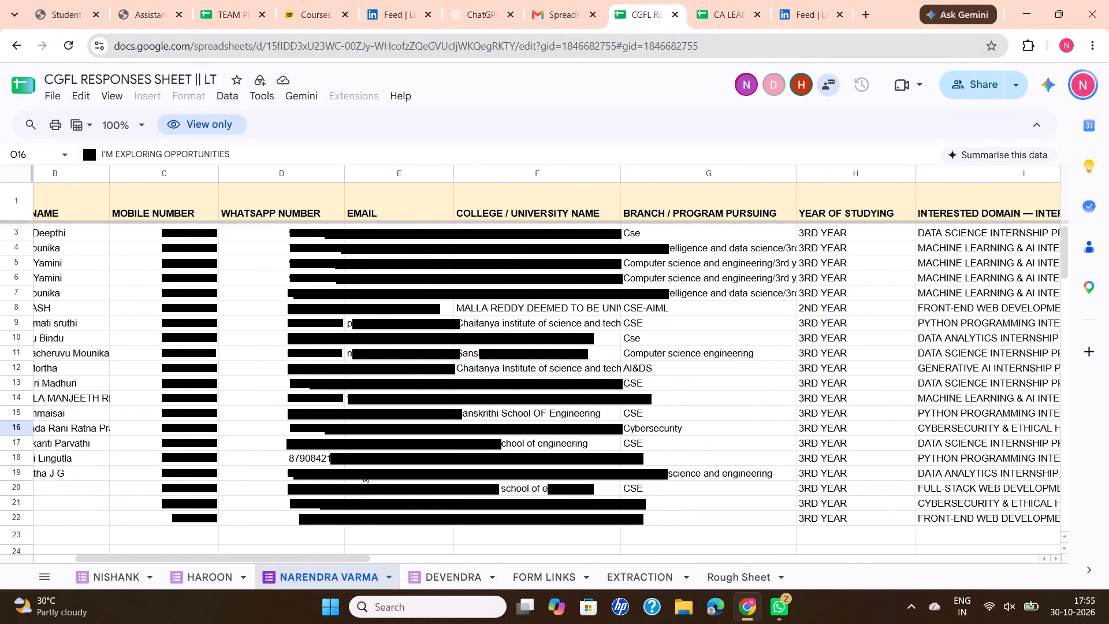
{"action": "left_click", "coordinate": [193, 584]}
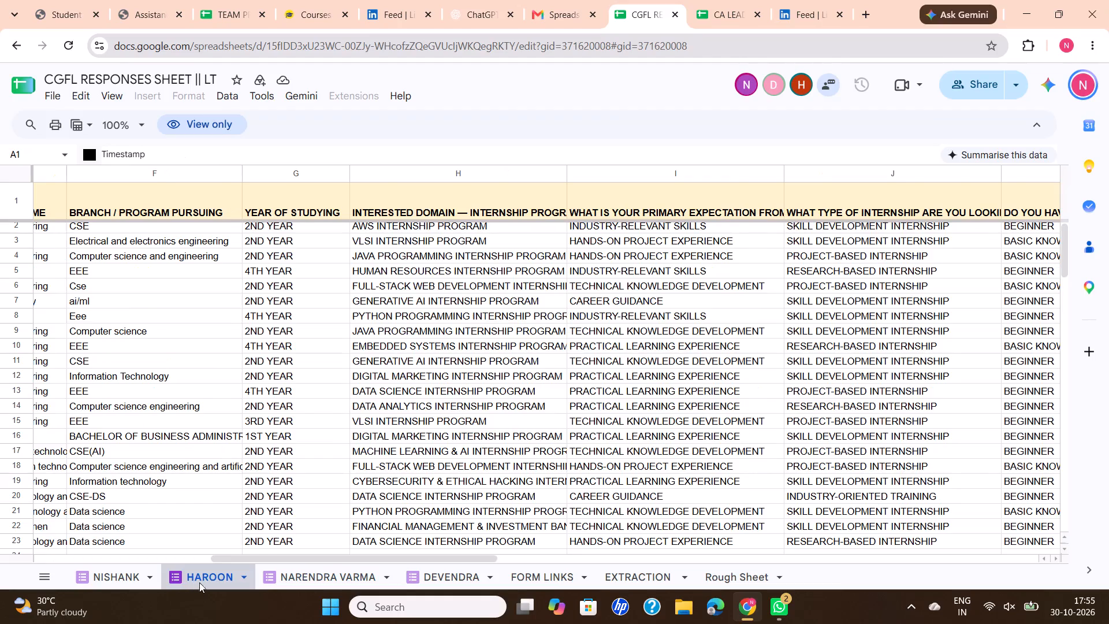
{"action": "scroll", "coordinate": [310, 504], "scroll_direction": "left", "scroll_amount": 8}
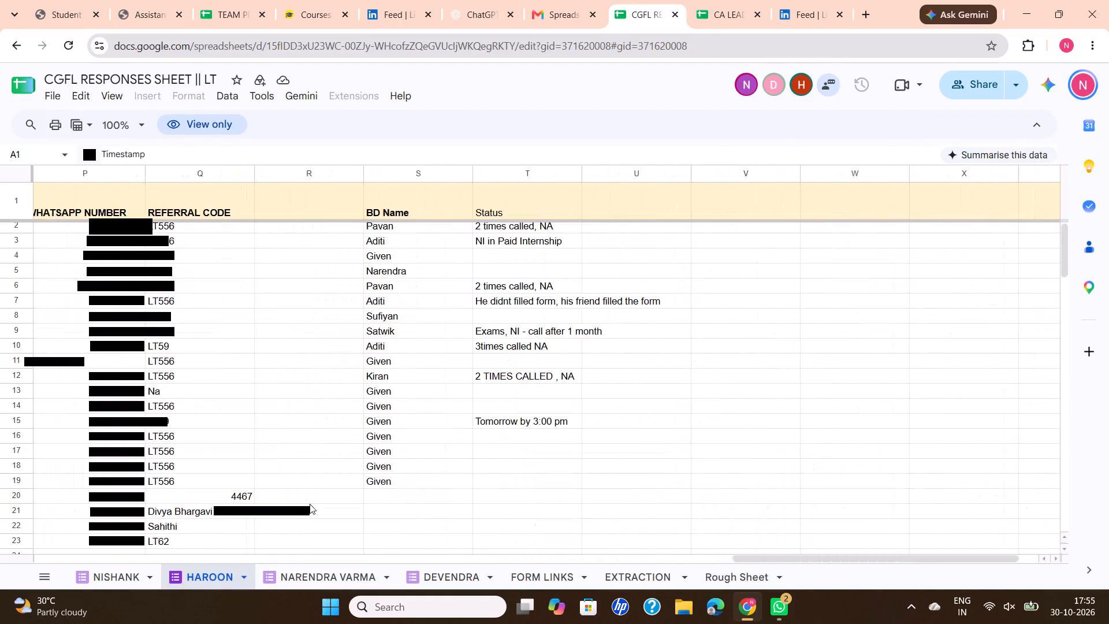
{"action": "scroll", "coordinate": [310, 504], "scroll_direction": "left", "scroll_amount": 1}
{"action": "scroll", "coordinate": [310, 504], "scroll_direction": "right", "scroll_amount": 1}
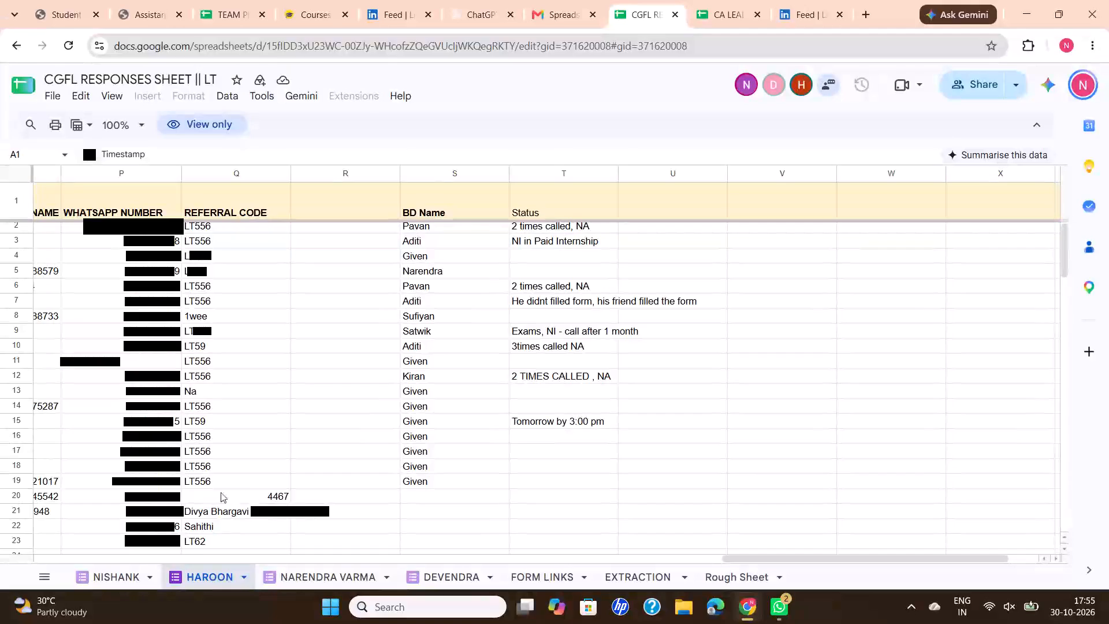
{"action": "scroll", "coordinate": [221, 492], "scroll_direction": "down", "scroll_amount": 1}
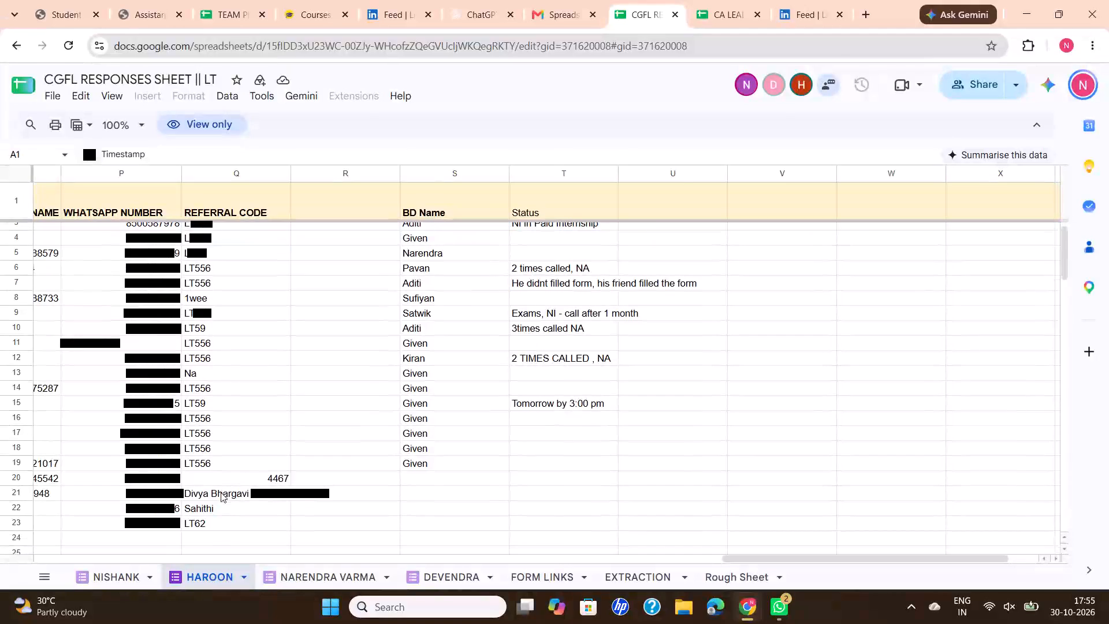
{"action": "scroll", "coordinate": [221, 492], "scroll_direction": "right", "scroll_amount": 6}
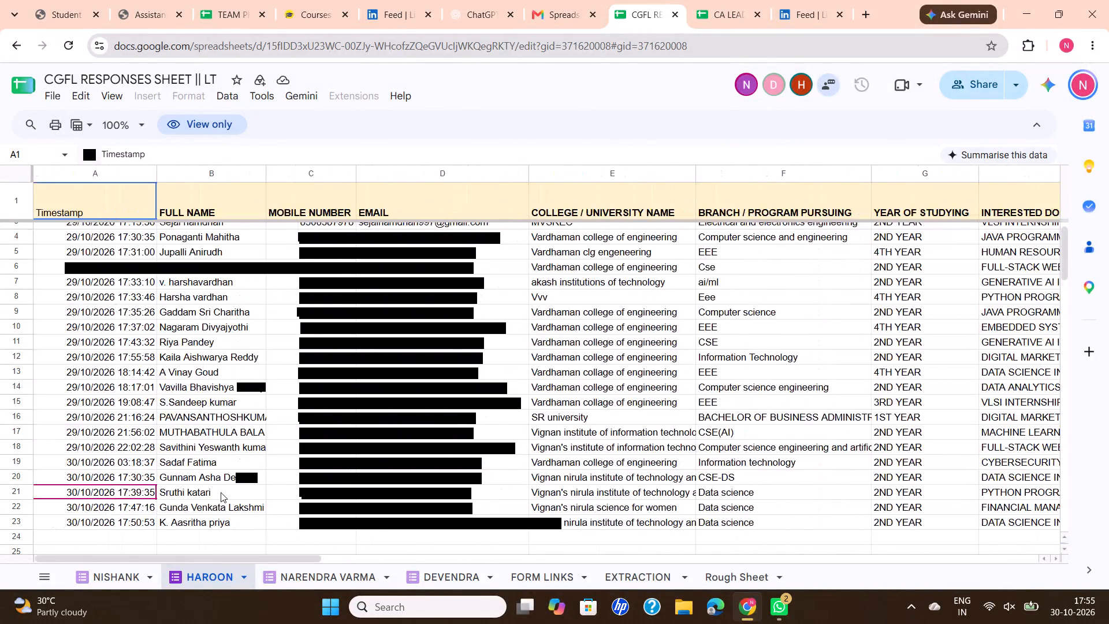
Examine the HAROON sheet's response rows, comparing referral codes, BD names and statuses with the students' college and program details.
{"action": "scroll", "coordinate": [221, 492], "scroll_direction": "left", "scroll_amount": 4}
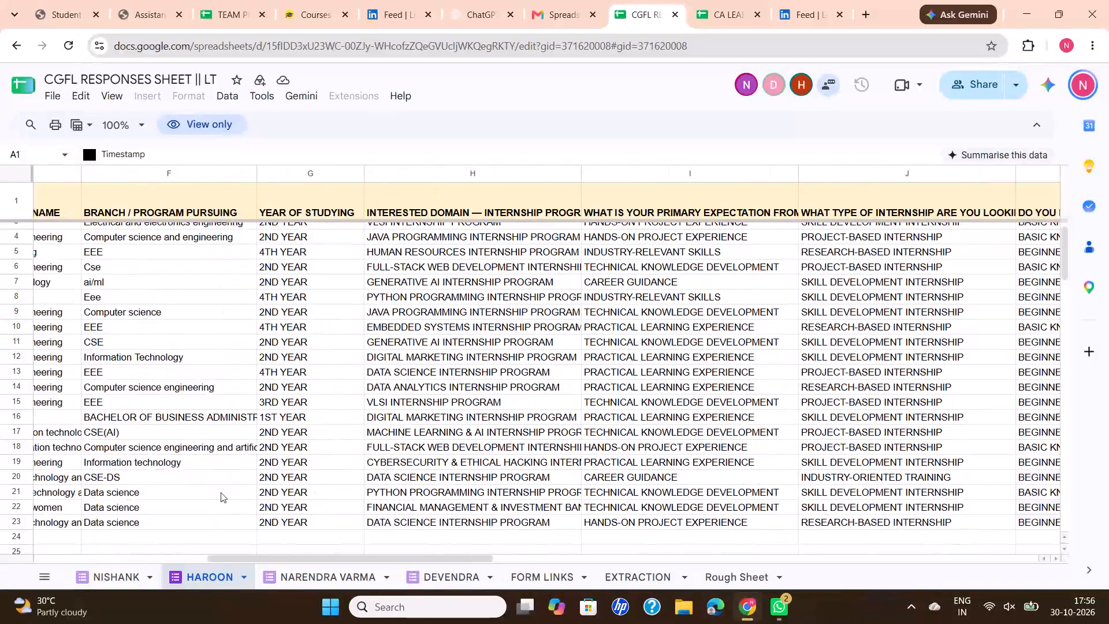
{"action": "scroll", "coordinate": [221, 492], "scroll_direction": "left", "scroll_amount": 6}
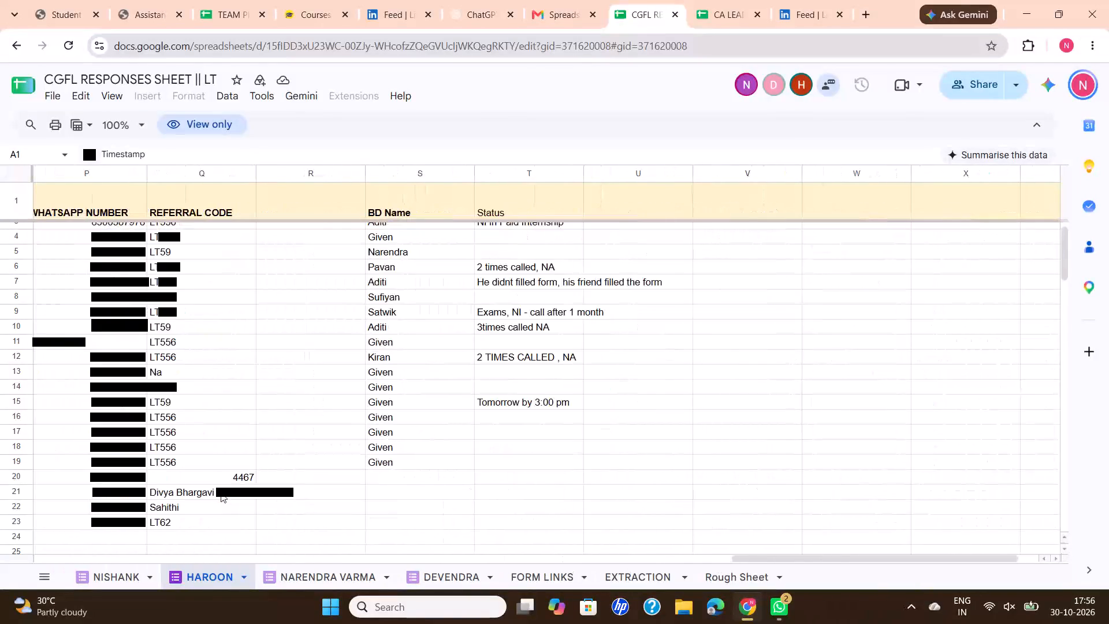
{"action": "scroll", "coordinate": [221, 492], "scroll_direction": "right", "scroll_amount": 2}
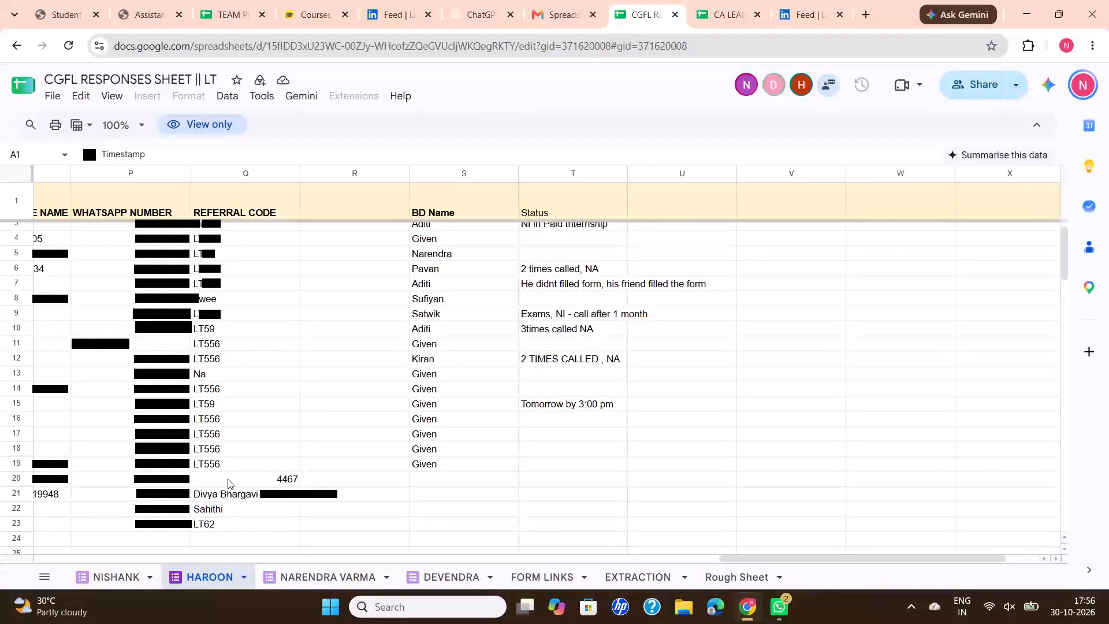
{"action": "scroll", "coordinate": [245, 486], "scroll_direction": "up", "scroll_amount": 1}
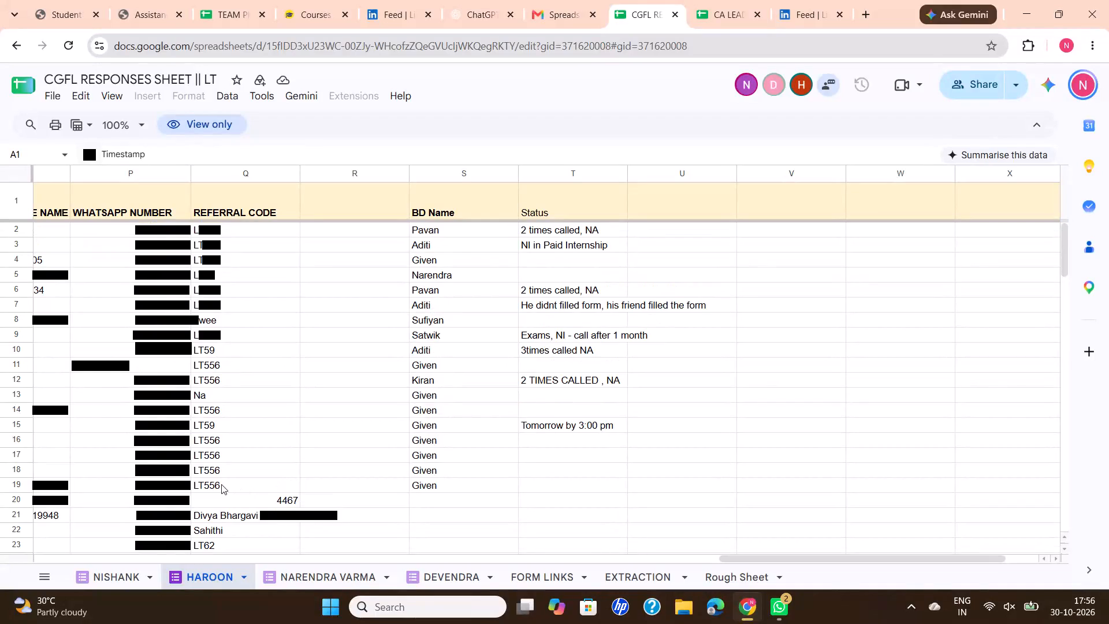
{"action": "left_click", "coordinate": [221, 484]}
{"action": "right_click", "coordinate": [238, 294]}
{"action": "scroll", "coordinate": [238, 294], "scroll_direction": "right", "scroll_amount": 1}
{"action": "left_click", "coordinate": [191, 324]}
{"action": "left_click", "coordinate": [222, 352]}
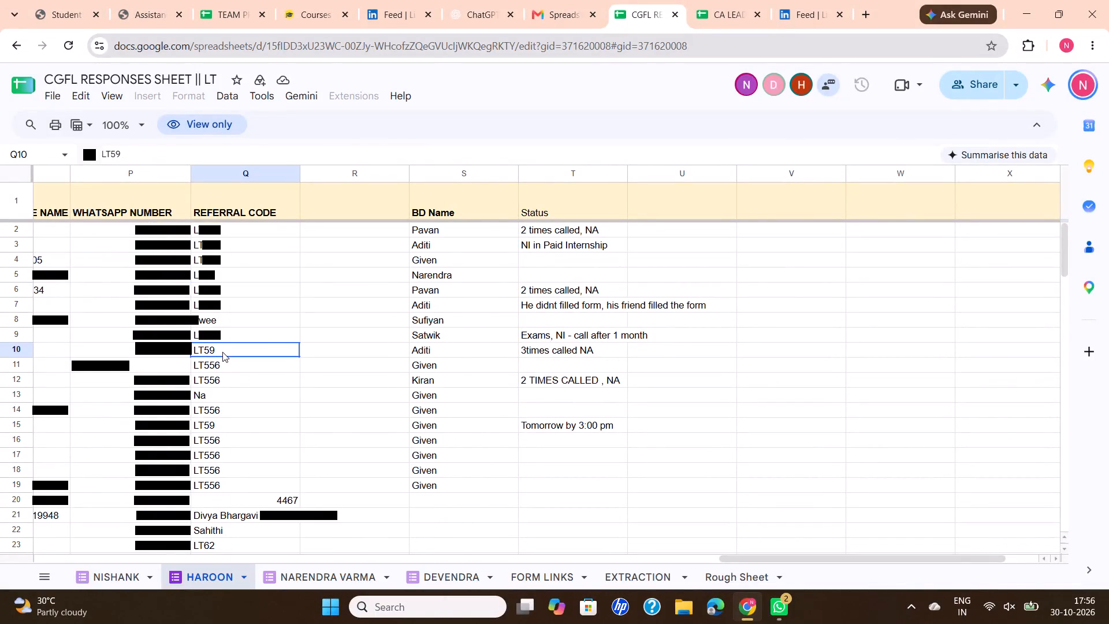
{"action": "scroll", "coordinate": [222, 352], "scroll_direction": "right", "scroll_amount": 8}
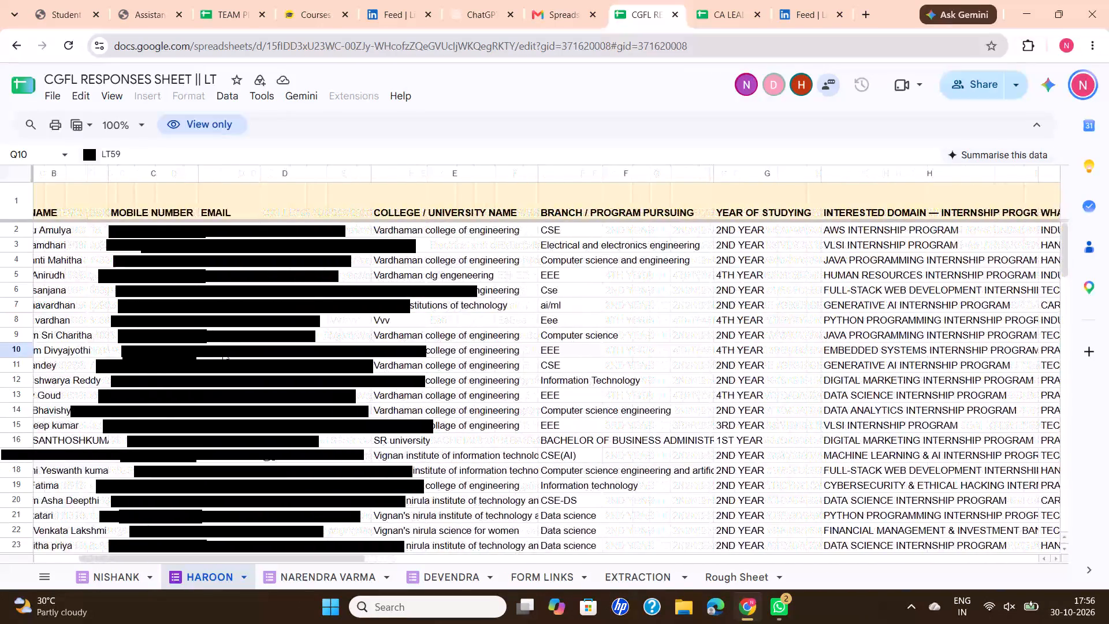
{"action": "scroll", "coordinate": [222, 352], "scroll_direction": "right", "scroll_amount": 4}
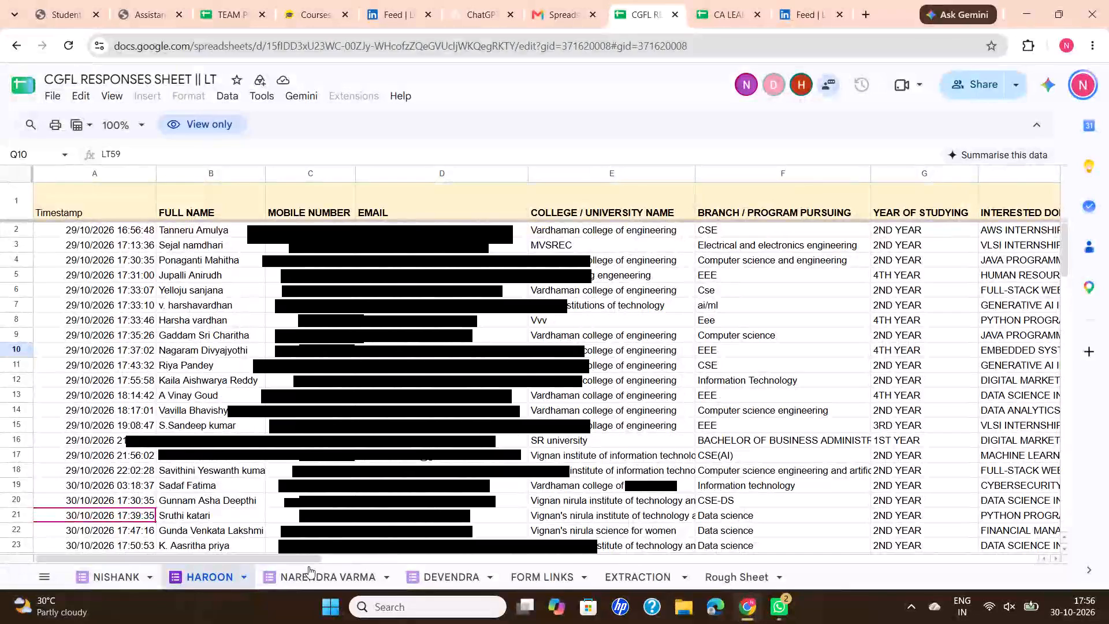
Review the form responses in the team member's sheet between HAROON and DEVENDRA.
{"action": "left_click", "coordinate": [343, 570]}
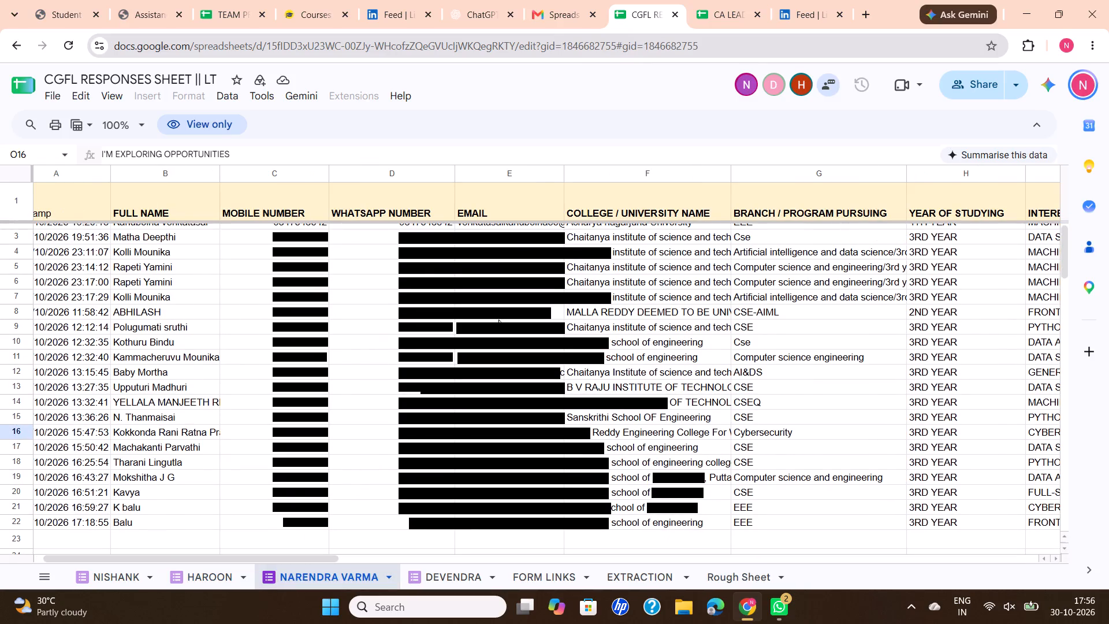
Return to the CA LEADS sheet and look up the lead in row 89.
{"action": "left_click", "coordinate": [735, 5]}
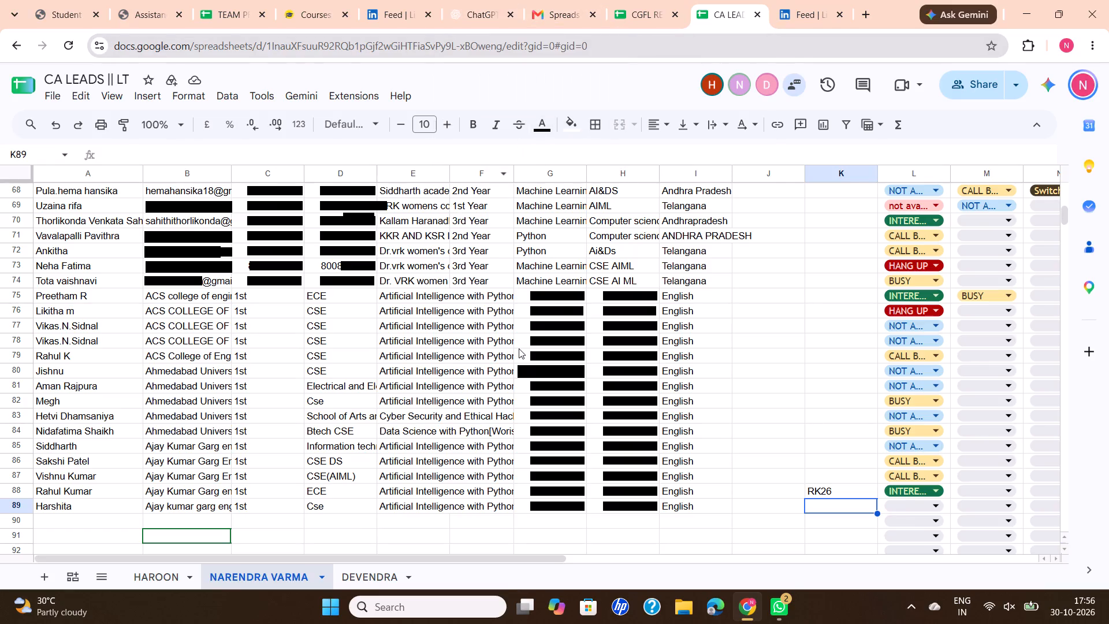
{"action": "scroll", "coordinate": [519, 348], "scroll_direction": "down", "scroll_amount": 1}
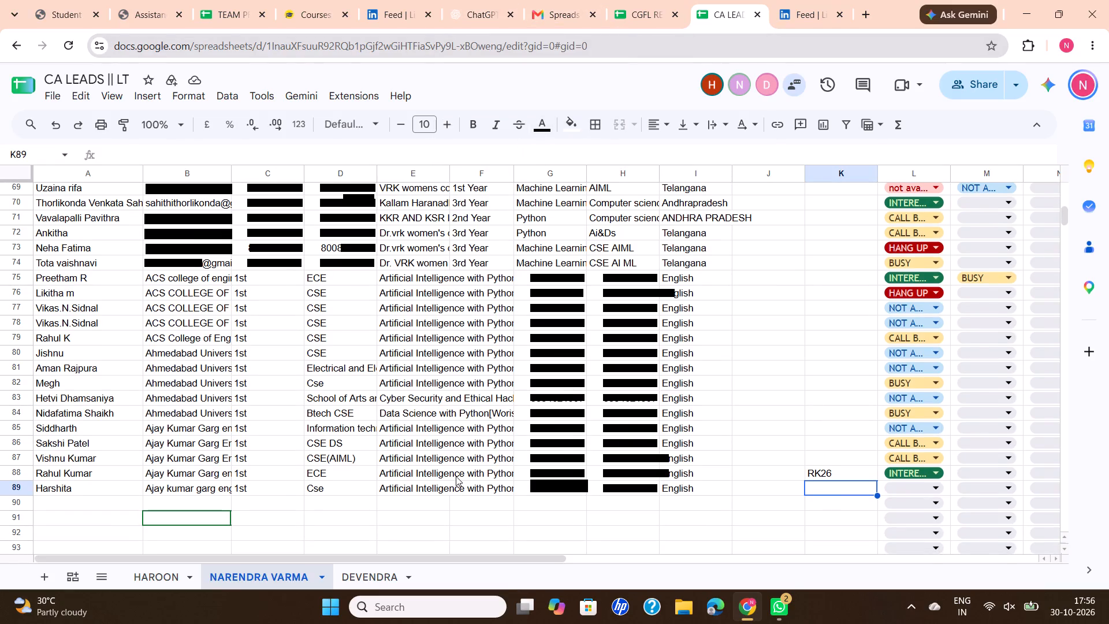
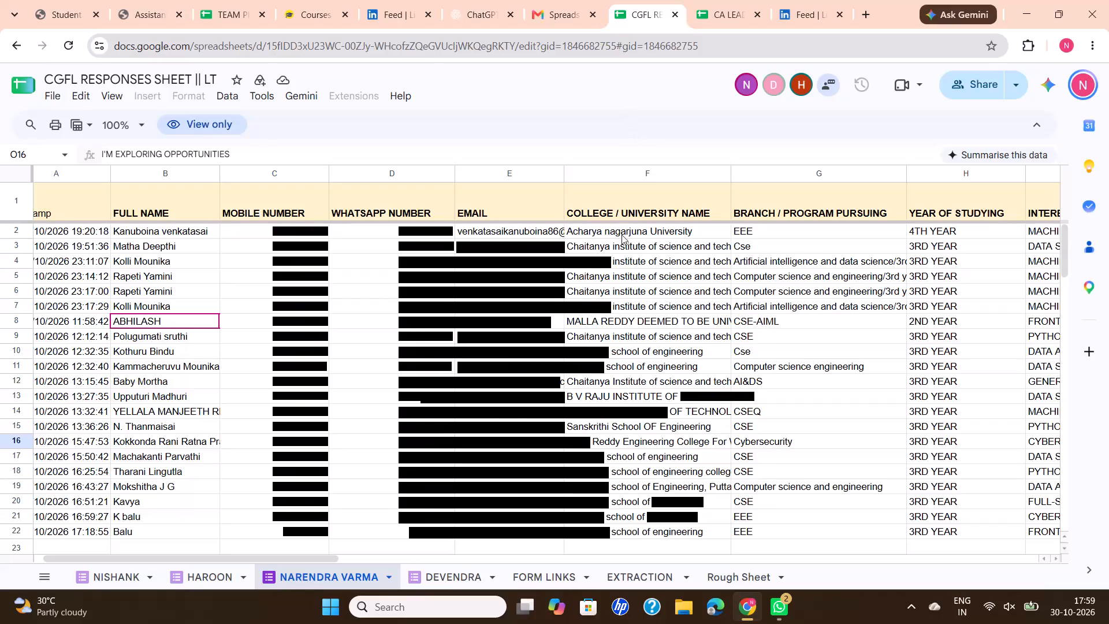
Check the end of the team member's form responses, then return to CA LEADS and look up the lead in row 88.
{"action": "scroll", "coordinate": [622, 235], "scroll_direction": "down", "scroll_amount": 1}
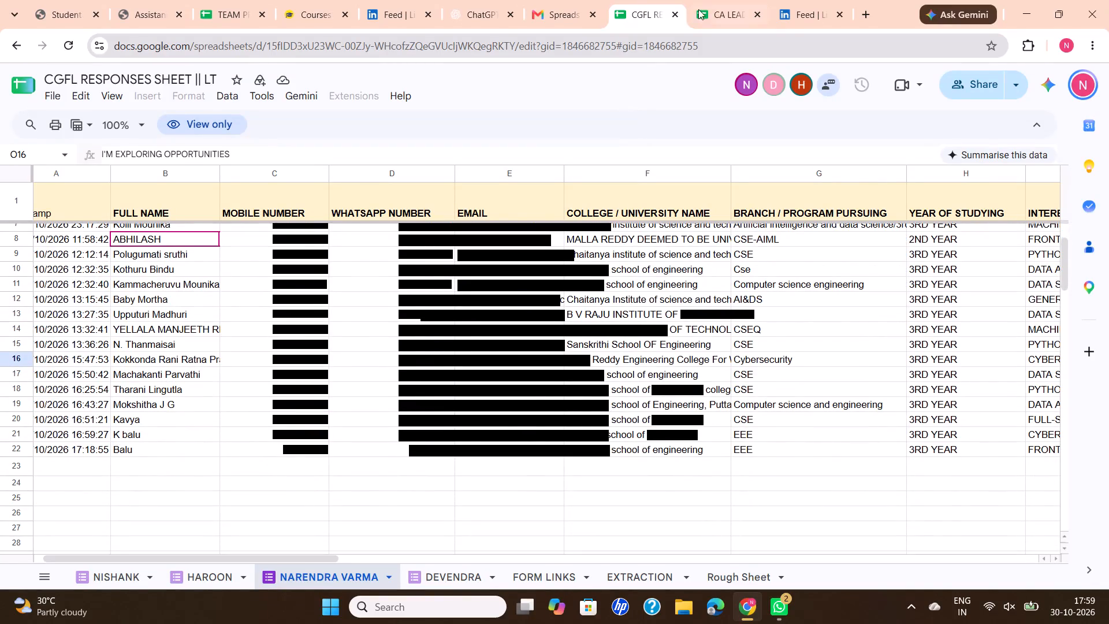
{"action": "left_click", "coordinate": [711, 6]}
{"action": "scroll", "coordinate": [598, 324], "scroll_direction": "down", "scroll_amount": 1}
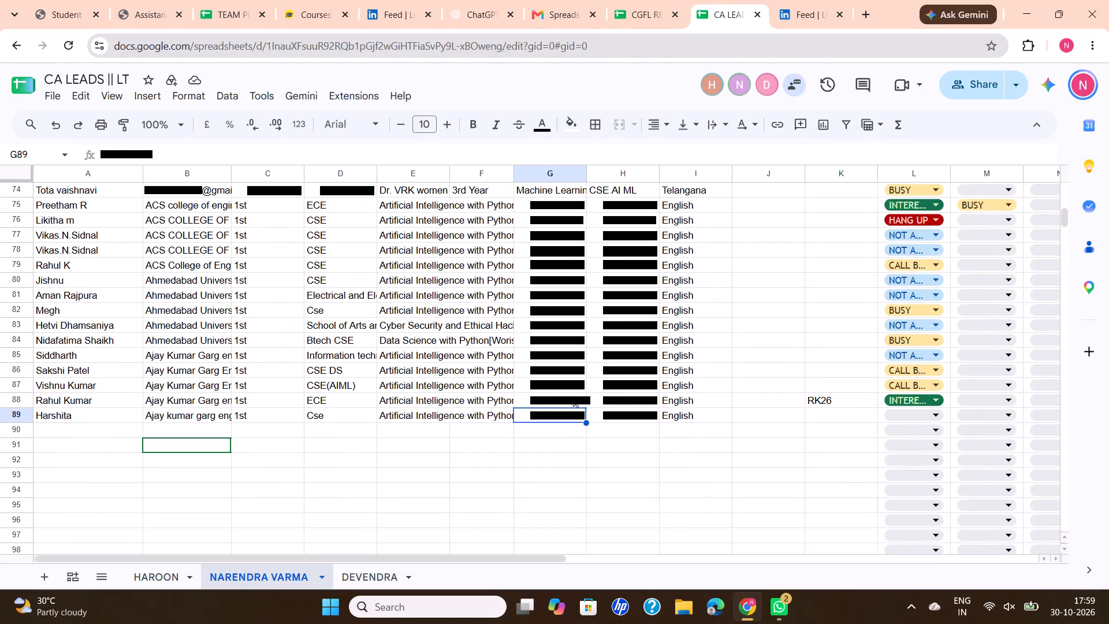
{"action": "left_click", "coordinate": [573, 397]}
{"action": "scroll", "coordinate": [573, 397], "scroll_direction": "right", "scroll_amount": 2}
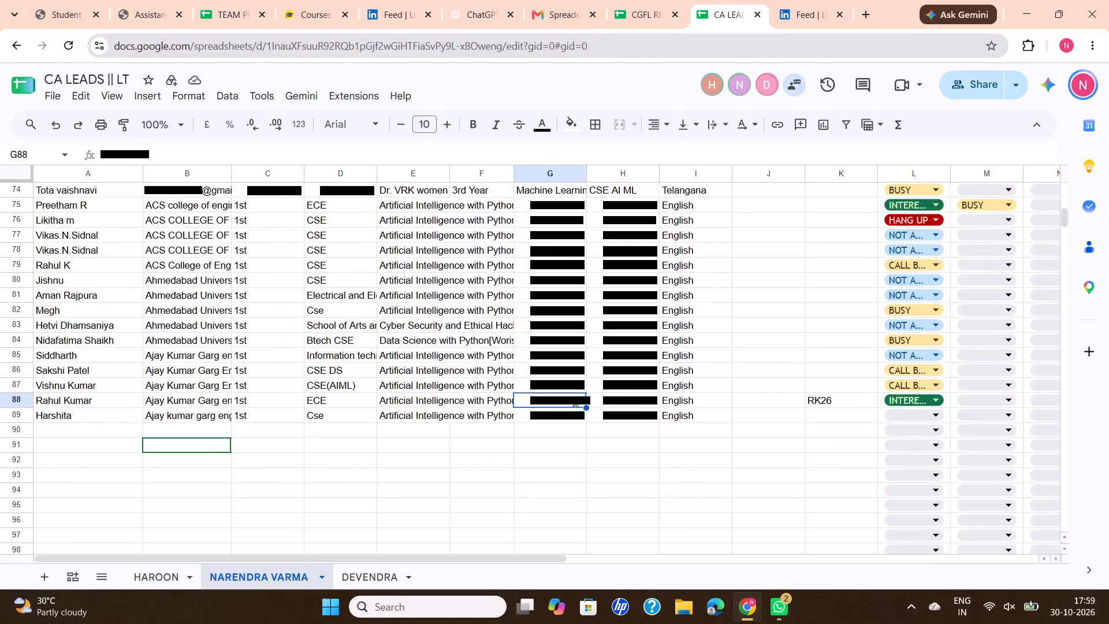
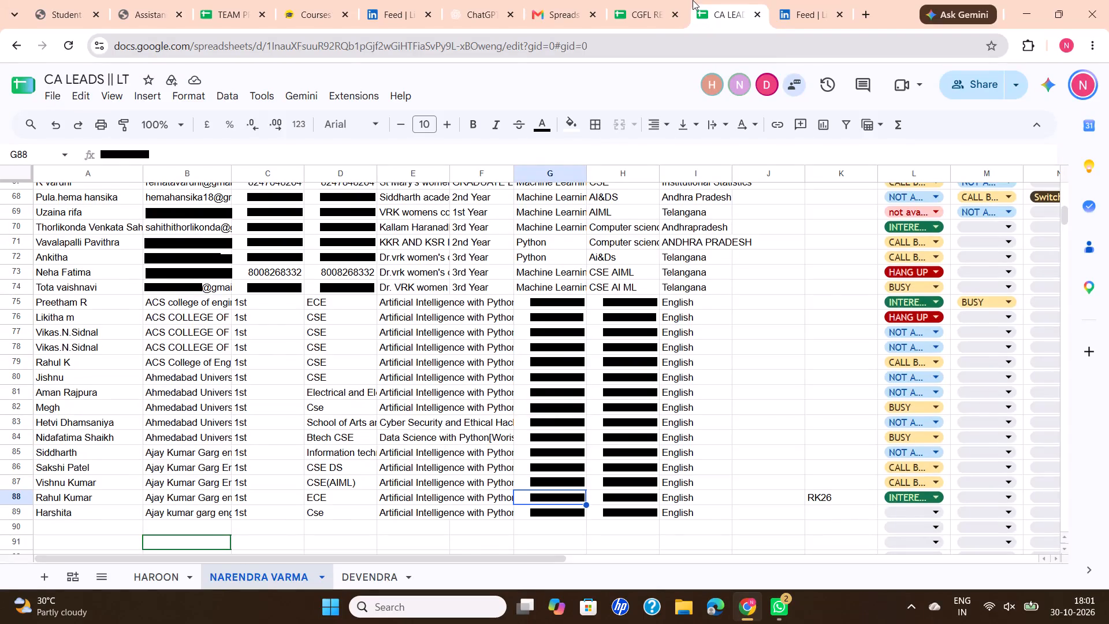
In CGFL RESPONSES SHEET, examine Narendra's form responses across all columns through to the referral codes.
{"action": "left_click", "coordinate": [660, 10]}
{"action": "scroll", "coordinate": [564, 354], "scroll_direction": "up", "scroll_amount": 7}
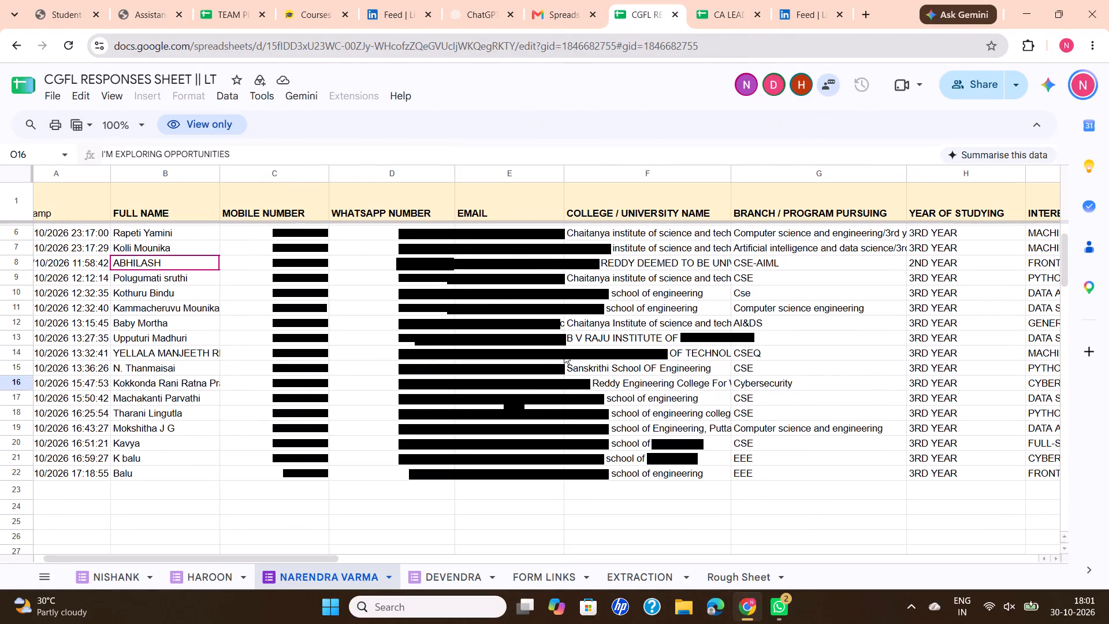
{"action": "scroll", "coordinate": [564, 354], "scroll_direction": "up", "scroll_amount": 3}
{"action": "scroll", "coordinate": [379, 317], "scroll_direction": "left", "scroll_amount": 1}
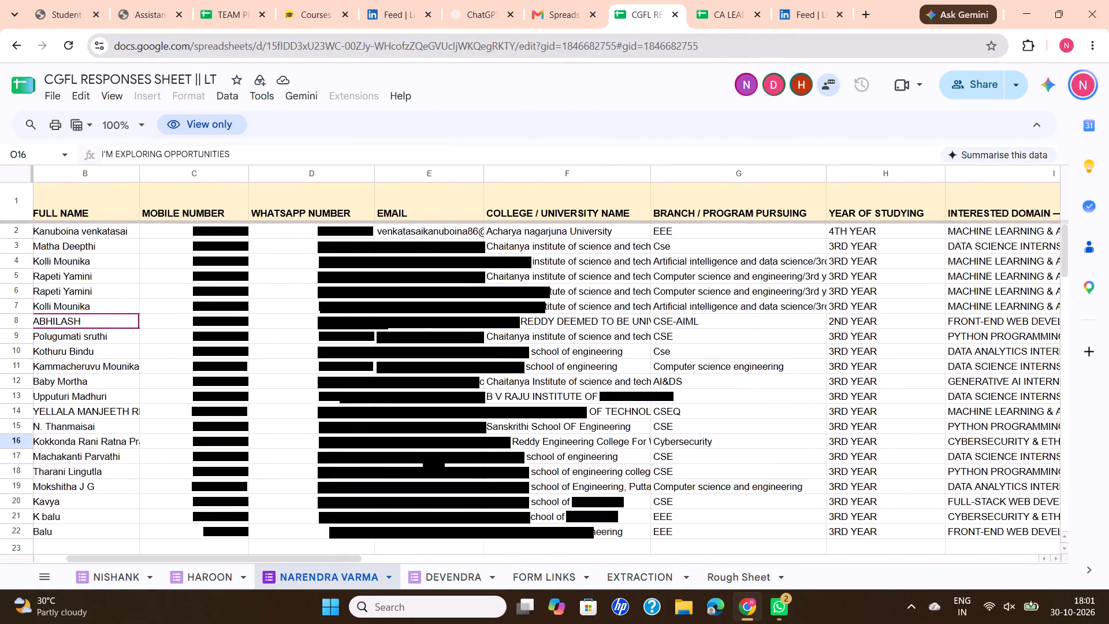
{"action": "scroll", "coordinate": [379, 317], "scroll_direction": "left", "scroll_amount": 4}
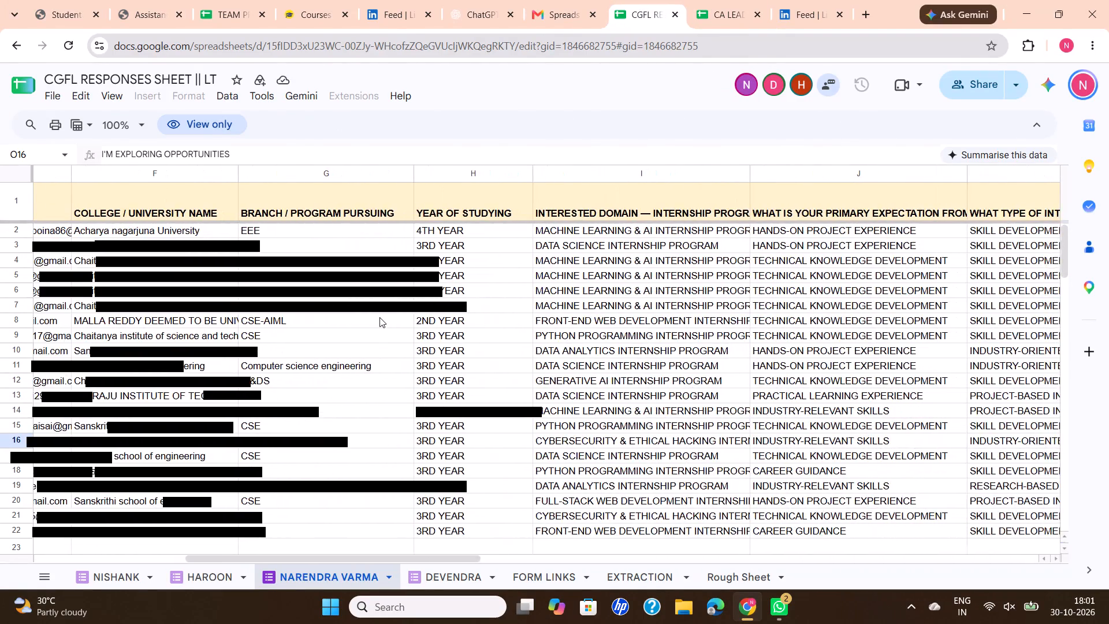
{"action": "scroll", "coordinate": [379, 317], "scroll_direction": "left", "scroll_amount": 6}
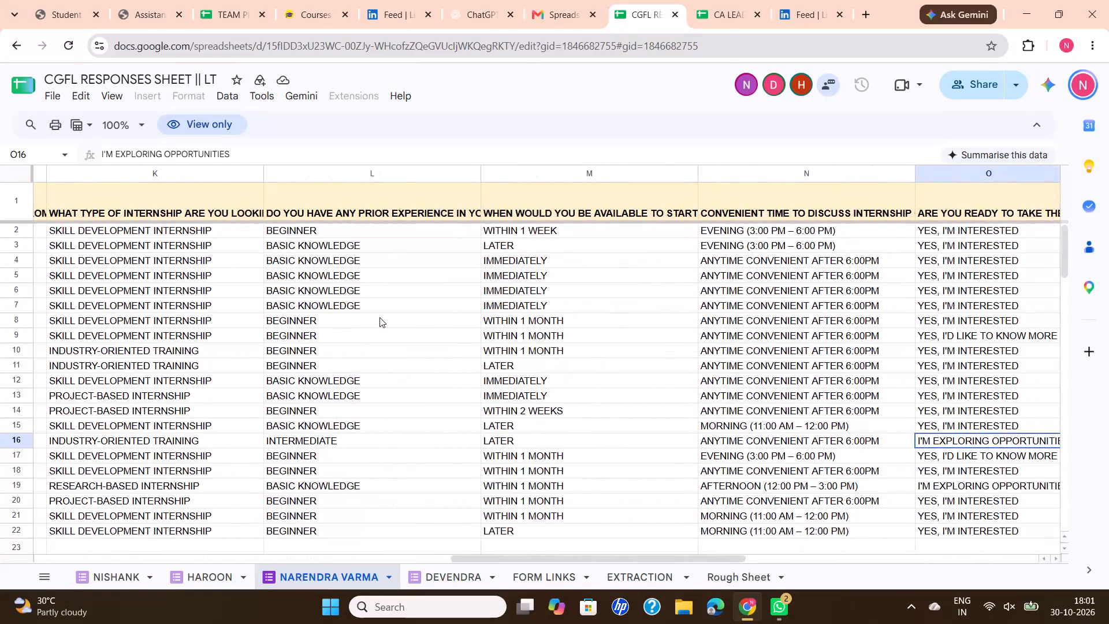
{"action": "scroll", "coordinate": [379, 317], "scroll_direction": "left", "scroll_amount": 3}
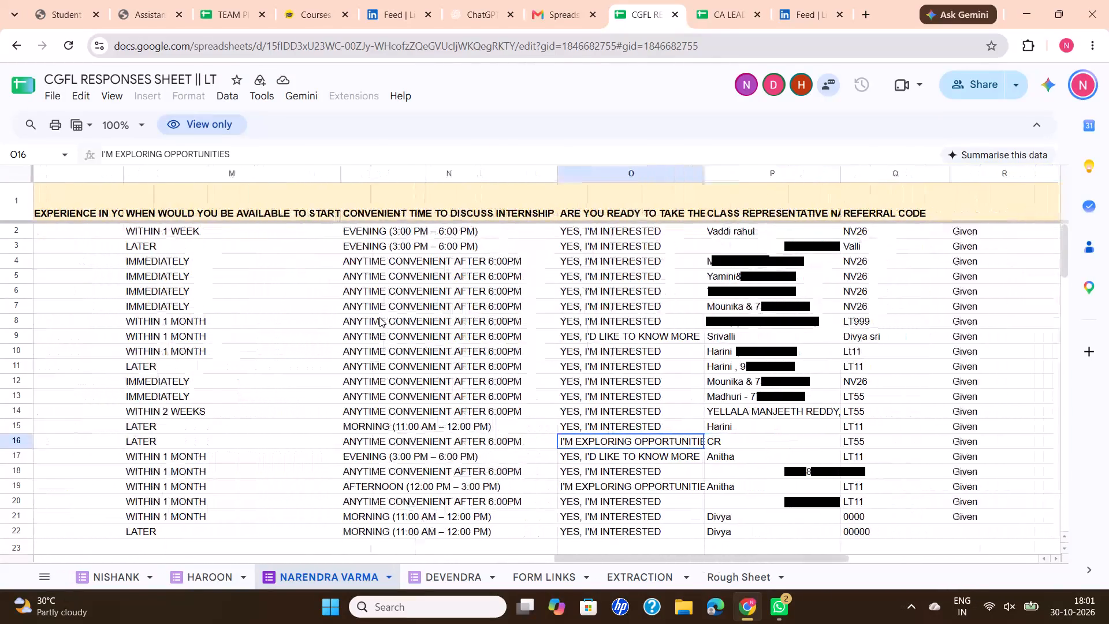
{"action": "scroll", "coordinate": [379, 317], "scroll_direction": "left", "scroll_amount": 2}
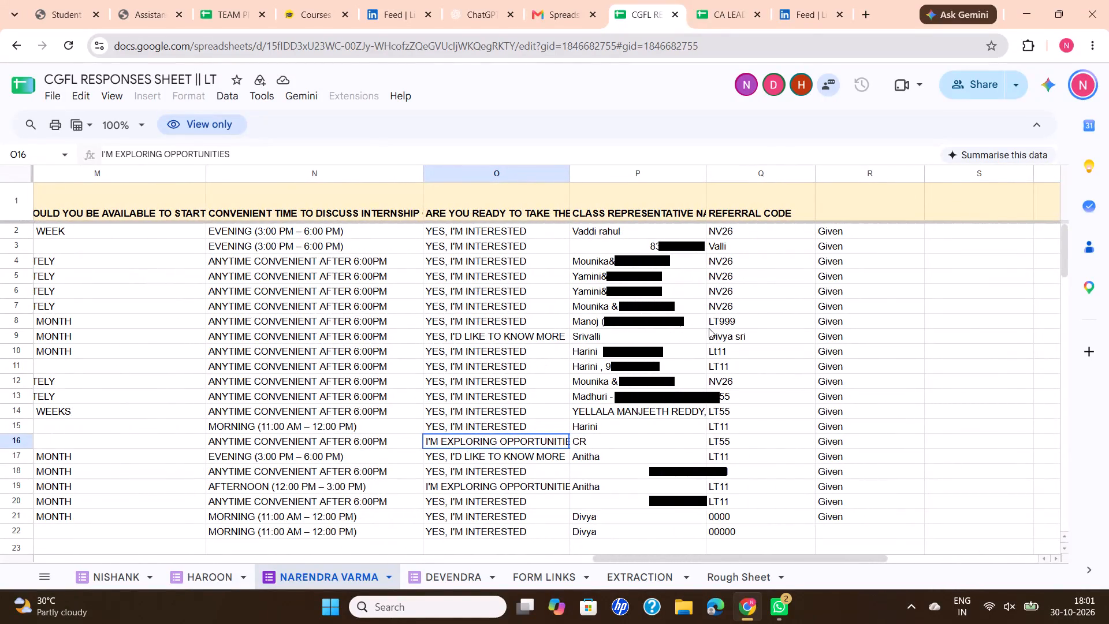
{"action": "scroll", "coordinate": [717, 377], "scroll_direction": "down", "scroll_amount": 1}
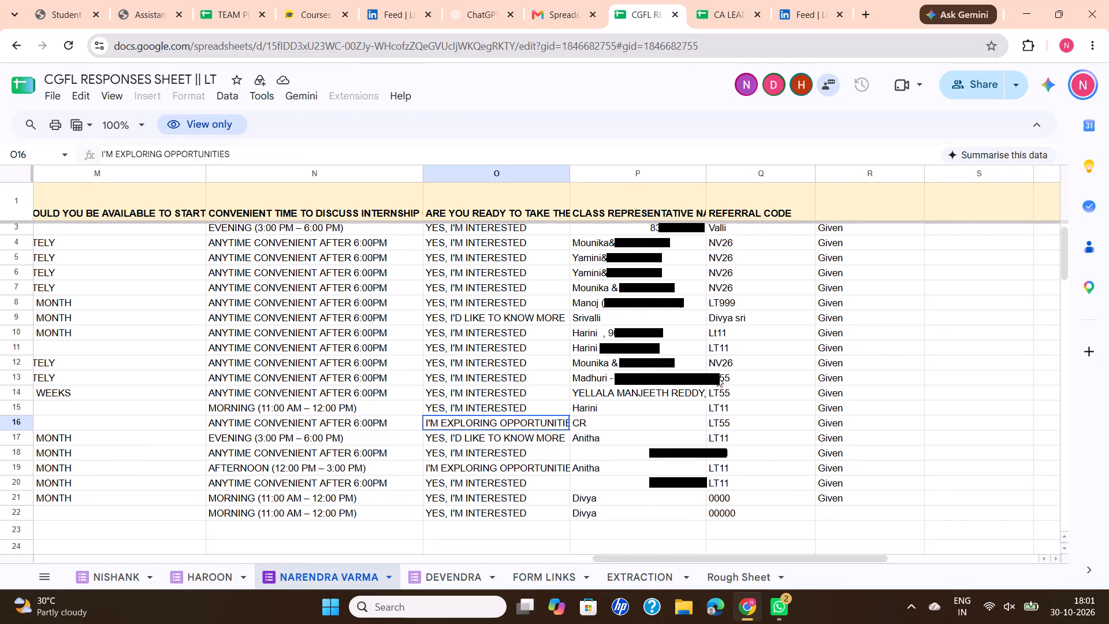
{"action": "scroll", "coordinate": [717, 377], "scroll_direction": "right", "scroll_amount": 1}
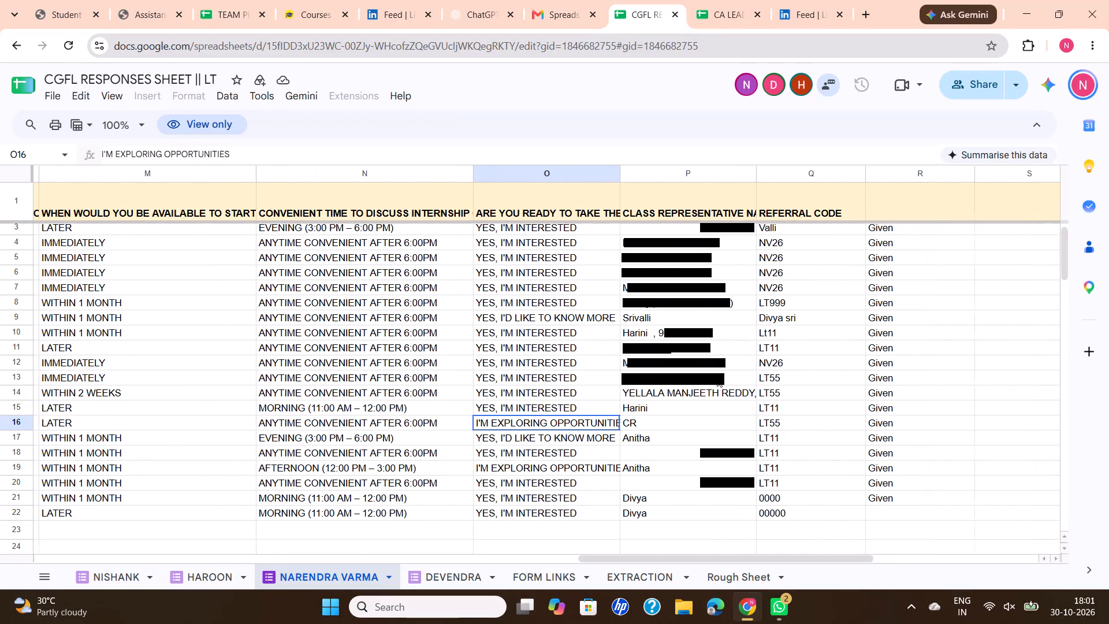
{"action": "scroll", "coordinate": [717, 377], "scroll_direction": "right", "scroll_amount": 13}
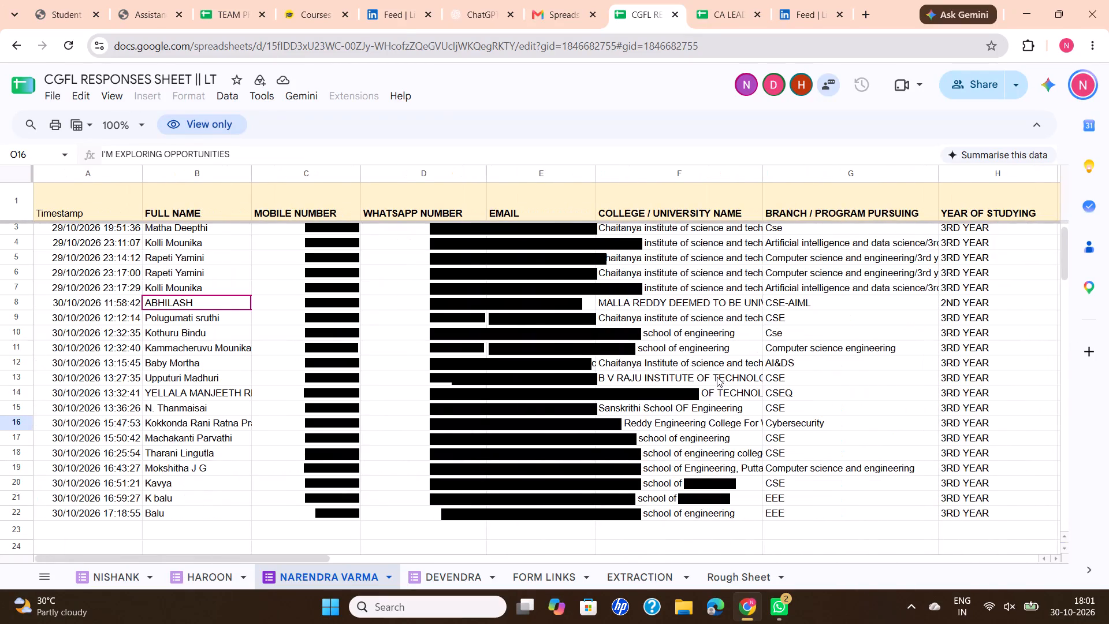
Check the form responses in the HAROON sheet down to the last entry.
{"action": "left_click", "coordinate": [219, 568]}
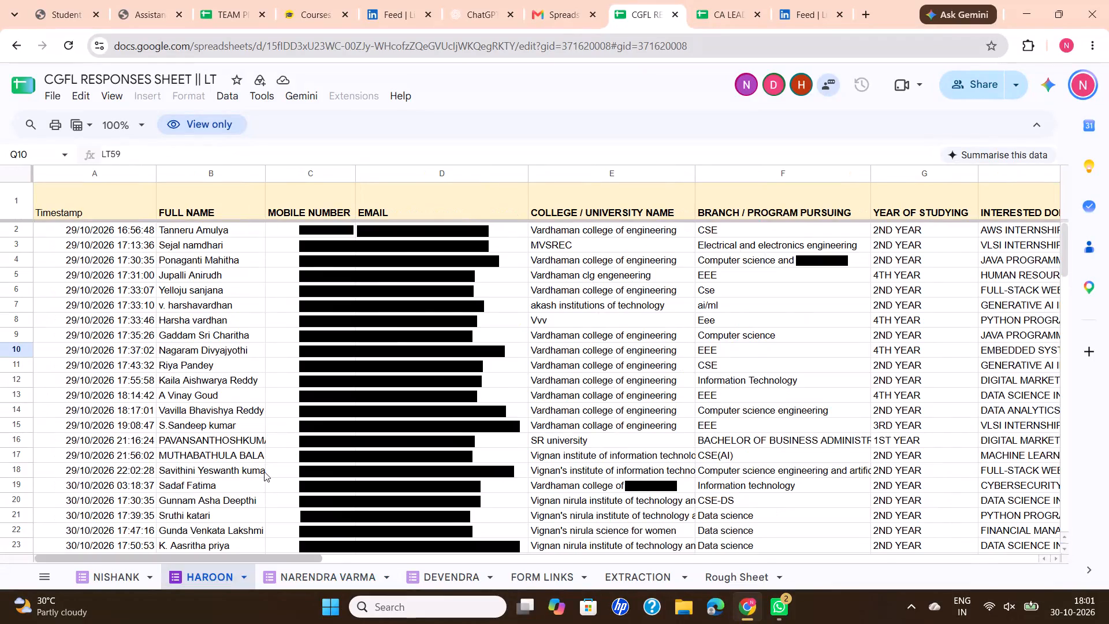
{"action": "scroll", "coordinate": [264, 471], "scroll_direction": "down", "scroll_amount": 1}
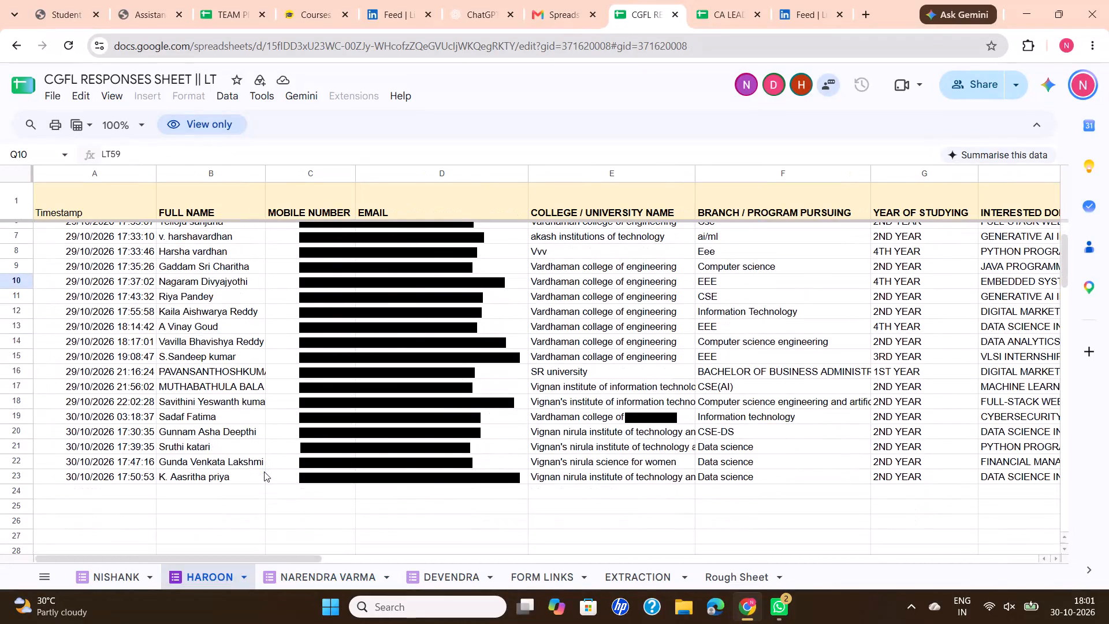
In the DEVENDRA responses, select the names dated 30/10/2026 from row 38 to the list's end to count them.
{"action": "left_click", "coordinate": [451, 571]}
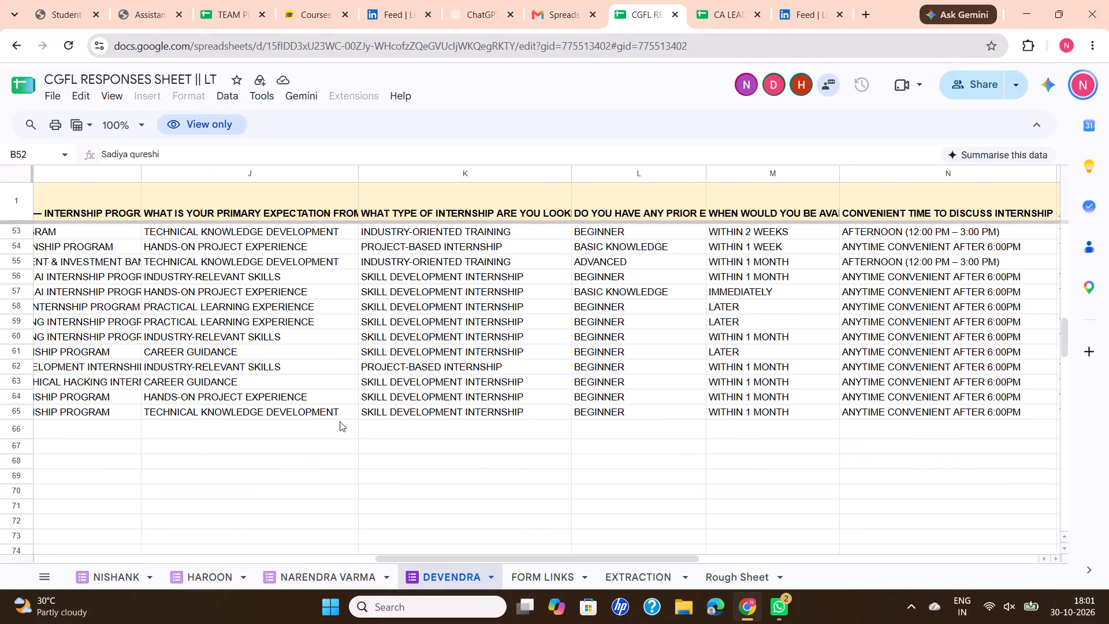
{"action": "scroll", "coordinate": [340, 421], "scroll_direction": "right", "scroll_amount": 10}
{"action": "scroll", "coordinate": [340, 421], "scroll_direction": "up", "scroll_amount": 1}
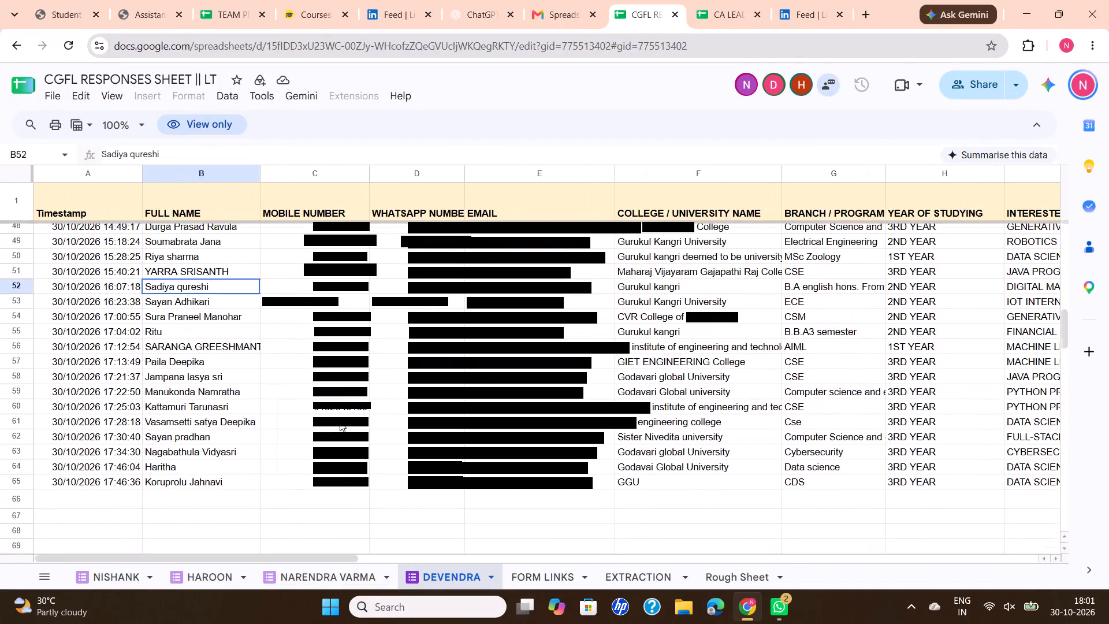
{"action": "scroll", "coordinate": [340, 421], "scroll_direction": "up", "scroll_amount": 4}
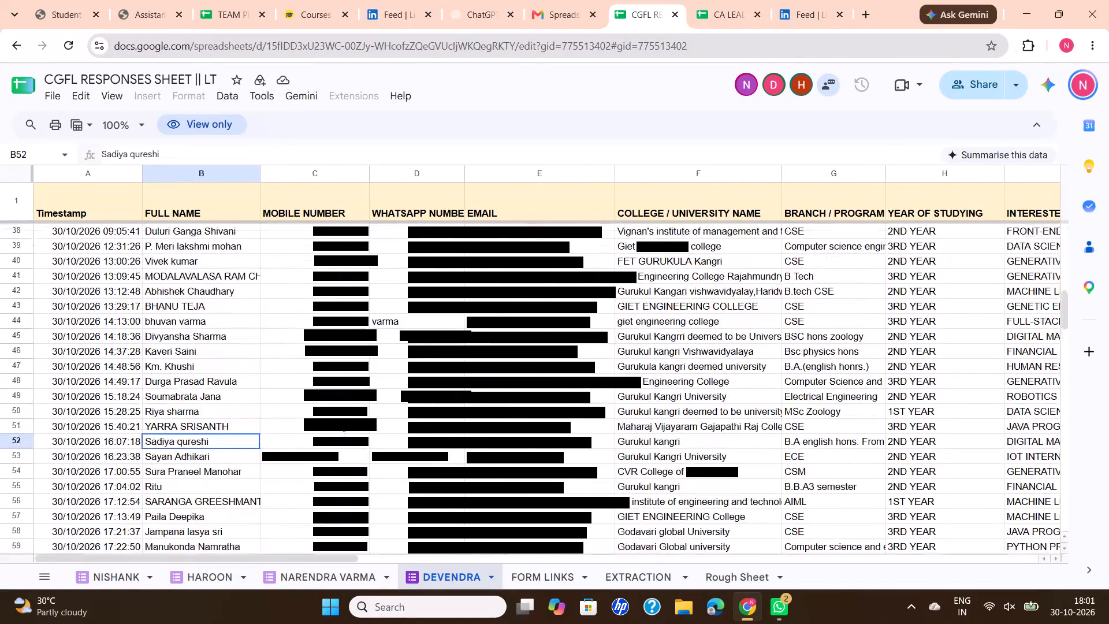
{"action": "scroll", "coordinate": [340, 421], "scroll_direction": "up", "scroll_amount": 1}
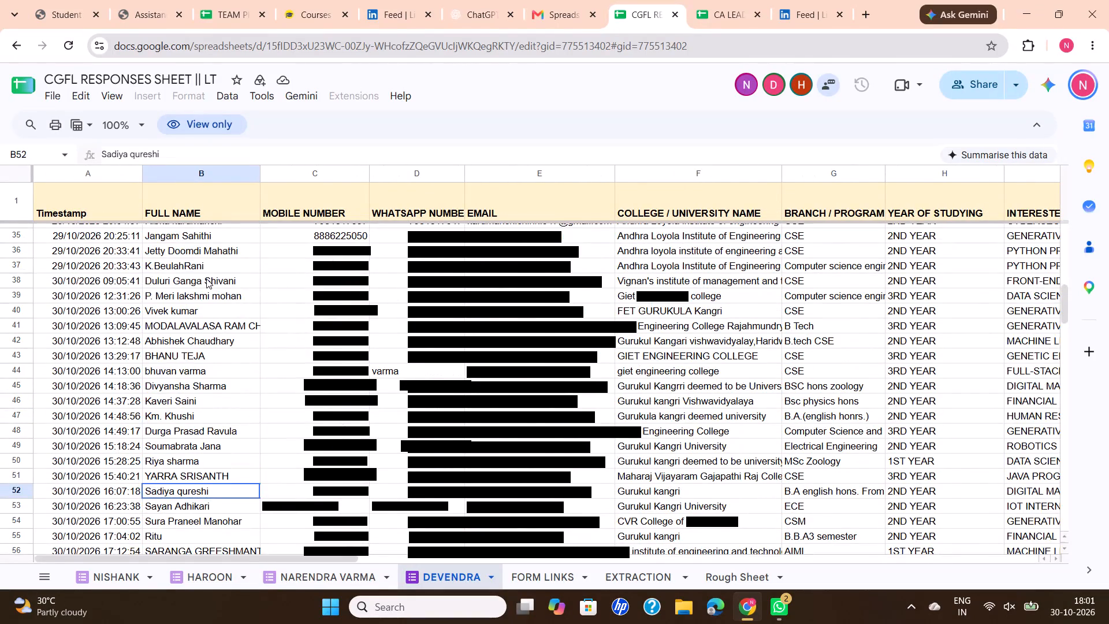
{"action": "left_click", "coordinate": [206, 278]}
{"action": "left_click_drag", "start_coordinate": [199, 281], "coordinate": [207, 470]}
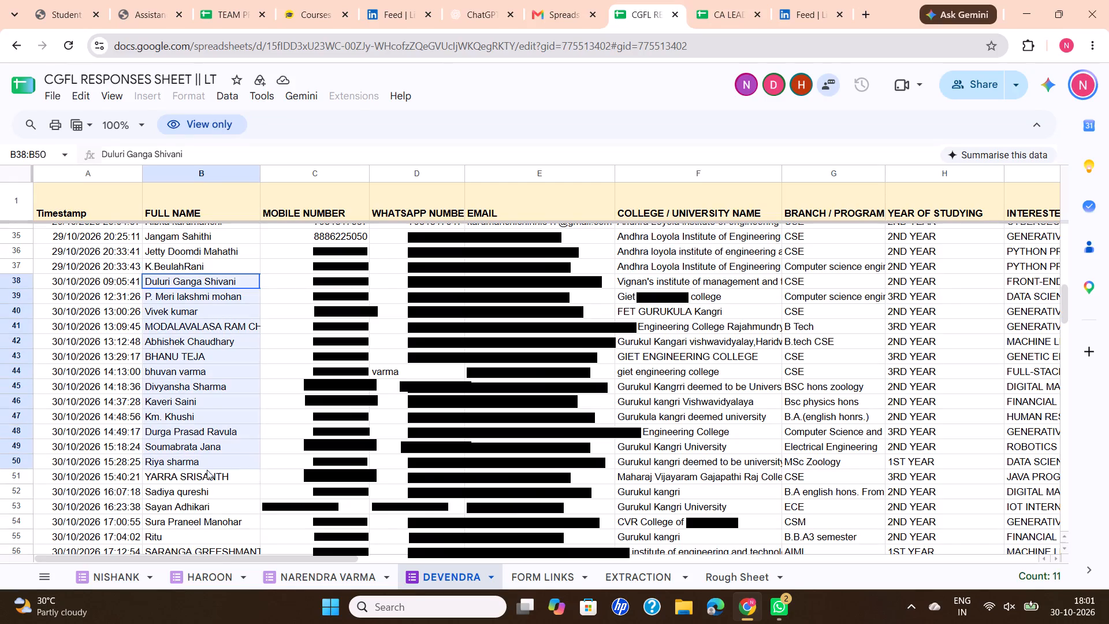
{"action": "left_click_drag", "start_coordinate": [207, 470], "coordinate": [214, 254]}
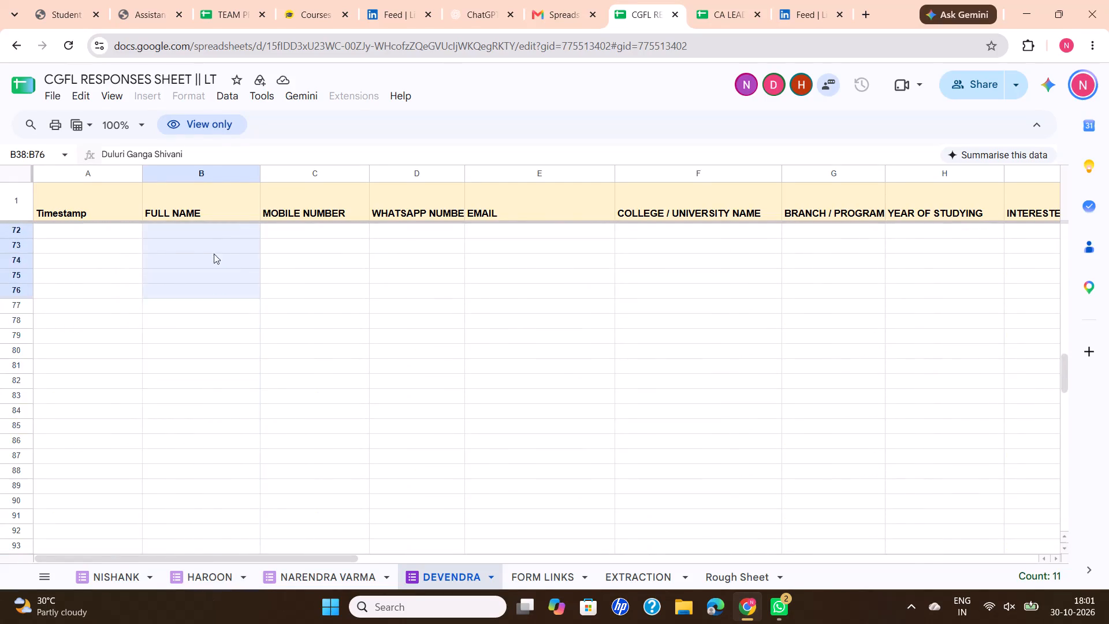
{"action": "left_click_drag", "start_coordinate": [214, 254], "coordinate": [224, 546]}
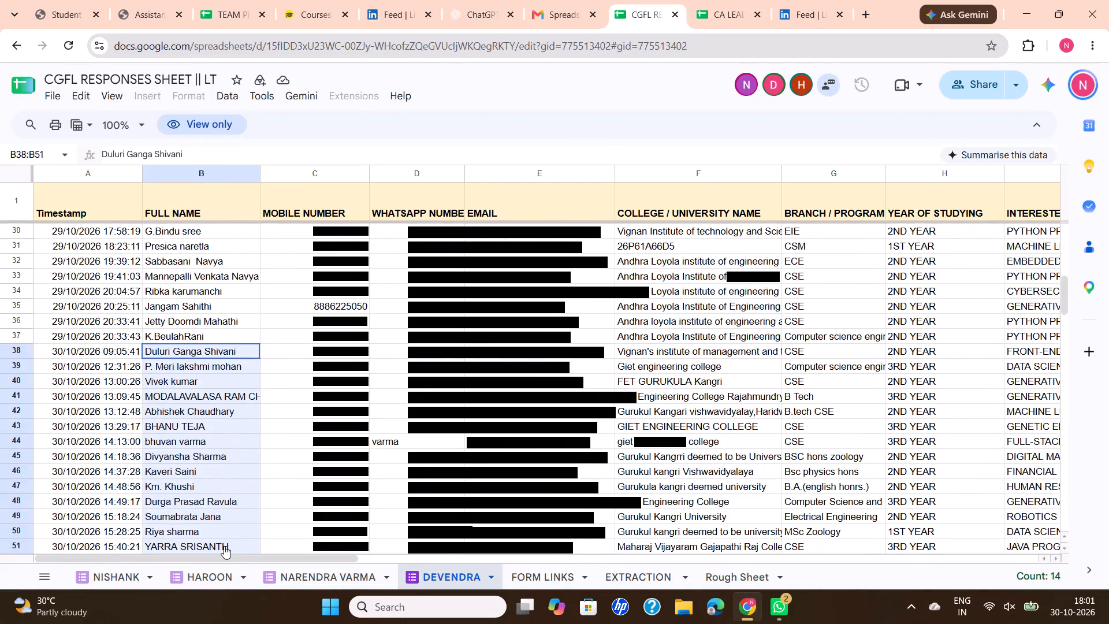
{"action": "left_click_drag", "start_coordinate": [224, 546], "coordinate": [253, 333]}
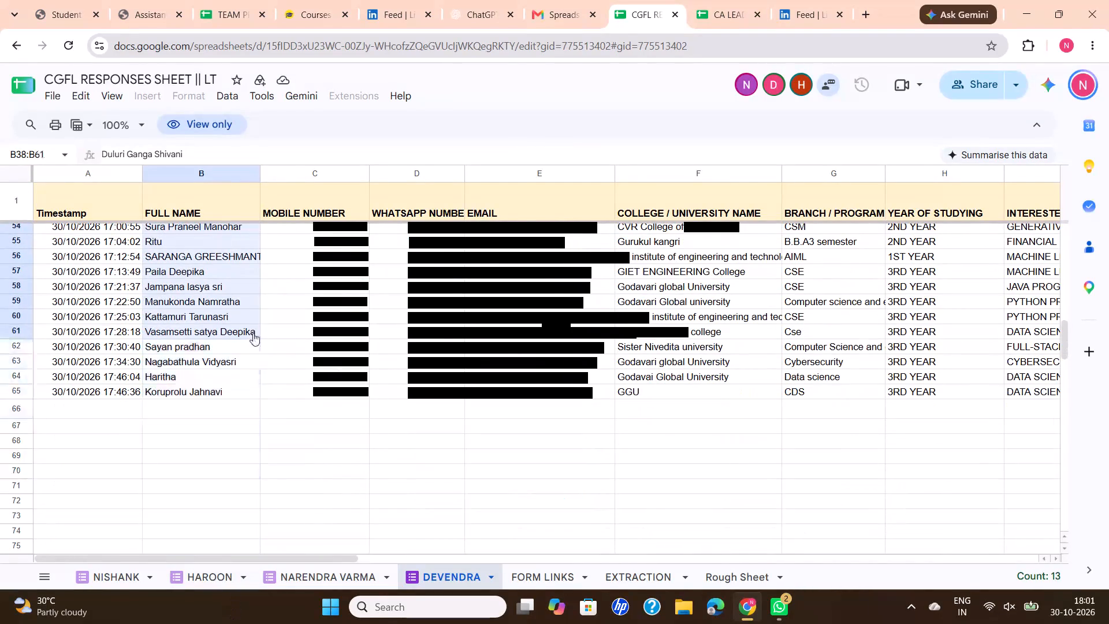
{"action": "left_click_drag", "start_coordinate": [253, 333], "coordinate": [235, 400]}
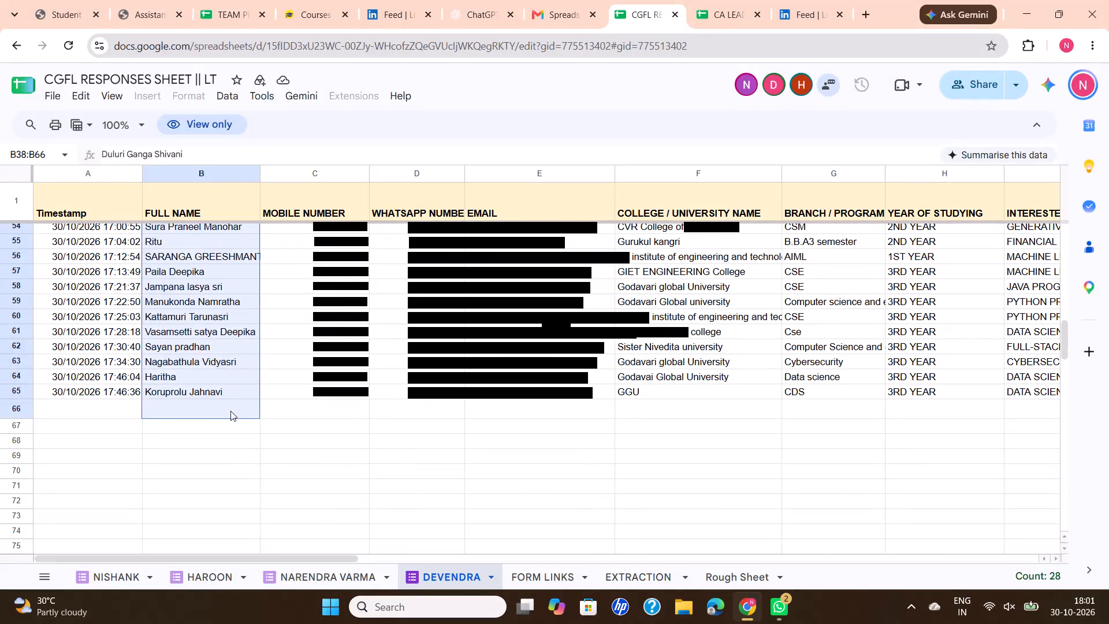
{"action": "left_click_drag", "start_coordinate": [258, 415], "coordinate": [253, 401]}
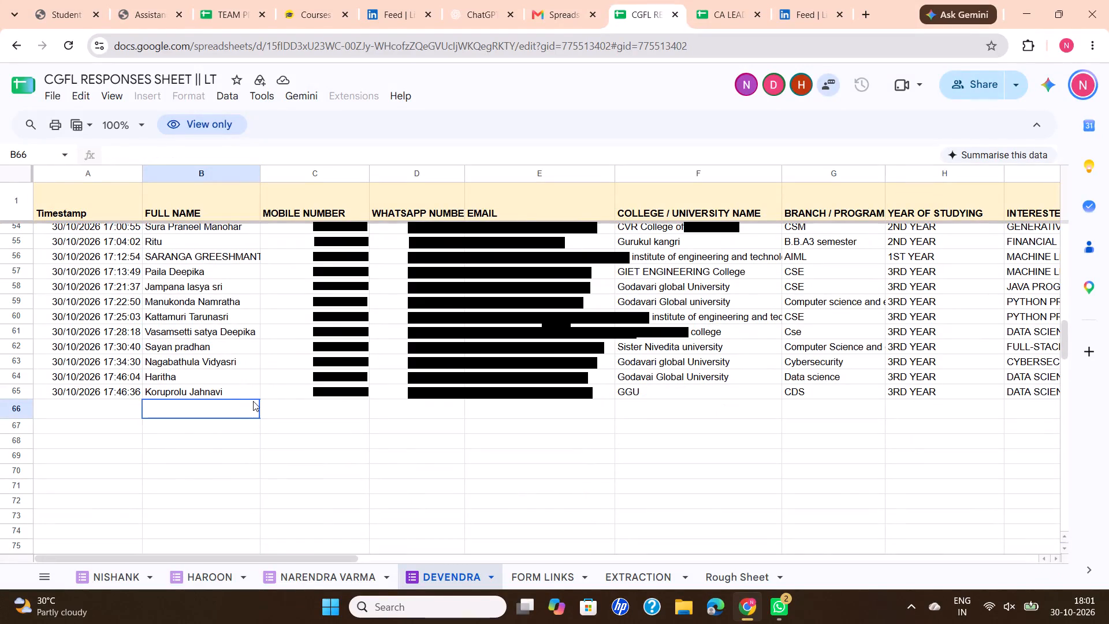
Recount the DEVENDRA responses dated 30/10/2026 by selecting the names from row 65 back up to row 38.
{"action": "left_click", "coordinate": [230, 397]}
{"action": "left_click_drag", "start_coordinate": [224, 387], "coordinate": [224, 333]}
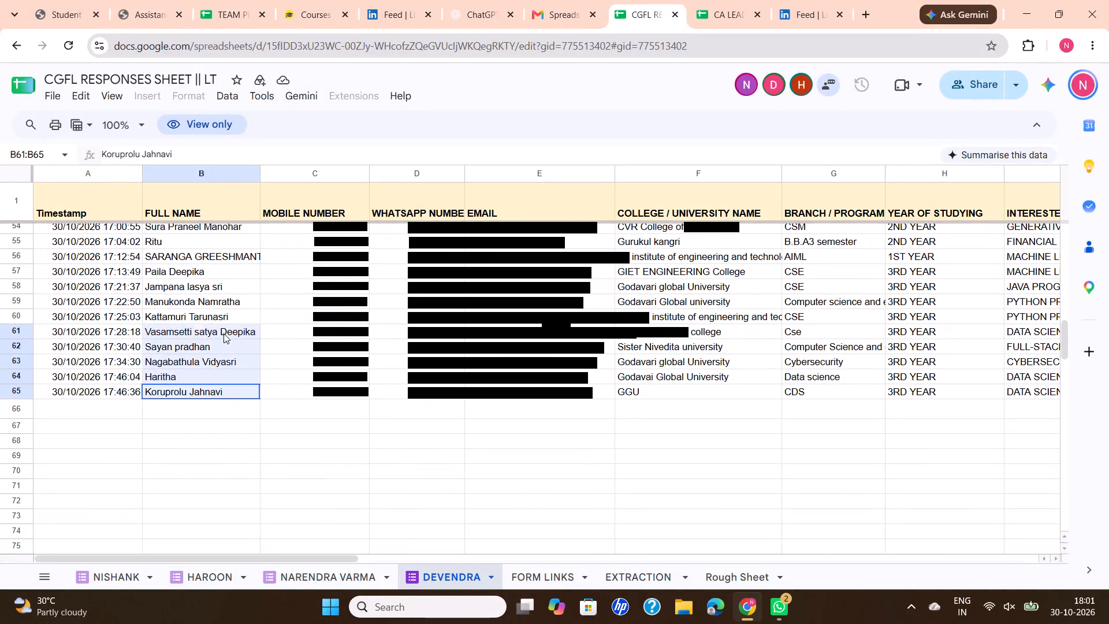
{"action": "left_click_drag", "start_coordinate": [224, 333], "coordinate": [219, 194]}
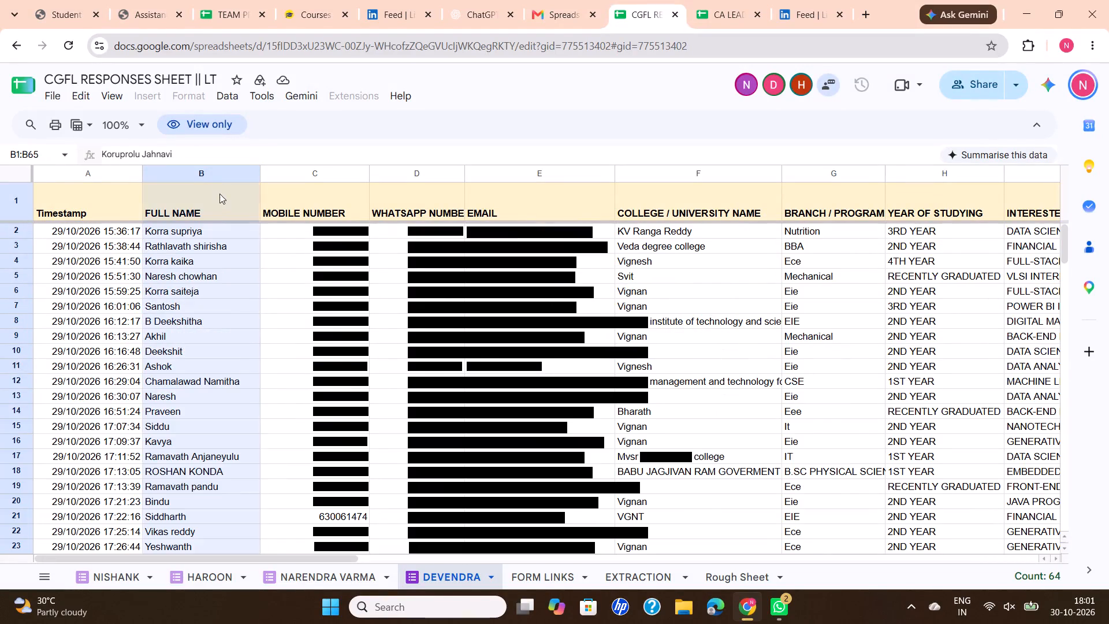
{"action": "left_click_drag", "start_coordinate": [219, 194], "coordinate": [144, 562]}
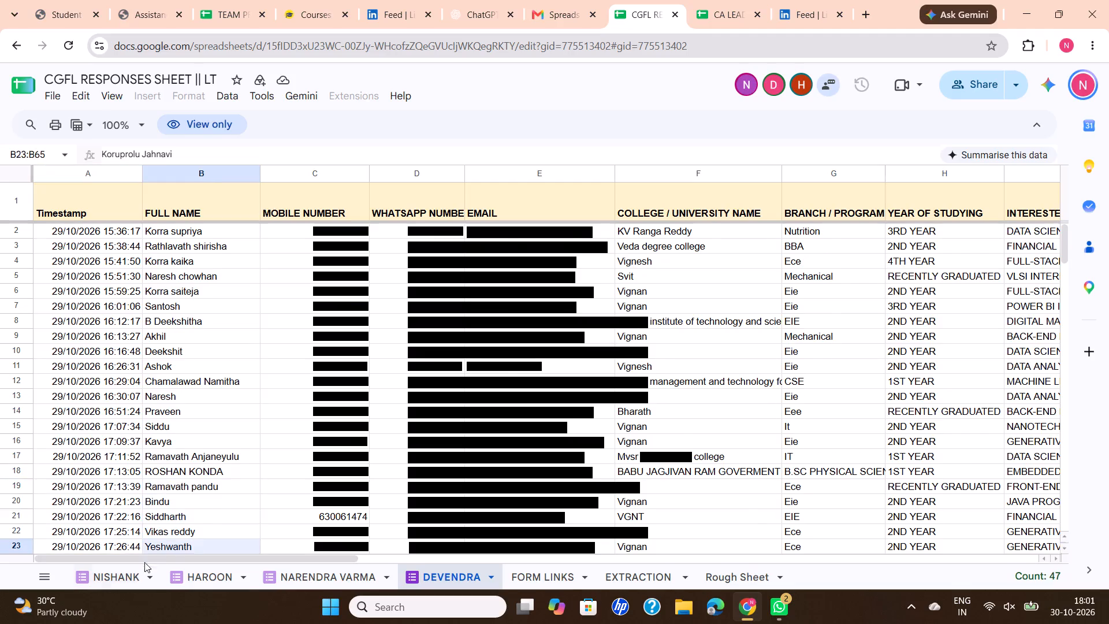
{"action": "left_click_drag", "start_coordinate": [144, 562], "coordinate": [184, 465]}
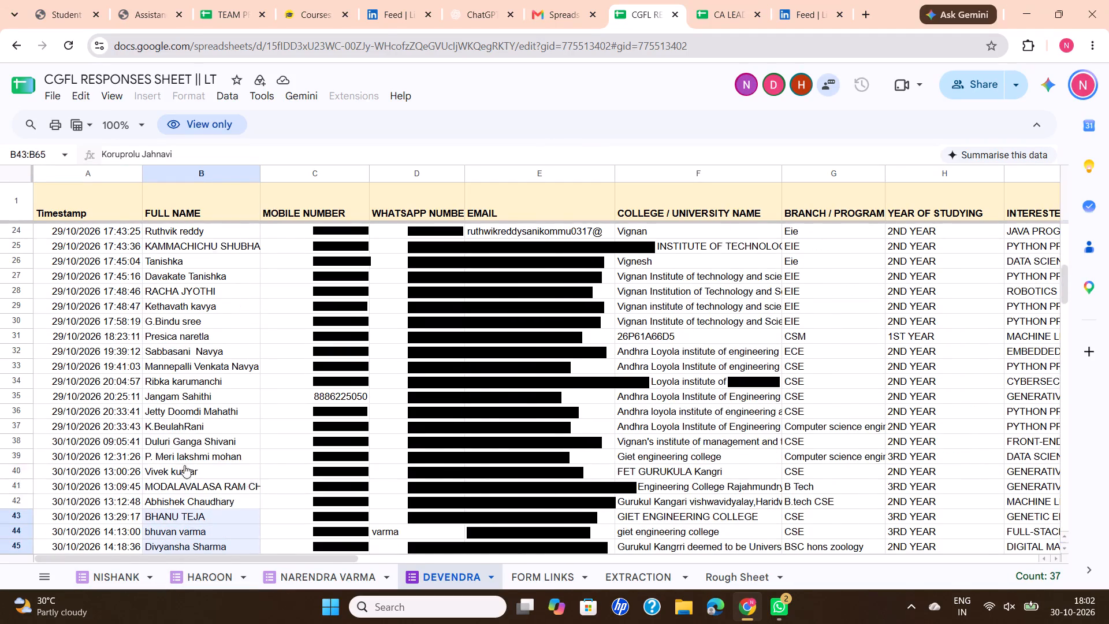
{"action": "left_click_drag", "start_coordinate": [184, 465], "coordinate": [154, 447]}
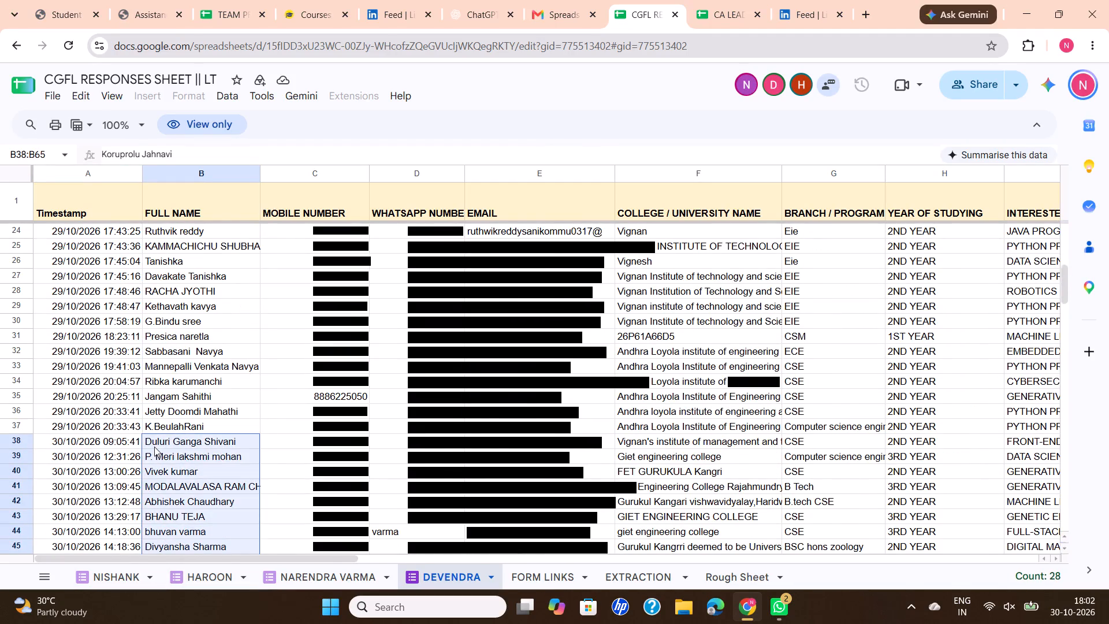
{"action": "left_click", "coordinate": [303, 436]}
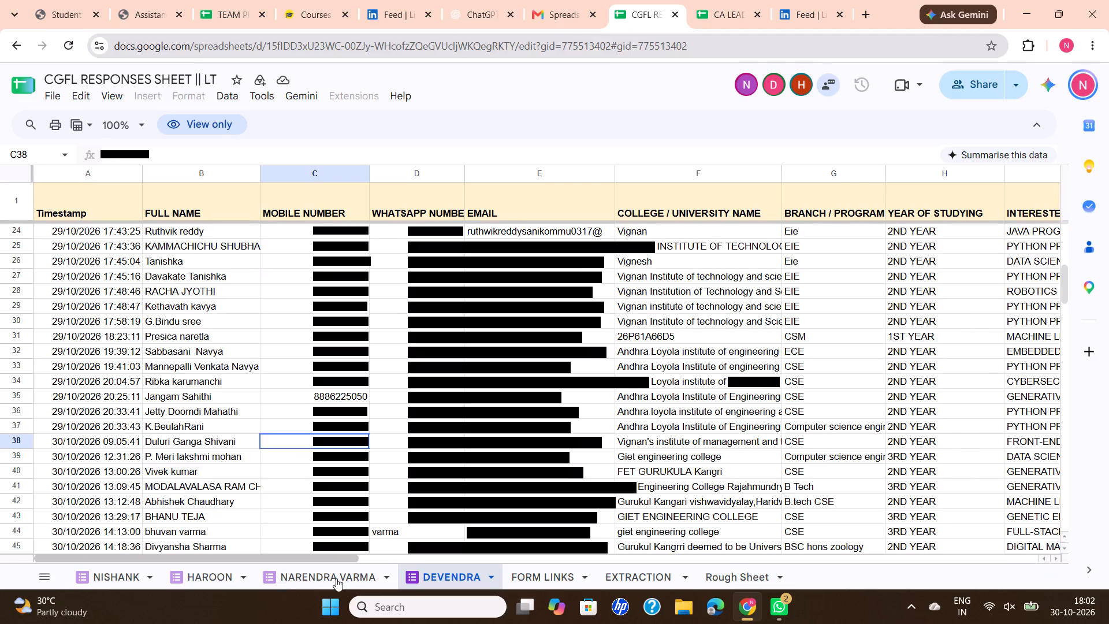
In Narendra's responses, select the names dated 30/10/2026 from row 8 to row 22 to count them.
{"action": "left_click", "coordinate": [336, 578]}
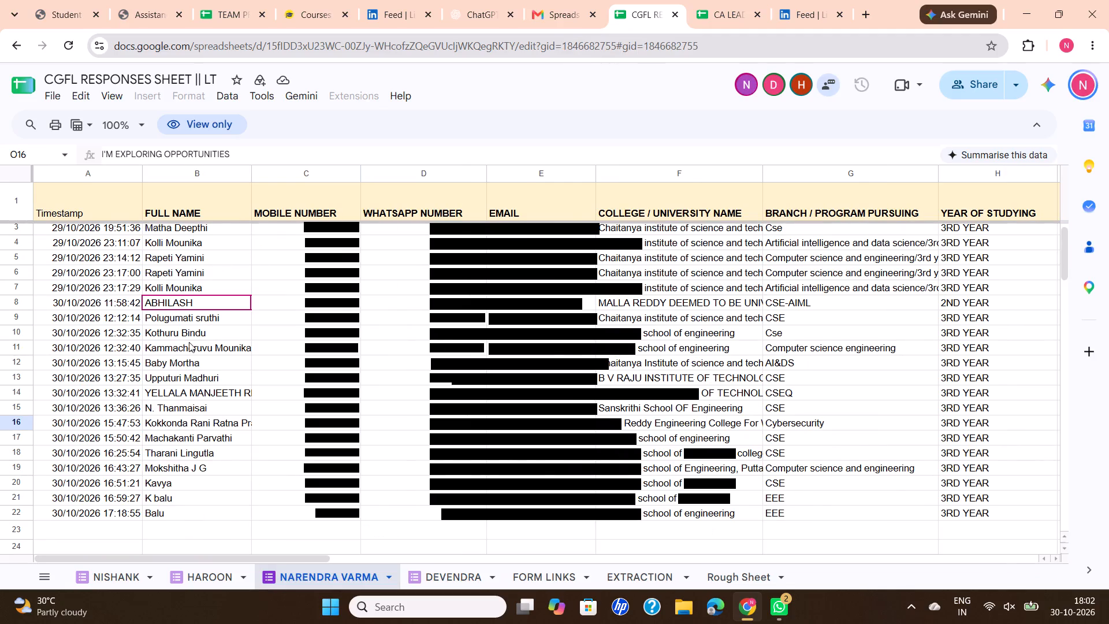
{"action": "left_click_drag", "start_coordinate": [181, 303], "coordinate": [182, 421]}
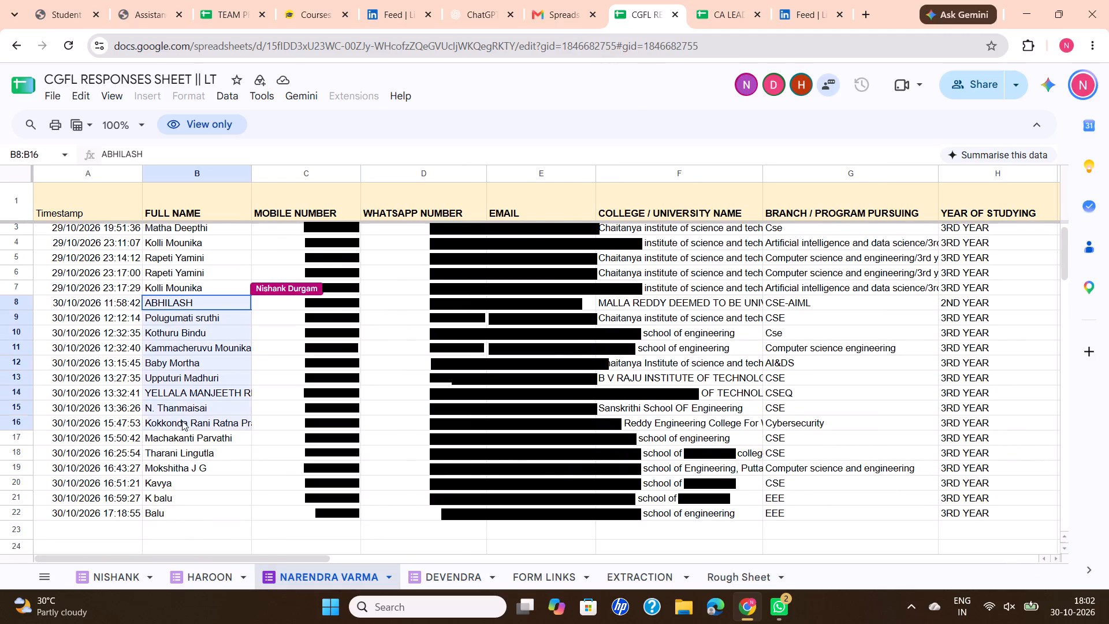
{"action": "left_click_drag", "start_coordinate": [182, 421], "coordinate": [180, 511]}
{"action": "left_click", "coordinate": [200, 500]}
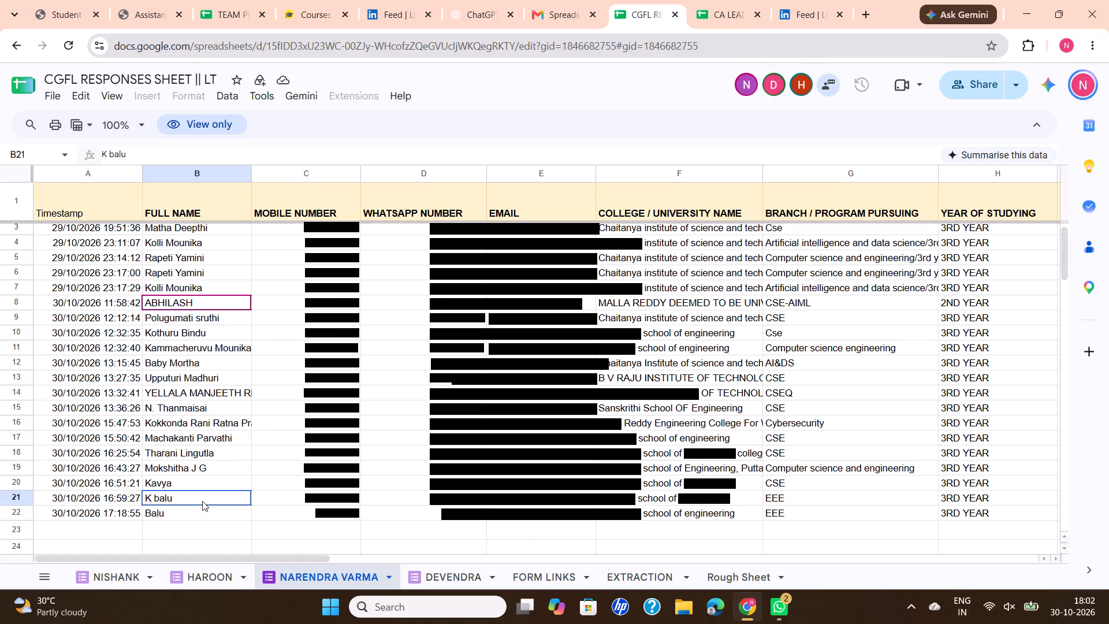
{"action": "scroll", "coordinate": [229, 449], "scroll_direction": "up", "scroll_amount": 4}
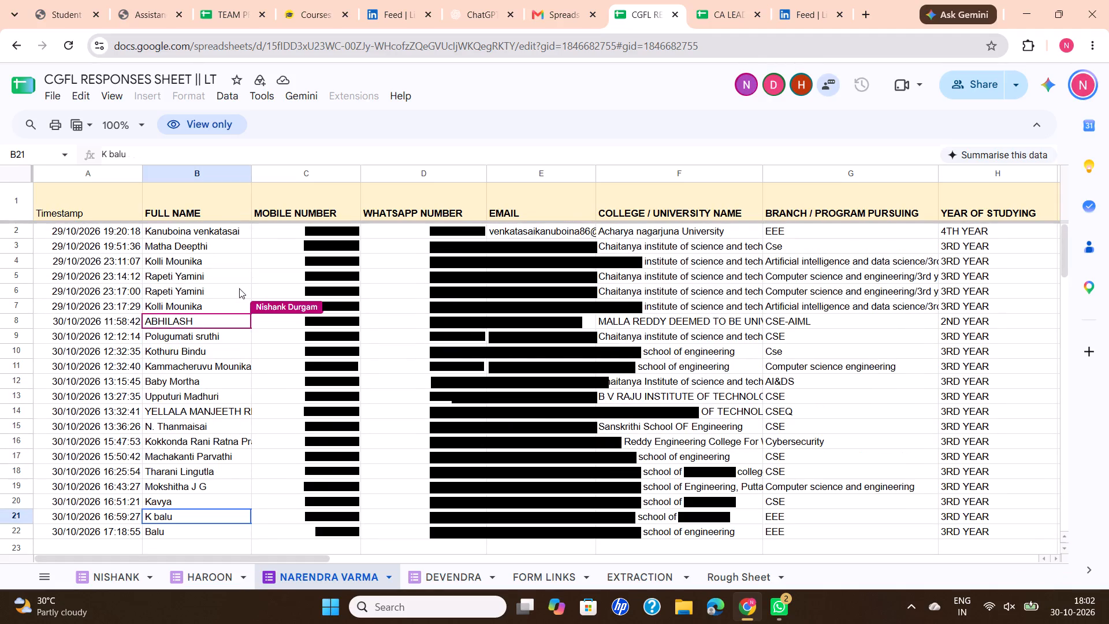
Return to CA LEADS and set the first call status of the lead in row 89 to CALL BACK.
{"action": "left_click", "coordinate": [720, 18]}
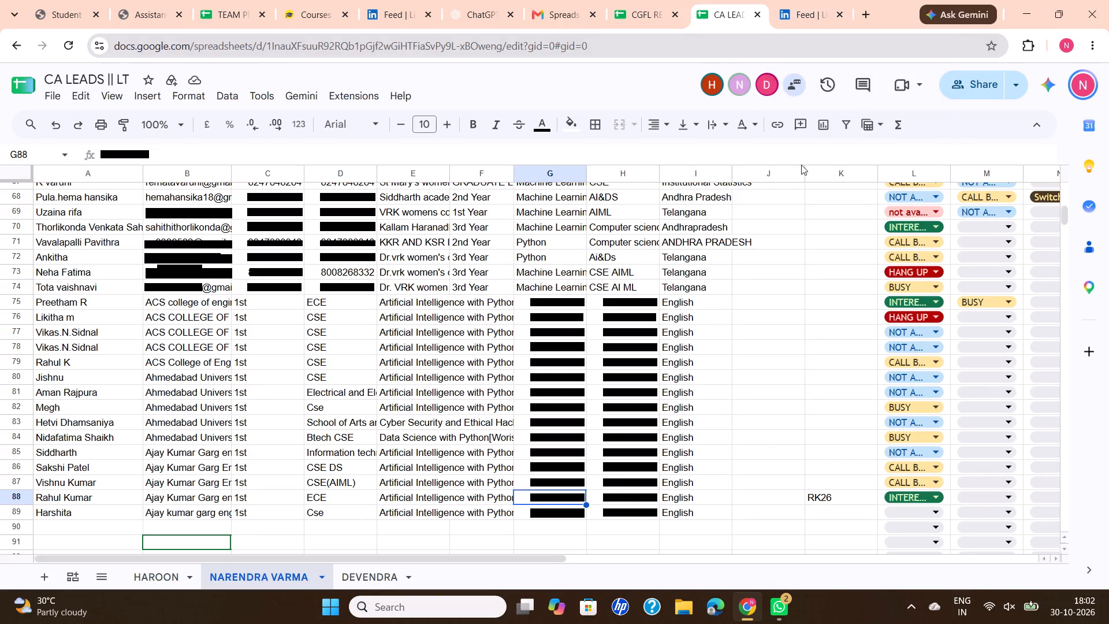
{"action": "scroll", "coordinate": [690, 336], "scroll_direction": "down", "scroll_amount": 1}
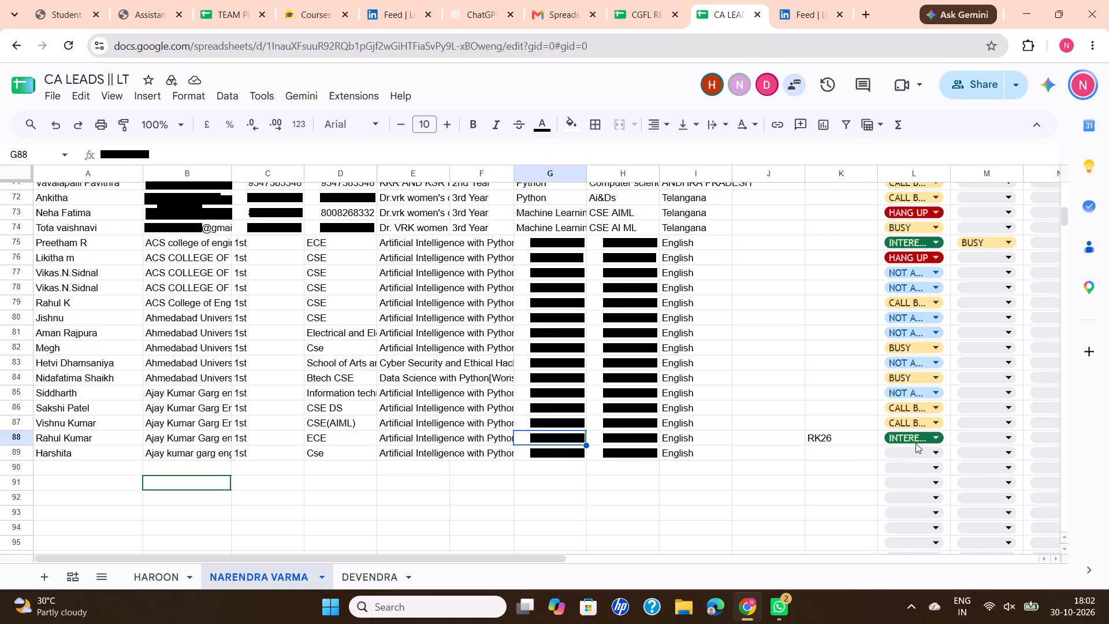
{"action": "left_click", "coordinate": [910, 455]}
{"action": "left_click", "coordinate": [910, 487]}
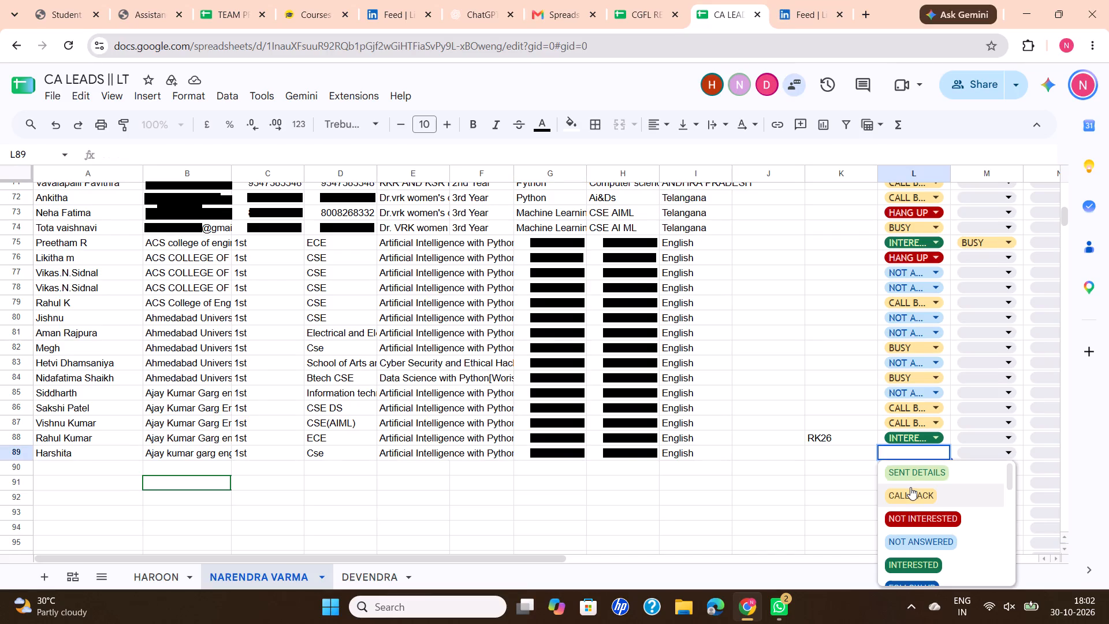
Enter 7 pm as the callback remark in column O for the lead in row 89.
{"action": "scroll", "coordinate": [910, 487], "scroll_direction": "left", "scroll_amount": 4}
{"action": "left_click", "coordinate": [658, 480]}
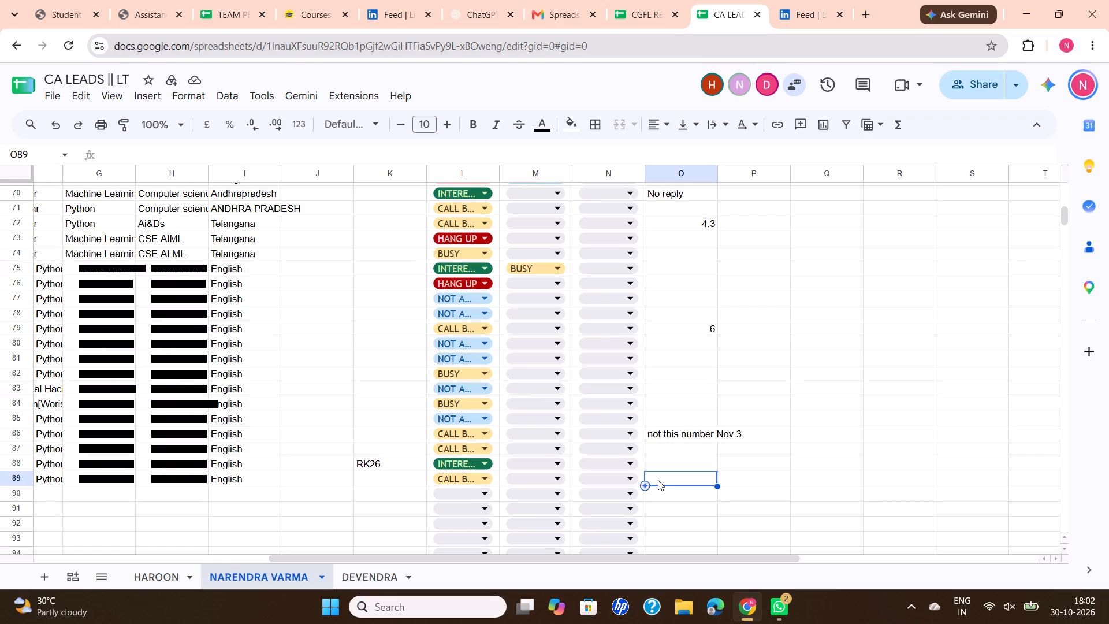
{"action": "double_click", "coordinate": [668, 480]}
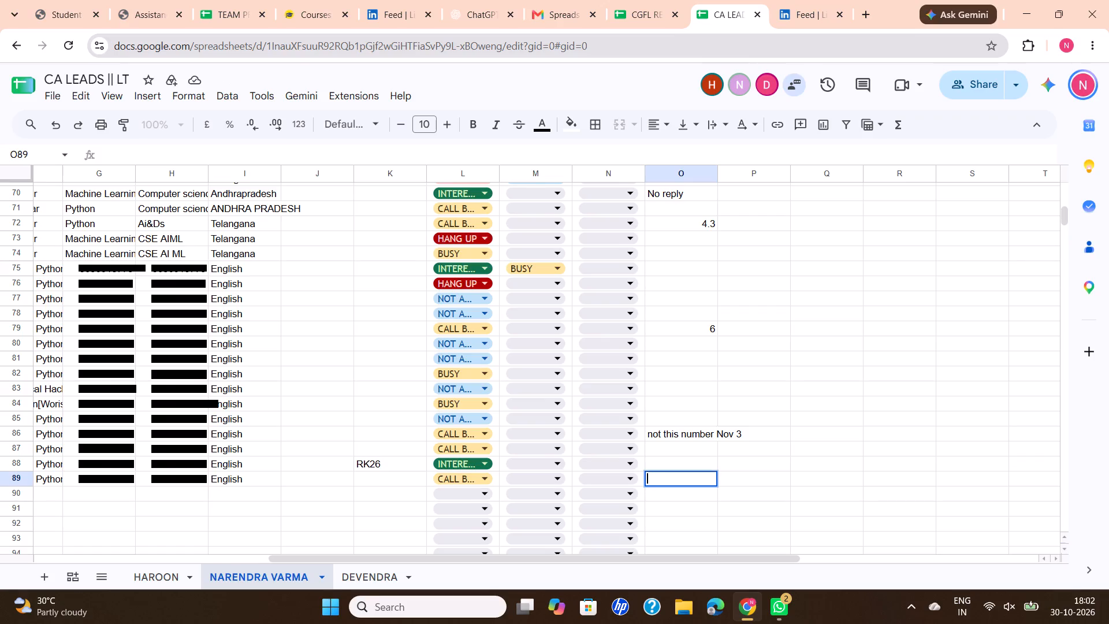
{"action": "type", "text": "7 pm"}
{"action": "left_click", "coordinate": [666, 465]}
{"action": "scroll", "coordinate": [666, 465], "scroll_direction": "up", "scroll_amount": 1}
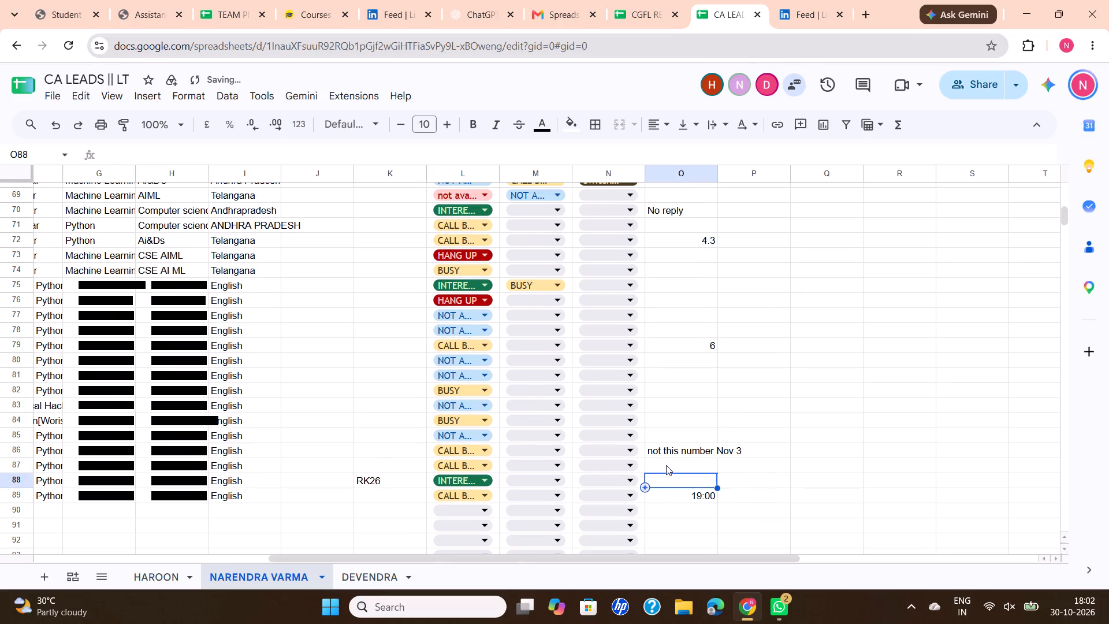
Replace the callback remark of the lead in row 89 with 7.
{"action": "triple_click", "coordinate": [688, 496]}
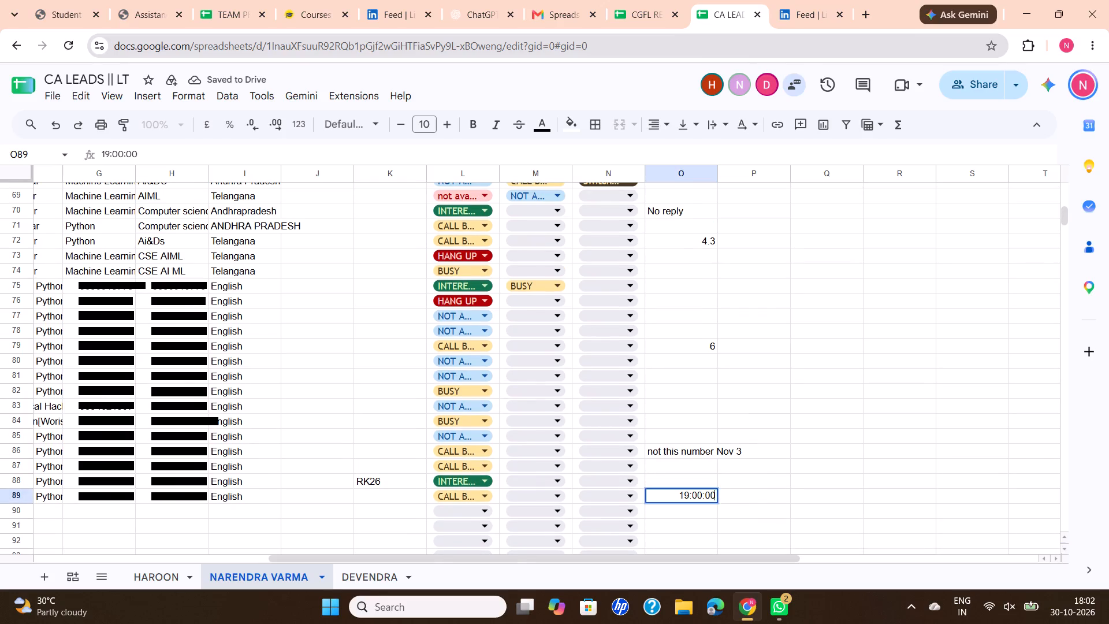
{"action": "key", "text": "BackSpace"}
{"action": "key", "text": "7"}
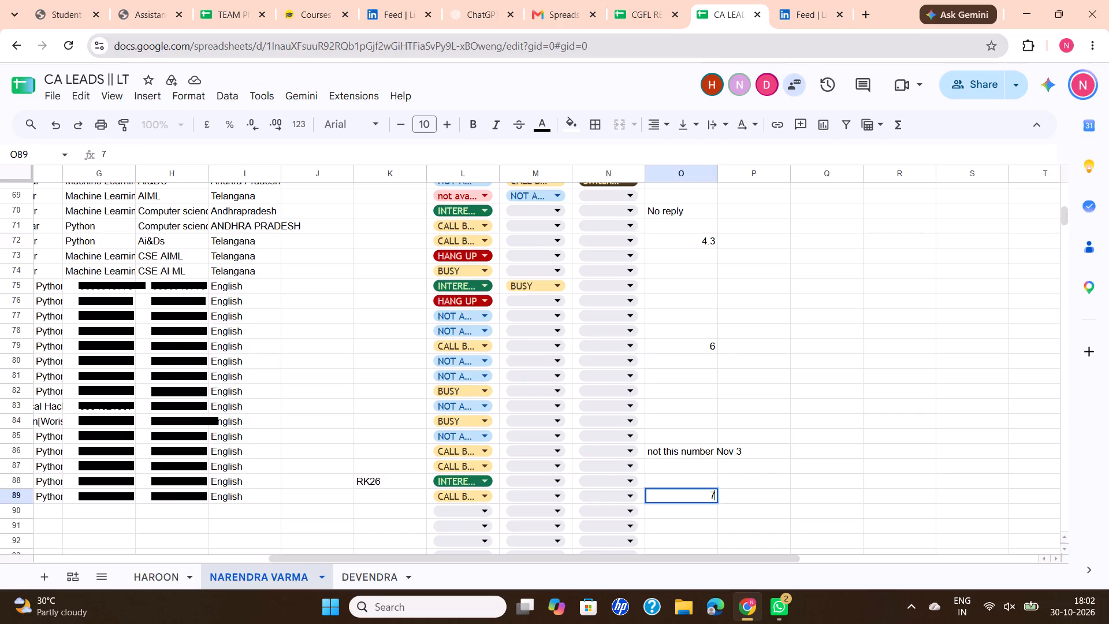
{"action": "left_click", "coordinate": [693, 487]}
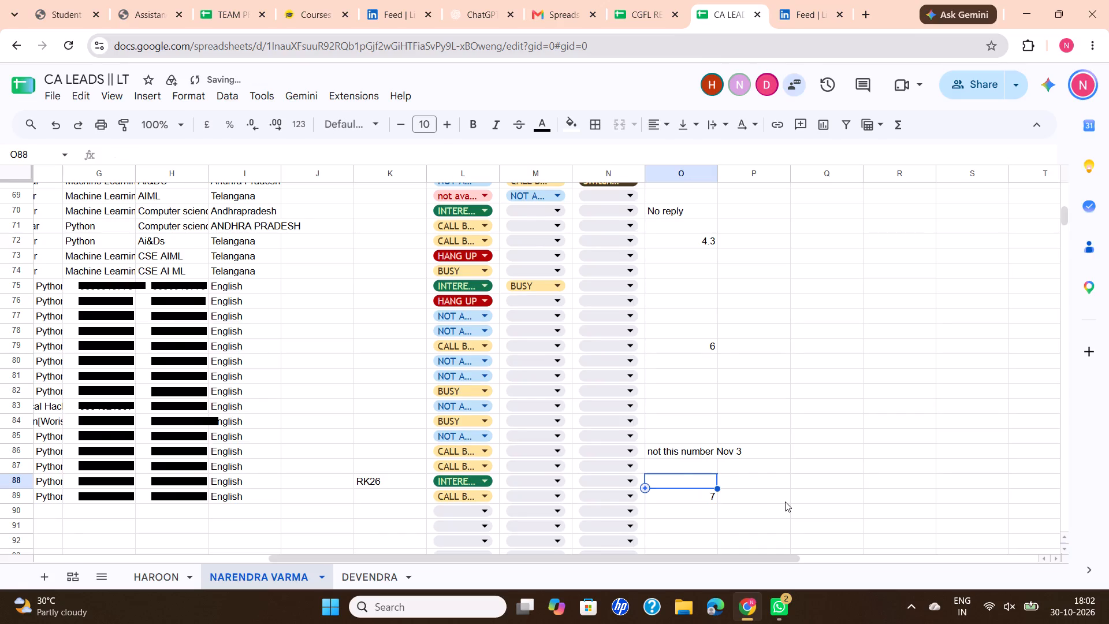
Check the callback remark and contact details of the lead in row 79.
{"action": "scroll", "coordinate": [785, 502], "scroll_direction": "up", "scroll_amount": 1}
{"action": "left_click", "coordinate": [680, 385]}
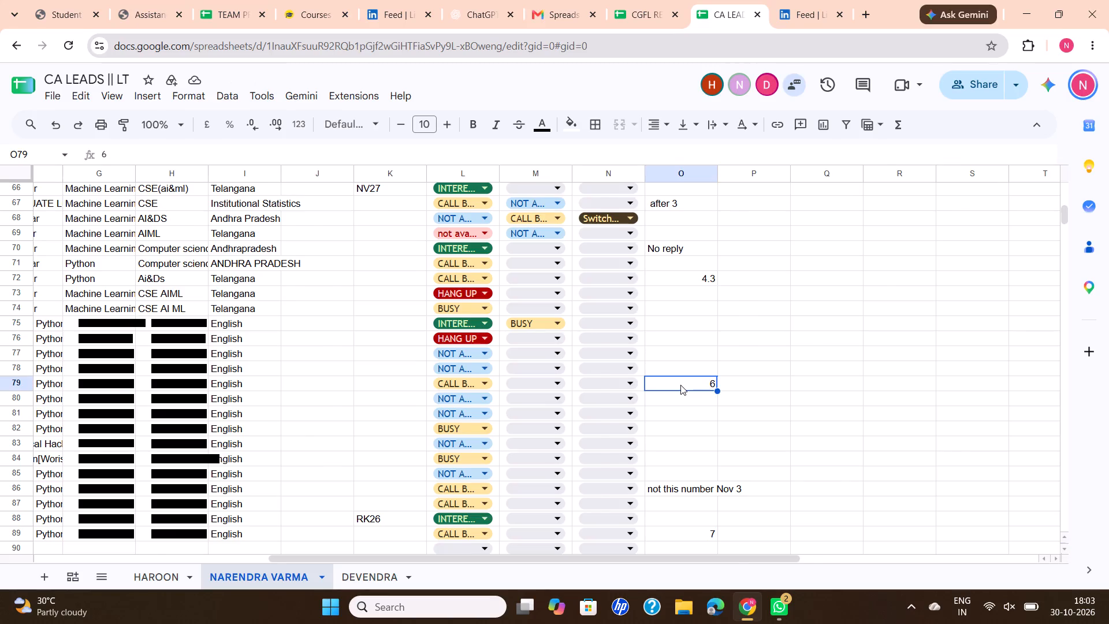
{"action": "scroll", "coordinate": [680, 385], "scroll_direction": "right", "scroll_amount": 2}
{"action": "left_click", "coordinate": [641, 382]}
{"action": "scroll", "coordinate": [641, 382], "scroll_direction": "right", "scroll_amount": 4}
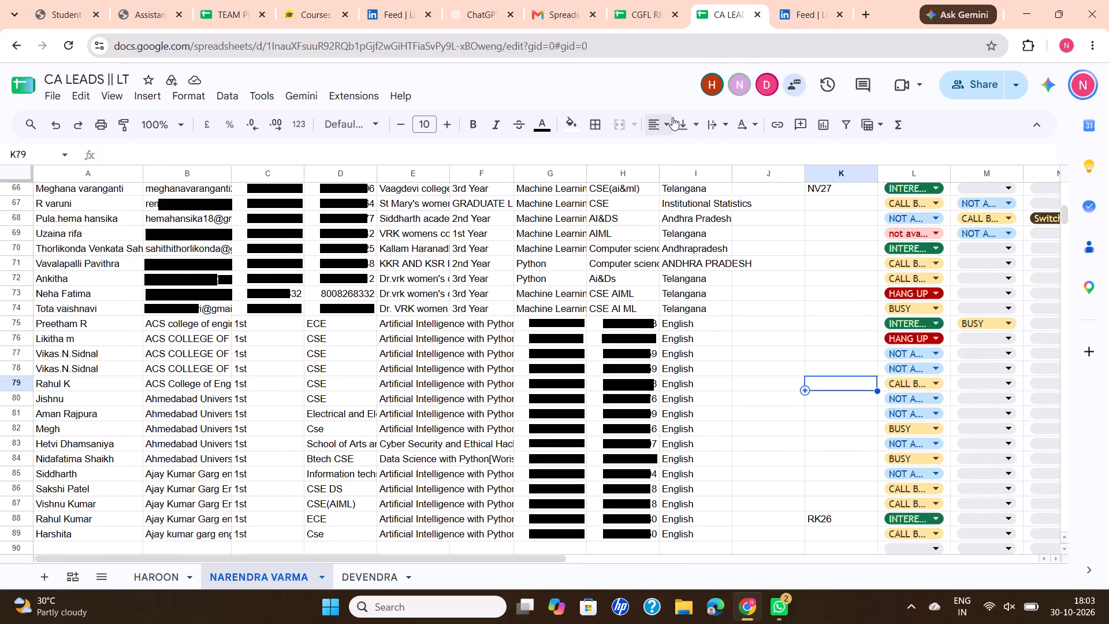
Switch to the CGFL responses sheet and examine Narendra's responses across to the referral code column.
{"action": "left_click", "coordinate": [634, 21]}
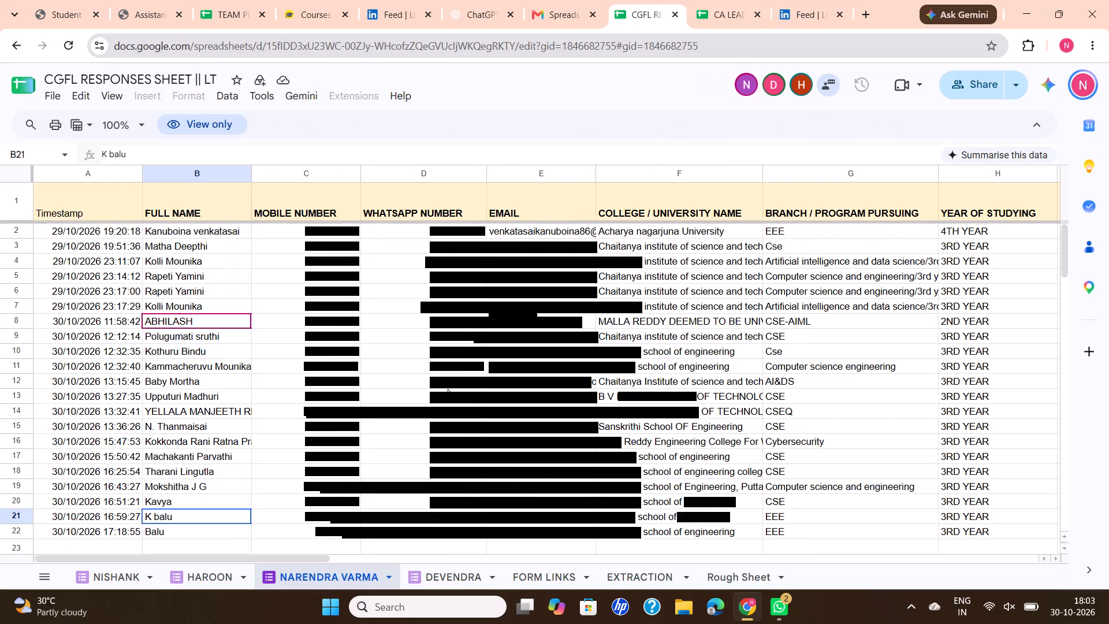
{"action": "scroll", "coordinate": [448, 389], "scroll_direction": "up", "scroll_amount": 1}
{"action": "left_click", "coordinate": [325, 250]}
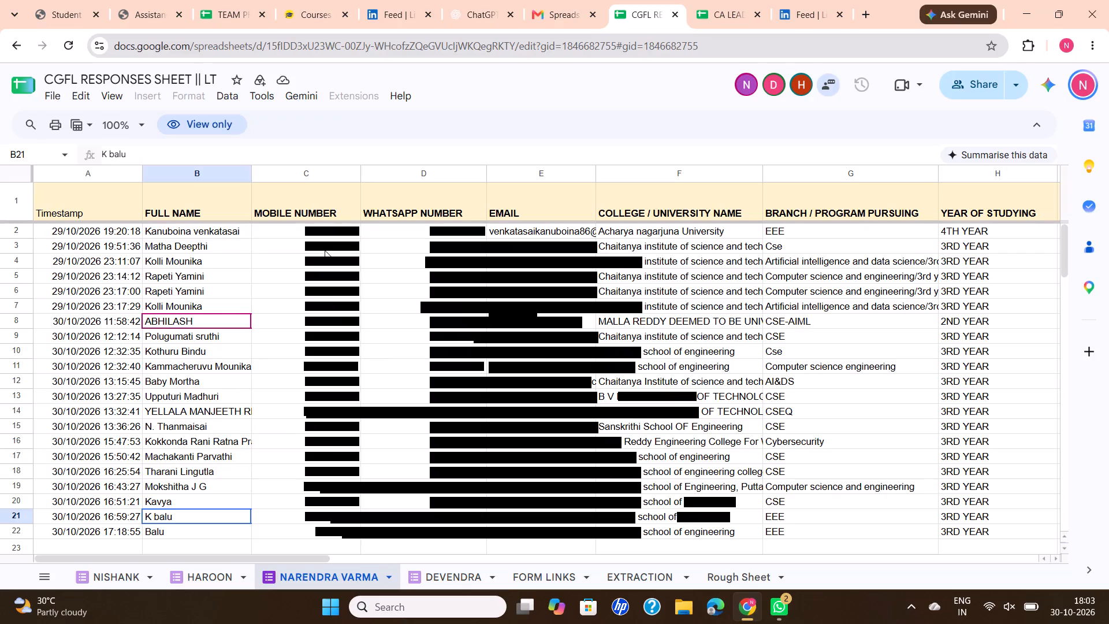
{"action": "scroll", "coordinate": [429, 259], "scroll_direction": "left", "scroll_amount": 4}
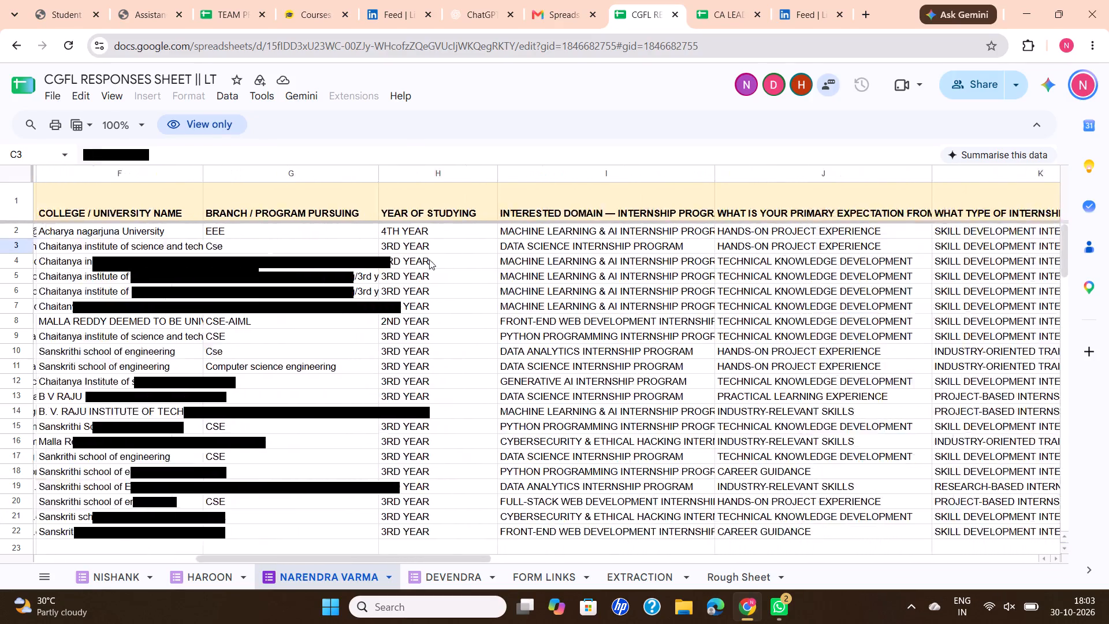
{"action": "scroll", "coordinate": [429, 259], "scroll_direction": "left", "scroll_amount": 5}
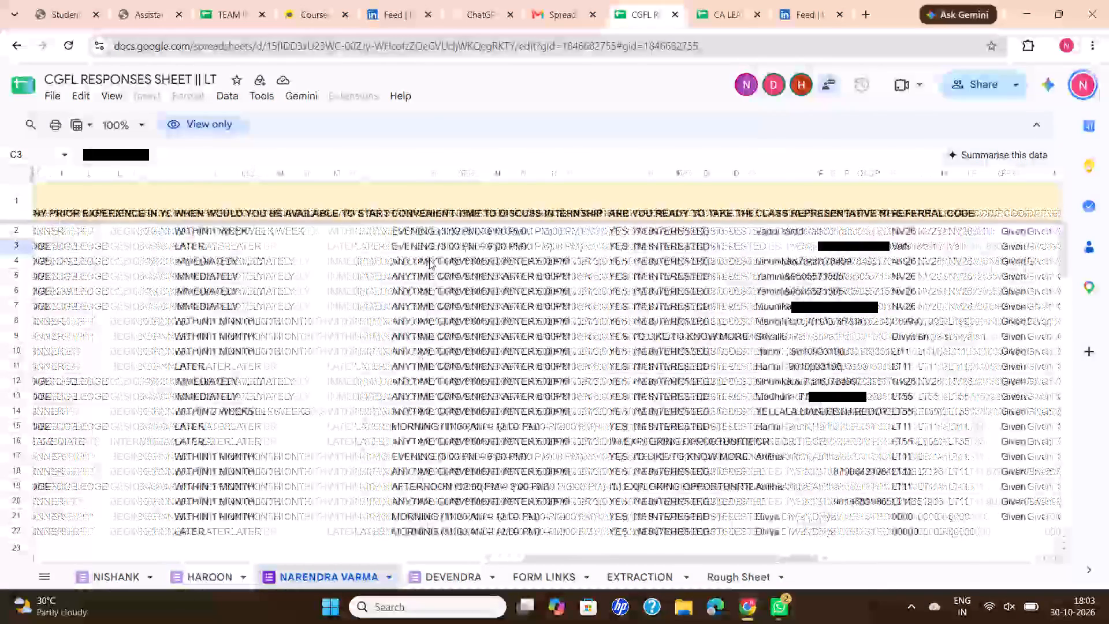
{"action": "scroll", "coordinate": [429, 259], "scroll_direction": "left", "scroll_amount": 2}
{"action": "scroll", "coordinate": [429, 259], "scroll_direction": "right", "scroll_amount": 16}
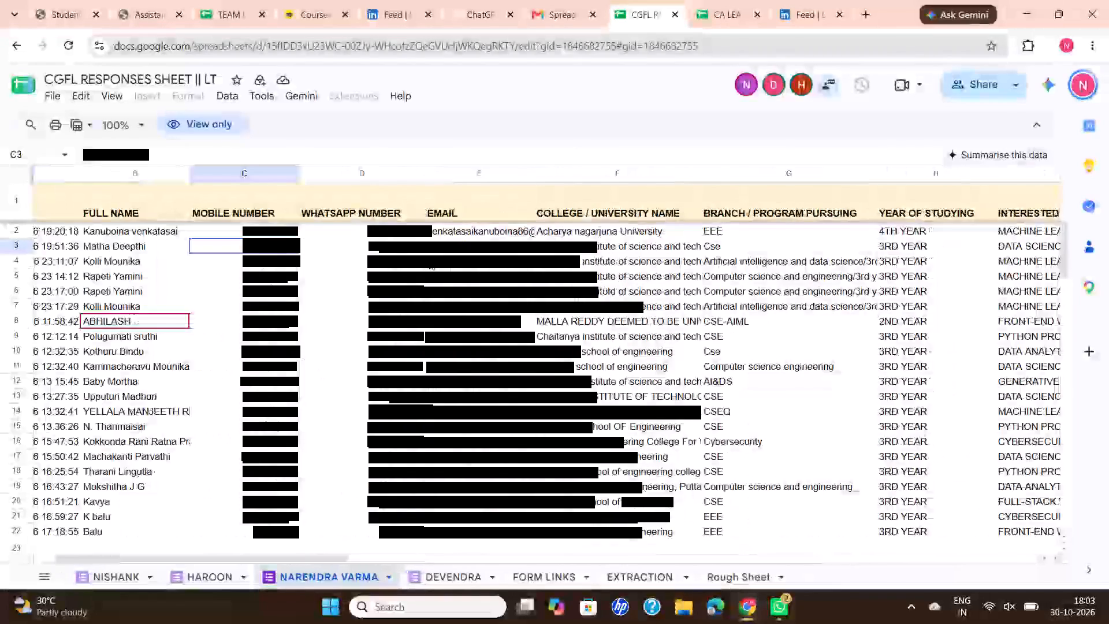
Return to CA LEADS and review the call statuses, referral codes and remarks of Narendra's leads in rows 55 to 89.
{"action": "left_click", "coordinate": [727, 17]}
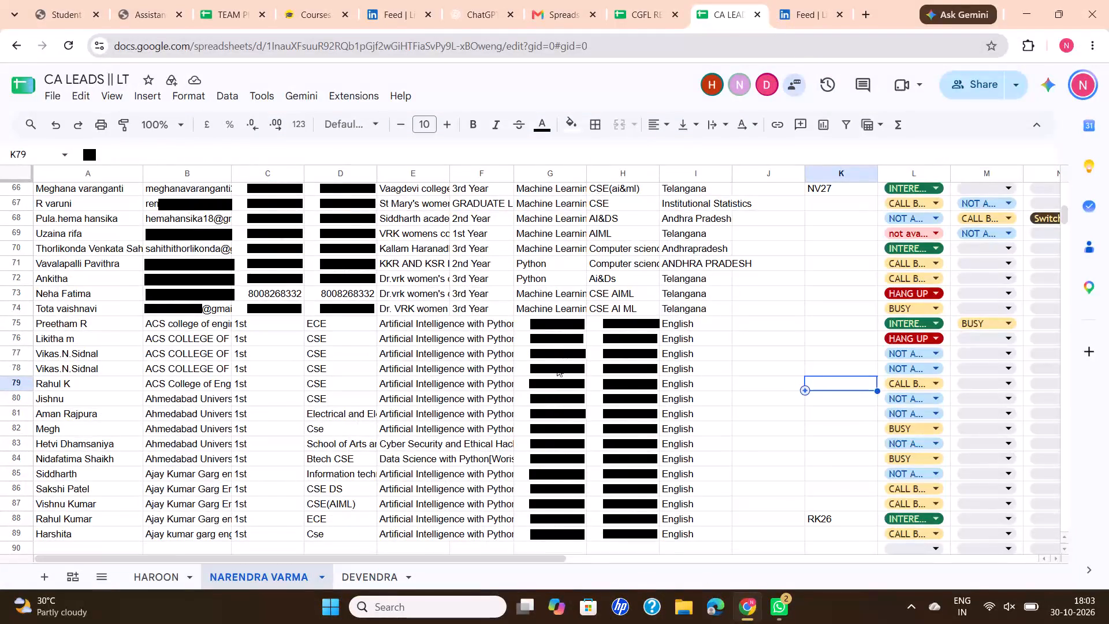
{"action": "scroll", "coordinate": [557, 366], "scroll_direction": "down", "scroll_amount": 1}
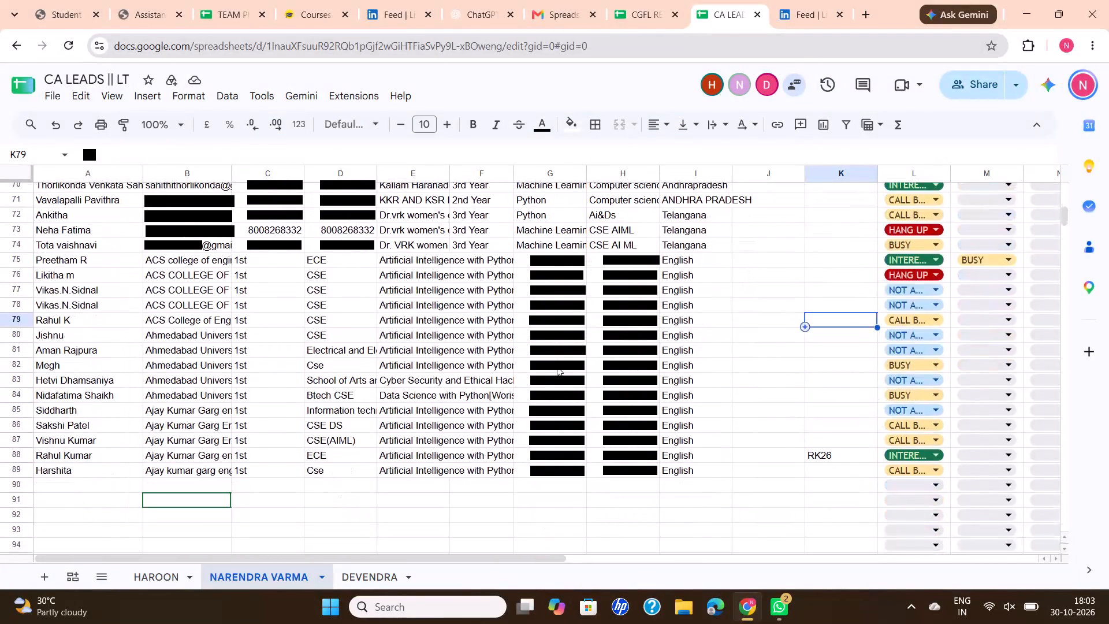
{"action": "scroll", "coordinate": [557, 366], "scroll_direction": "right", "scroll_amount": 4}
{"action": "scroll", "coordinate": [557, 366], "scroll_direction": "up", "scroll_amount": 2}
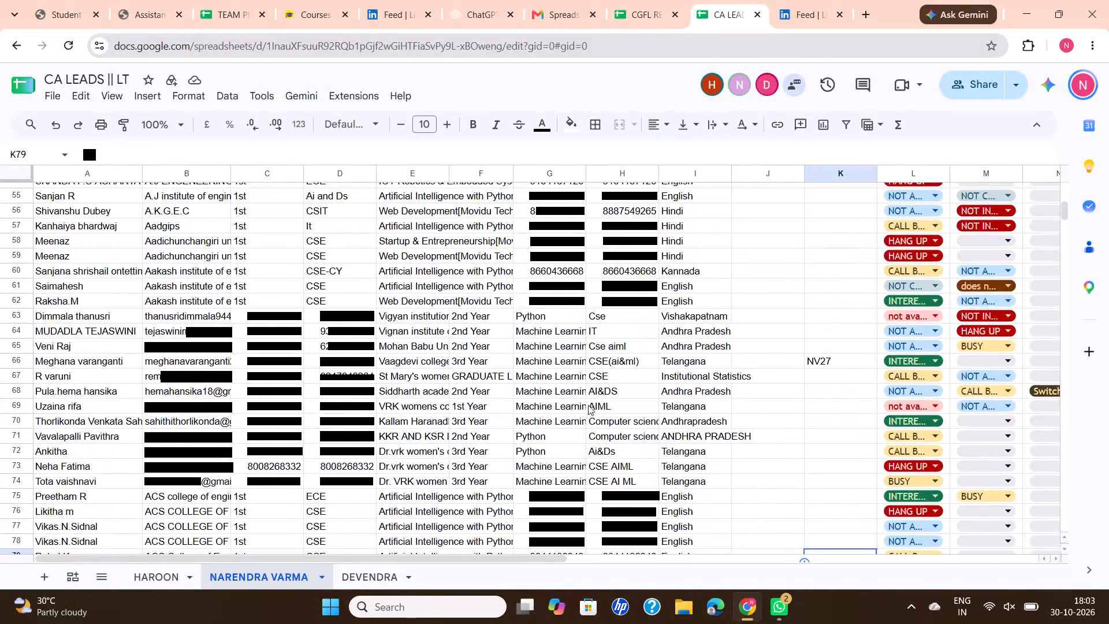
{"action": "left_click", "coordinate": [690, 365]}
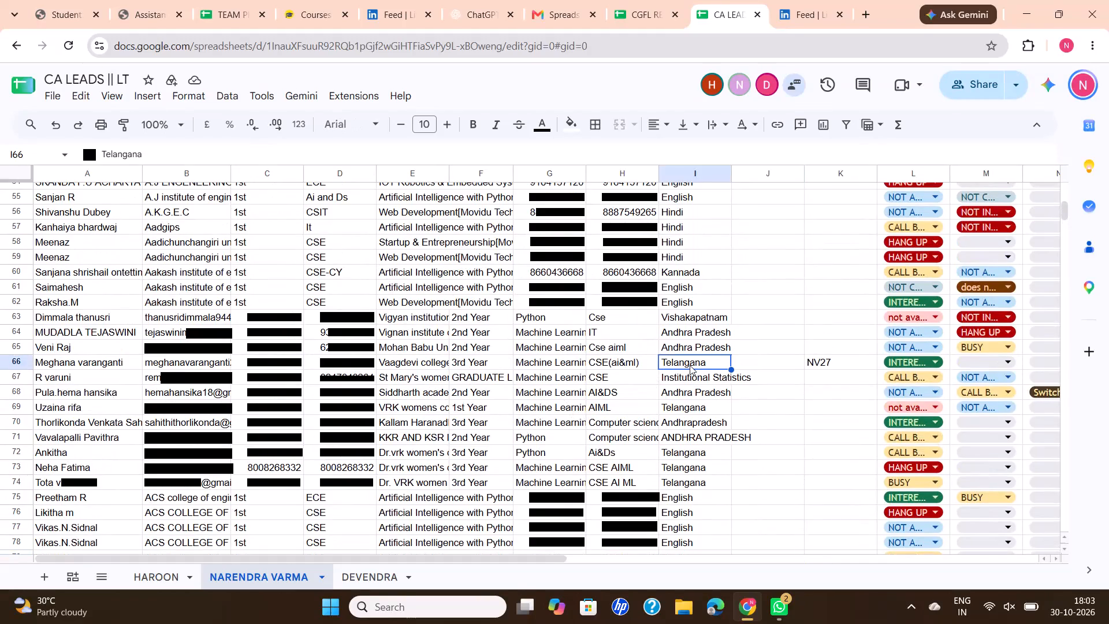
{"action": "scroll", "coordinate": [690, 365], "scroll_direction": "left", "scroll_amount": 1}
{"action": "scroll", "coordinate": [690, 365], "scroll_direction": "right", "scroll_amount": 4}
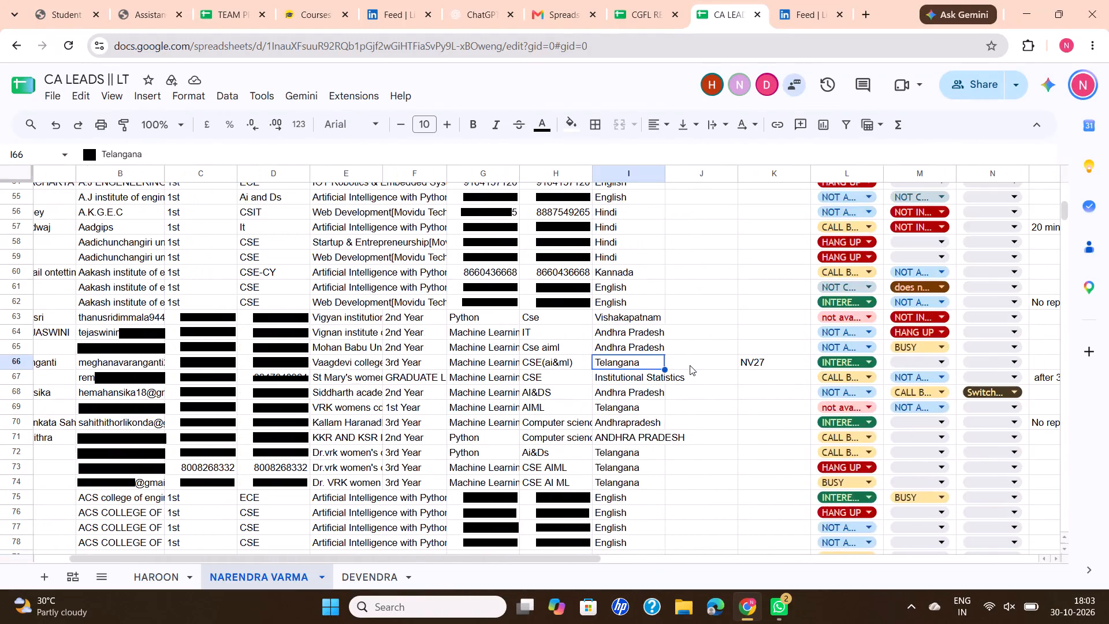
{"action": "scroll", "coordinate": [690, 365], "scroll_direction": "down", "scroll_amount": 1}
{"action": "scroll", "coordinate": [690, 365], "scroll_direction": "up", "scroll_amount": 1}
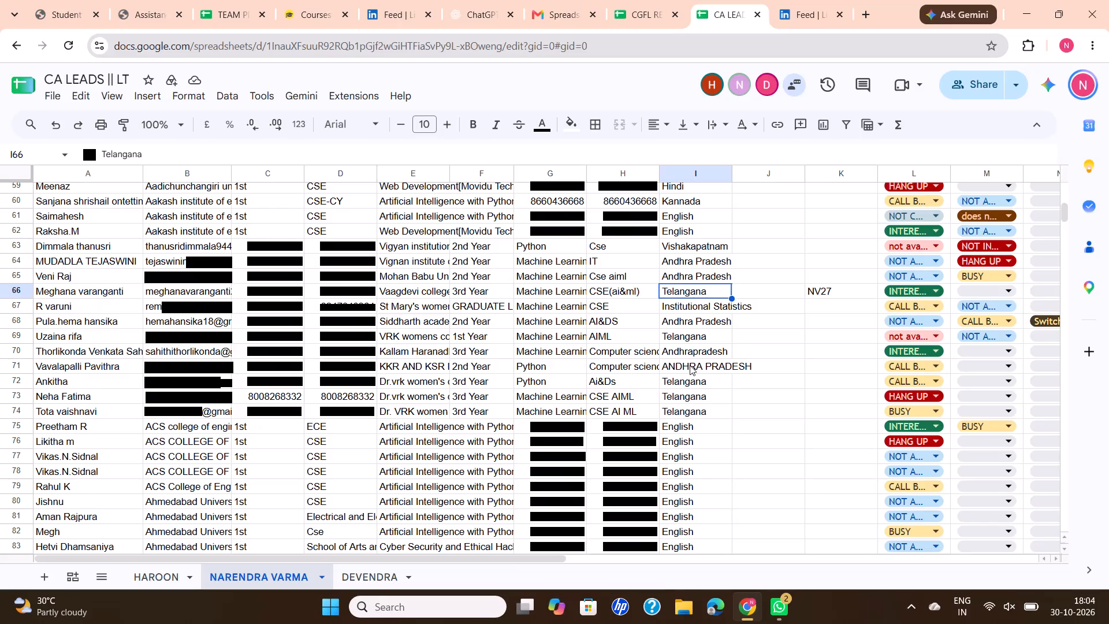
{"action": "scroll", "coordinate": [745, 404], "scroll_direction": "down", "scroll_amount": 1}
{"action": "scroll", "coordinate": [745, 404], "scroll_direction": "right", "scroll_amount": 1}
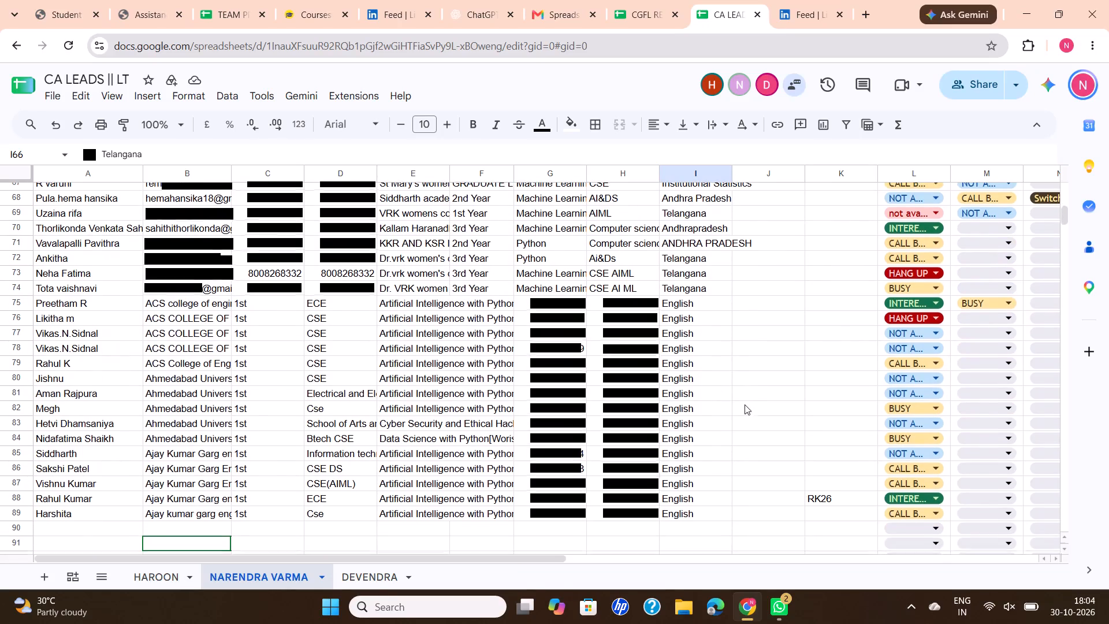
{"action": "scroll", "coordinate": [745, 404], "scroll_direction": "right", "scroll_amount": 5}
{"action": "scroll", "coordinate": [689, 410], "scroll_direction": "left", "scroll_amount": 1}
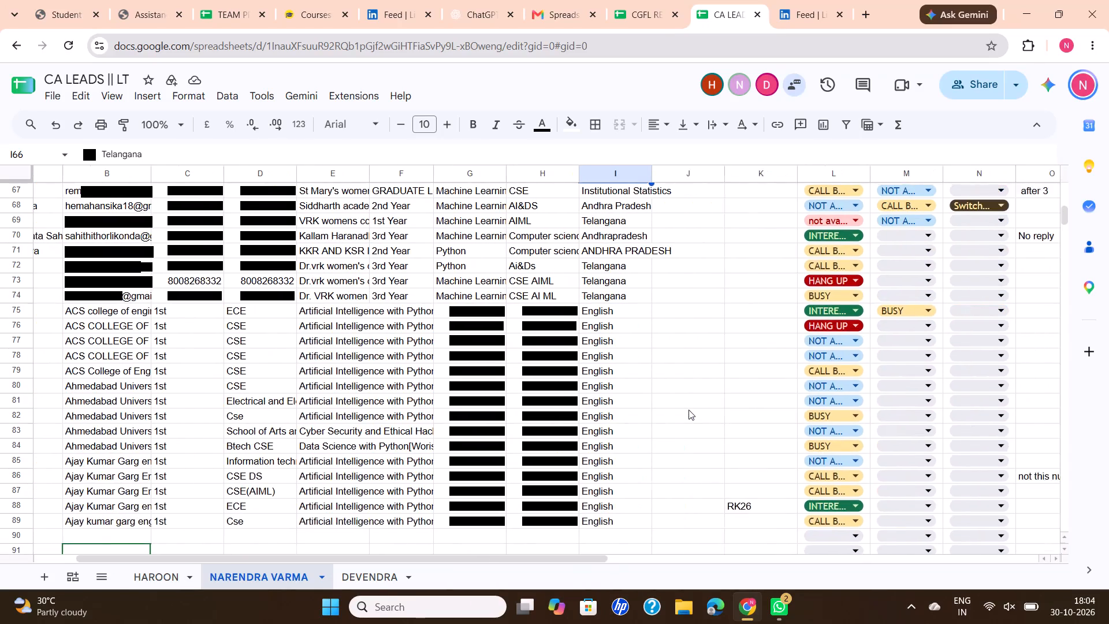
{"action": "scroll", "coordinate": [689, 410], "scroll_direction": "left", "scroll_amount": 1}
{"action": "scroll", "coordinate": [689, 410], "scroll_direction": "right", "scroll_amount": 4}
Look through the call statuses in DEVENDRA's CA LEADS list to its end, and return to Narendra's leads.
{"action": "left_click", "coordinate": [368, 569]}
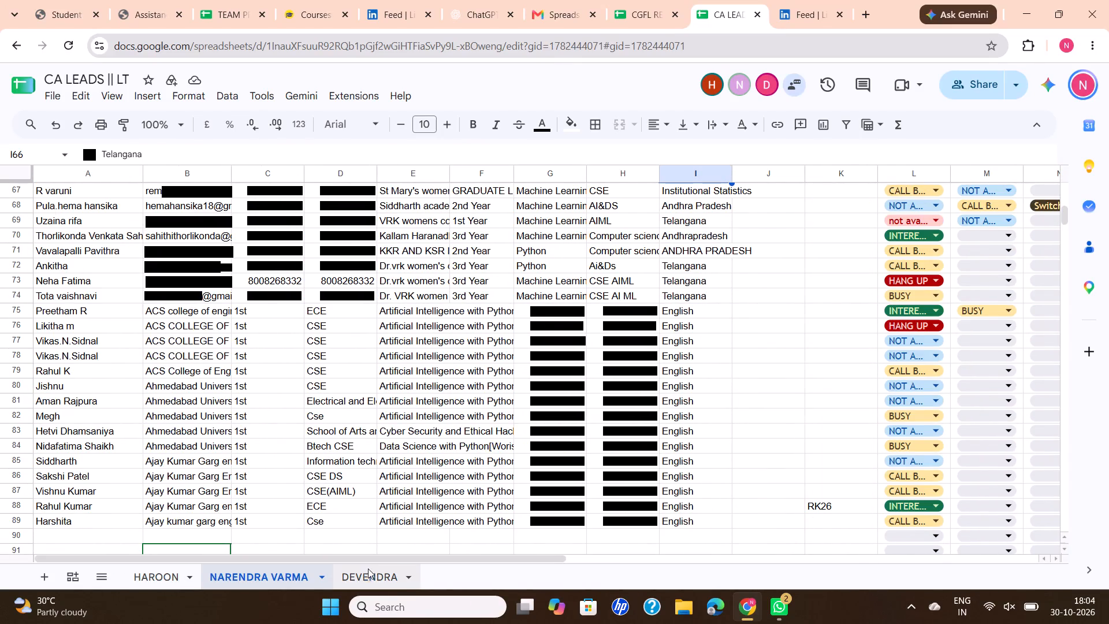
{"action": "scroll", "coordinate": [504, 467], "scroll_direction": "down", "scroll_amount": 4}
{"action": "scroll", "coordinate": [504, 467], "scroll_direction": "up", "scroll_amount": 1}
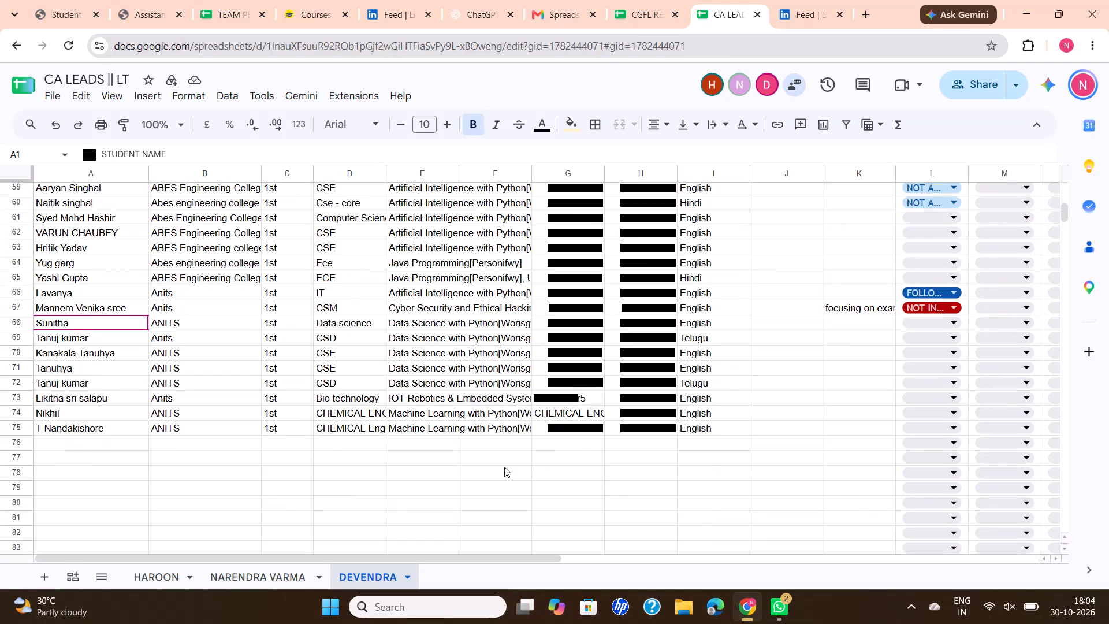
{"action": "scroll", "coordinate": [504, 467], "scroll_direction": "up", "scroll_amount": 2}
{"action": "scroll", "coordinate": [504, 467], "scroll_direction": "down", "scroll_amount": 1}
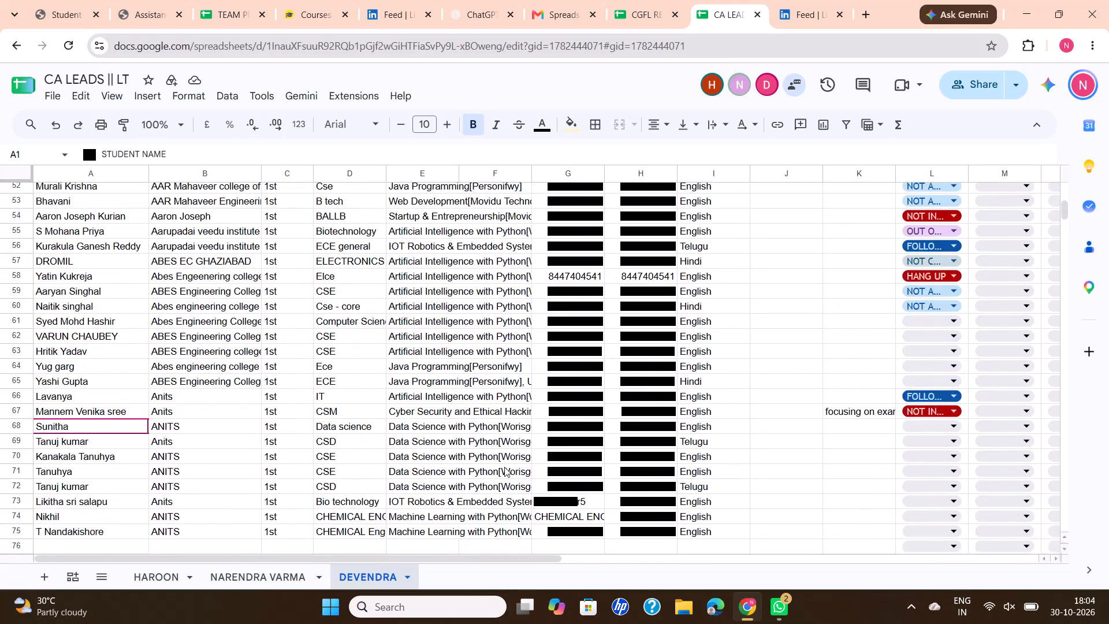
{"action": "scroll", "coordinate": [504, 467], "scroll_direction": "down", "scroll_amount": 1}
{"action": "scroll", "coordinate": [504, 467], "scroll_direction": "up", "scroll_amount": 1}
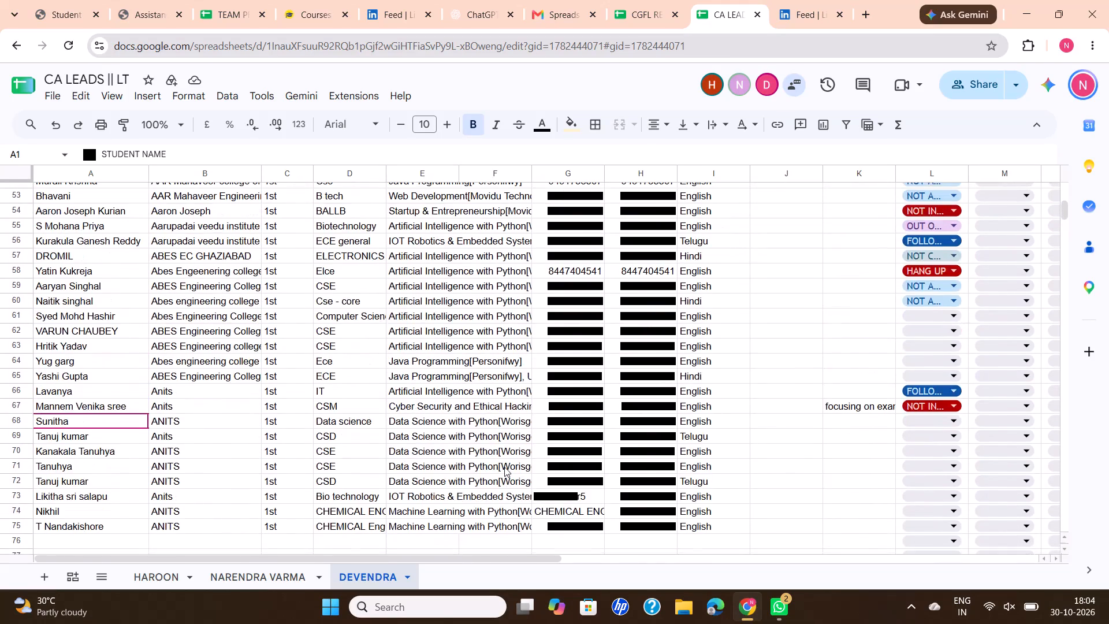
{"action": "scroll", "coordinate": [504, 467], "scroll_direction": "up", "scroll_amount": 2}
{"action": "left_click", "coordinate": [258, 569]}
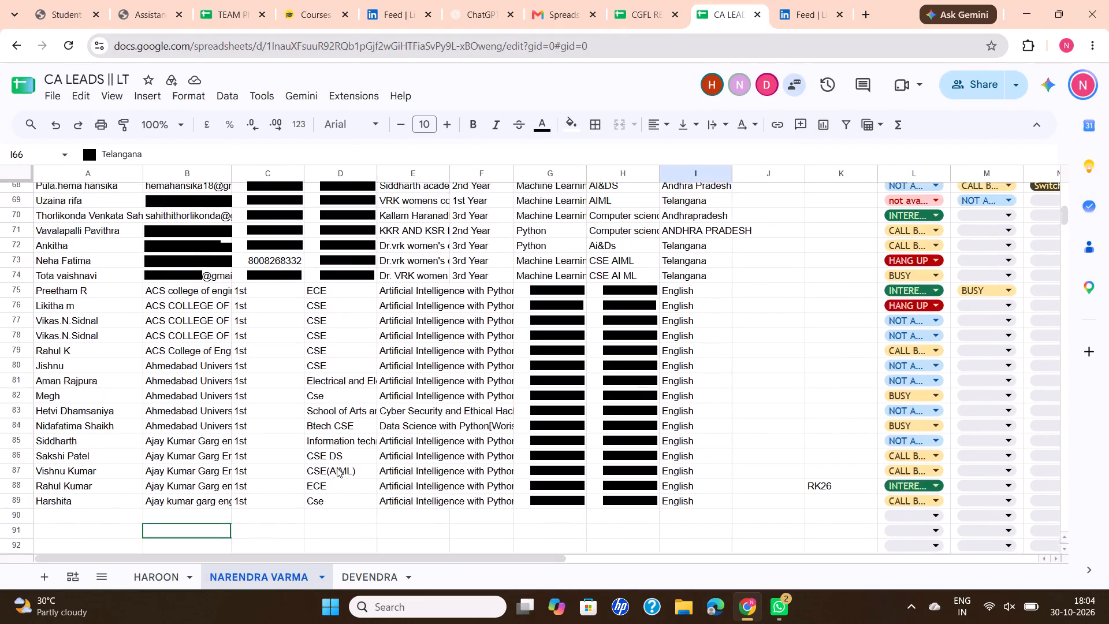
{"action": "scroll", "coordinate": [337, 467], "scroll_direction": "down", "scroll_amount": 1}
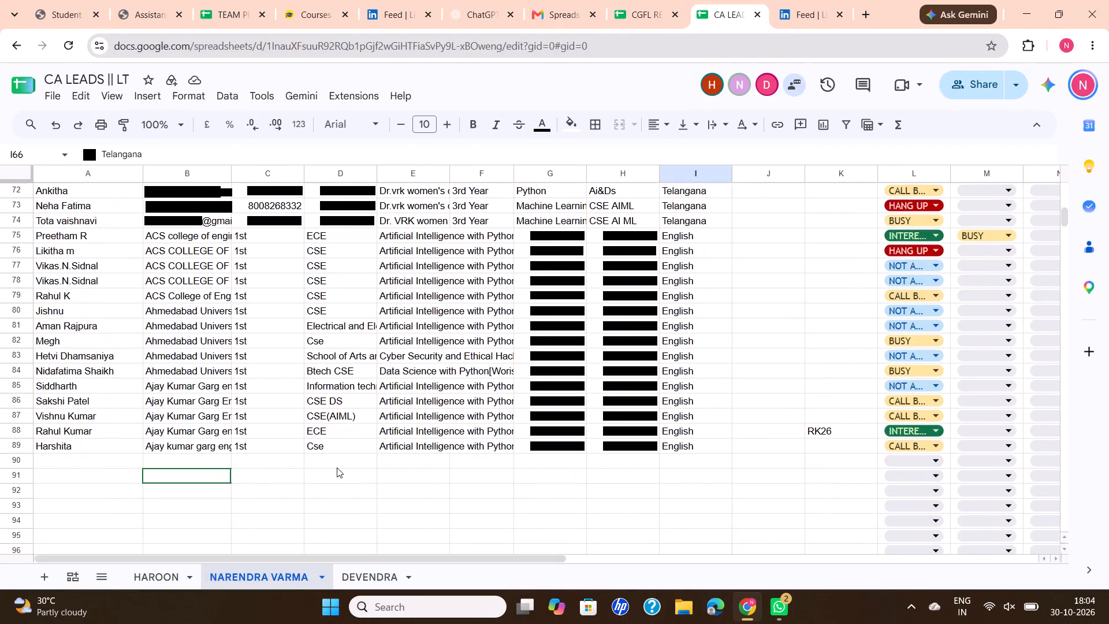
Switch to the CGFL responses sheet and examine DEVENDRA's responses dated 30/10/2026 down to the end of the list.
{"action": "left_click", "coordinate": [638, 3]}
{"action": "scroll", "coordinate": [560, 325], "scroll_direction": "down", "scroll_amount": 1}
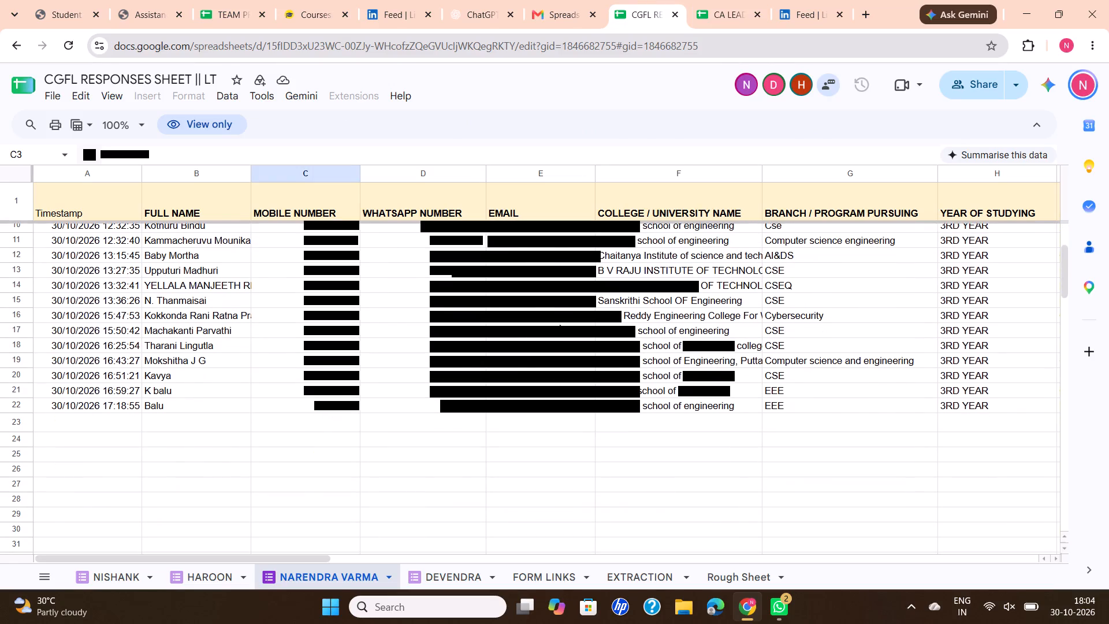
{"action": "left_click", "coordinate": [429, 582]}
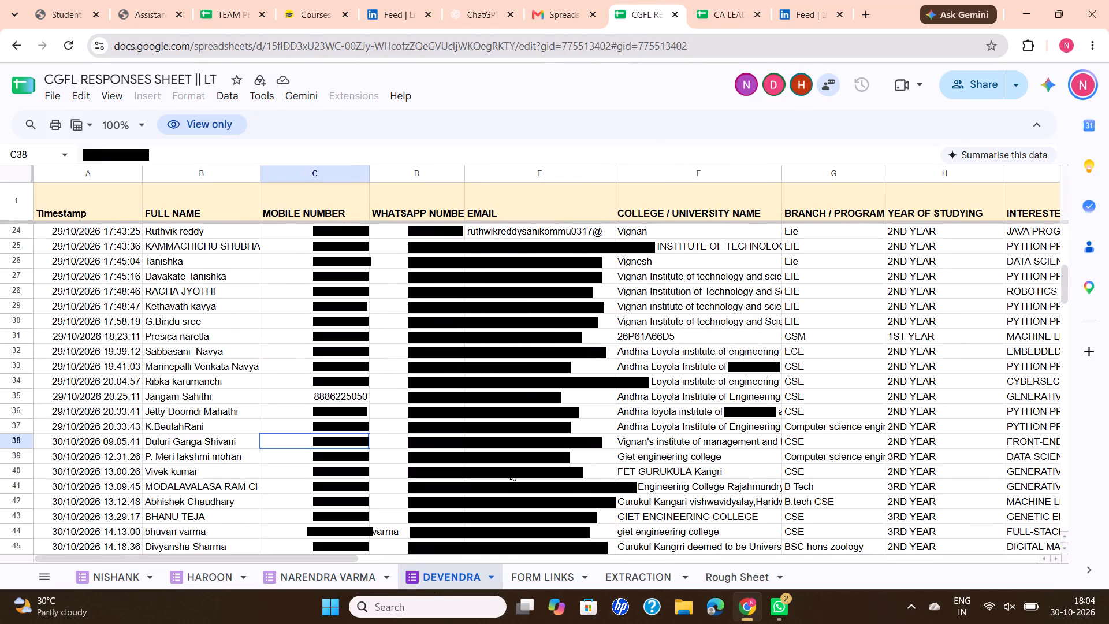
{"action": "scroll", "coordinate": [510, 470], "scroll_direction": "down", "scroll_amount": 3}
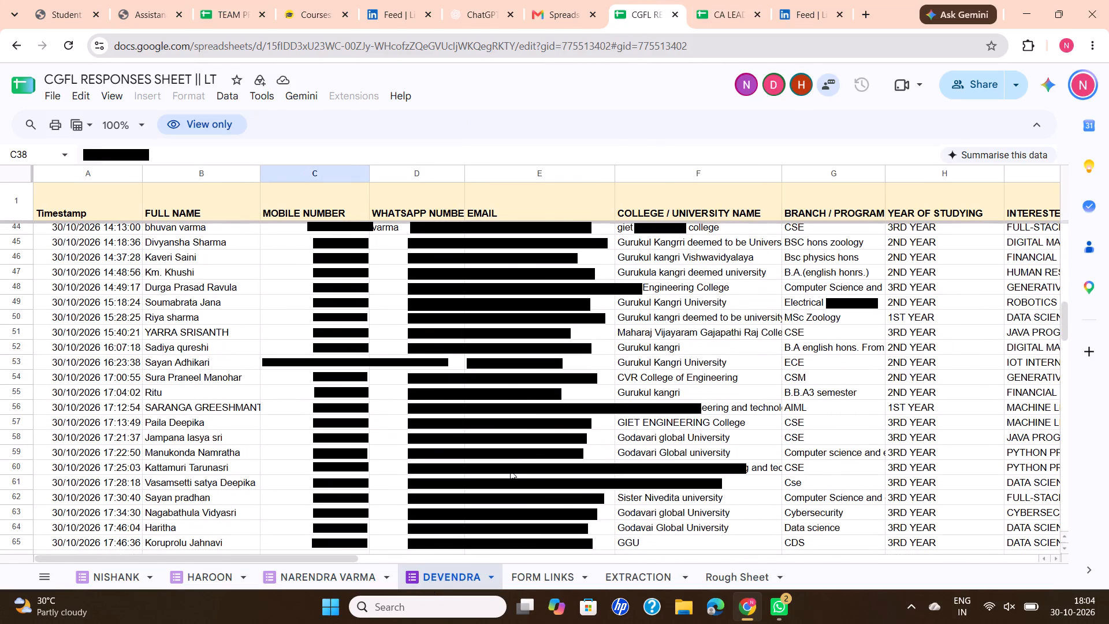
{"action": "scroll", "coordinate": [510, 470], "scroll_direction": "left", "scroll_amount": 1}
{"action": "scroll", "coordinate": [510, 470], "scroll_direction": "right", "scroll_amount": 1}
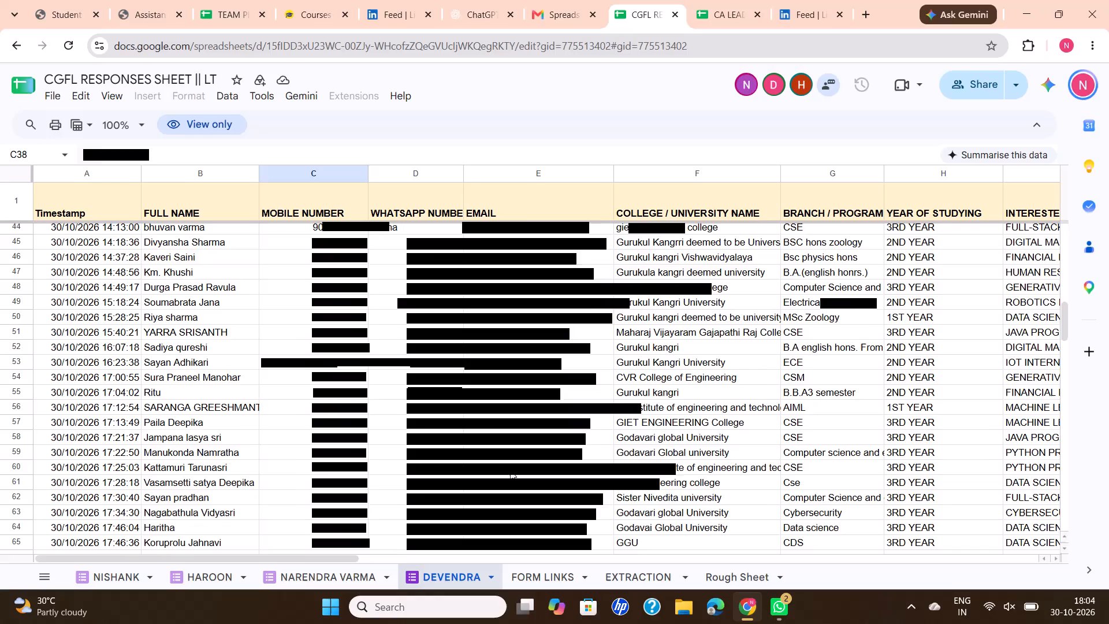
{"action": "scroll", "coordinate": [510, 470], "scroll_direction": "right", "scroll_amount": 1}
{"action": "scroll", "coordinate": [510, 470], "scroll_direction": "down", "scroll_amount": 1}
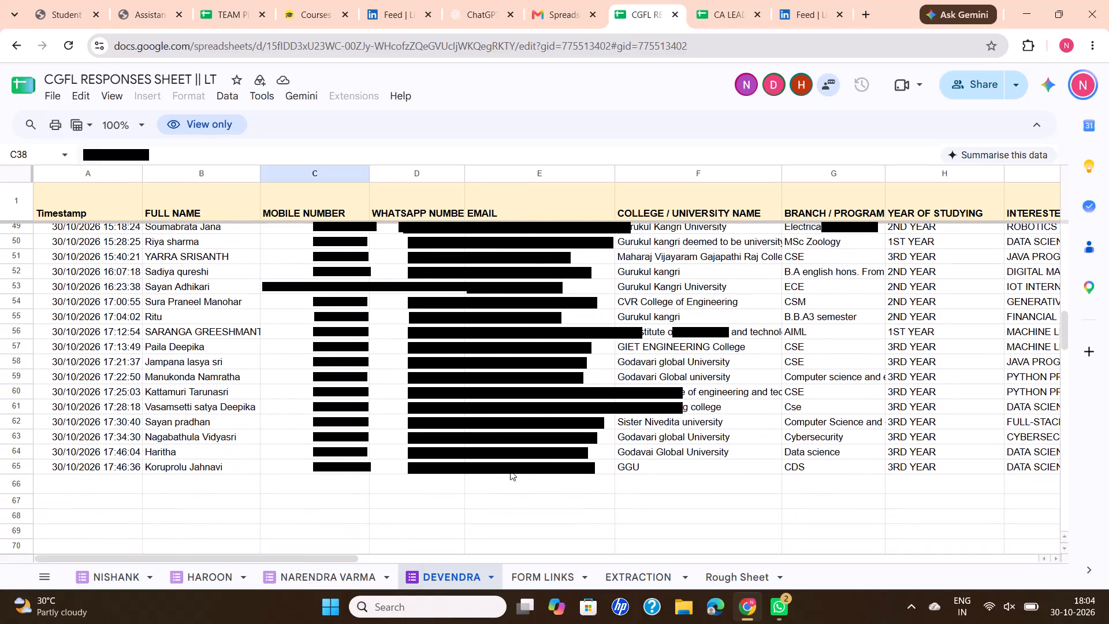
{"action": "scroll", "coordinate": [572, 450], "scroll_direction": "up", "scroll_amount": 1}
{"action": "scroll", "coordinate": [572, 450], "scroll_direction": "left", "scroll_amount": 1}
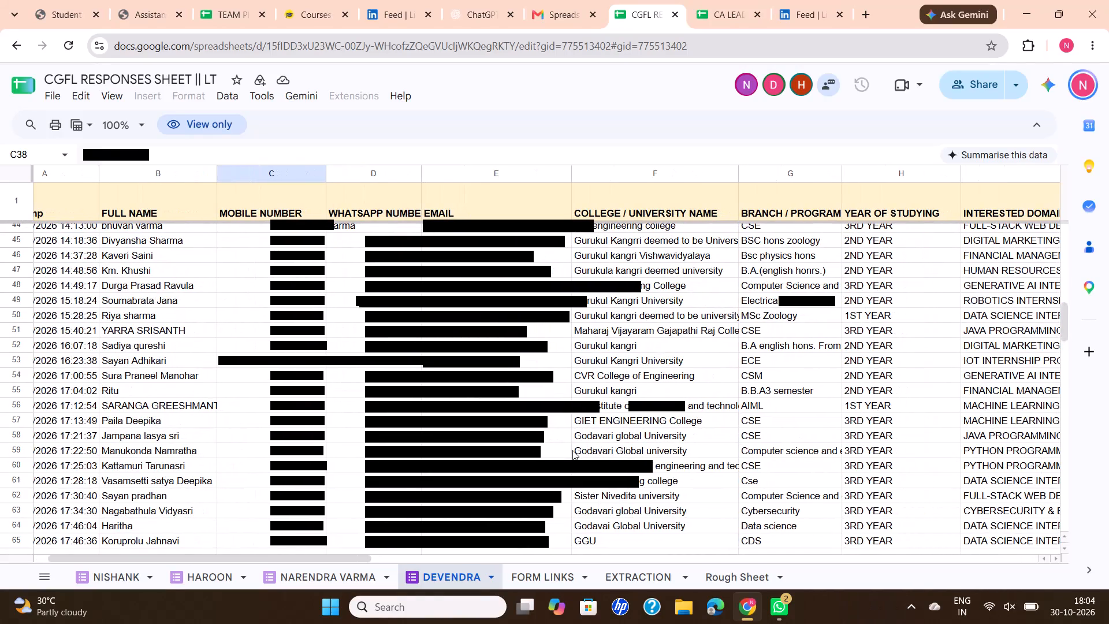
Examine DEVENDRA's responses from row 65 back up to the first entry, including the college, branch, study year and internship domain columns.
{"action": "scroll", "coordinate": [572, 450], "scroll_direction": "right", "scroll_amount": 3}
{"action": "scroll", "coordinate": [572, 450], "scroll_direction": "left", "scroll_amount": 2}
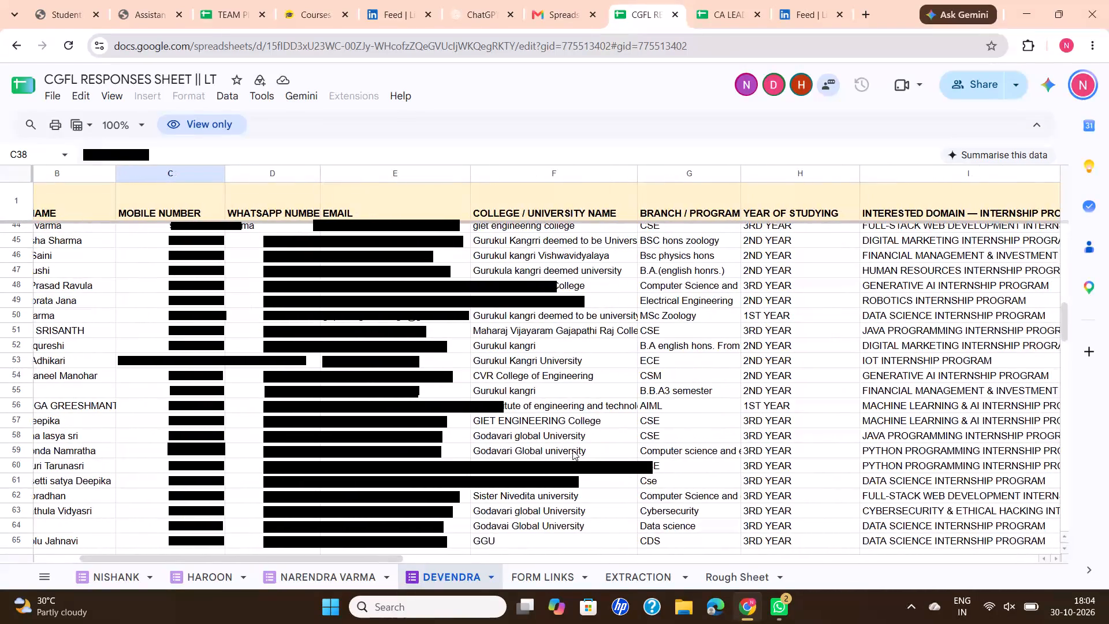
{"action": "scroll", "coordinate": [572, 450], "scroll_direction": "up", "scroll_amount": 1}
{"action": "scroll", "coordinate": [572, 450], "scroll_direction": "left", "scroll_amount": 1}
{"action": "scroll", "coordinate": [572, 450], "scroll_direction": "up", "scroll_amount": 1}
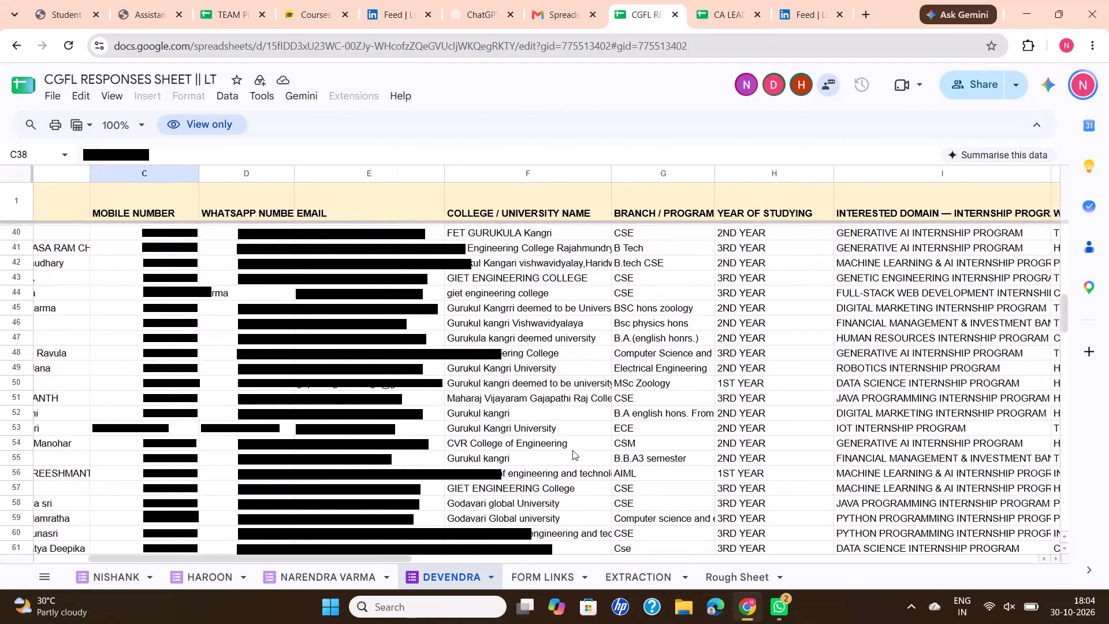
{"action": "scroll", "coordinate": [572, 450], "scroll_direction": "up", "scroll_amount": 1}
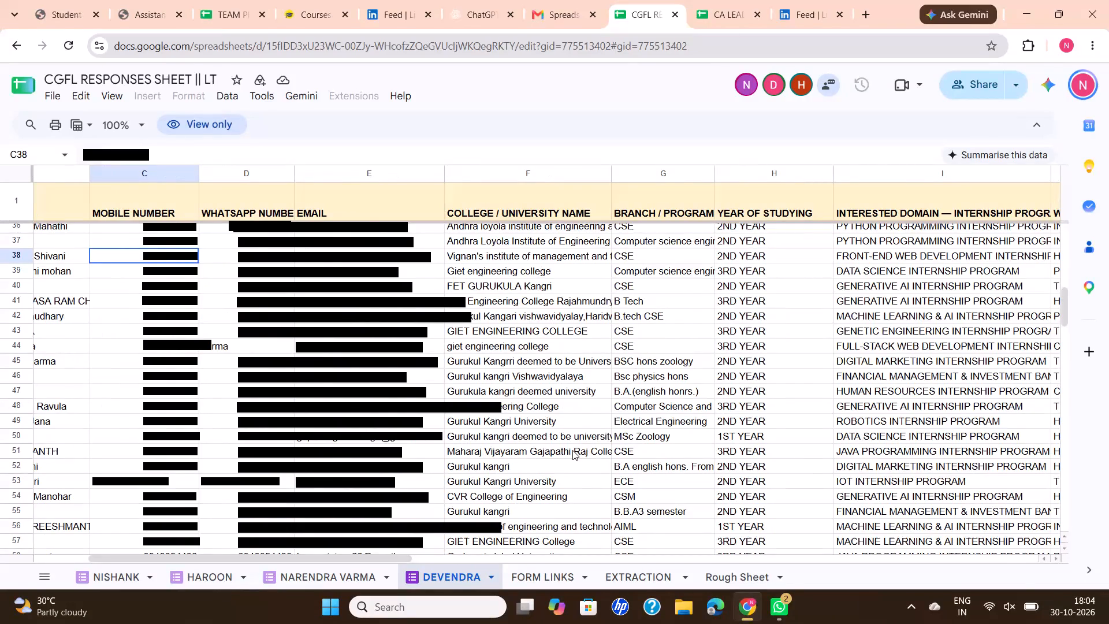
{"action": "scroll", "coordinate": [572, 450], "scroll_direction": "up", "scroll_amount": 1}
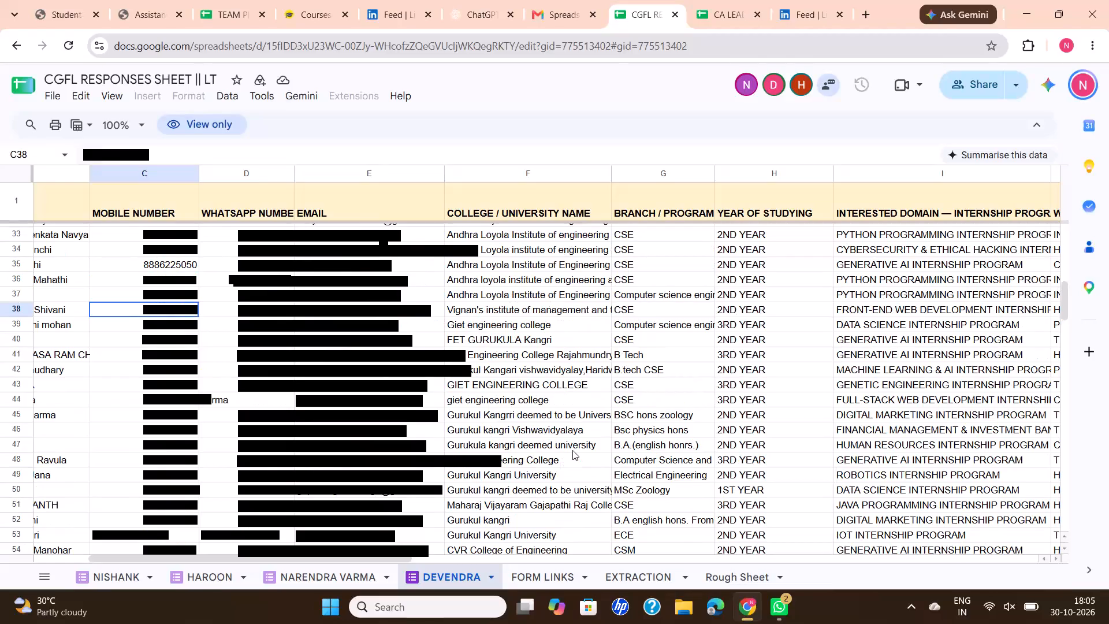
{"action": "scroll", "coordinate": [572, 450], "scroll_direction": "up", "scroll_amount": 2}
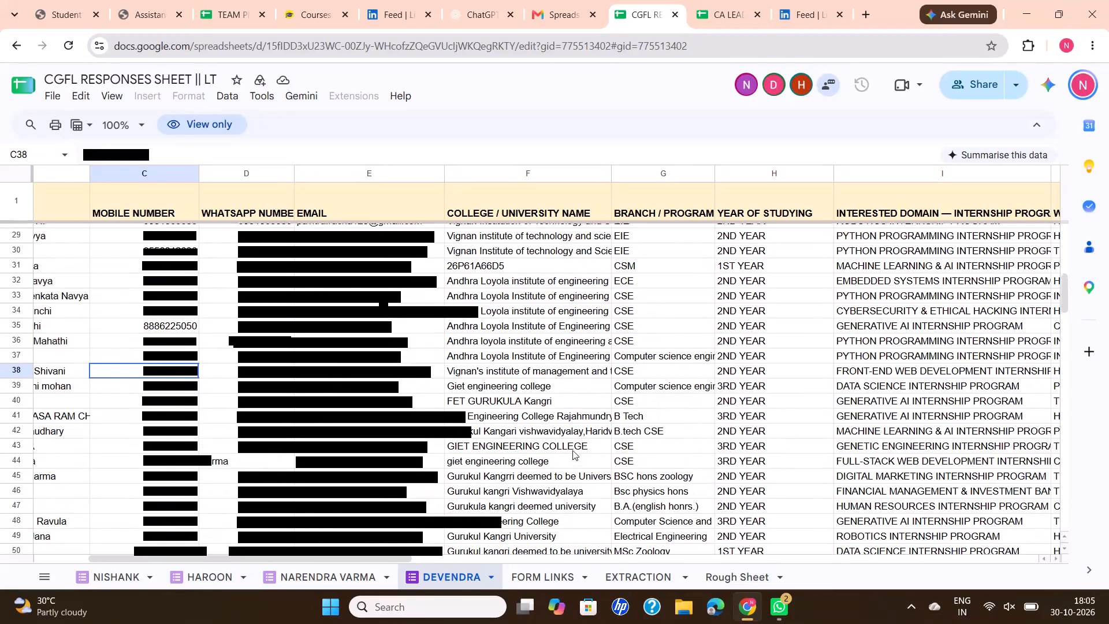
{"action": "scroll", "coordinate": [572, 450], "scroll_direction": "up", "scroll_amount": 1}
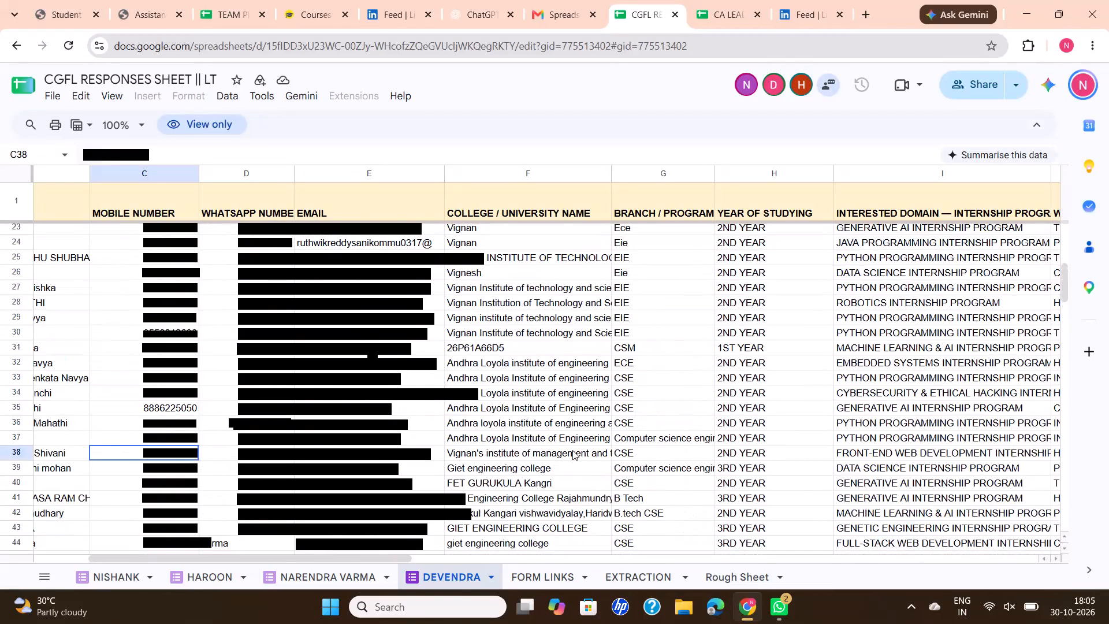
{"action": "scroll", "coordinate": [531, 406], "scroll_direction": "up", "scroll_amount": 7}
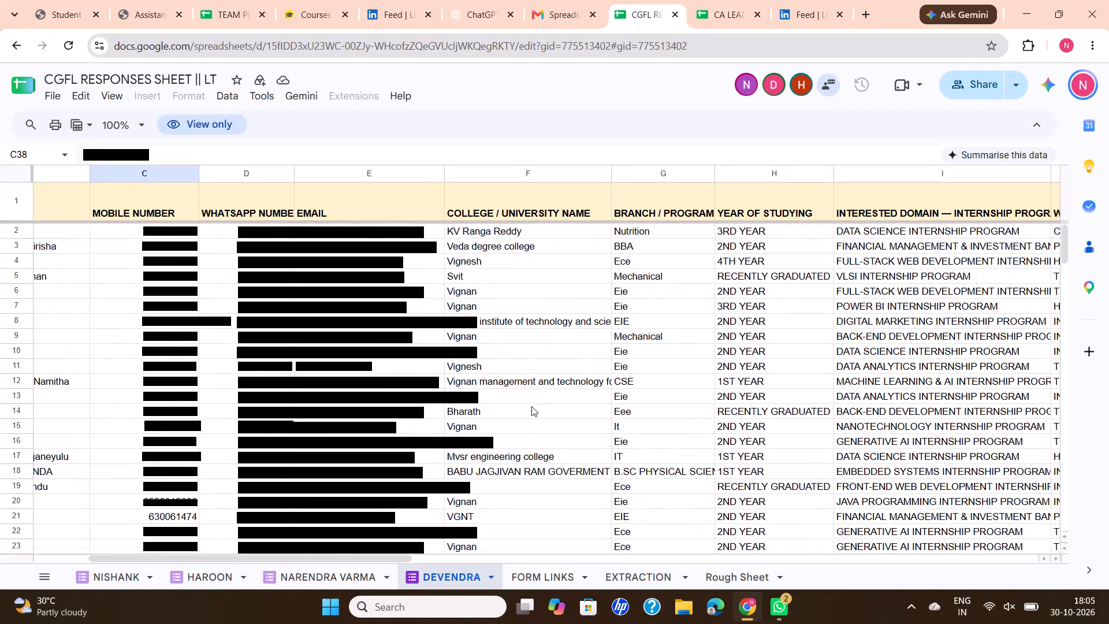
Look through the timestamps and names of DEVENDRA's responses dated 29/10/2026, past the end of the list and back to the first entry.
{"action": "scroll", "coordinate": [531, 406], "scroll_direction": "right", "scroll_amount": 3}
{"action": "scroll", "coordinate": [531, 406], "scroll_direction": "down", "scroll_amount": 1}
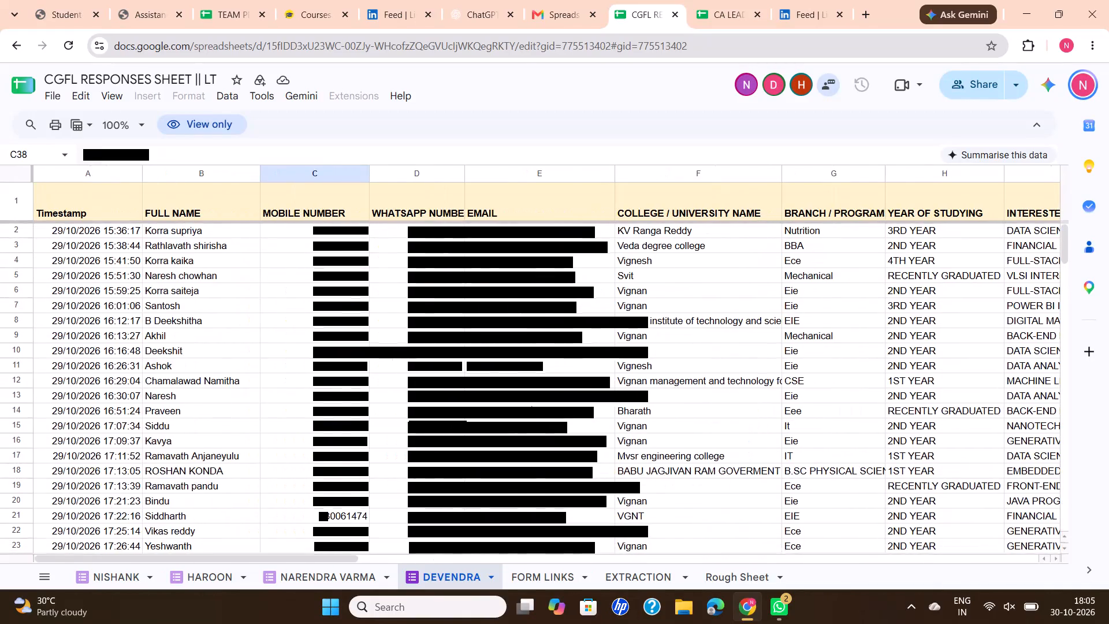
{"action": "scroll", "coordinate": [531, 406], "scroll_direction": "down", "scroll_amount": 4}
{"action": "scroll", "coordinate": [531, 406], "scroll_direction": "up", "scroll_amount": 3}
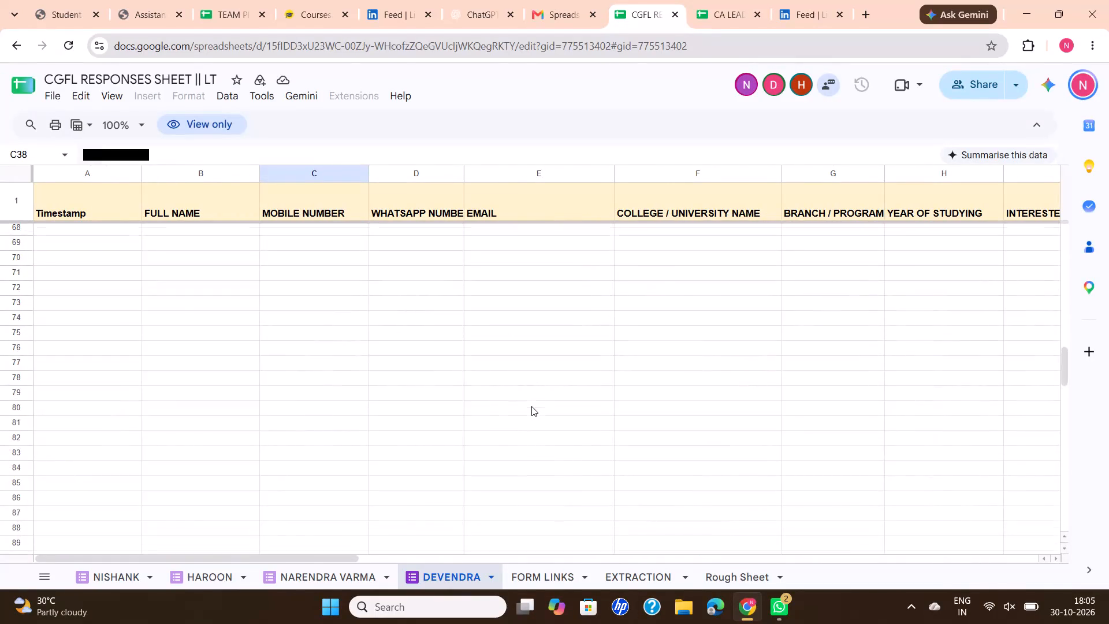
{"action": "scroll", "coordinate": [531, 406], "scroll_direction": "up", "scroll_amount": 6}
{"action": "scroll", "coordinate": [531, 406], "scroll_direction": "down", "scroll_amount": 1}
{"action": "scroll", "coordinate": [531, 406], "scroll_direction": "up", "scroll_amount": 2}
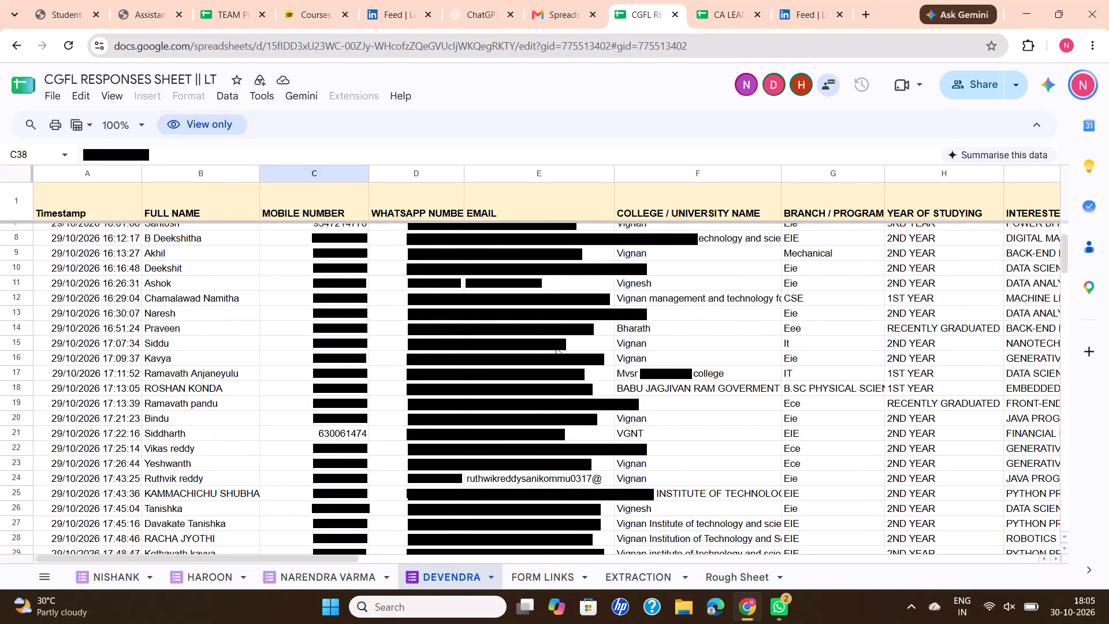
{"action": "scroll", "coordinate": [556, 347], "scroll_direction": "up", "scroll_amount": 1}
{"action": "left_click", "coordinate": [358, 567]}
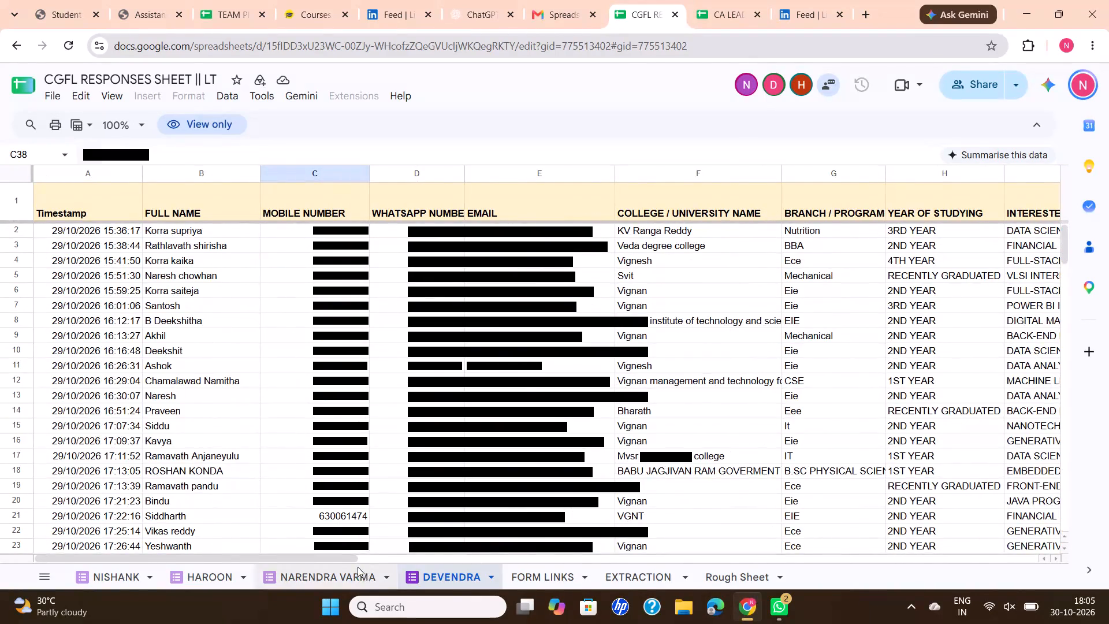
Return to CA LEADS and review the call updates and referral codes of Narendra's leads from the 29/10/2026 section to the 30/10/2026 section.
{"action": "left_click", "coordinate": [720, 4]}
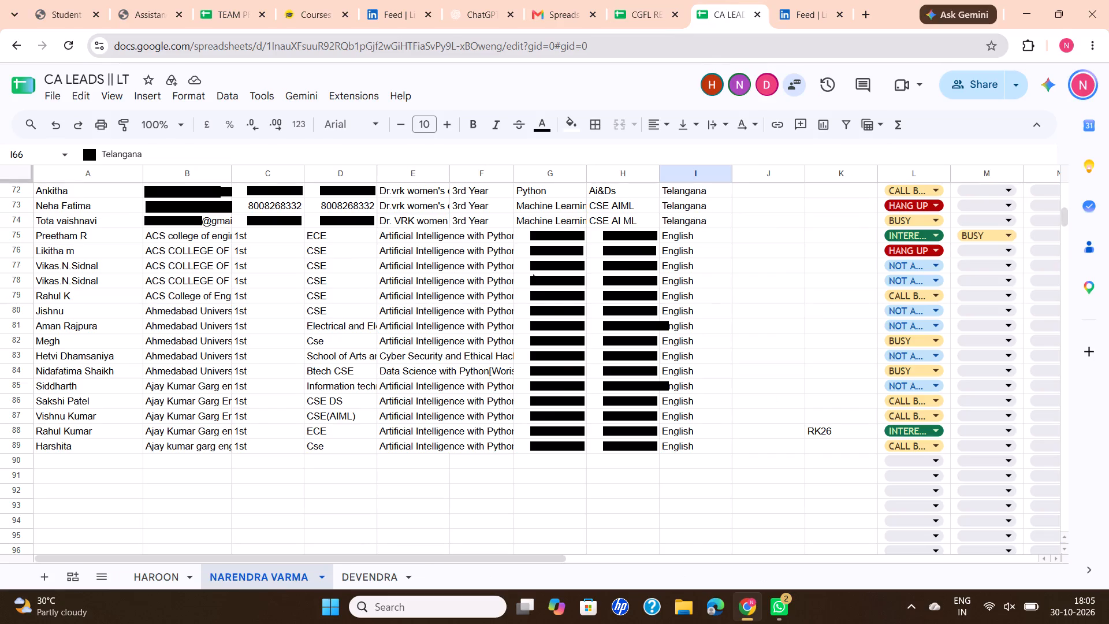
{"action": "scroll", "coordinate": [479, 336], "scroll_direction": "up", "scroll_amount": 12}
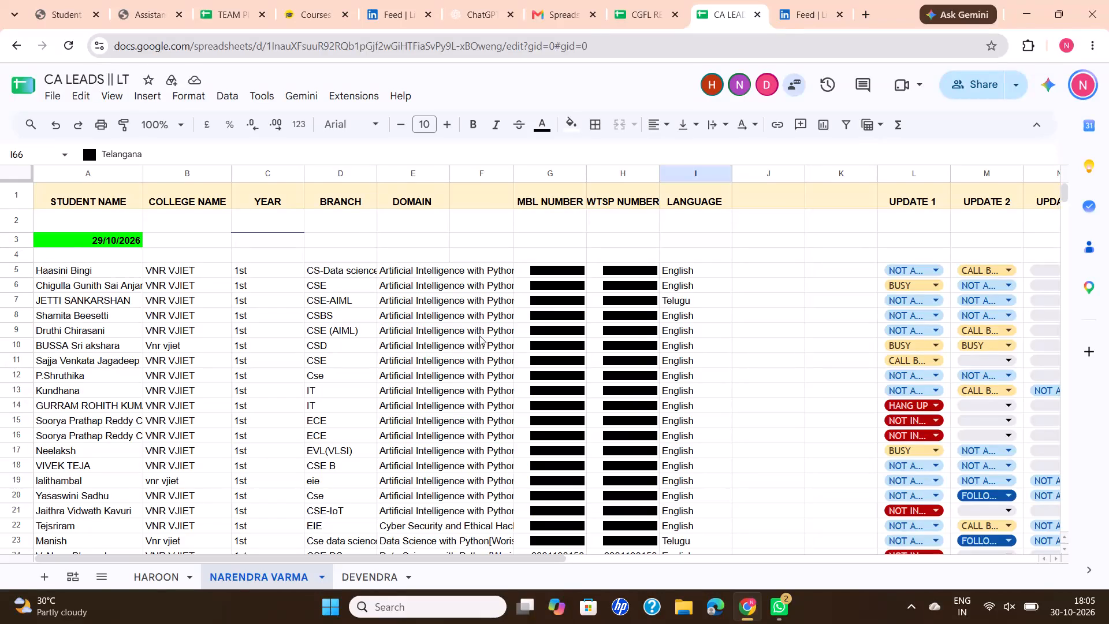
{"action": "scroll", "coordinate": [432, 386], "scroll_direction": "down", "scroll_amount": 1}
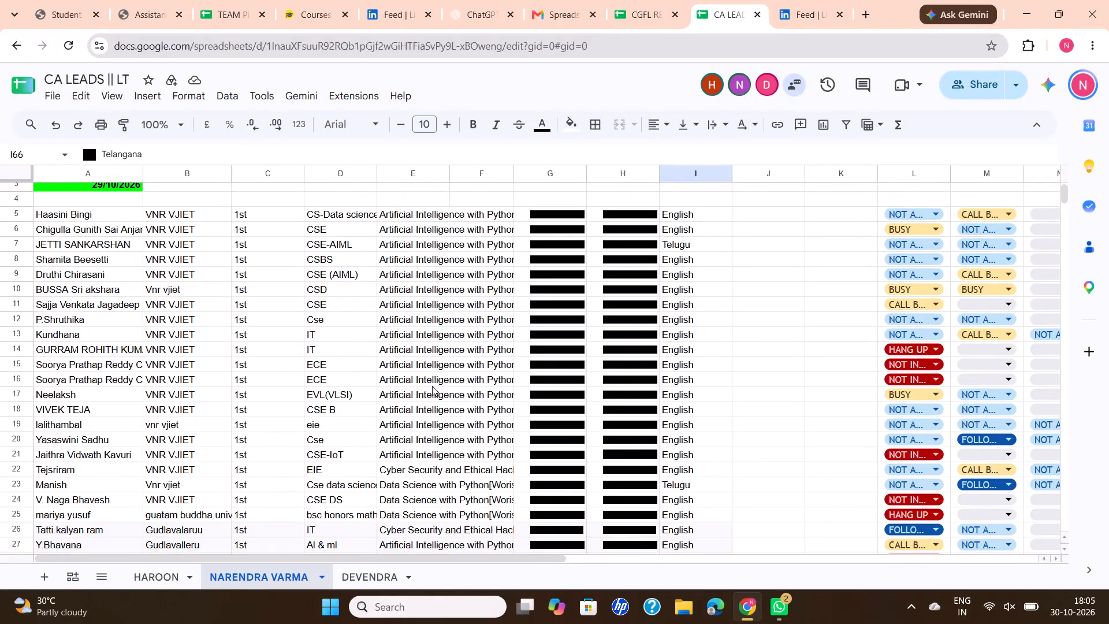
{"action": "scroll", "coordinate": [432, 386], "scroll_direction": "down", "scroll_amount": 2}
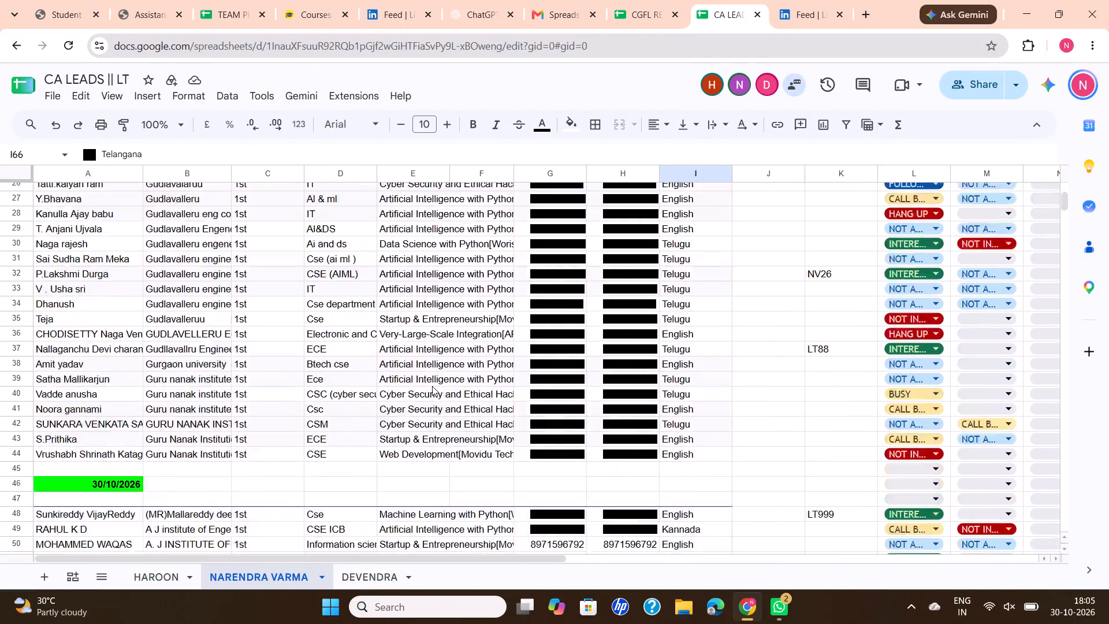
{"action": "scroll", "coordinate": [432, 386], "scroll_direction": "down", "scroll_amount": 1}
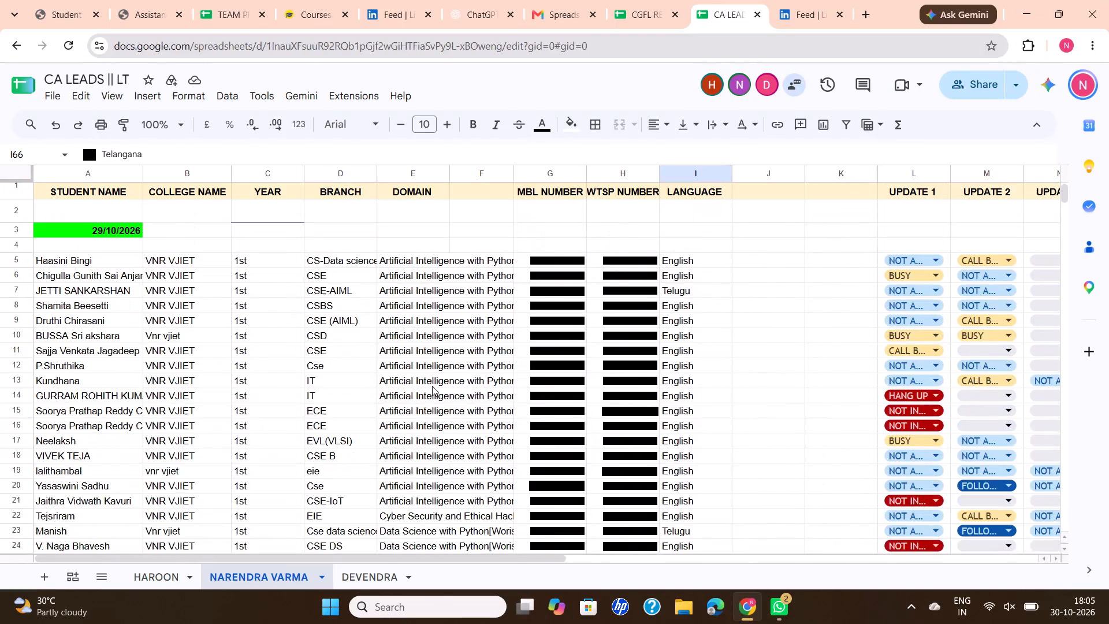
Review Narendra's 29/10/2026 leads again, checking their languages and call updates, and select the first lead's language cell.
{"action": "scroll", "coordinate": [496, 402], "scroll_direction": "down", "scroll_amount": 1}
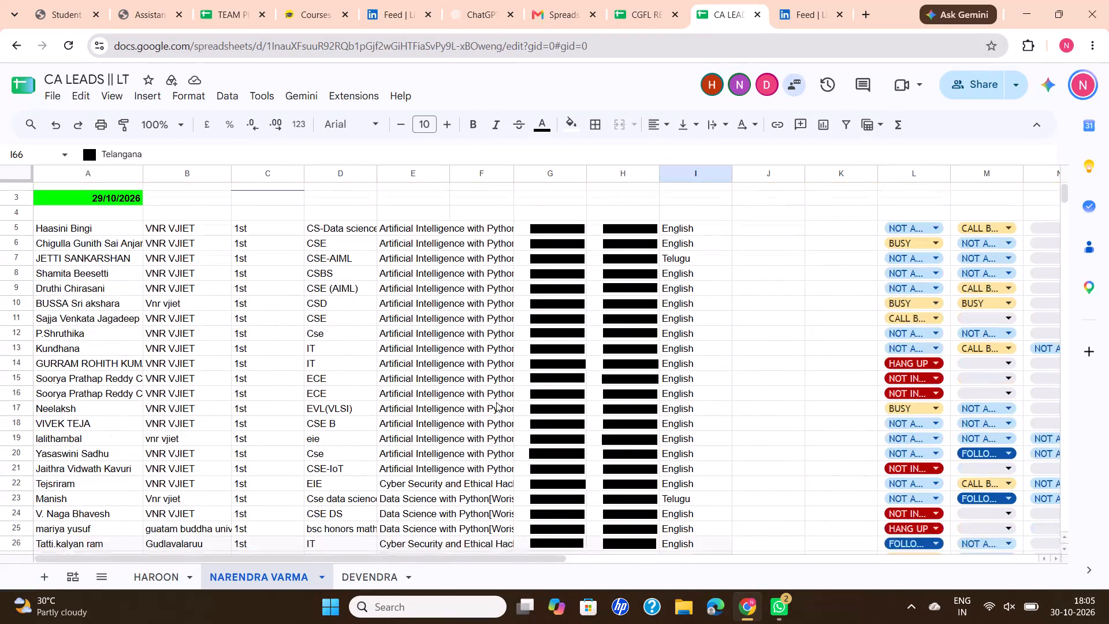
{"action": "scroll", "coordinate": [496, 402], "scroll_direction": "down", "scroll_amount": 3}
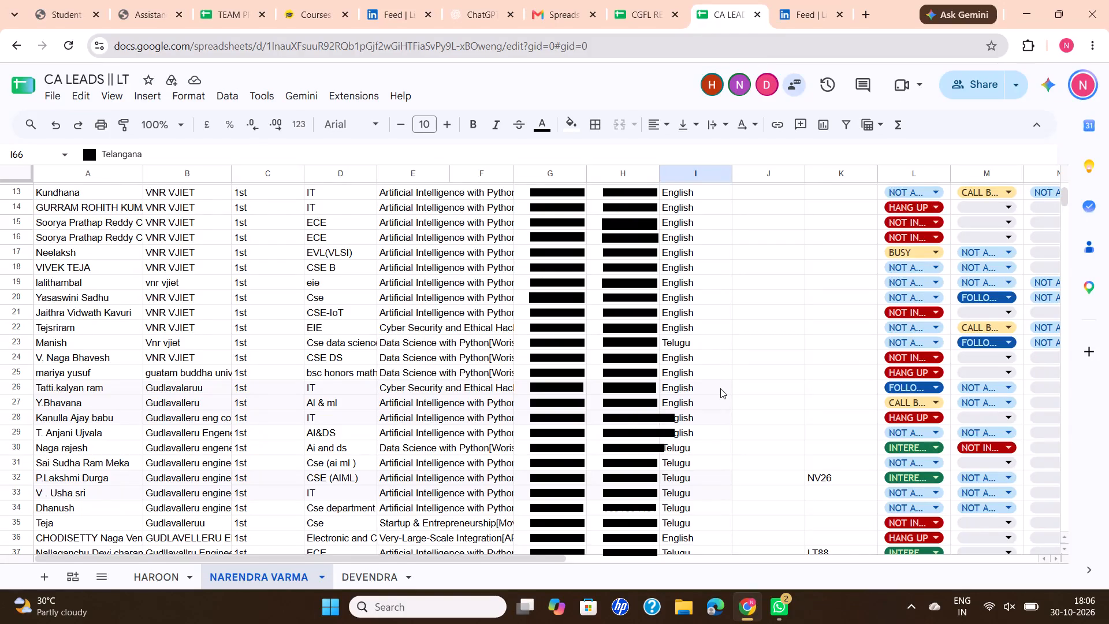
{"action": "scroll", "coordinate": [720, 388], "scroll_direction": "up", "scroll_amount": 3}
{"action": "scroll", "coordinate": [720, 388], "scroll_direction": "right", "scroll_amount": 2}
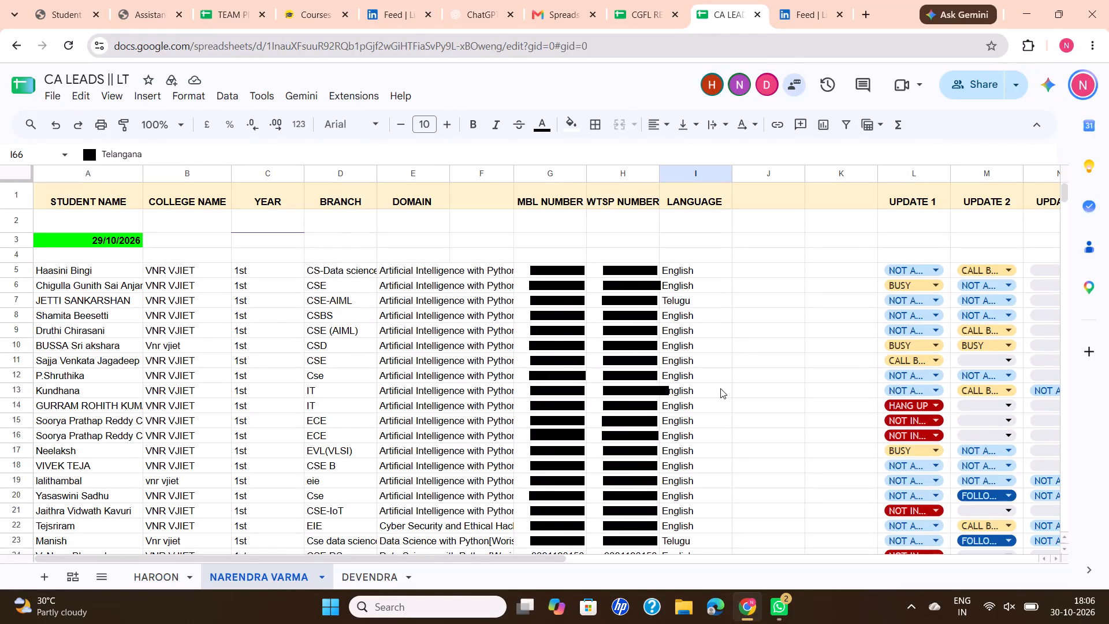
{"action": "left_click", "coordinate": [712, 275]}
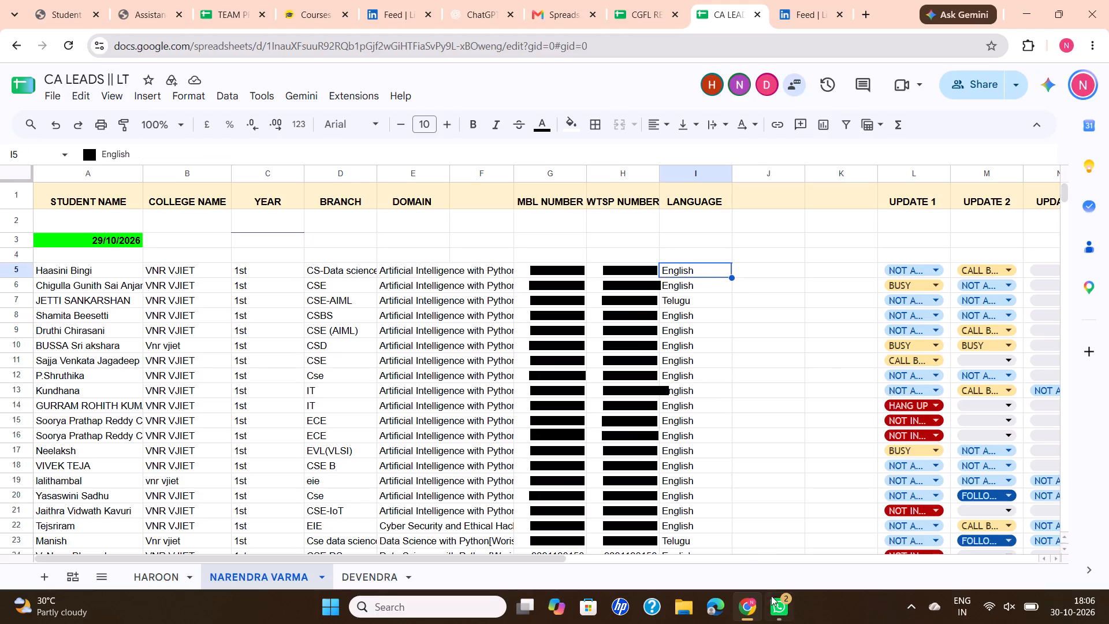
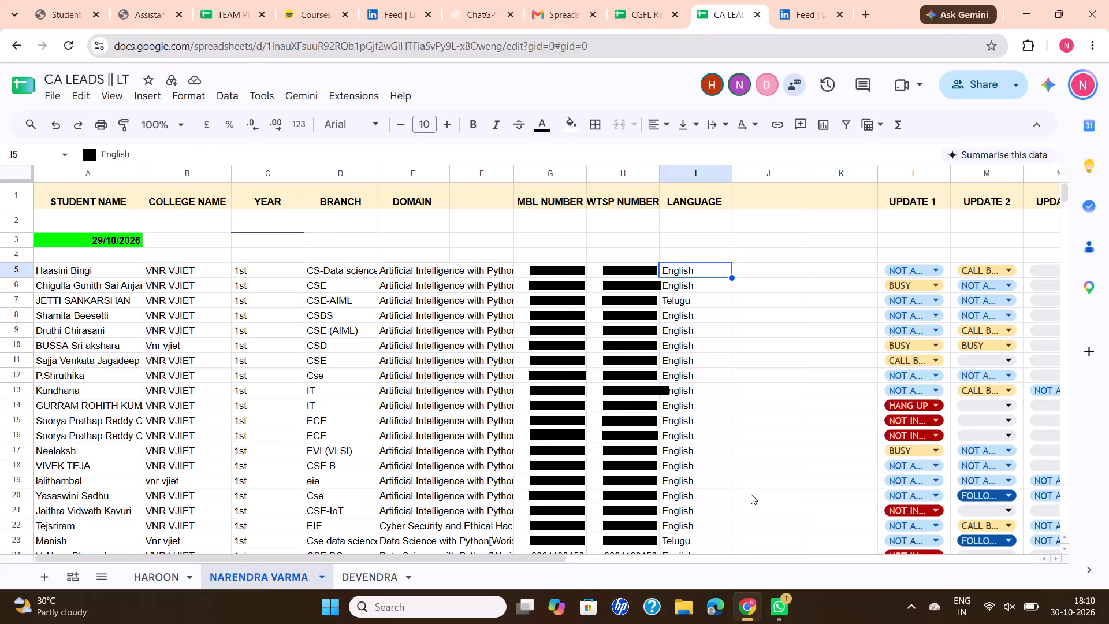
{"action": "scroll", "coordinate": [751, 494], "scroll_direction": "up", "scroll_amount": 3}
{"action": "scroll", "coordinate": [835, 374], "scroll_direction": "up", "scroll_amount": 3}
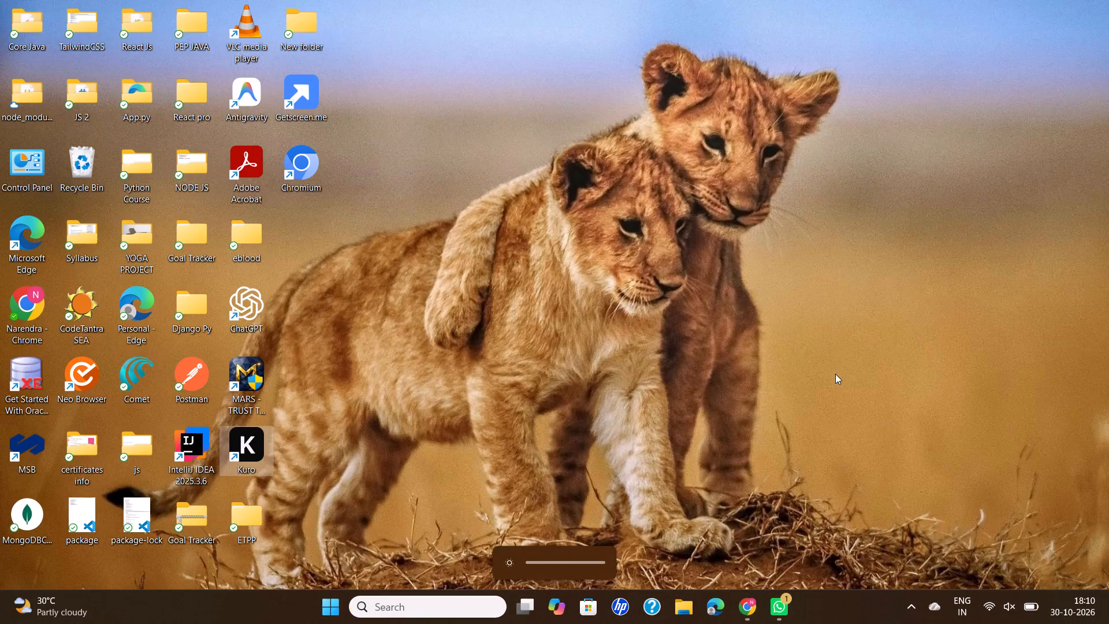
Launch the Kuro application from the desktop.
{"action": "double_click", "coordinate": [263, 446]}
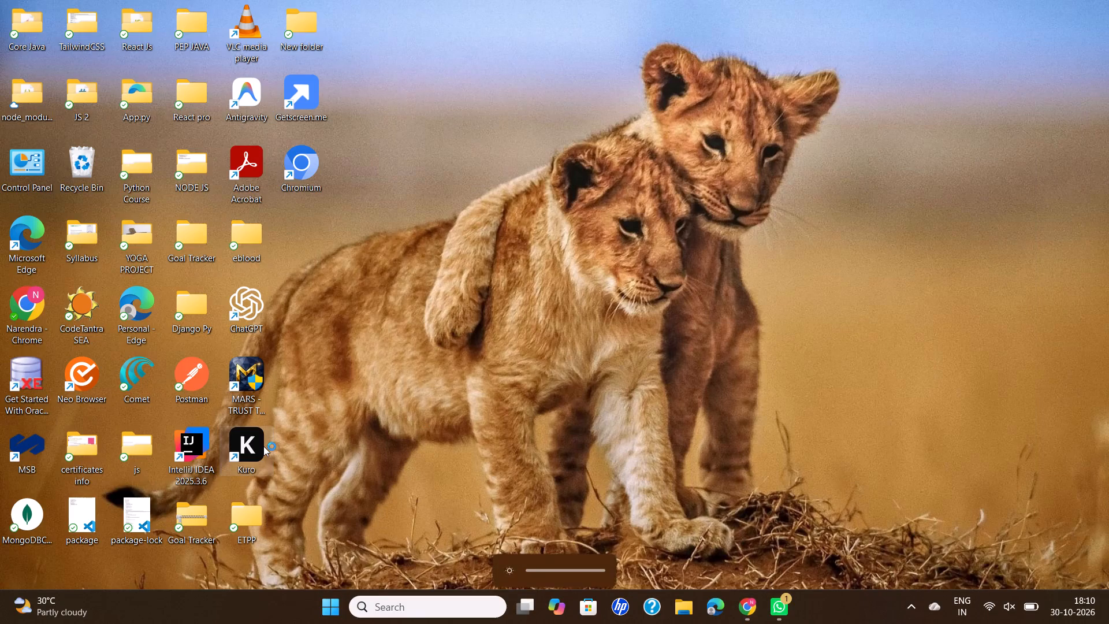
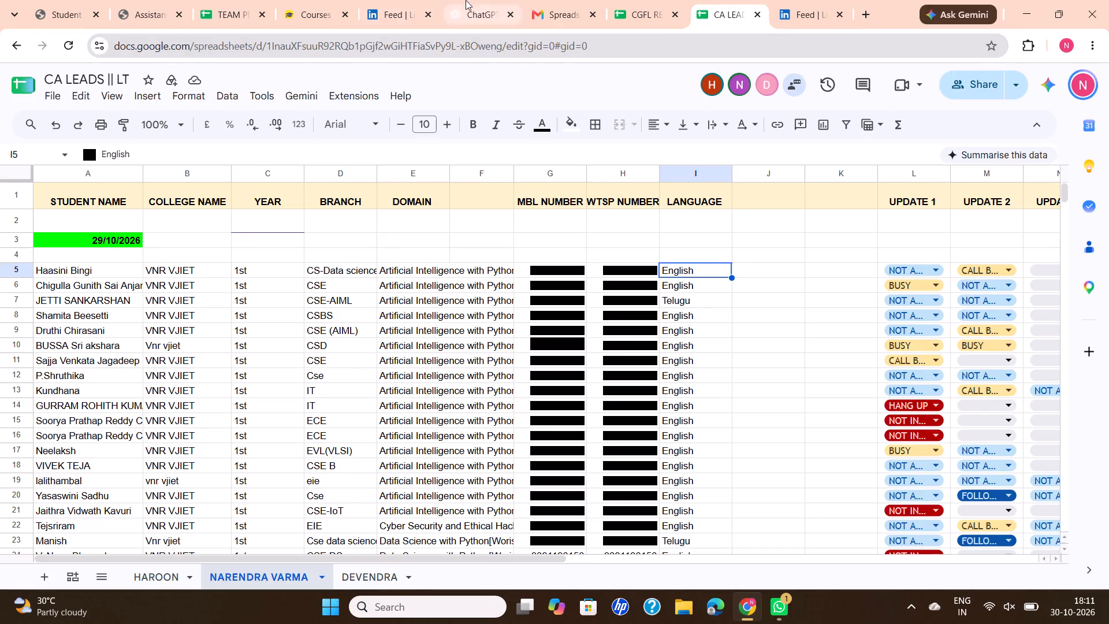
Review the form responses in the NISHANK and DEVENDRA sheets of the CGFL RESPONSES SHEET, glancing at the form links between them.
{"action": "left_click", "coordinate": [647, 3]}
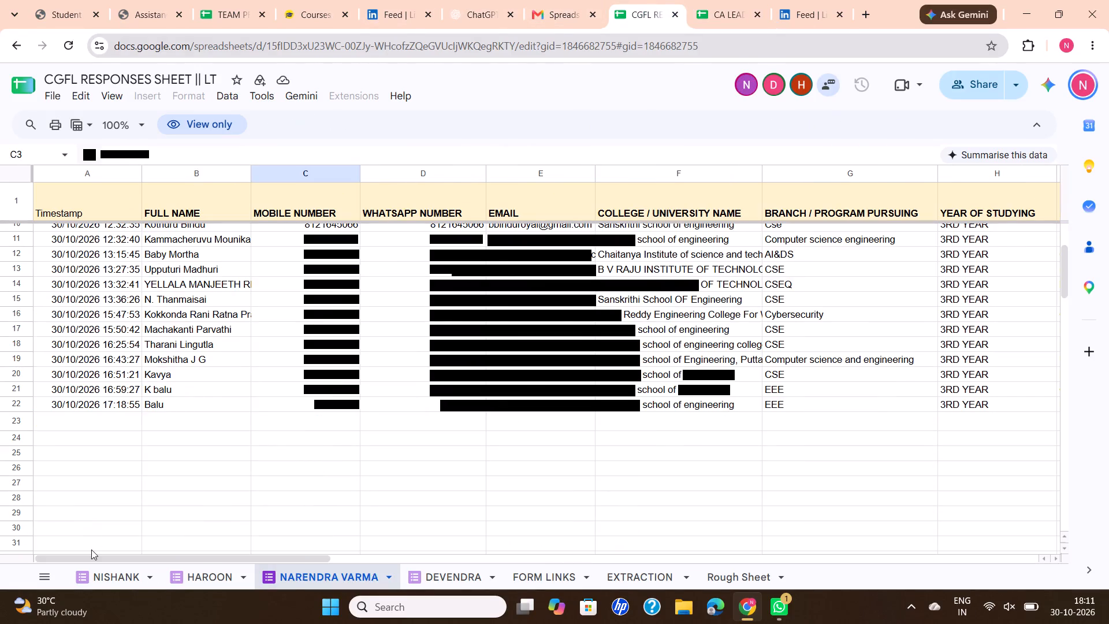
{"action": "left_click", "coordinate": [124, 578]}
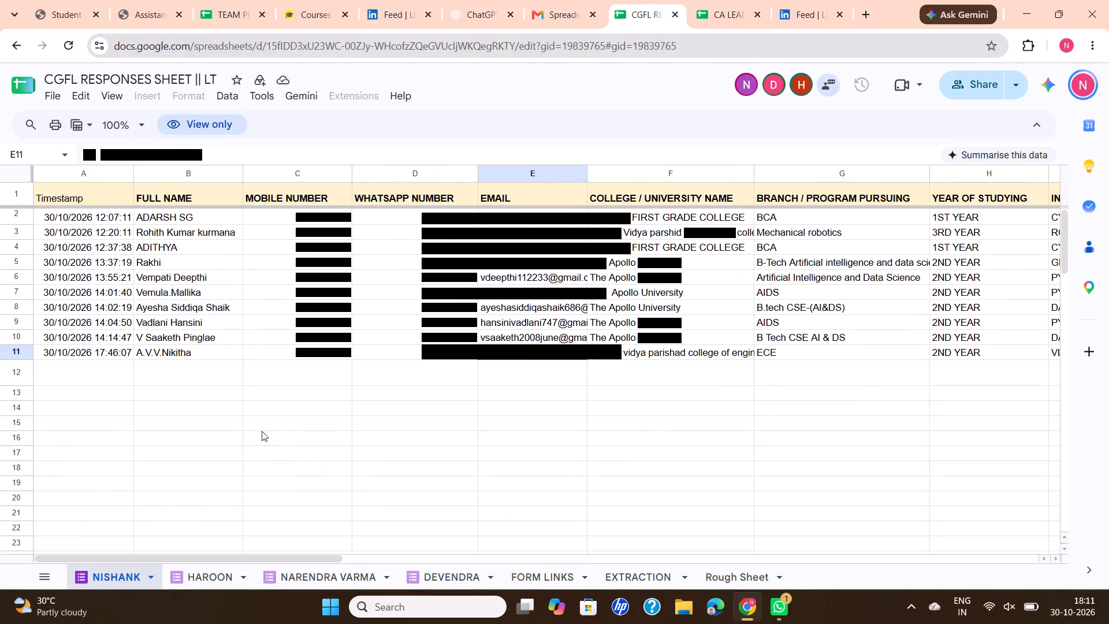
{"action": "left_click", "coordinate": [527, 580]}
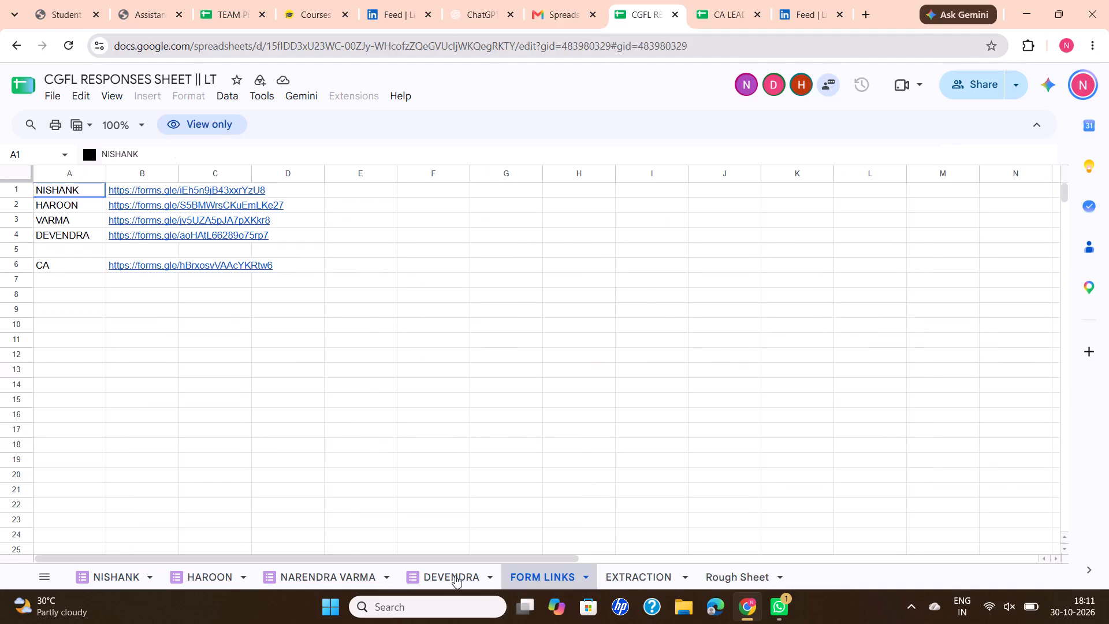
{"action": "left_click", "coordinate": [455, 575]}
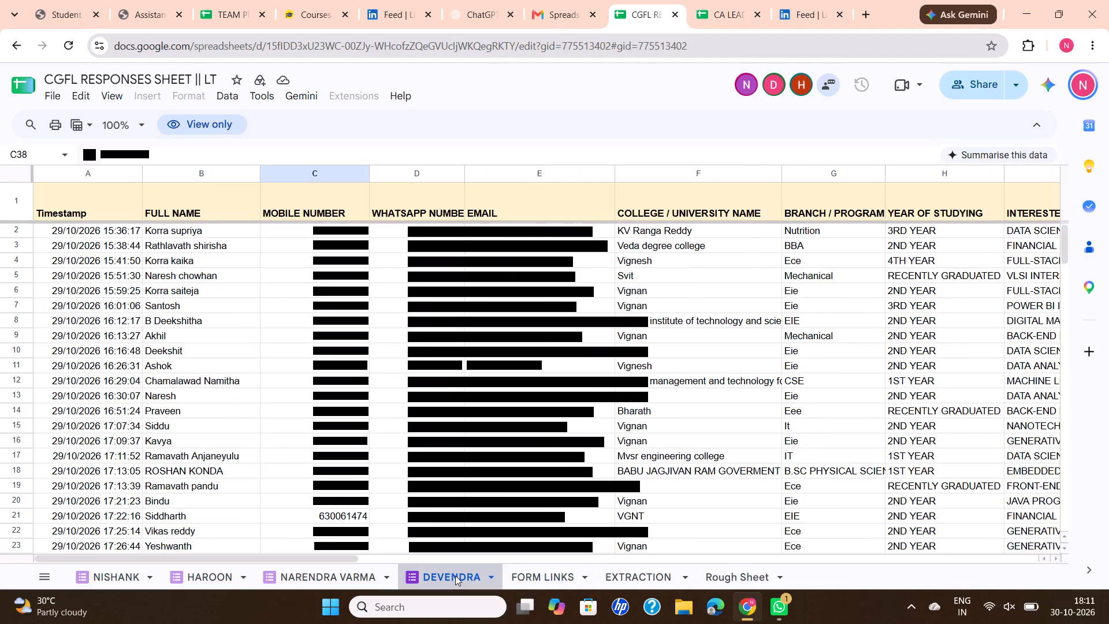
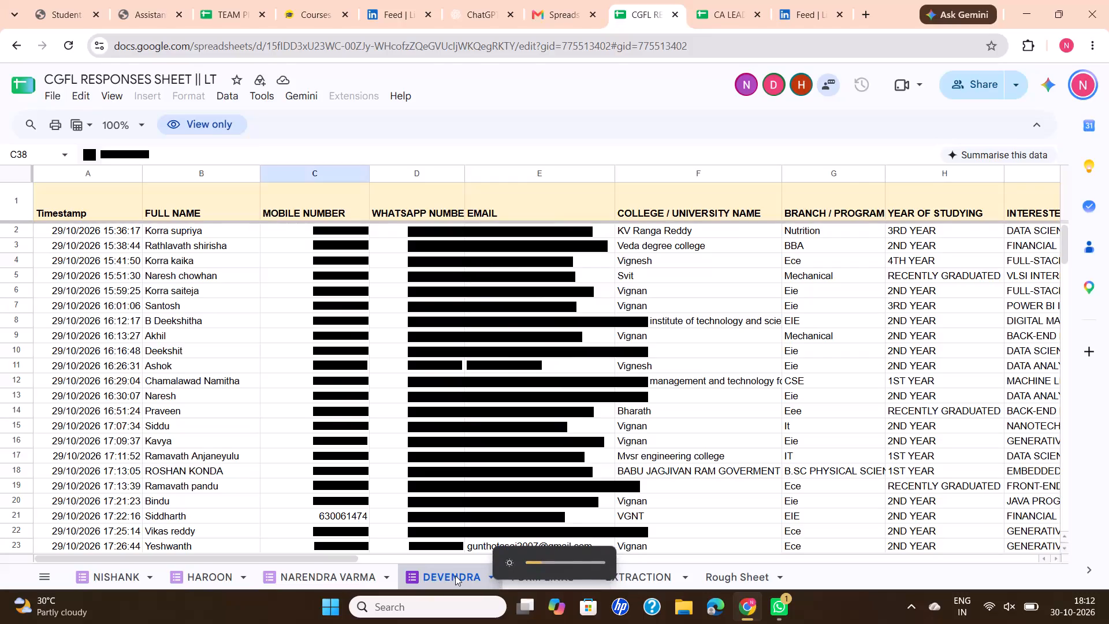
Return to the CA LEADS spreadsheet and examine the call updates and remarks for the 29/10/2026 leads in the team member's sheet.
{"action": "scroll", "coordinate": [516, 472], "scroll_direction": "up", "scroll_amount": 3}
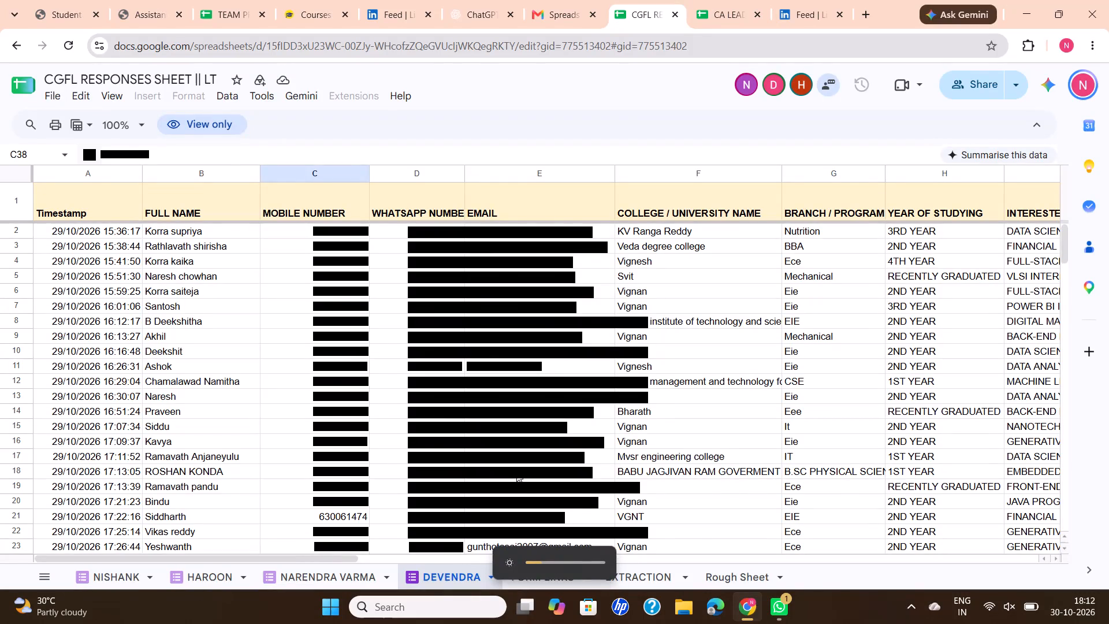
{"action": "left_click", "coordinate": [728, 23]}
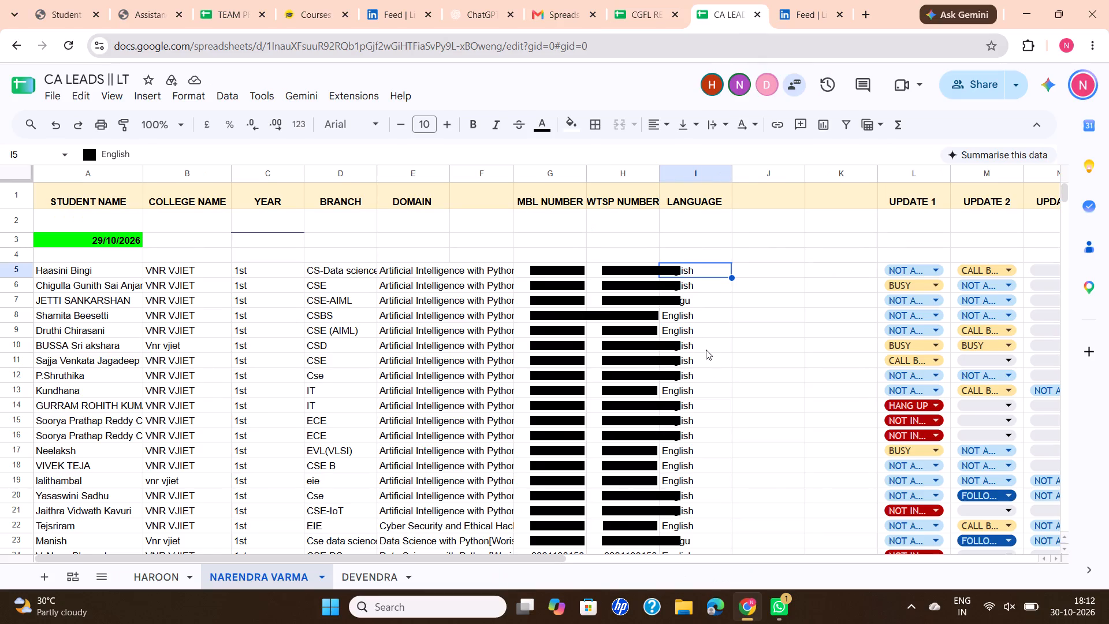
{"action": "scroll", "coordinate": [706, 350], "scroll_direction": "up", "scroll_amount": 1}
{"action": "scroll", "coordinate": [706, 350], "scroll_direction": "left", "scroll_amount": 3}
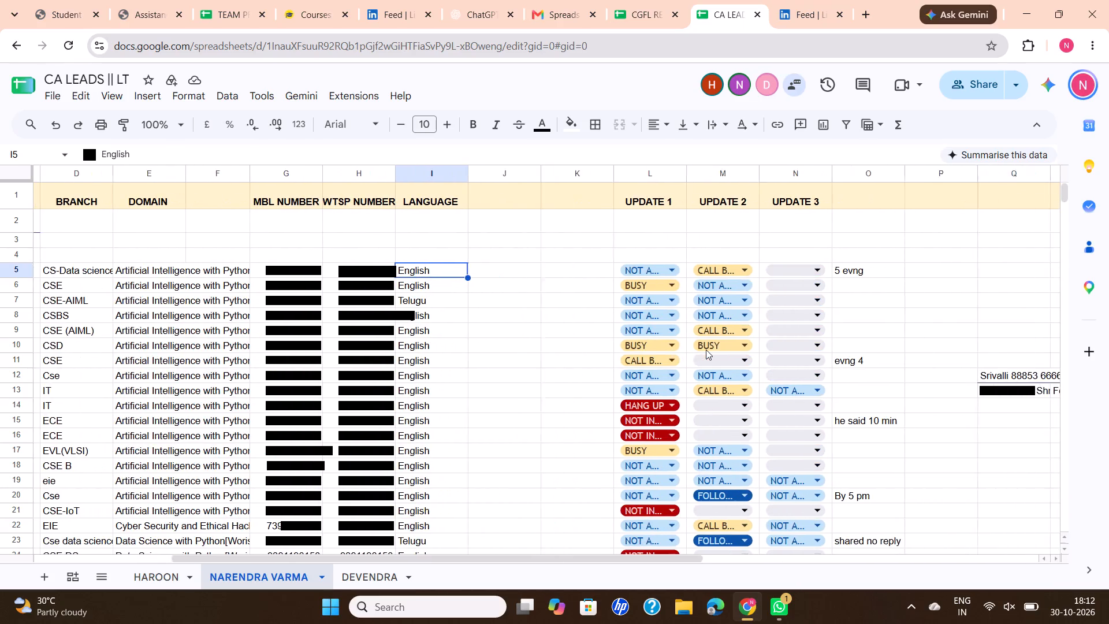
{"action": "scroll", "coordinate": [706, 350], "scroll_direction": "right", "scroll_amount": 5}
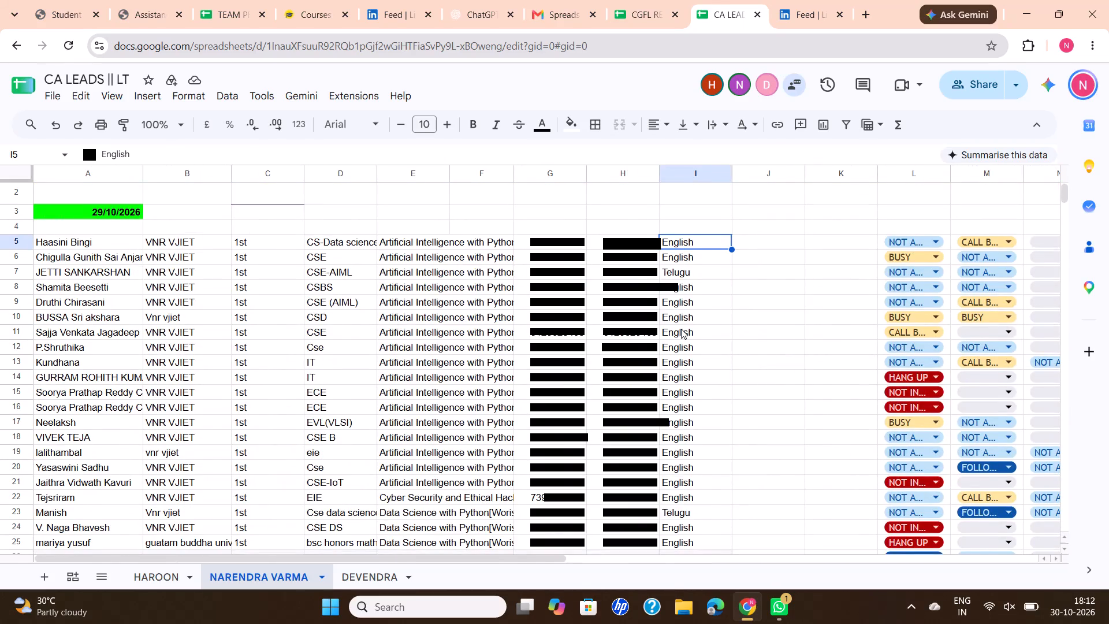
{"action": "scroll", "coordinate": [681, 329], "scroll_direction": "up", "scroll_amount": 1}
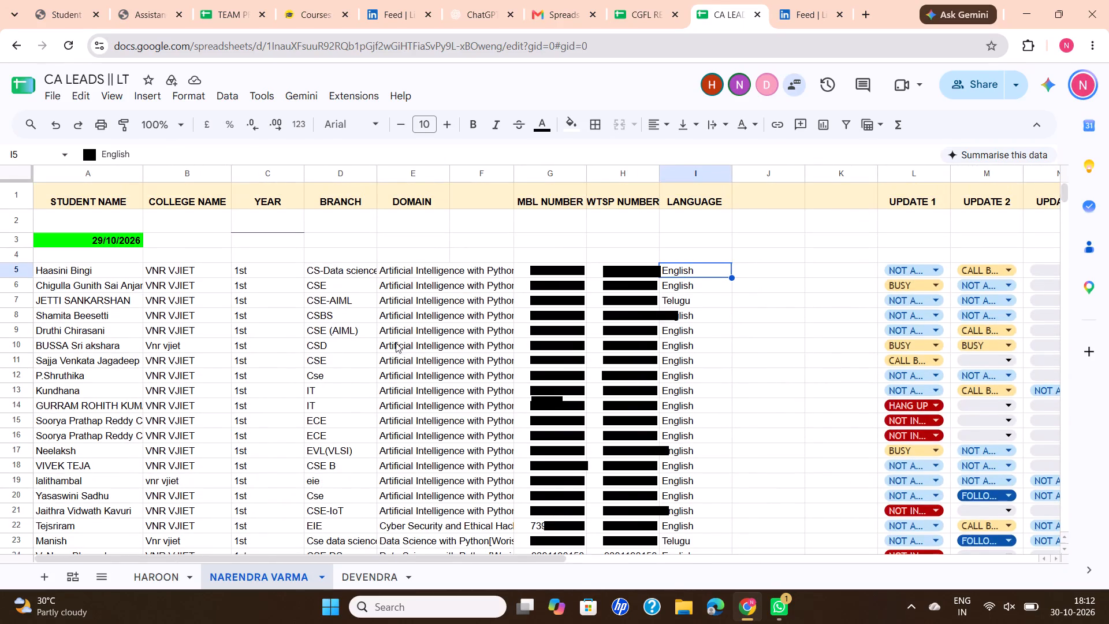
Select the first lead's mobile number in Narendra's sheet and examine the call updates, codes and remarks for the 29/10/2026 leads.
{"action": "left_click", "coordinate": [547, 270]}
{"action": "scroll", "coordinate": [547, 270], "scroll_direction": "right", "scroll_amount": 3}
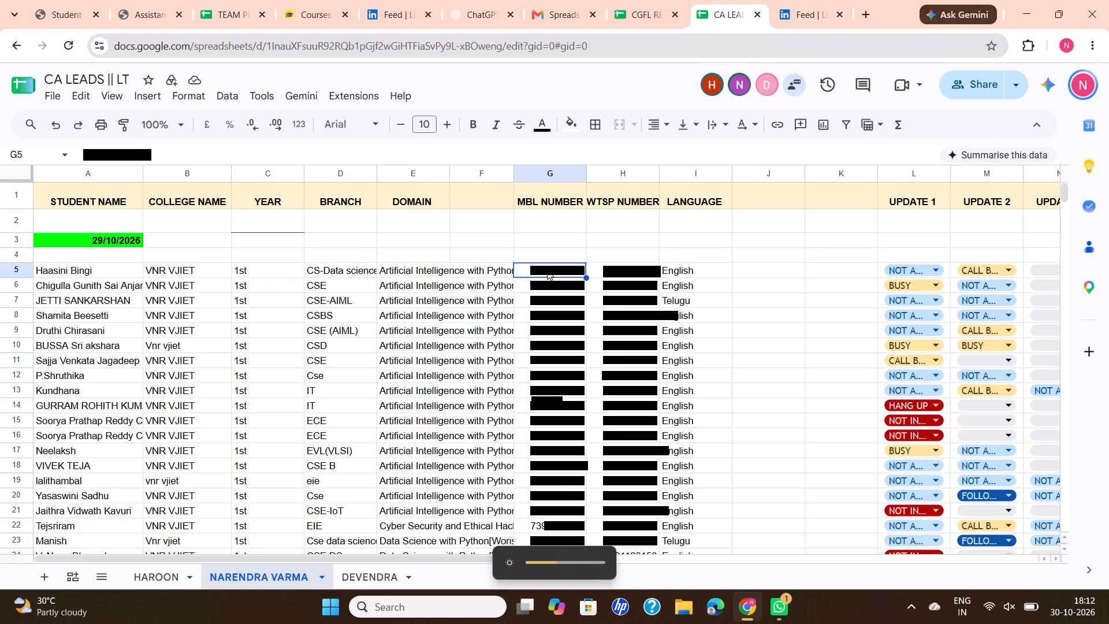
{"action": "scroll", "coordinate": [768, 474], "scroll_direction": "left", "scroll_amount": 2}
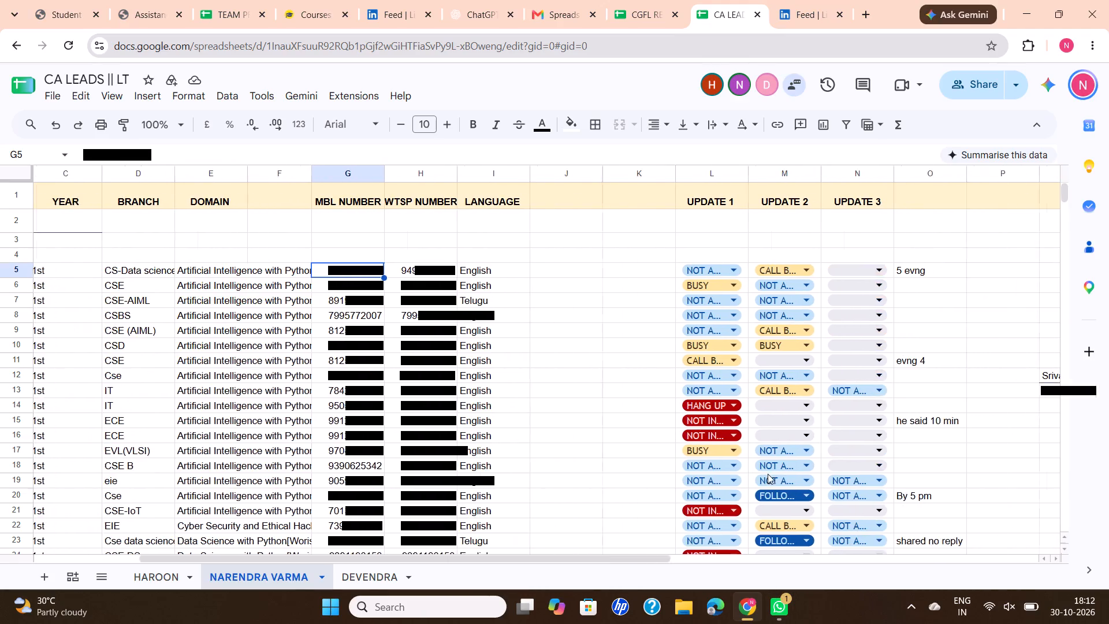
{"action": "scroll", "coordinate": [768, 474], "scroll_direction": "left", "scroll_amount": 2}
{"action": "scroll", "coordinate": [768, 474], "scroll_direction": "up", "scroll_amount": 1}
{"action": "scroll", "coordinate": [768, 474], "scroll_direction": "down", "scroll_amount": 1}
{"action": "scroll", "coordinate": [768, 474], "scroll_direction": "right", "scroll_amount": 2}
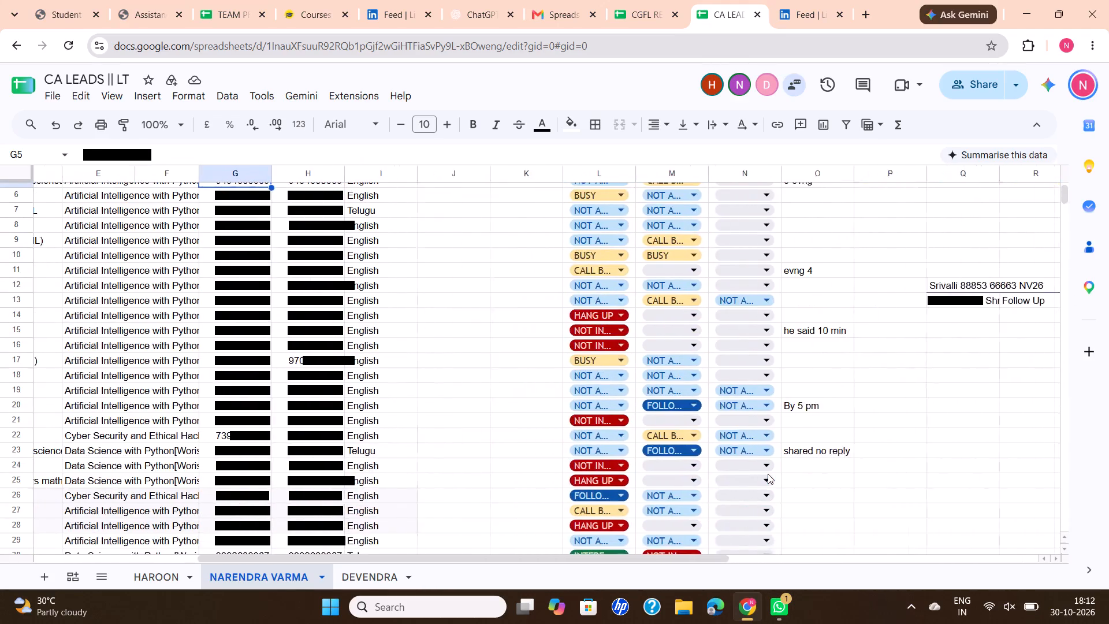
{"action": "scroll", "coordinate": [768, 474], "scroll_direction": "down", "scroll_amount": 2}
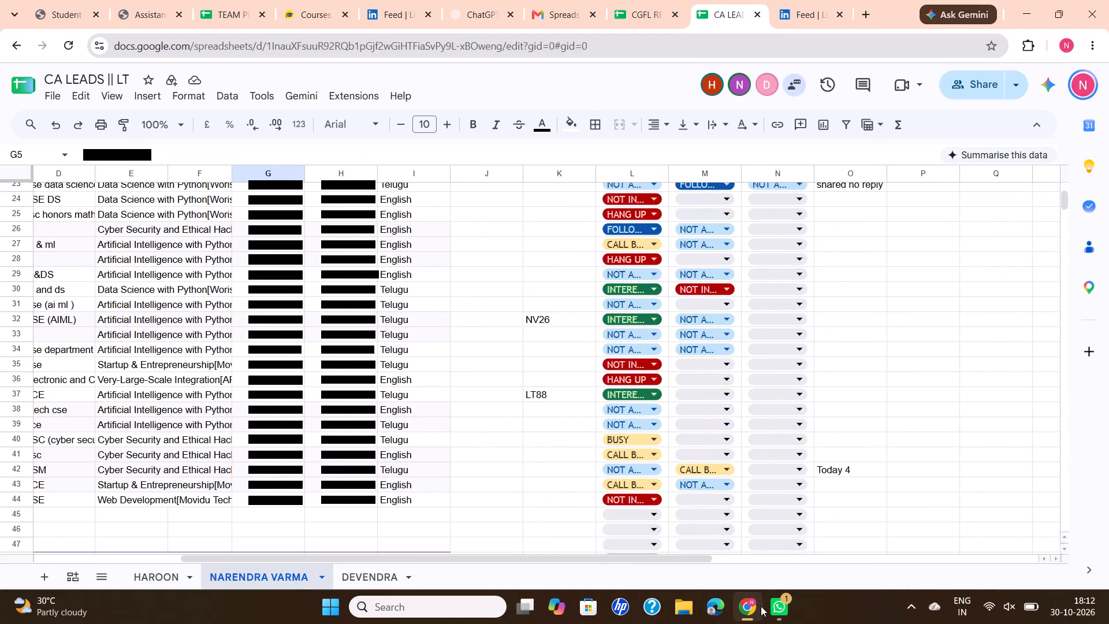
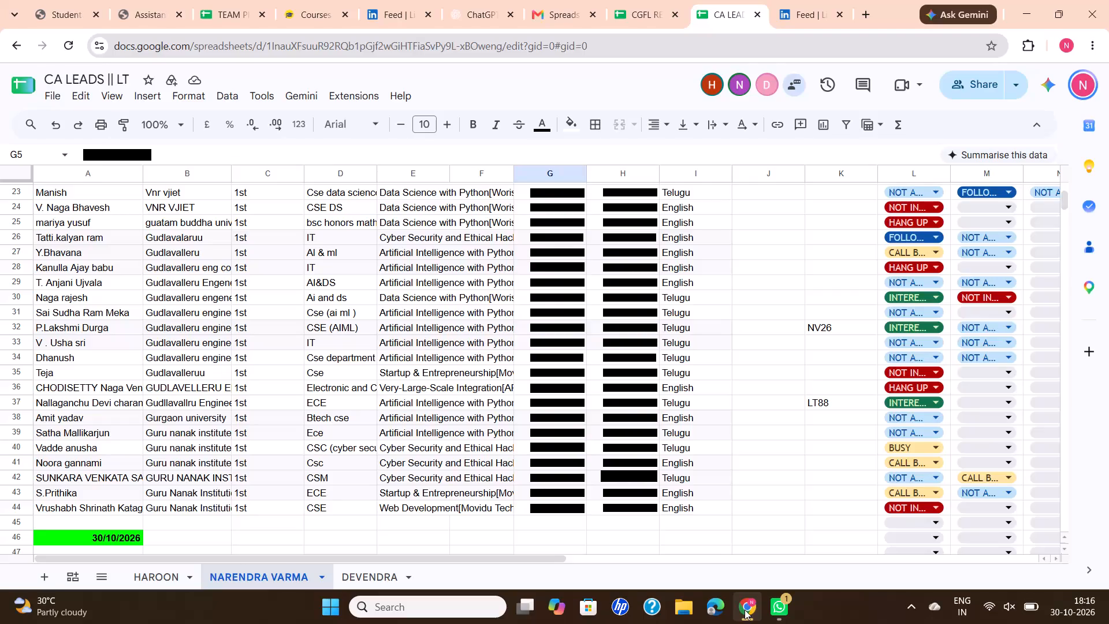
Review the 29/10/2026 leads in Narendra's sheet again, checking their languages, call updates and remarks.
{"action": "scroll", "coordinate": [632, 437], "scroll_direction": "up", "scroll_amount": 2}
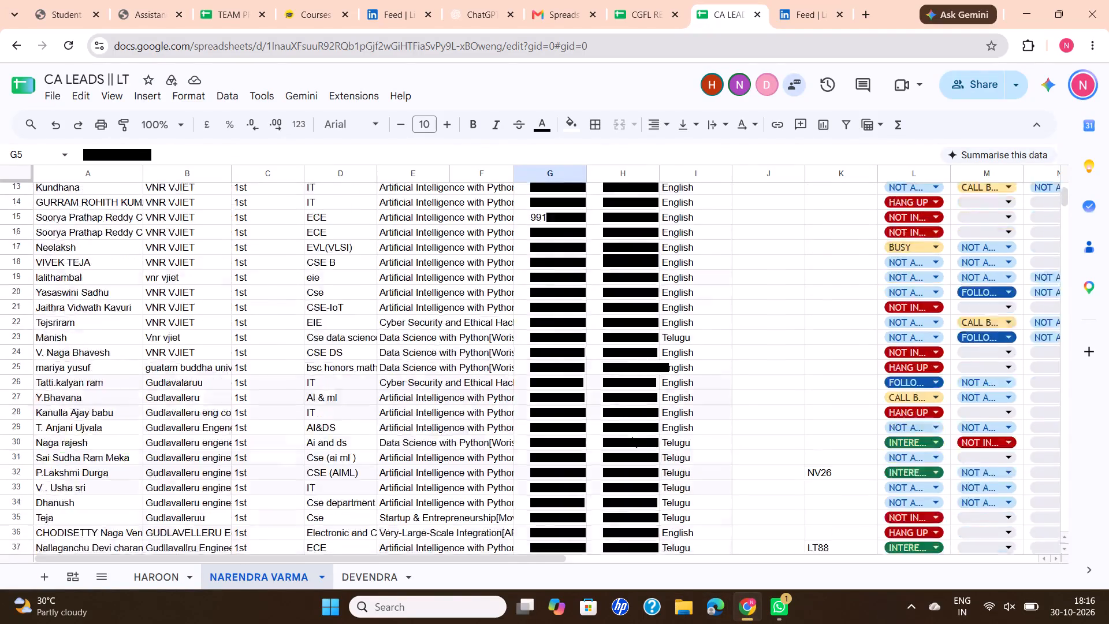
{"action": "scroll", "coordinate": [632, 437], "scroll_direction": "left", "scroll_amount": 2}
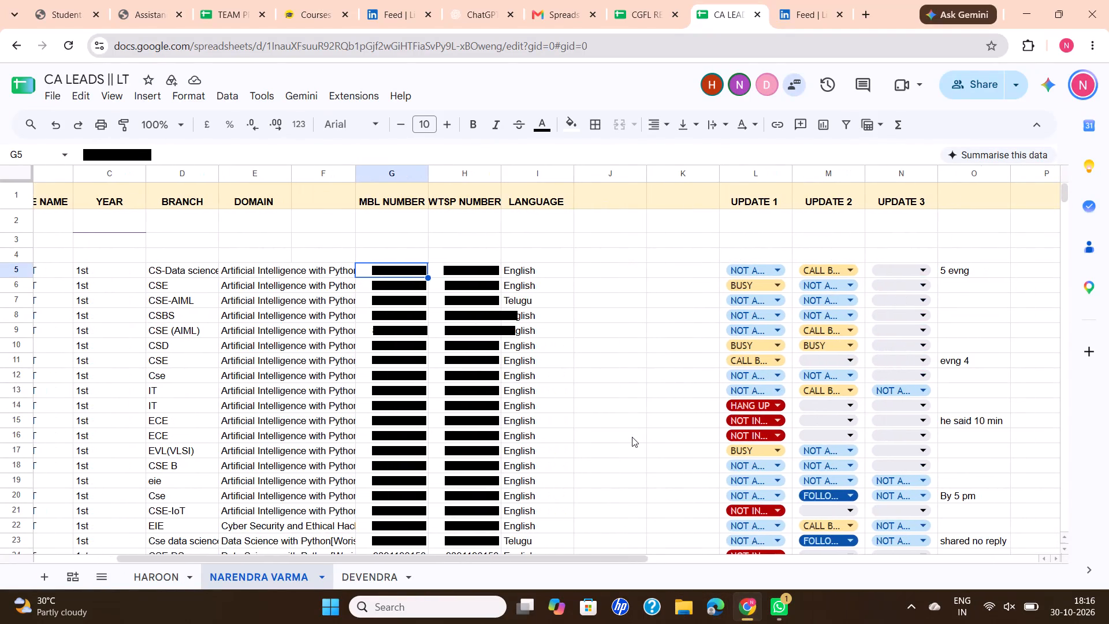
{"action": "scroll", "coordinate": [632, 437], "scroll_direction": "up", "scroll_amount": 1}
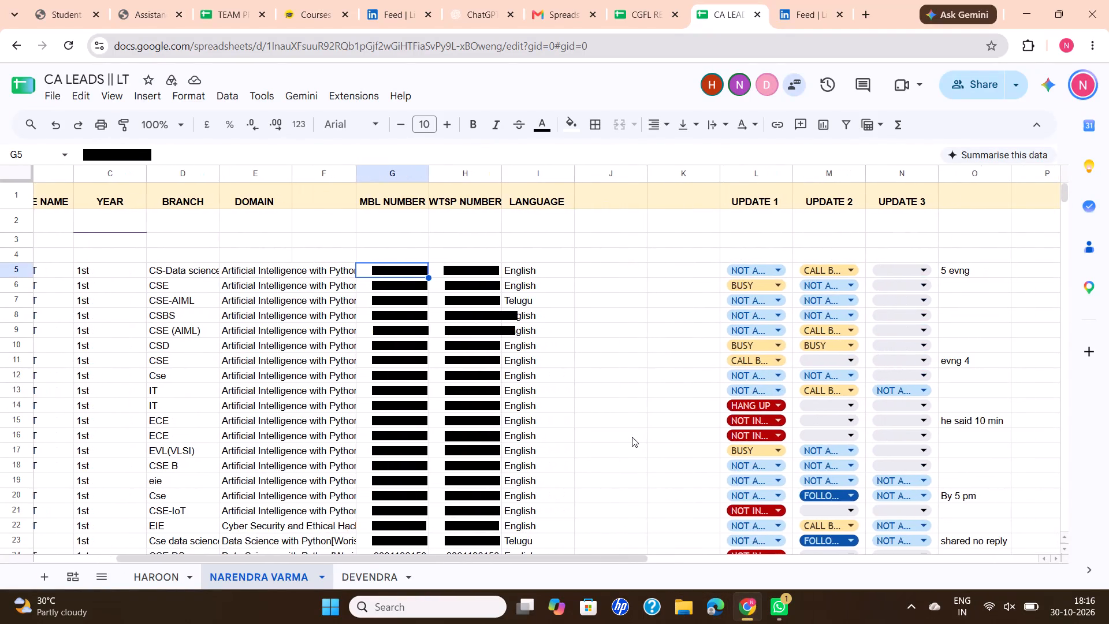
{"action": "scroll", "coordinate": [632, 437], "scroll_direction": "up", "scroll_amount": 1}
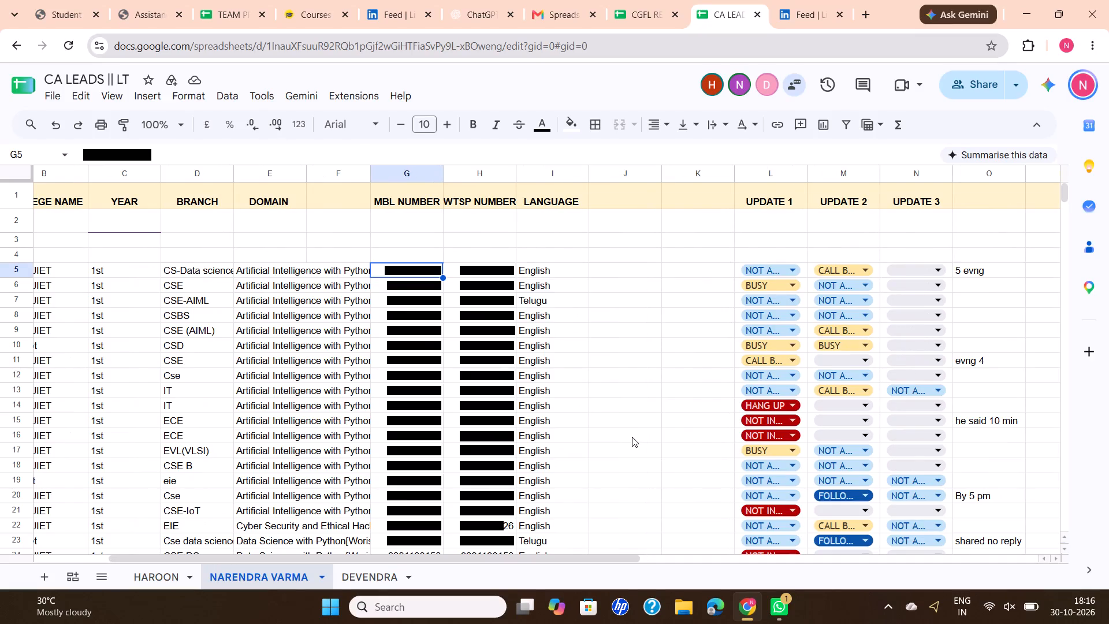
{"action": "scroll", "coordinate": [632, 437], "scroll_direction": "right", "scroll_amount": 7}
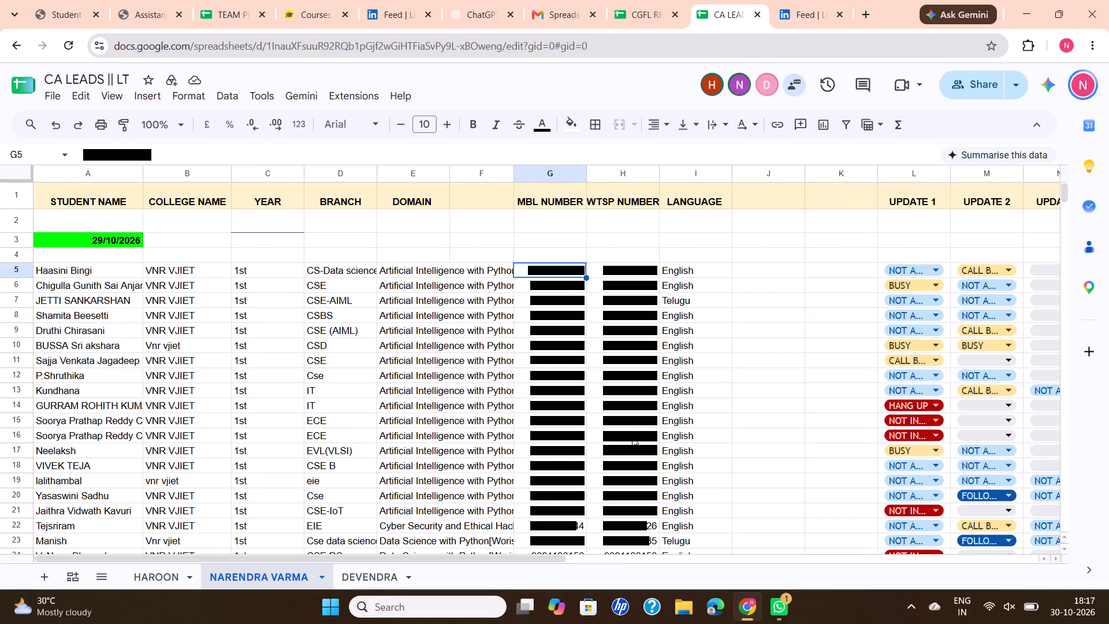
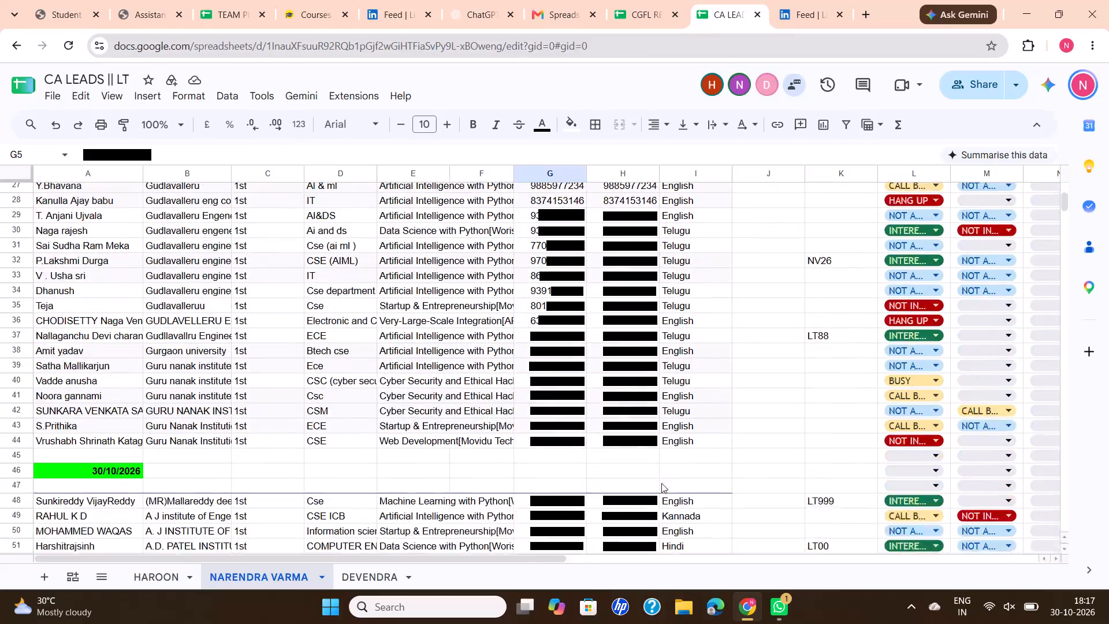
Examine the 30/10/2026 leads through the end of the team member's list and locate the first lead without a call status.
{"action": "scroll", "coordinate": [661, 483], "scroll_direction": "down", "scroll_amount": 3}
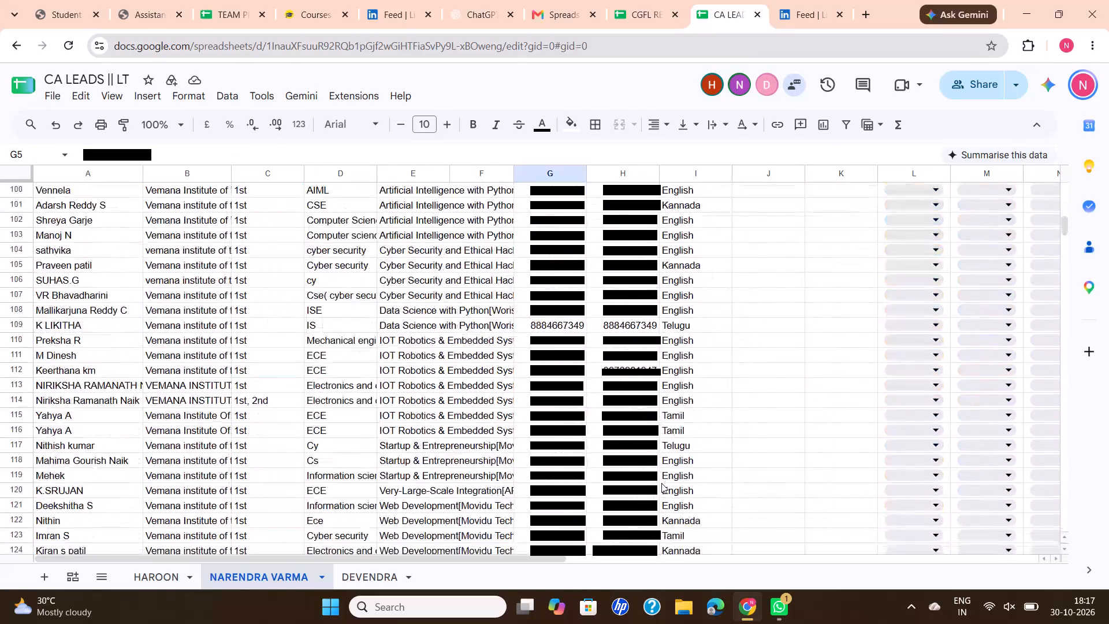
{"action": "scroll", "coordinate": [661, 483], "scroll_direction": "down", "scroll_amount": 1}
{"action": "scroll", "coordinate": [661, 483], "scroll_direction": "up", "scroll_amount": 1}
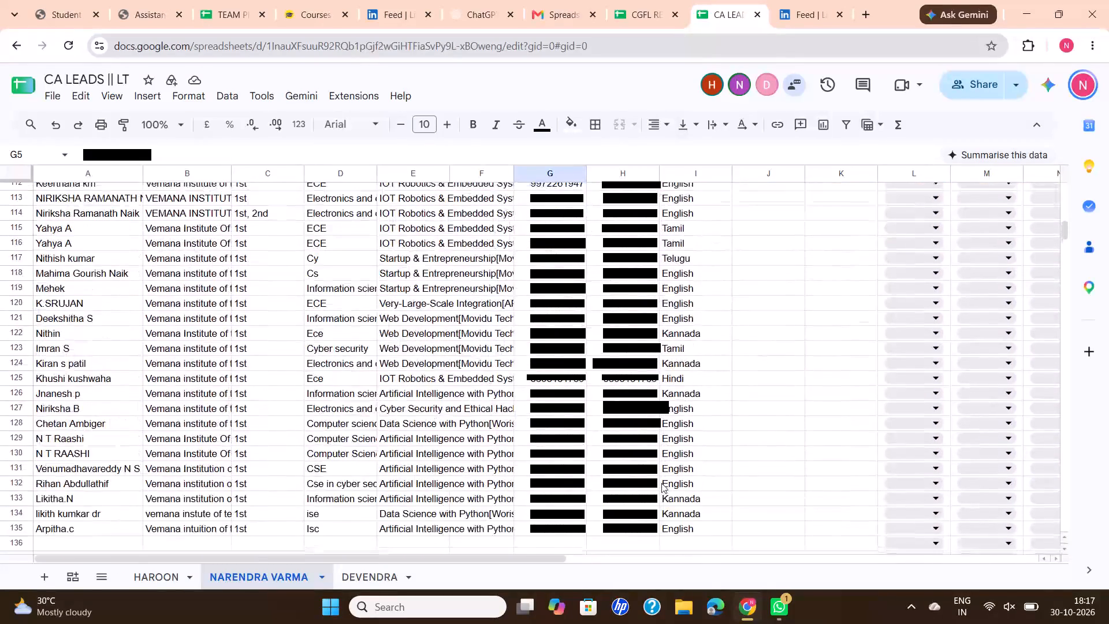
{"action": "scroll", "coordinate": [661, 483], "scroll_direction": "right", "scroll_amount": 2}
{"action": "scroll", "coordinate": [661, 483], "scroll_direction": "up", "scroll_amount": 3}
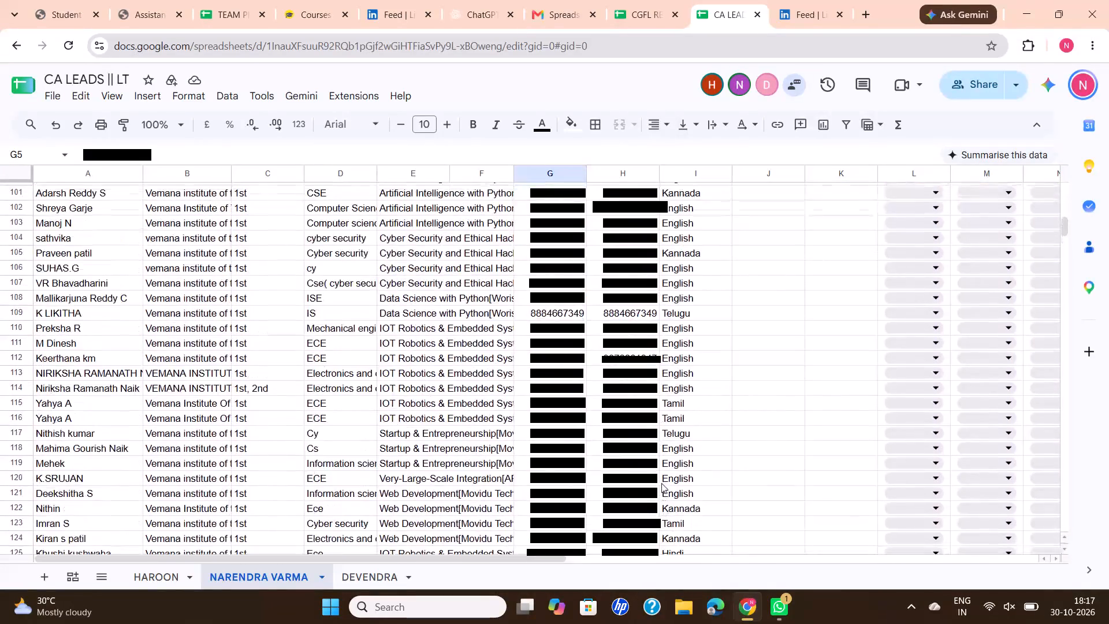
{"action": "scroll", "coordinate": [661, 483], "scroll_direction": "up", "scroll_amount": 3}
{"action": "scroll", "coordinate": [661, 483], "scroll_direction": "down", "scroll_amount": 1}
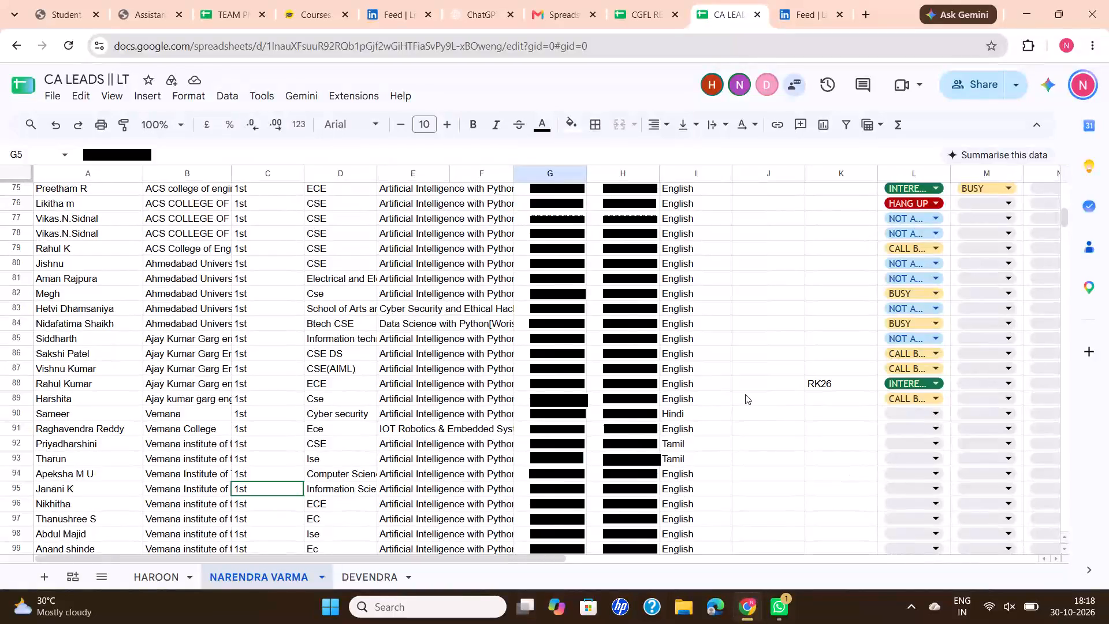
{"action": "left_click", "coordinate": [326, 411]}
{"action": "scroll", "coordinate": [326, 411], "scroll_direction": "right", "scroll_amount": 1}
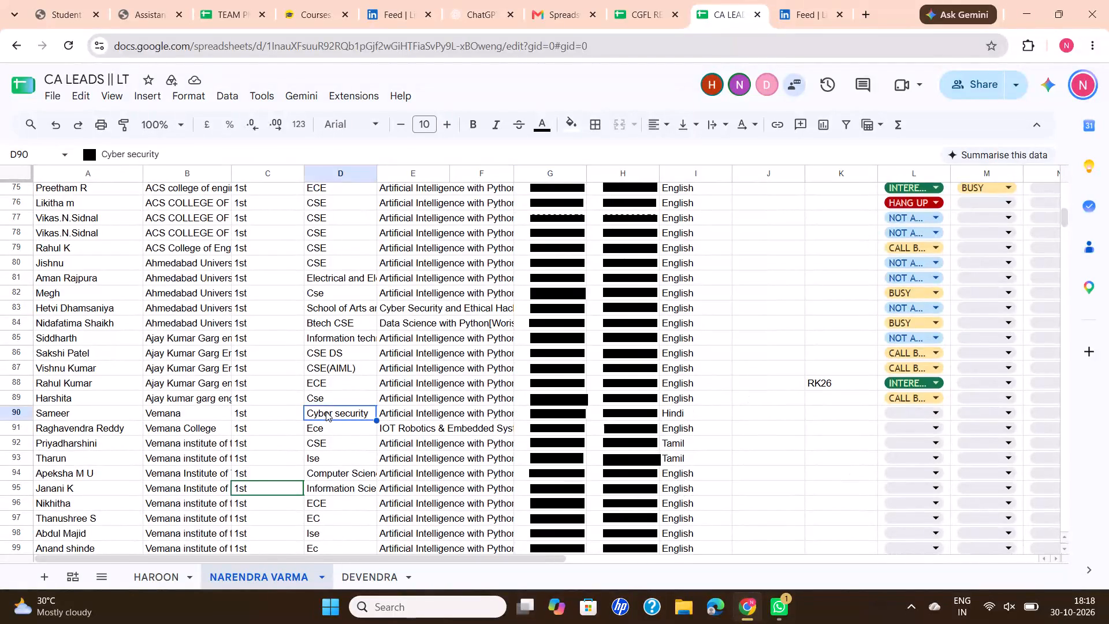
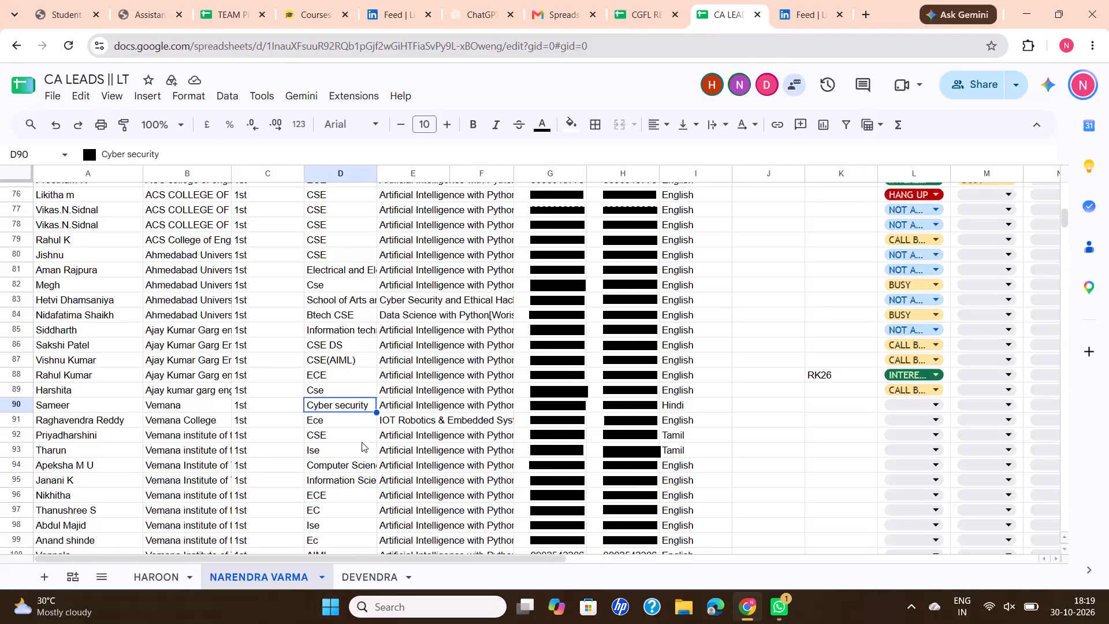
Select the column G contact number of the lead in row 90, the first one without a call status.
{"action": "scroll", "coordinate": [362, 442], "scroll_direction": "down", "scroll_amount": 2}
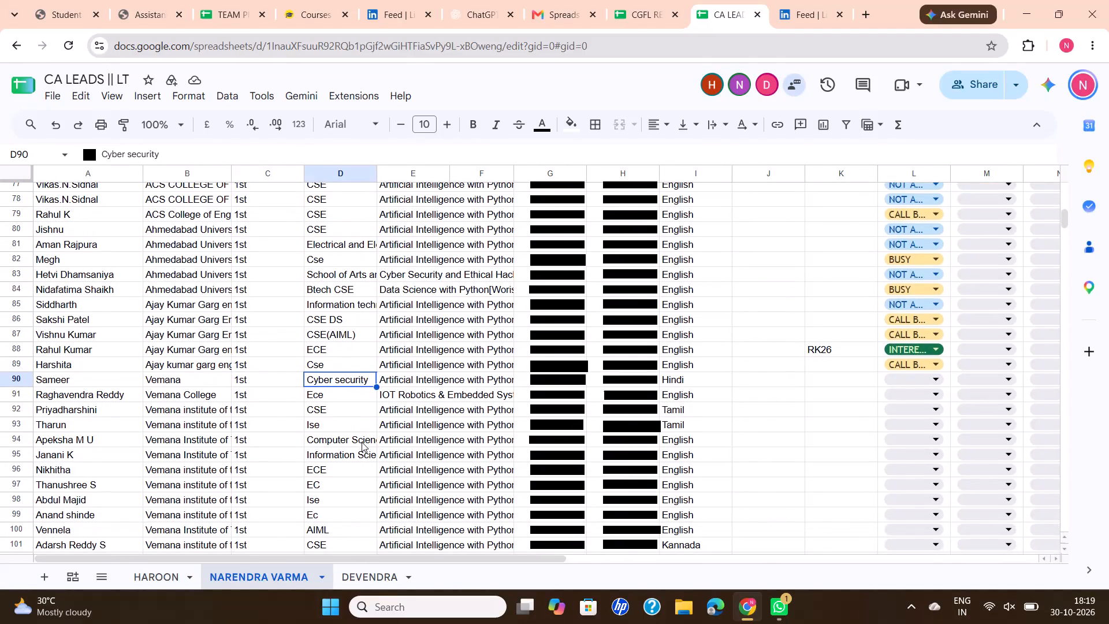
{"action": "left_click", "coordinate": [544, 381]}
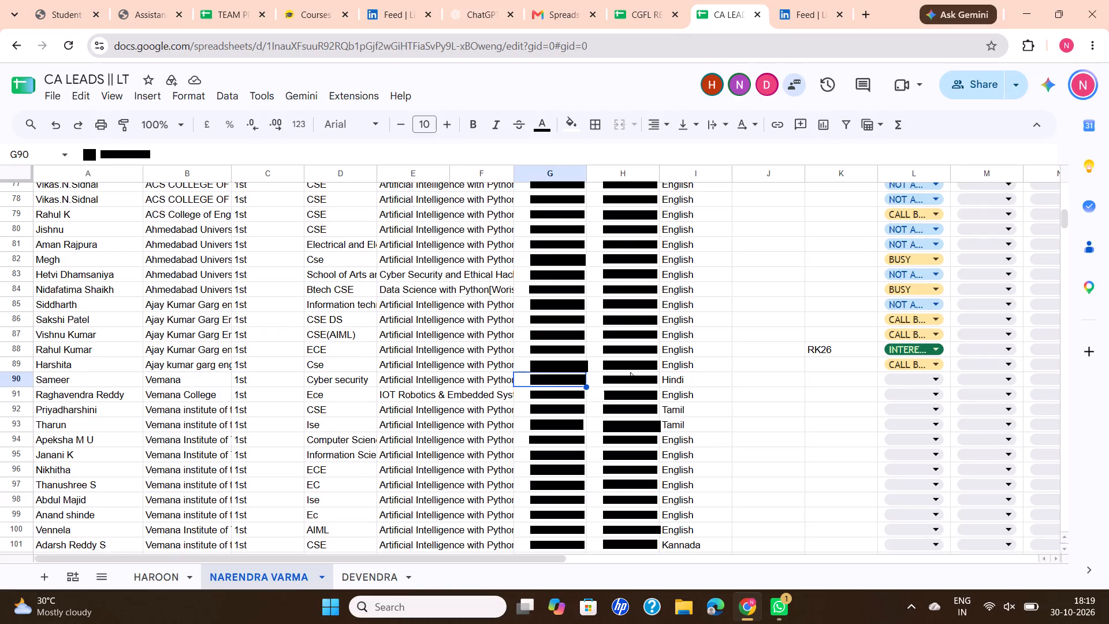
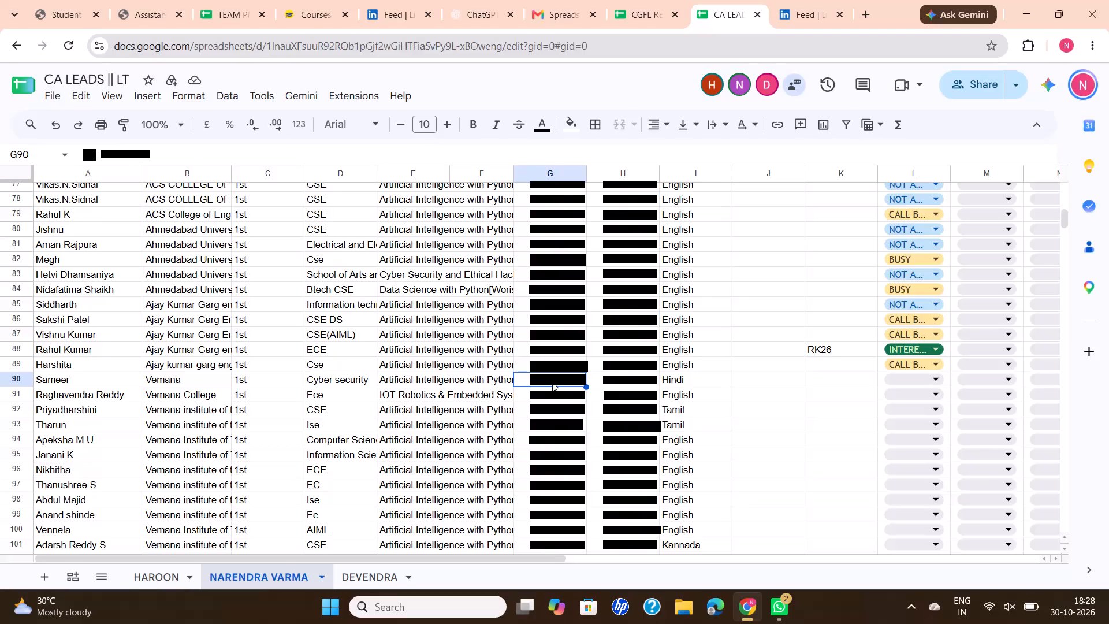
{"action": "triple_click", "coordinate": [552, 382]}
{"action": "key", "text": "ctrl+c"}
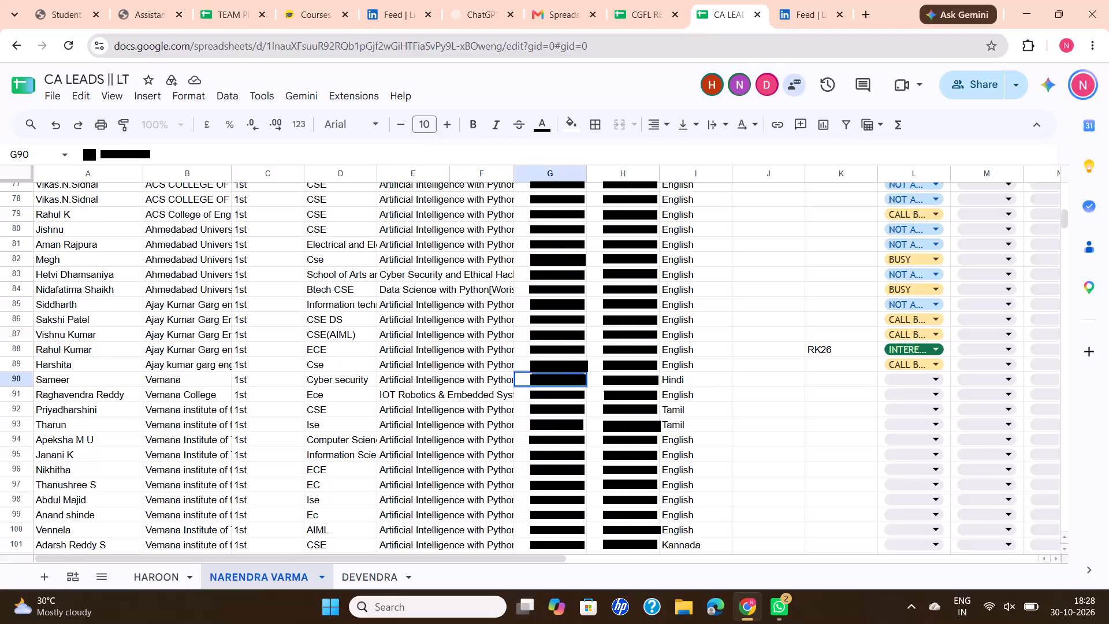
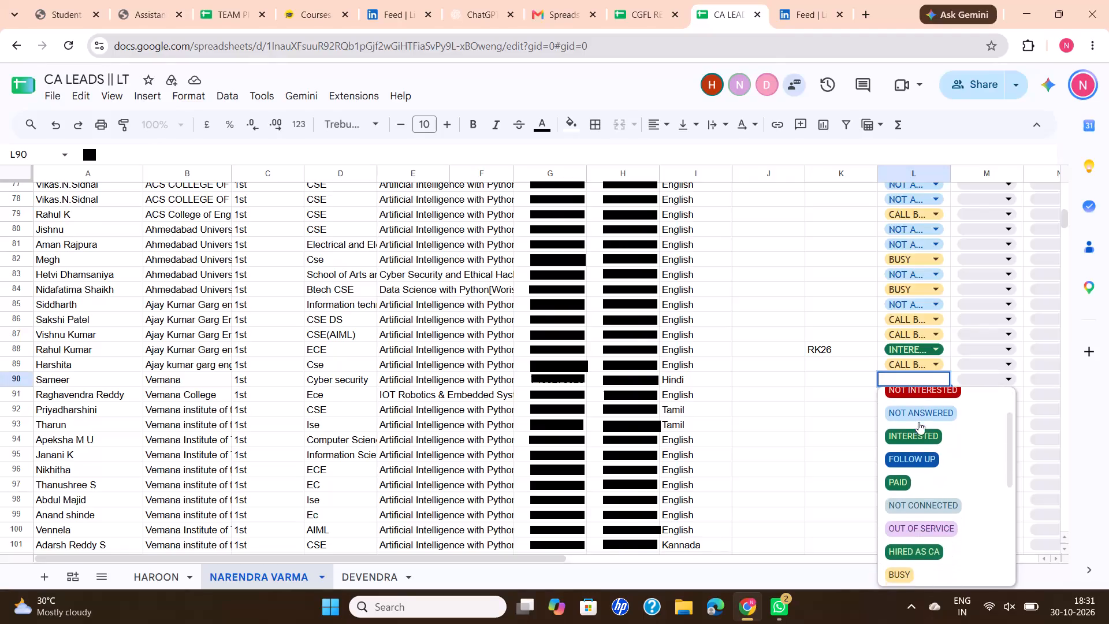
Set the call status of the lead in row 90 to INTERESTED and enter the referral code SM26 in column K.
{"action": "left_click", "coordinate": [916, 430]}
{"action": "double_click", "coordinate": [819, 377]}
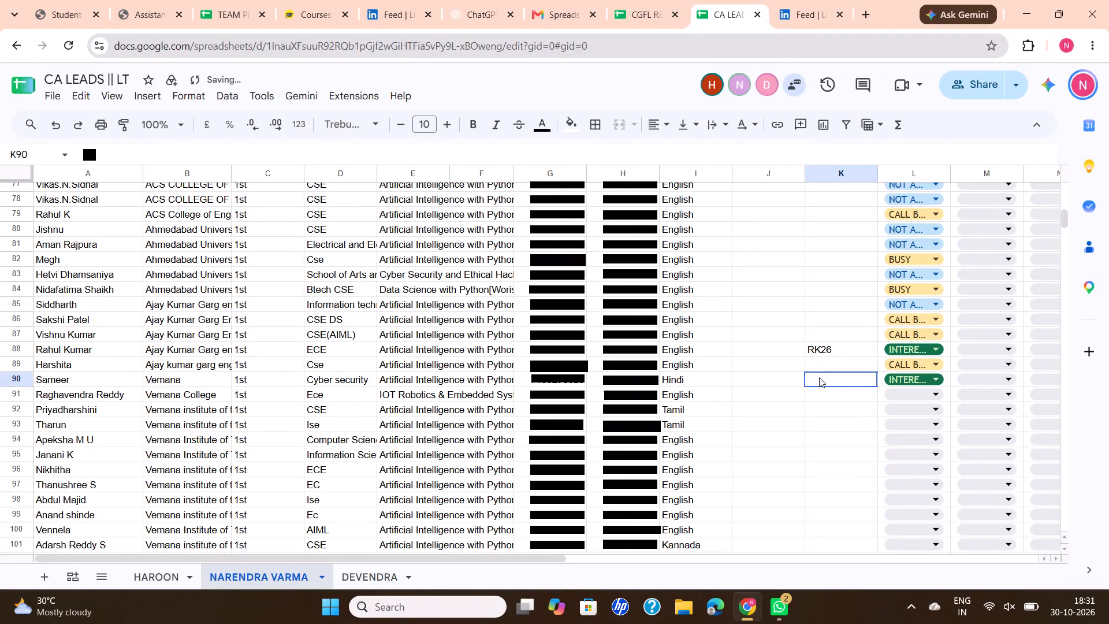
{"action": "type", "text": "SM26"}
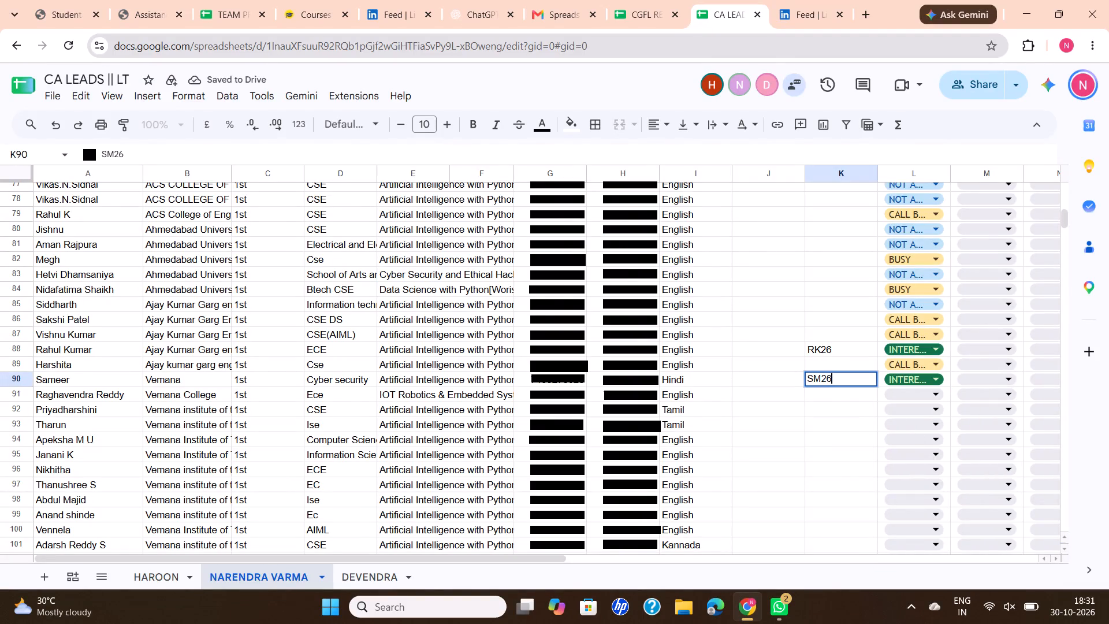
{"action": "left_click", "coordinate": [811, 396]}
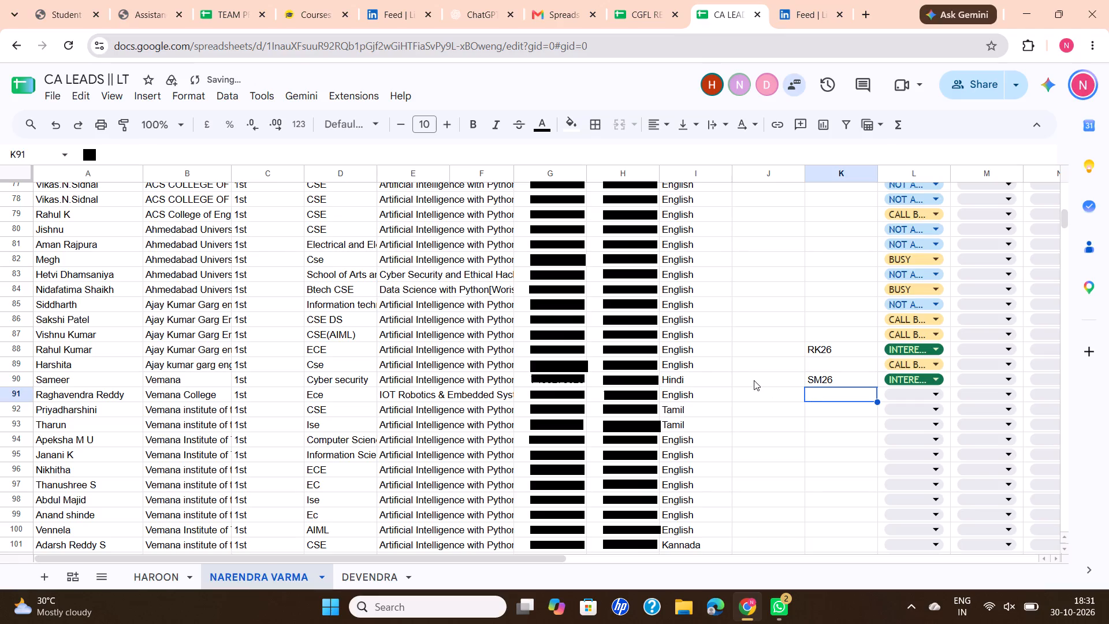
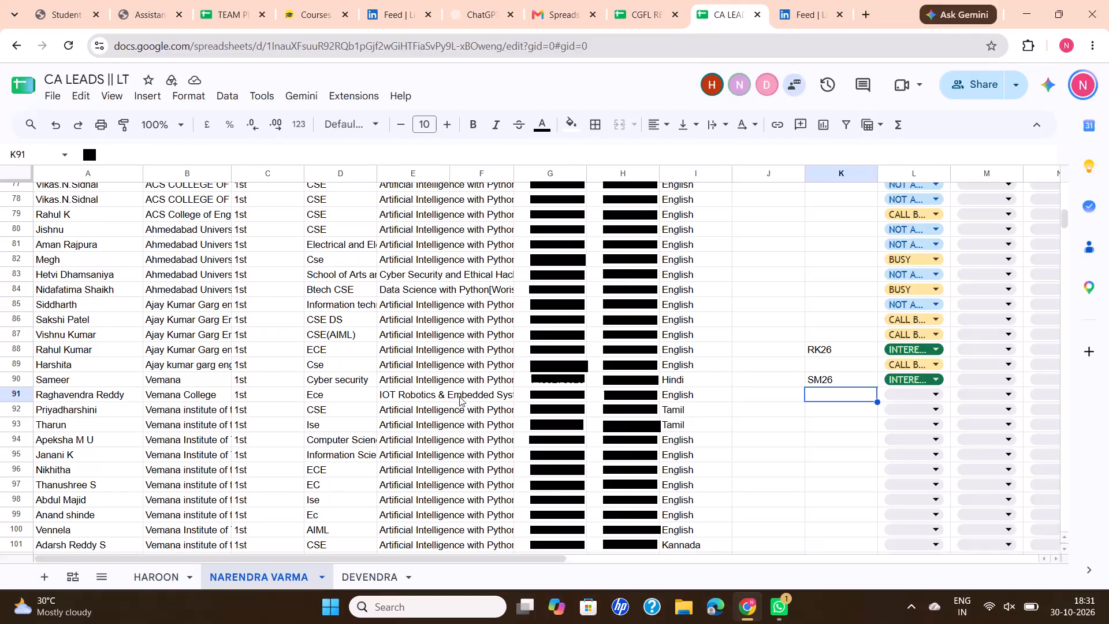
Check the contact entries in column G for the leads in rows 91 and 88.
{"action": "left_click", "coordinate": [545, 401]}
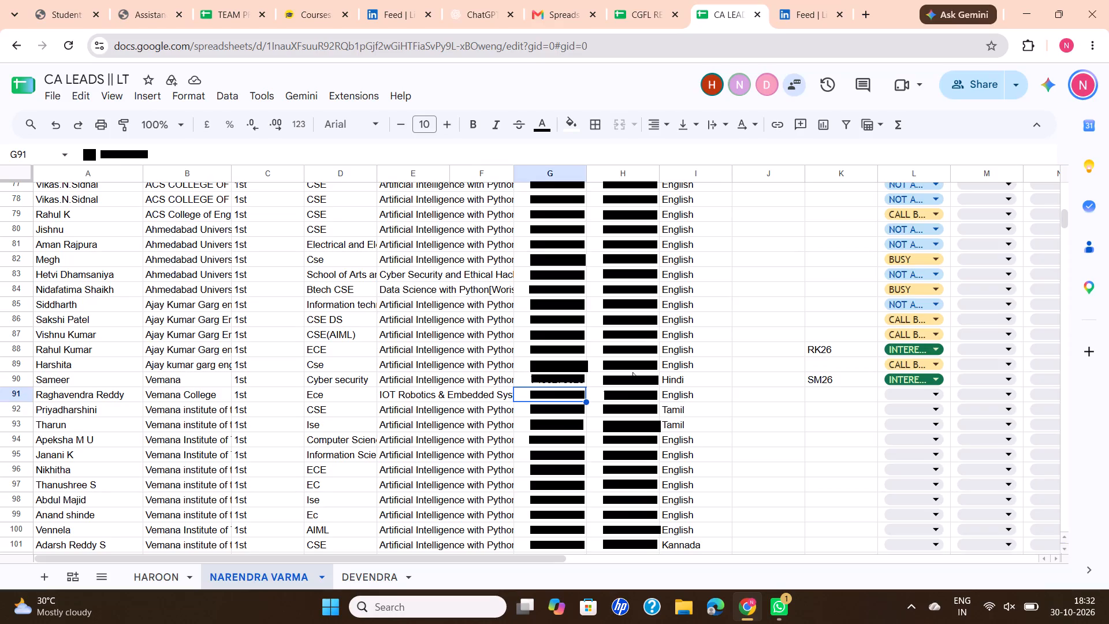
{"action": "left_click", "coordinate": [580, 350]}
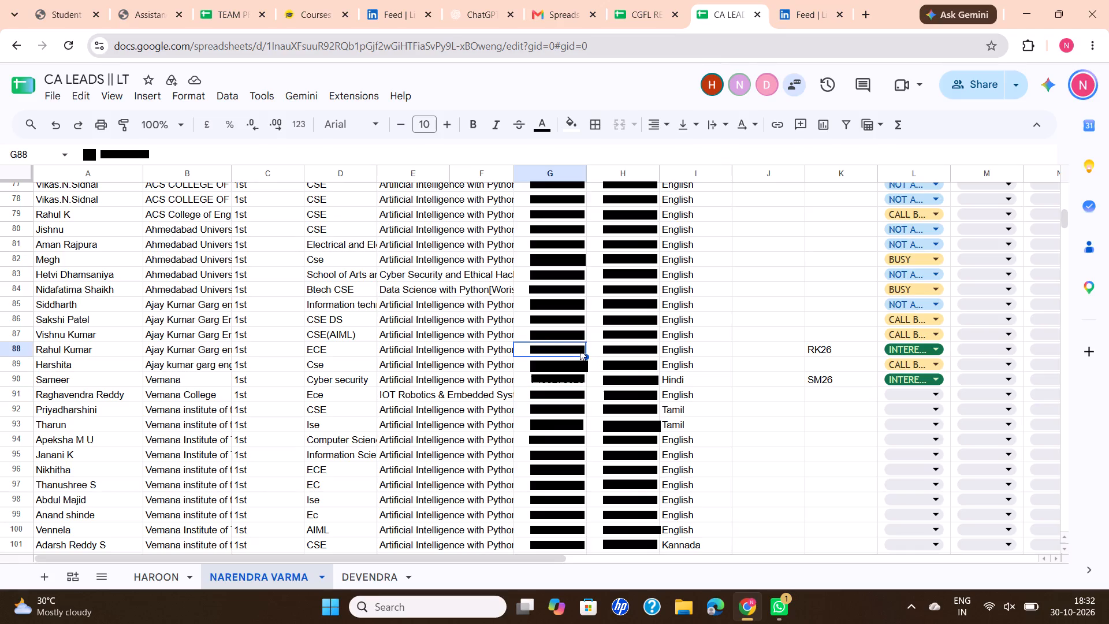
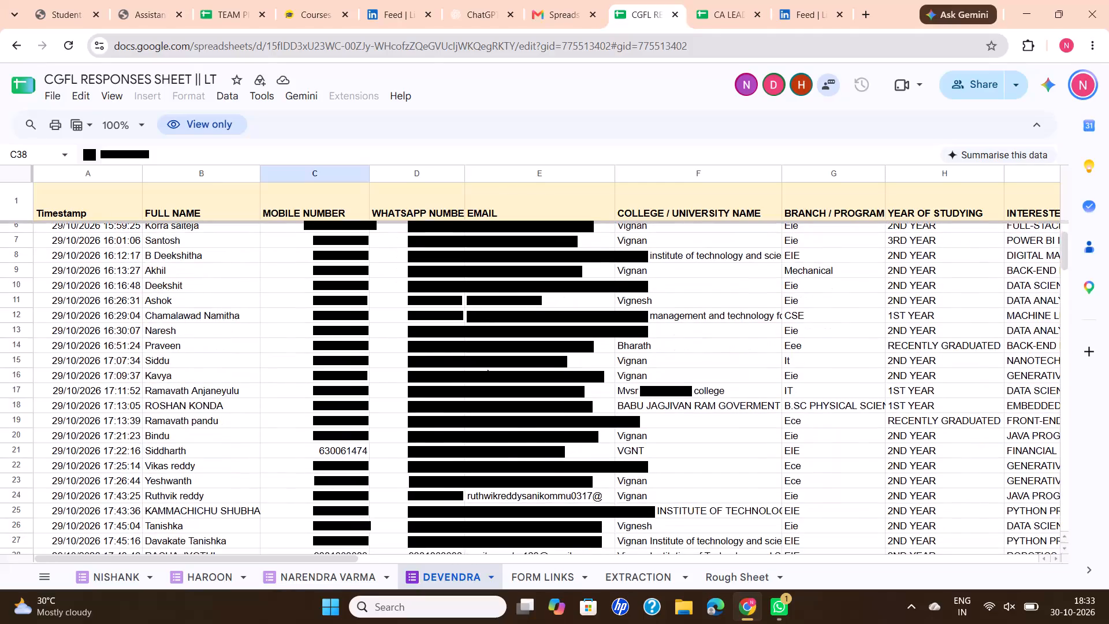
Review the form responses on Narendra's sheet, across the internship preference, availability, class representative and referral code columns.
{"action": "scroll", "coordinate": [487, 370], "scroll_direction": "down", "scroll_amount": 1}
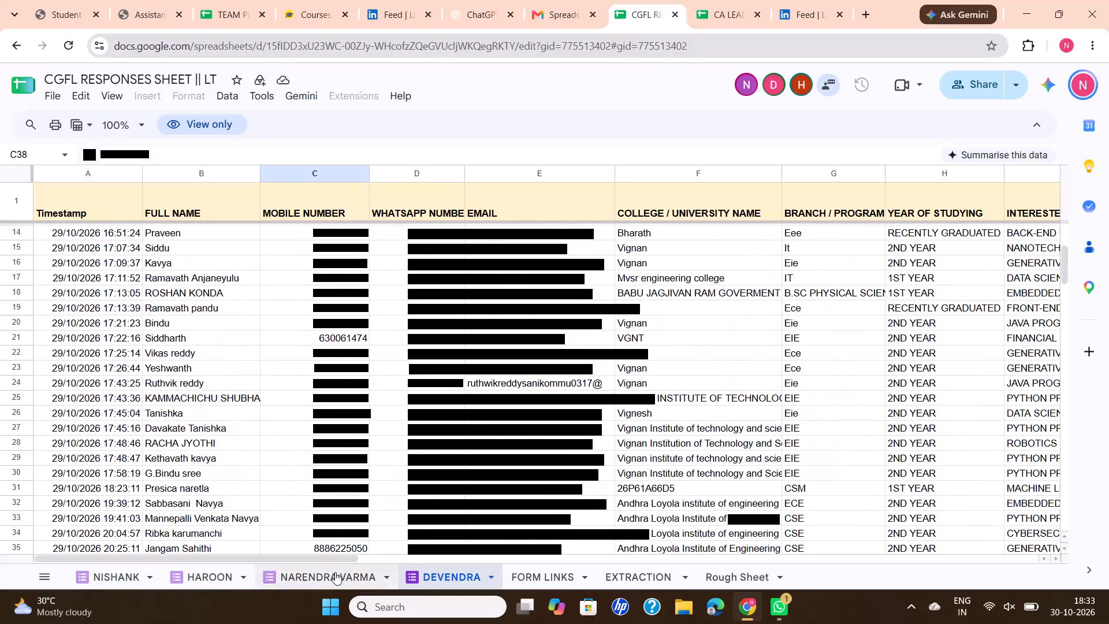
{"action": "left_click", "coordinate": [329, 578]}
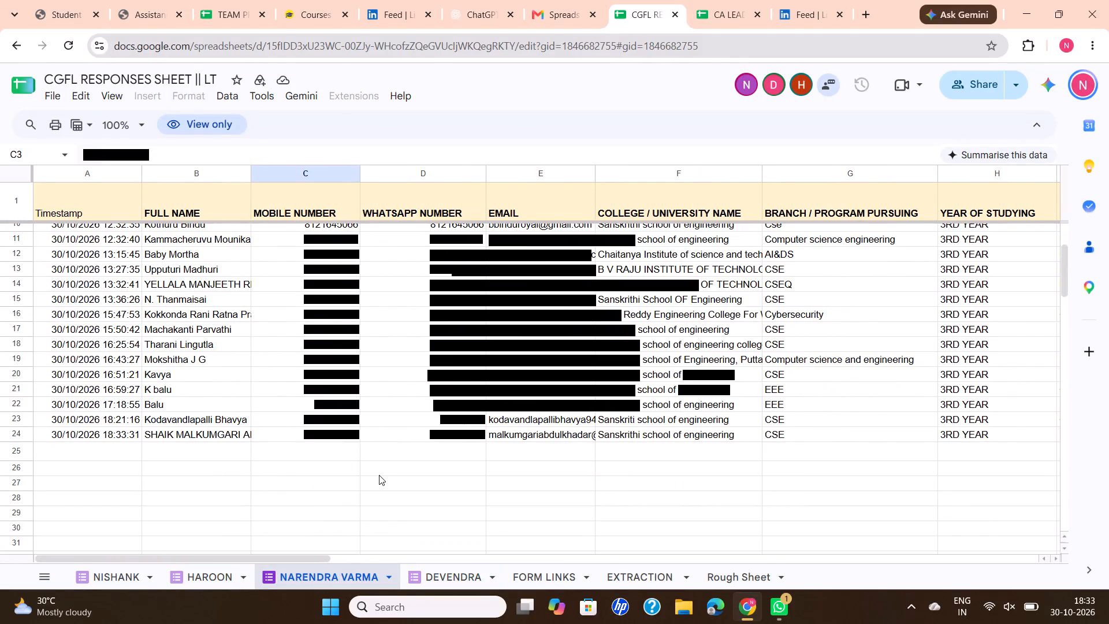
{"action": "scroll", "coordinate": [379, 475], "scroll_direction": "left", "scroll_amount": 3}
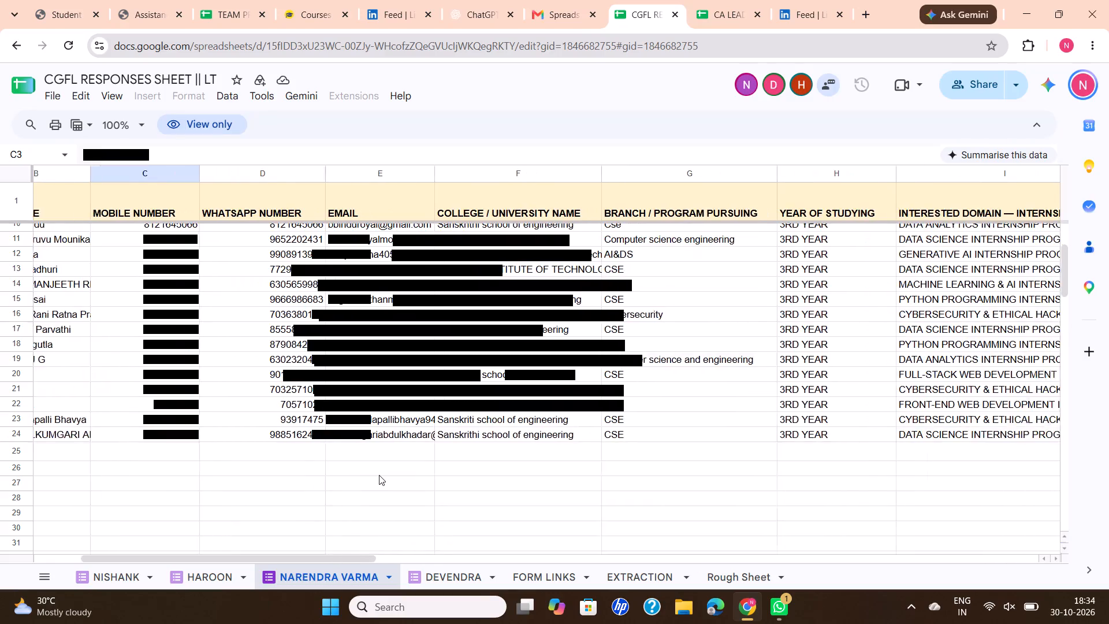
{"action": "scroll", "coordinate": [379, 475], "scroll_direction": "left", "scroll_amount": 6}
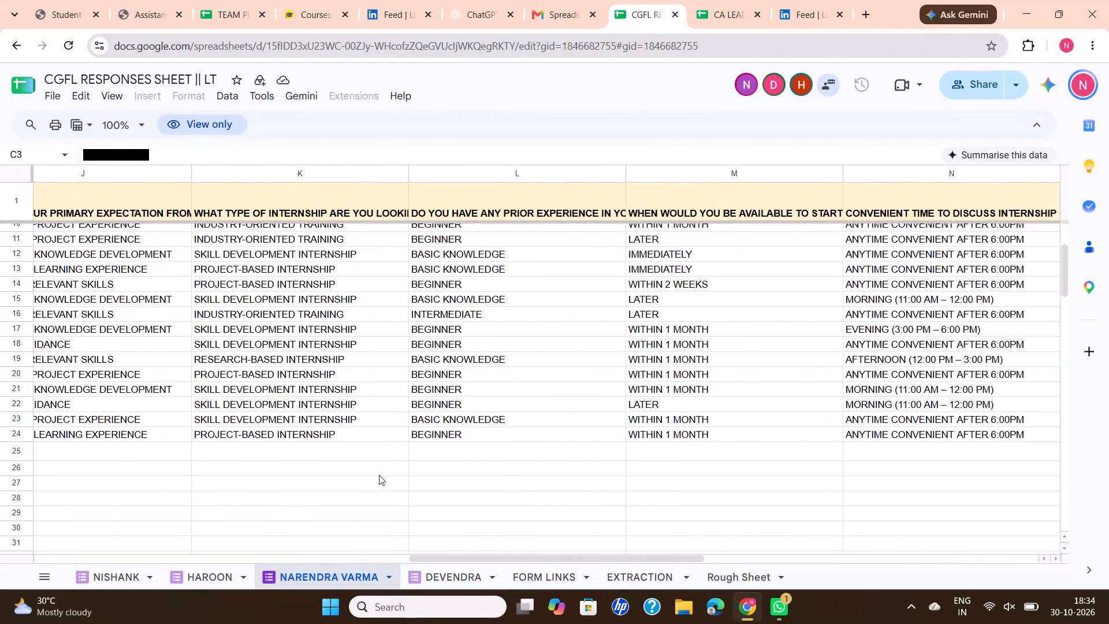
{"action": "scroll", "coordinate": [379, 475], "scroll_direction": "left", "scroll_amount": 3}
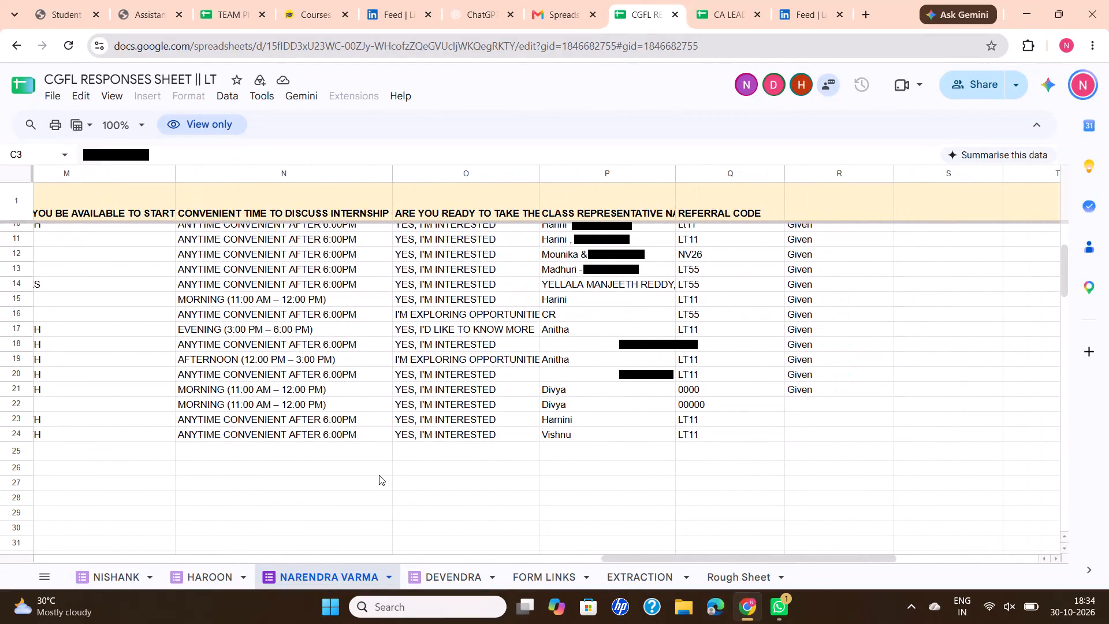
{"action": "scroll", "coordinate": [379, 475], "scroll_direction": "right", "scroll_amount": 1}
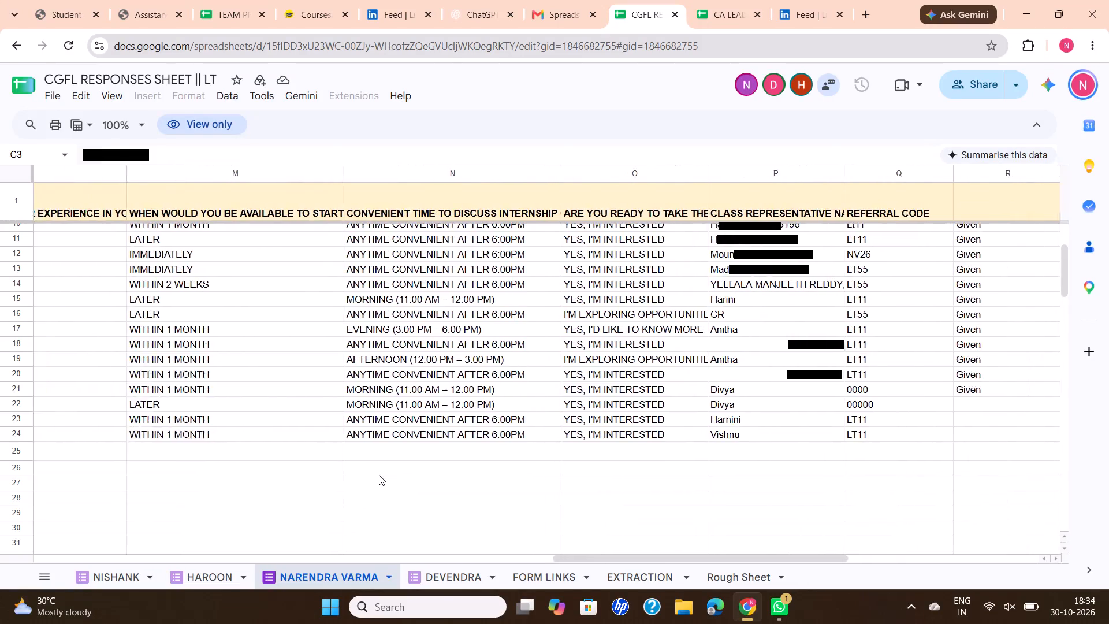
{"action": "scroll", "coordinate": [379, 475], "scroll_direction": "right", "scroll_amount": 4}
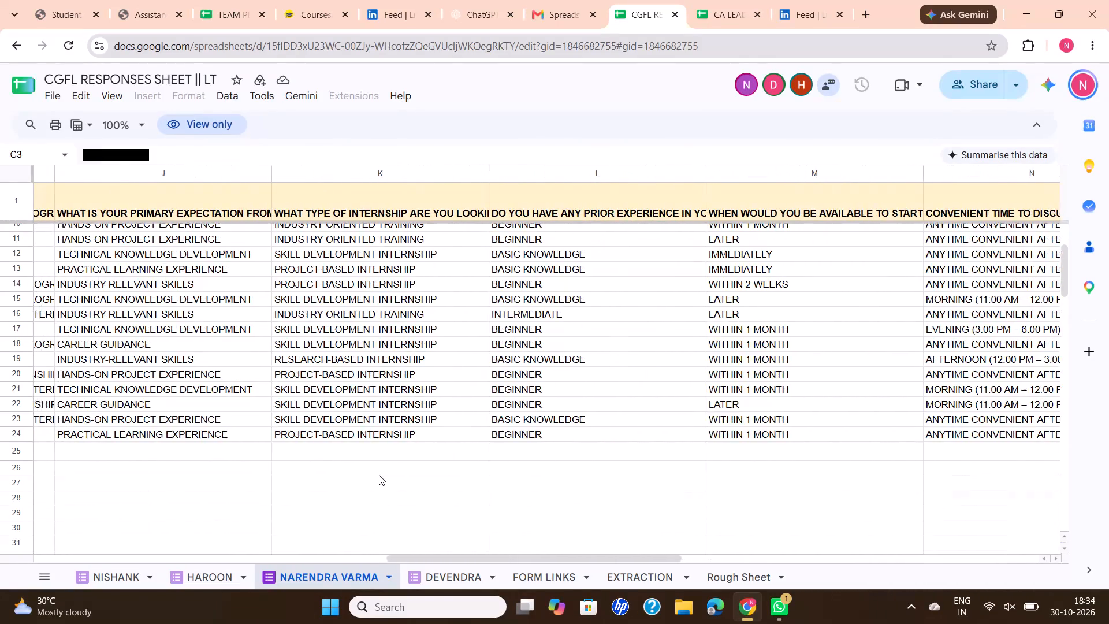
{"action": "scroll", "coordinate": [379, 475], "scroll_direction": "right", "scroll_amount": 3}
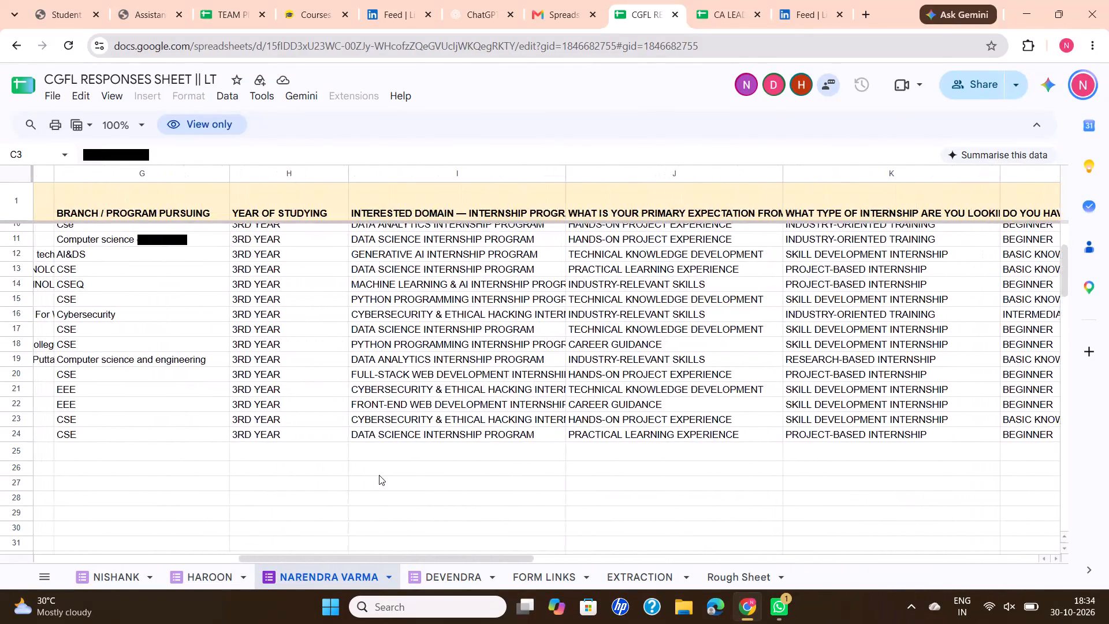
{"action": "scroll", "coordinate": [379, 475], "scroll_direction": "right", "scroll_amount": 1}
Check the REFERRAL CODE entries one by one on Narendra's sheet, working upward from the newest response in row 24.
{"action": "scroll", "coordinate": [379, 475], "scroll_direction": "left", "scroll_amount": 9}
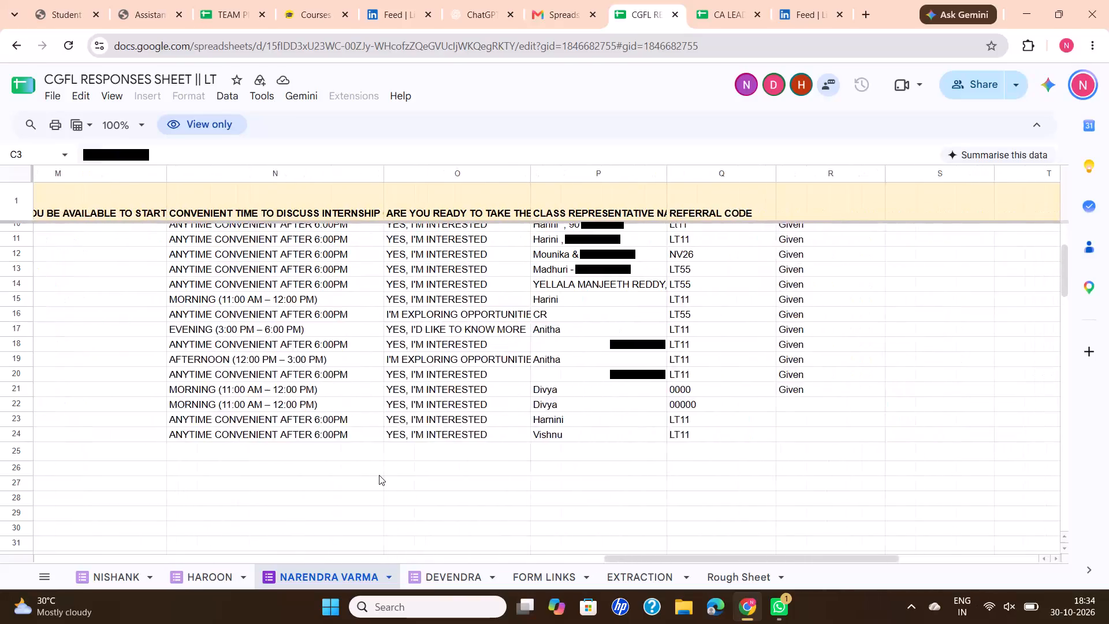
{"action": "scroll", "coordinate": [379, 475], "scroll_direction": "left", "scroll_amount": 1}
{"action": "left_click", "coordinate": [224, 434]}
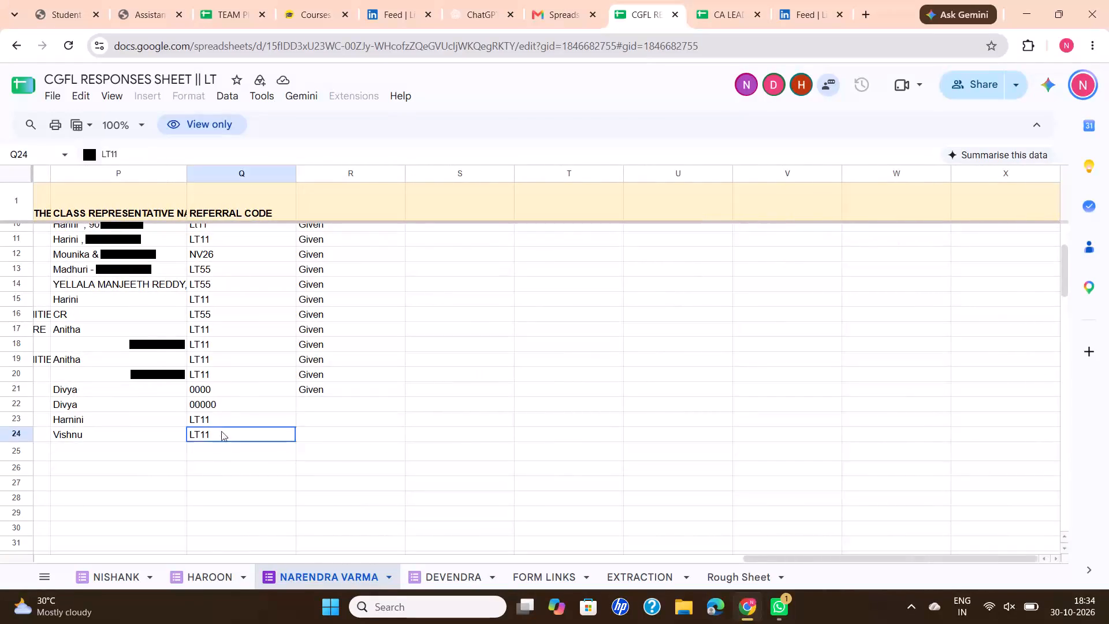
{"action": "left_click", "coordinate": [213, 420]}
{"action": "left_click_drag", "start_coordinate": [215, 406], "coordinate": [216, 387]}
{"action": "left_click", "coordinate": [216, 387]}
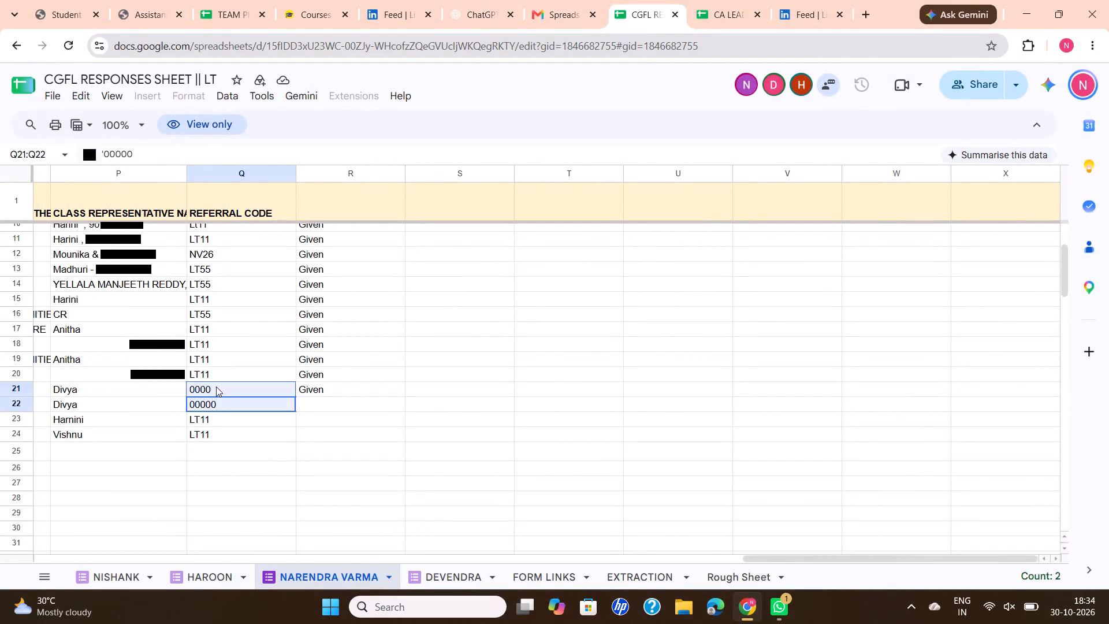
{"action": "left_click", "coordinate": [211, 373]}
{"action": "left_click", "coordinate": [215, 361]}
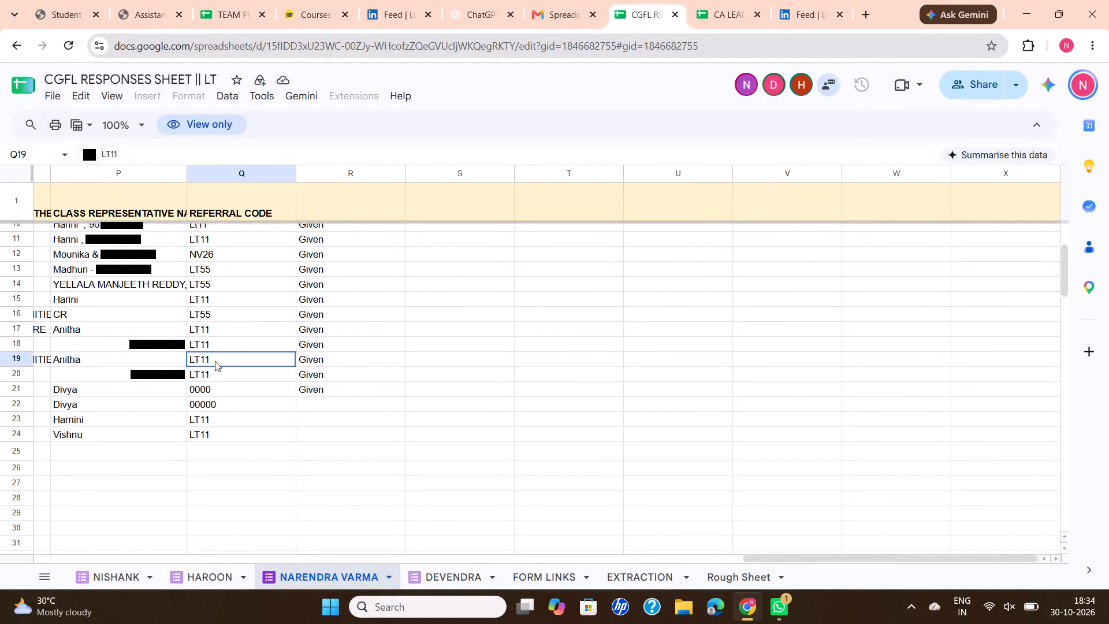
{"action": "left_click", "coordinate": [215, 346]}
{"action": "left_click_drag", "start_coordinate": [221, 329], "coordinate": [229, 327]}
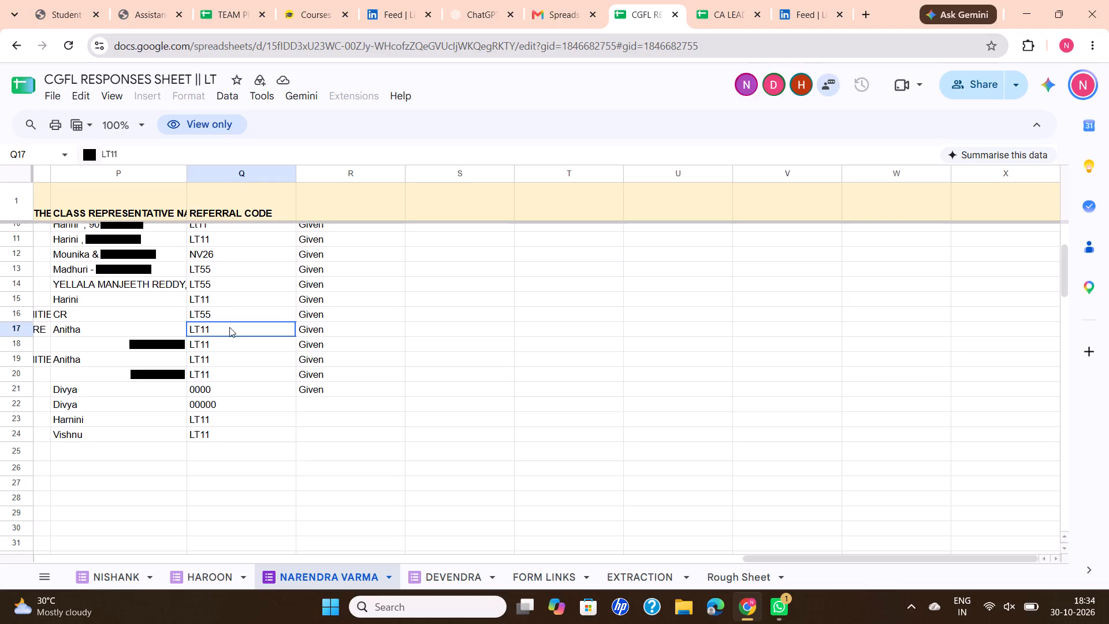
{"action": "left_click_drag", "start_coordinate": [229, 327], "coordinate": [223, 302]}
{"action": "left_click", "coordinate": [223, 302]}
{"action": "scroll", "coordinate": [223, 302], "scroll_direction": "up", "scroll_amount": 1}
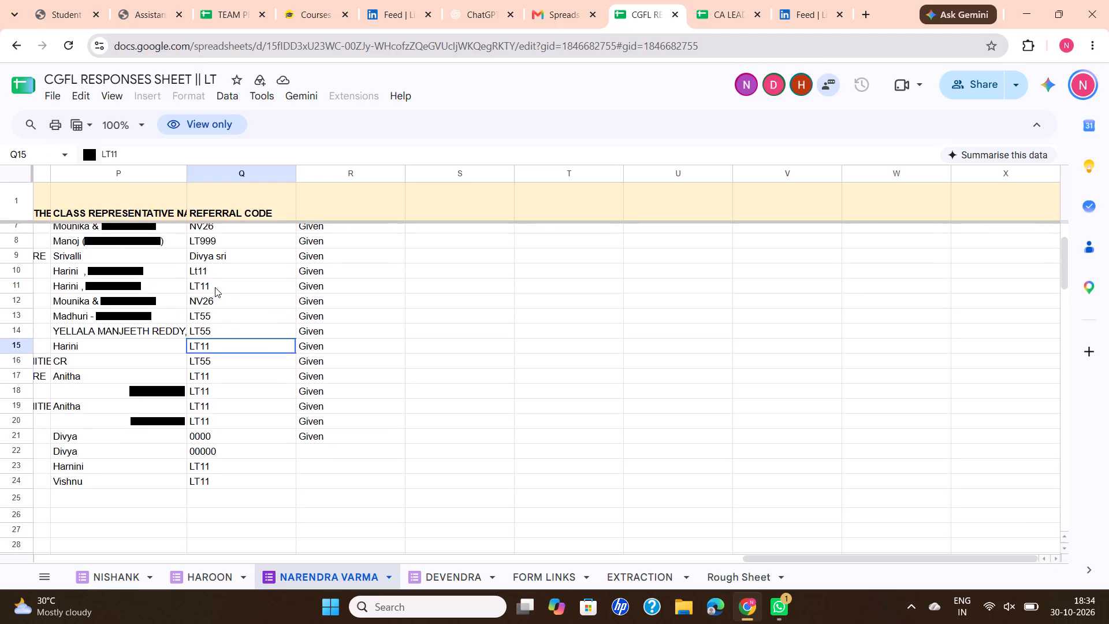
{"action": "left_click", "coordinate": [215, 287]}
{"action": "left_click", "coordinate": [217, 276]}
{"action": "scroll", "coordinate": [217, 276], "scroll_direction": "up", "scroll_amount": 1}
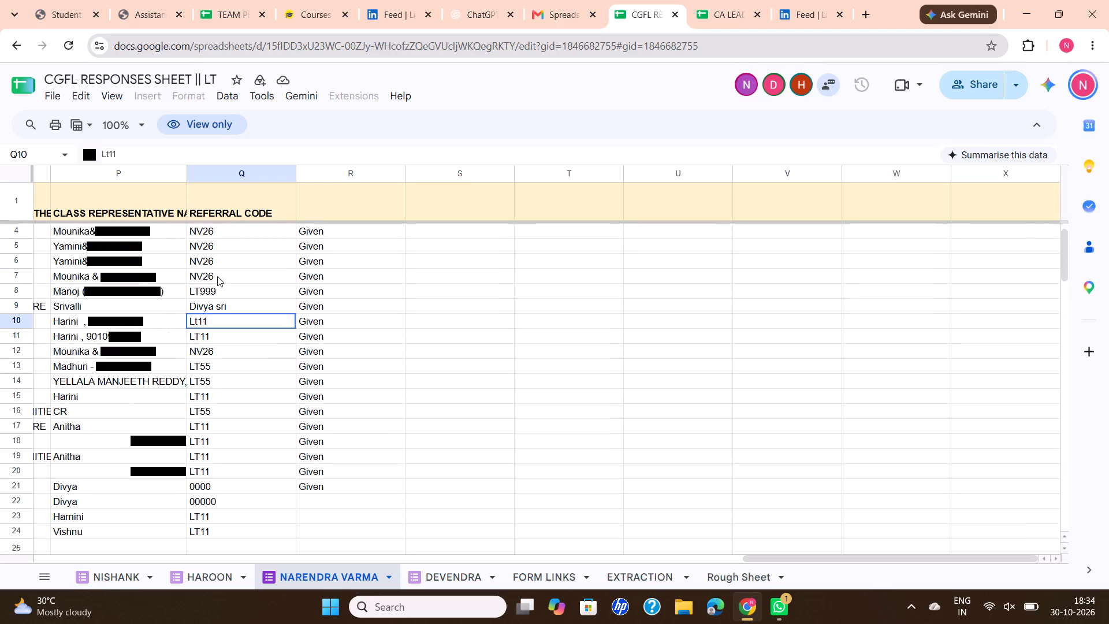
{"action": "scroll", "coordinate": [217, 276], "scroll_direction": "up", "scroll_amount": 2}
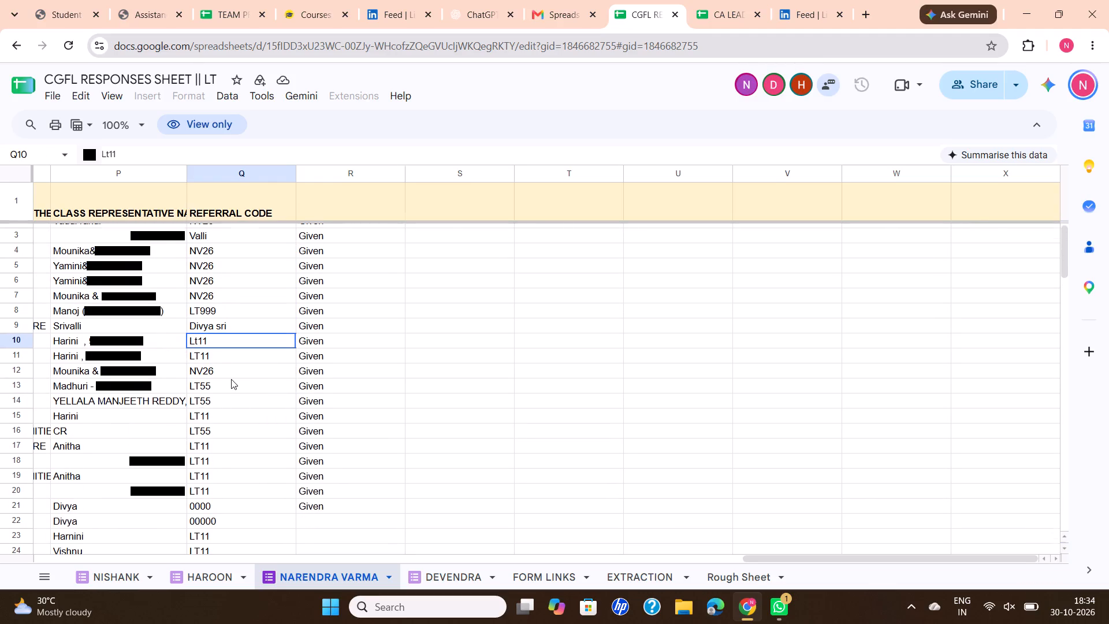
{"action": "scroll", "coordinate": [231, 379], "scroll_direction": "right", "scroll_amount": 7}
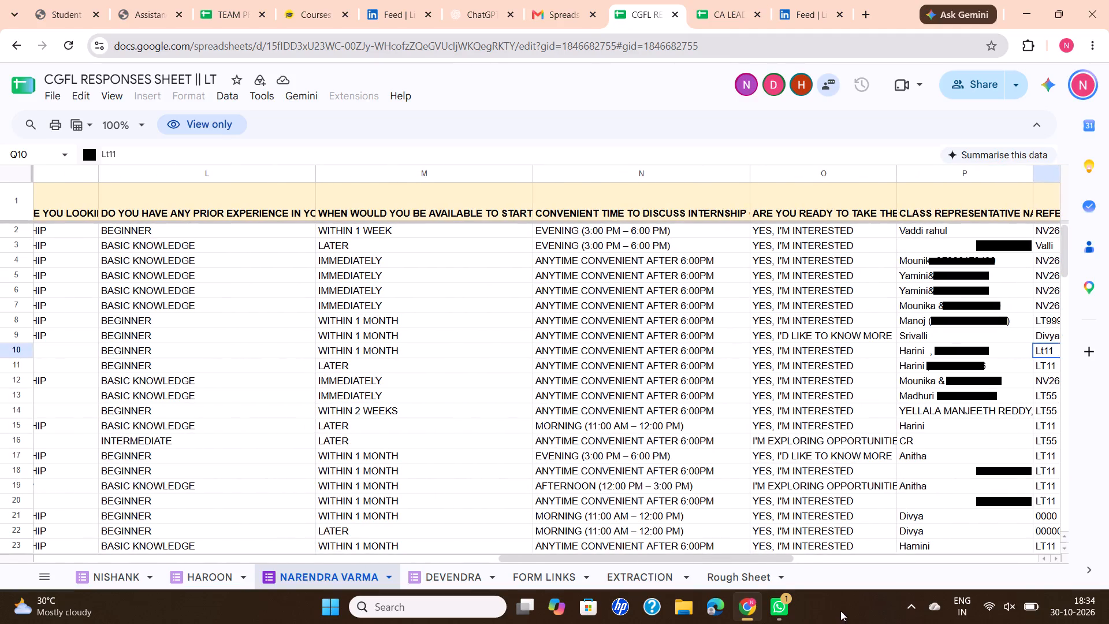
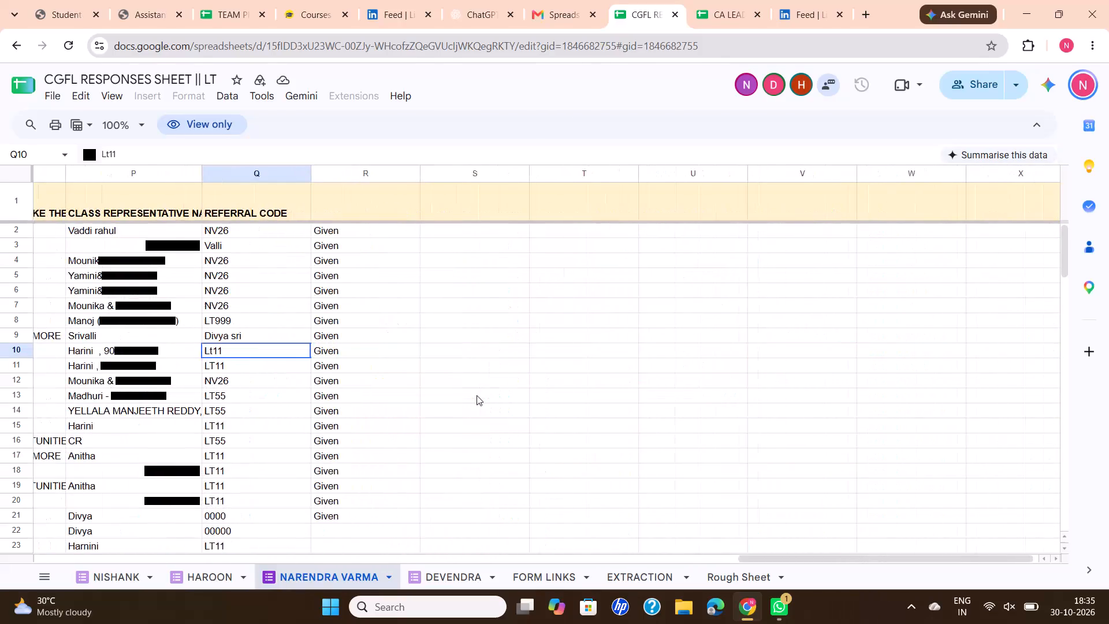
Review the form responses on Narendra's sheet again, from the referral codes back to the timestamps, names and colleges of the newest entries.
{"action": "scroll", "coordinate": [477, 395], "scroll_direction": "down", "scroll_amount": 1}
{"action": "scroll", "coordinate": [477, 395], "scroll_direction": "up", "scroll_amount": 1}
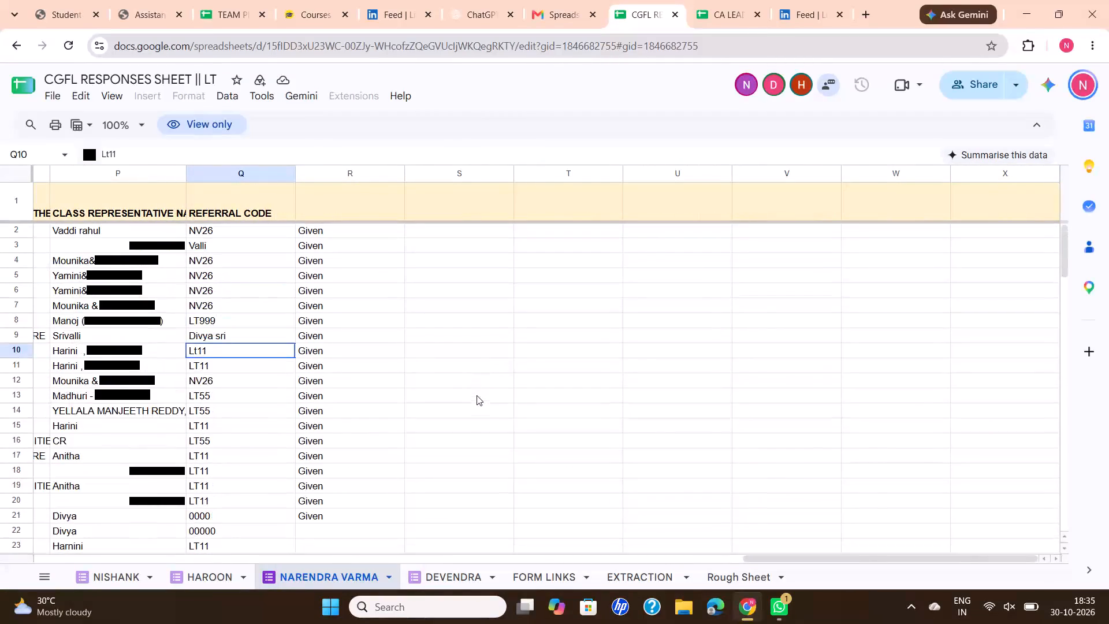
{"action": "scroll", "coordinate": [477, 395], "scroll_direction": "up", "scroll_amount": 1}
{"action": "scroll", "coordinate": [477, 395], "scroll_direction": "down", "scroll_amount": 1}
{"action": "scroll", "coordinate": [477, 395], "scroll_direction": "right", "scroll_amount": 6}
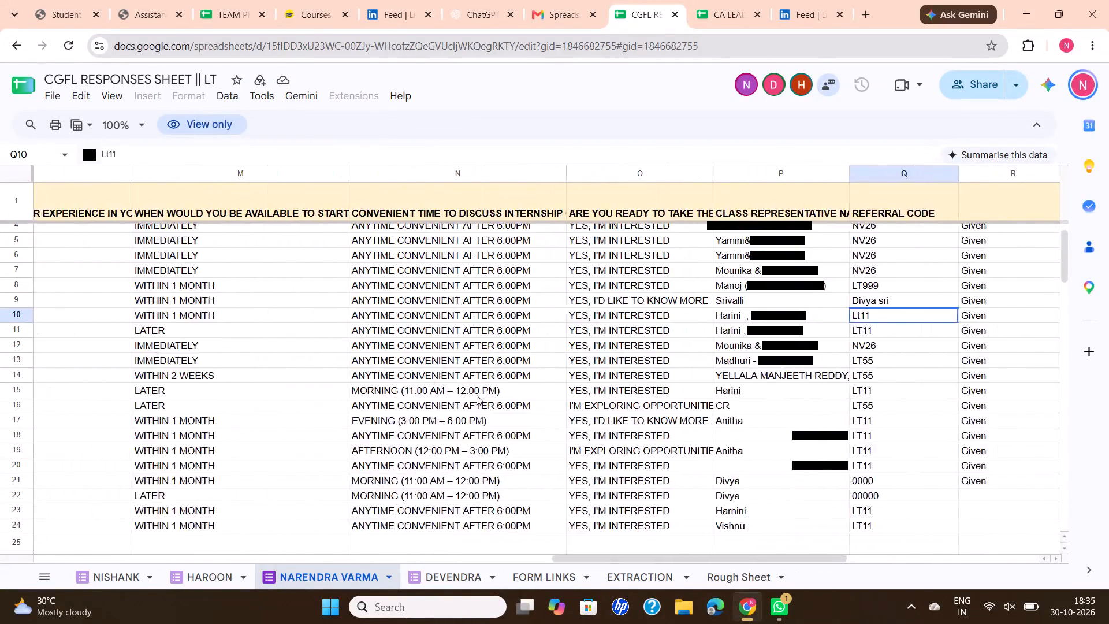
{"action": "scroll", "coordinate": [477, 395], "scroll_direction": "right", "scroll_amount": 11}
{"action": "scroll", "coordinate": [477, 395], "scroll_direction": "down", "scroll_amount": 3}
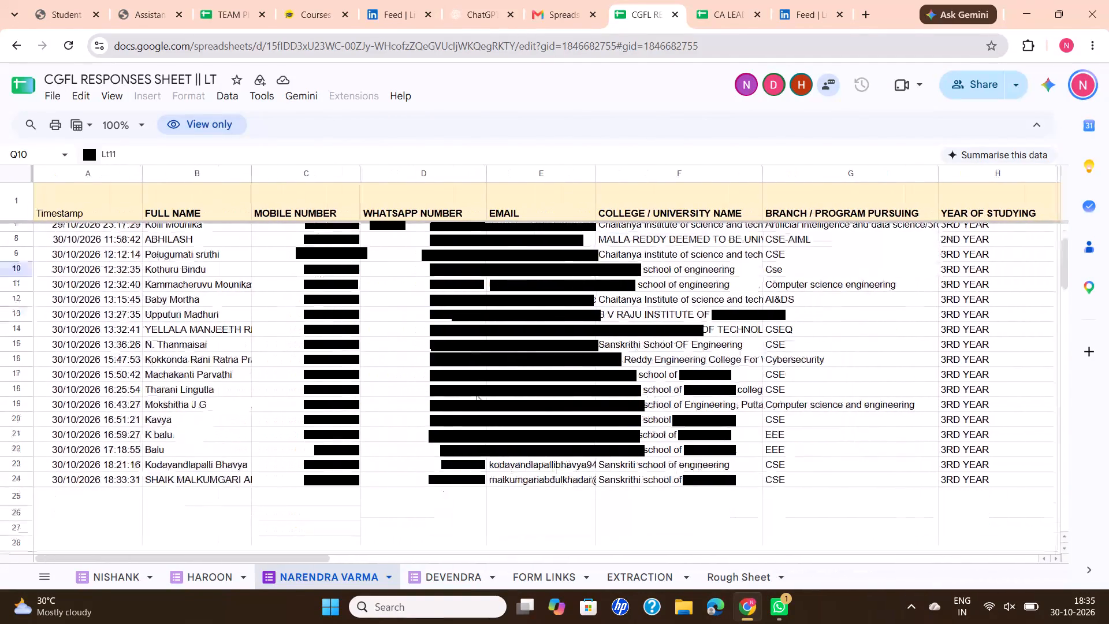
{"action": "scroll", "coordinate": [477, 395], "scroll_direction": "down", "scroll_amount": 2}
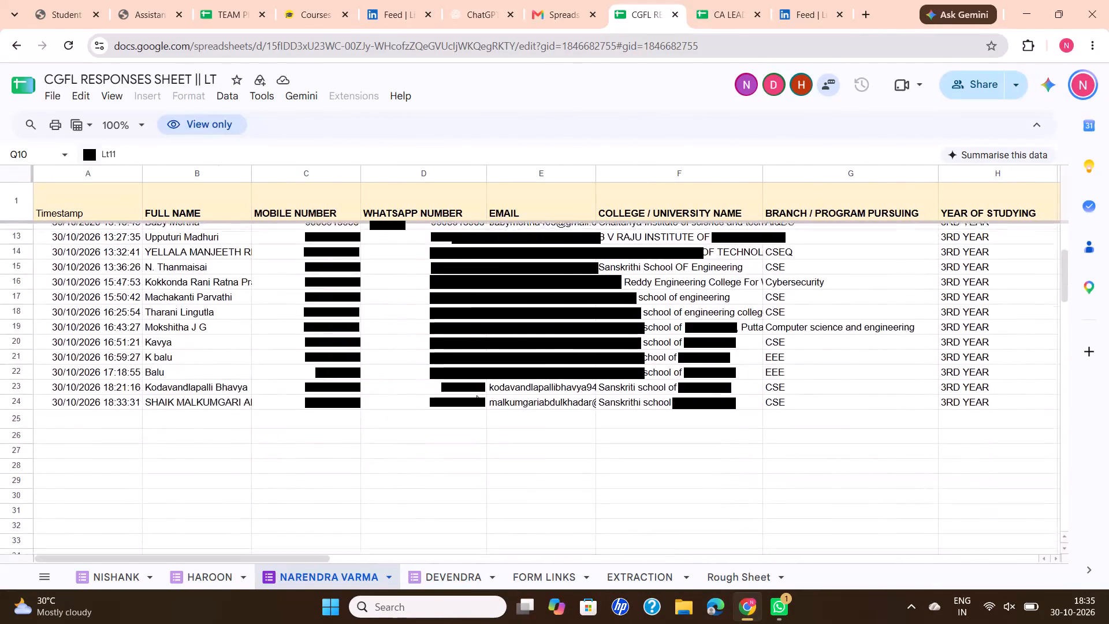
{"action": "scroll", "coordinate": [477, 395], "scroll_direction": "down", "scroll_amount": 1}
{"action": "scroll", "coordinate": [477, 395], "scroll_direction": "up", "scroll_amount": 1}
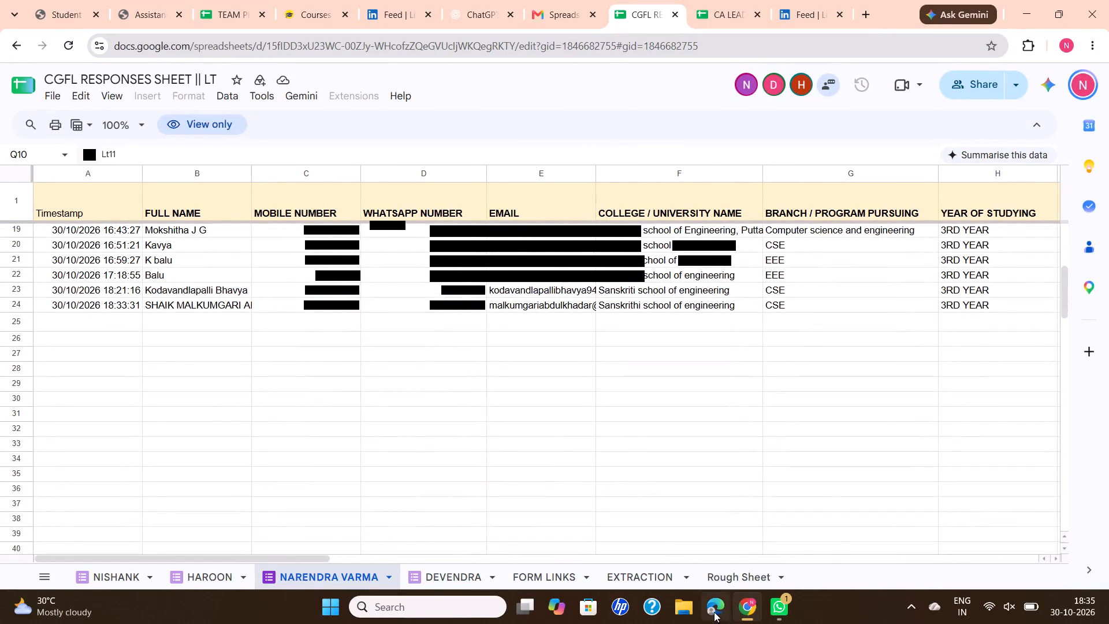
Switch back to the CA LEADS spreadsheet and bring up the phone number of the next uncalled lead, in row 91.
{"action": "left_click", "coordinate": [716, 23]}
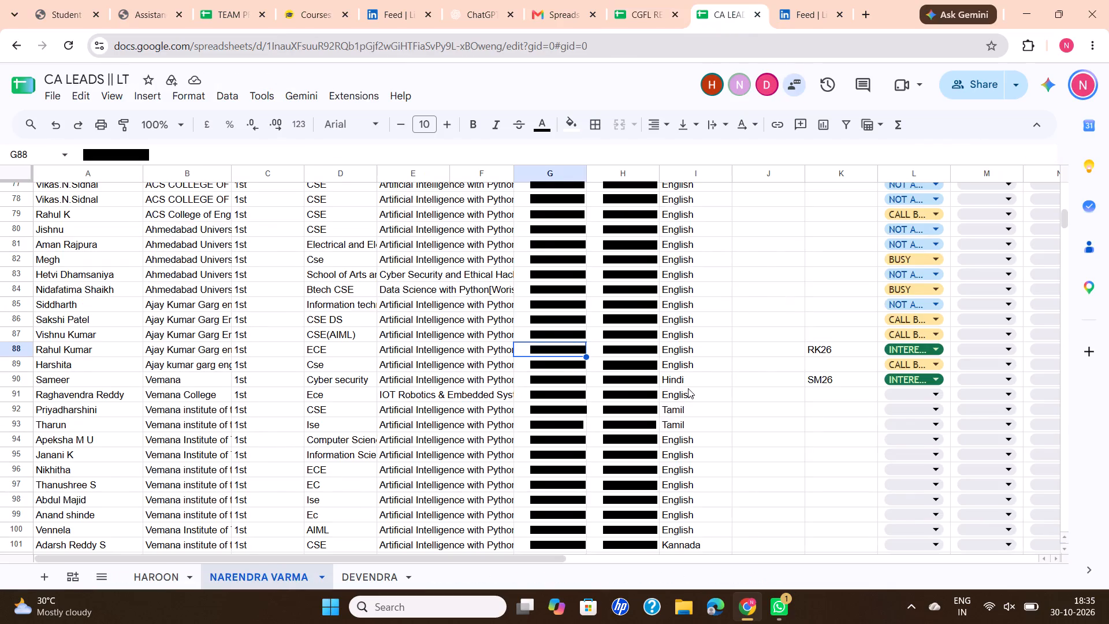
{"action": "scroll", "coordinate": [688, 388], "scroll_direction": "left", "scroll_amount": 1}
{"action": "scroll", "coordinate": [688, 388], "scroll_direction": "down", "scroll_amount": 1}
{"action": "left_click", "coordinate": [689, 356]}
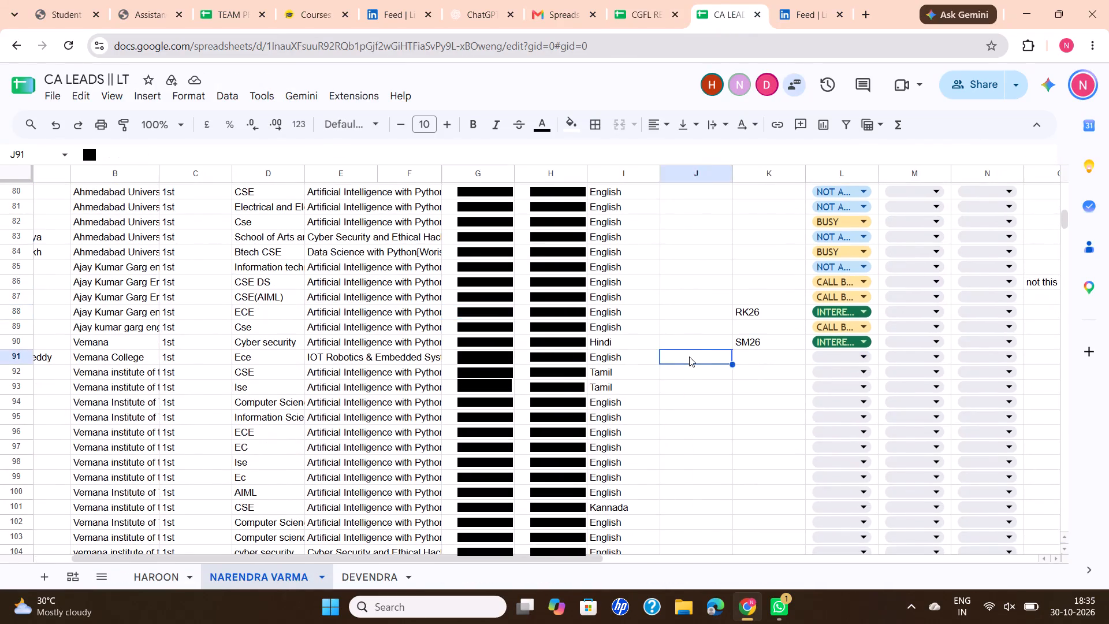
{"action": "scroll", "coordinate": [689, 356], "scroll_direction": "right", "scroll_amount": 2}
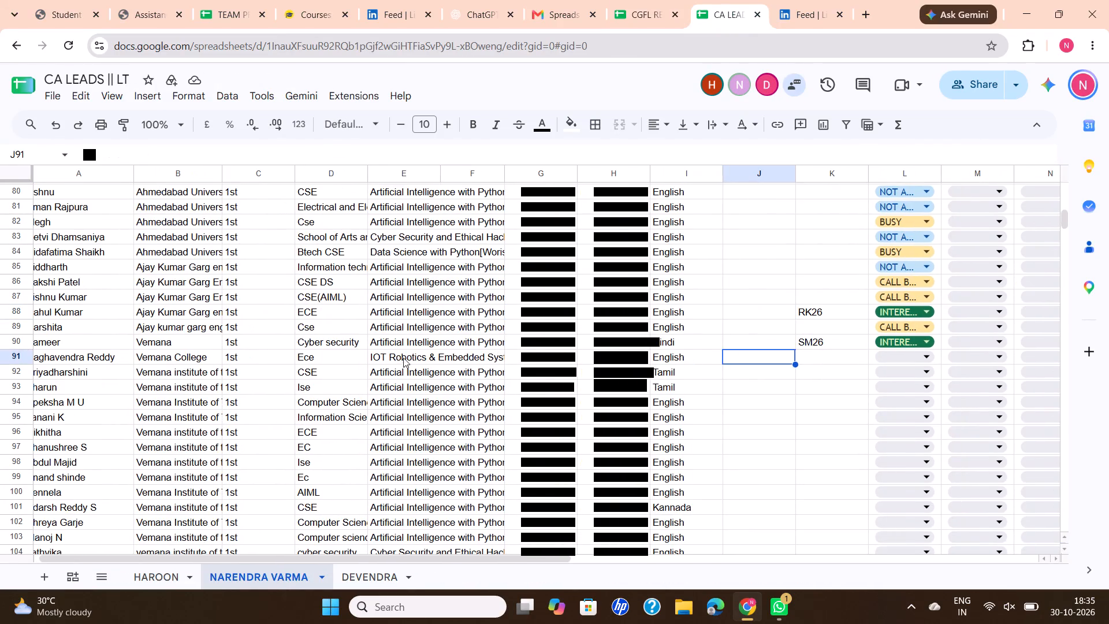
{"action": "left_click", "coordinate": [555, 355]}
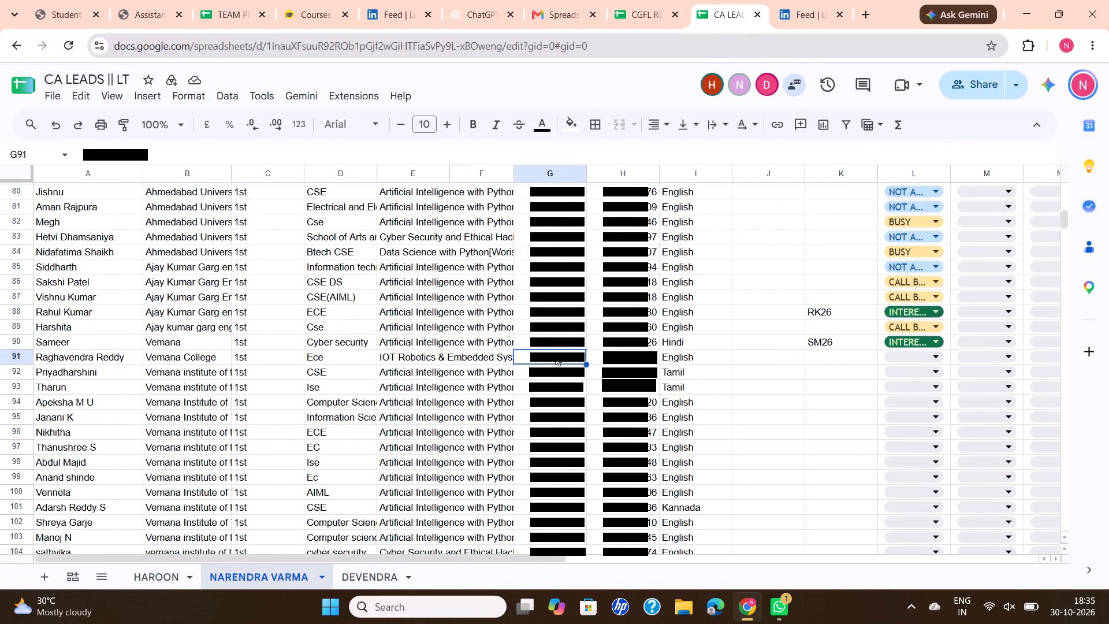
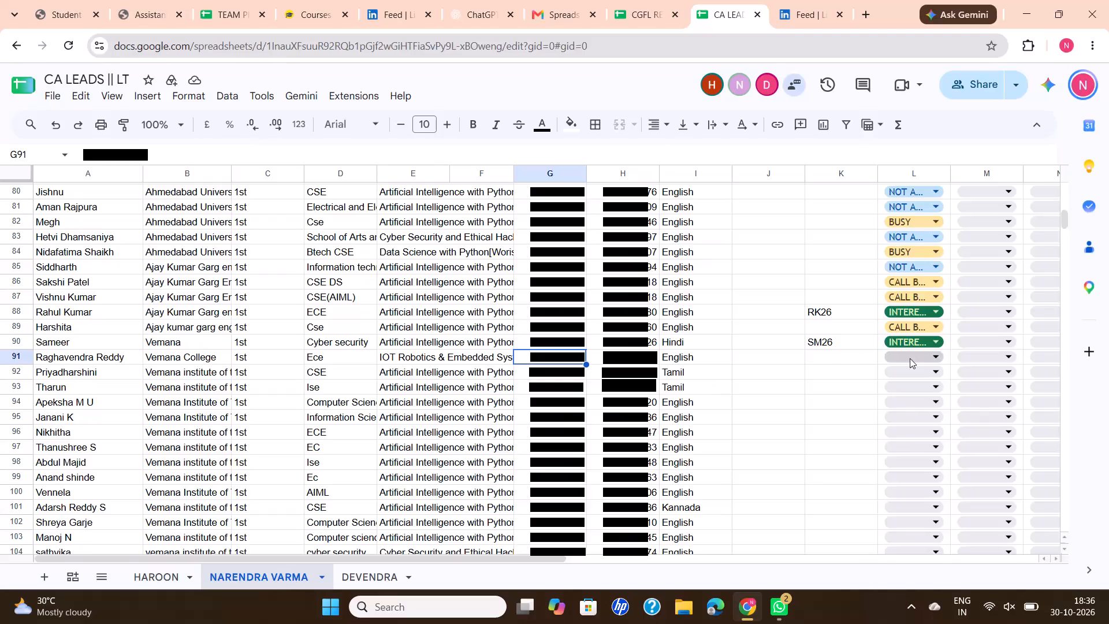
Set the call status of the lead in row 91 to NOT ANSWERED.
{"action": "left_click_drag", "start_coordinate": [910, 358], "coordinate": [910, 445]}
{"action": "left_click", "coordinate": [910, 445]}
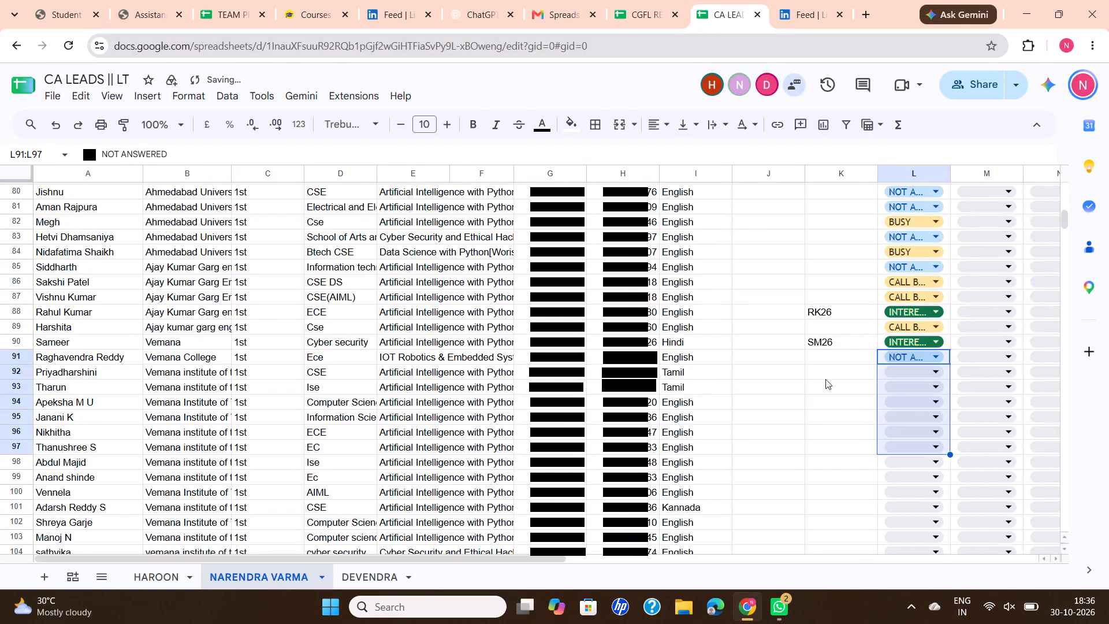
Bring up the phone number of the next uncalled lead, in row 92.
{"action": "left_click", "coordinate": [811, 369]}
{"action": "scroll", "coordinate": [701, 366], "scroll_direction": "right", "scroll_amount": 1}
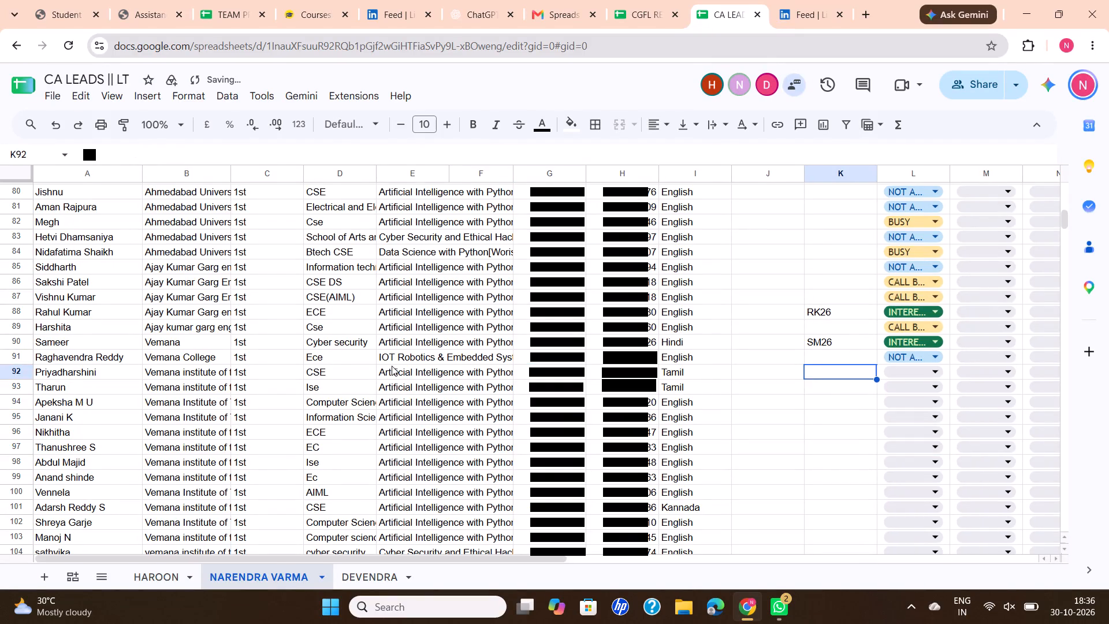
{"action": "left_click", "coordinate": [533, 372]}
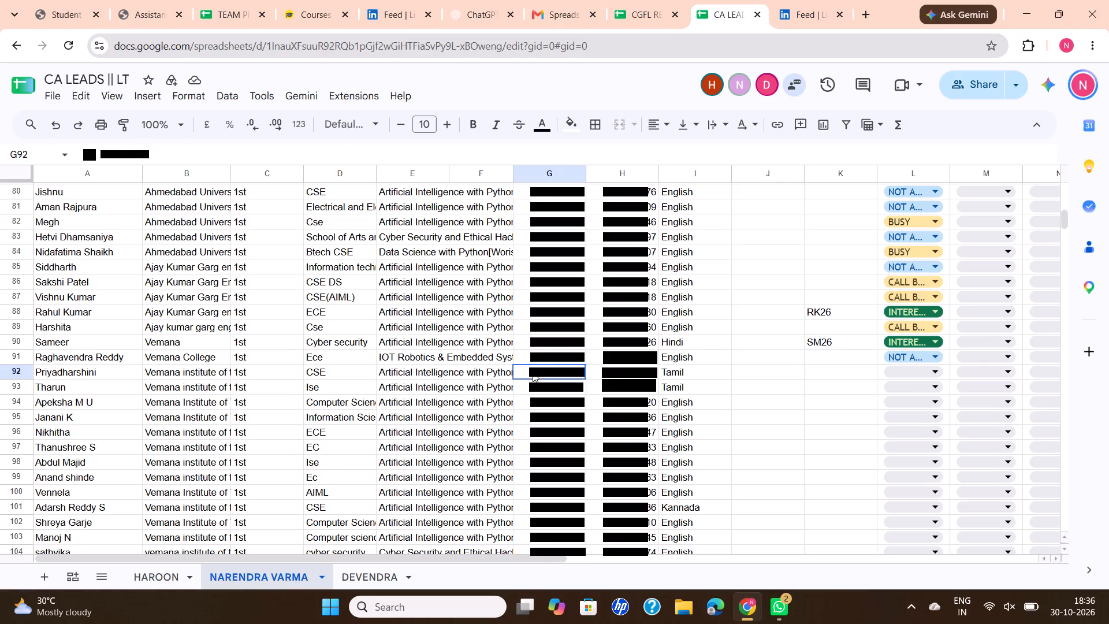
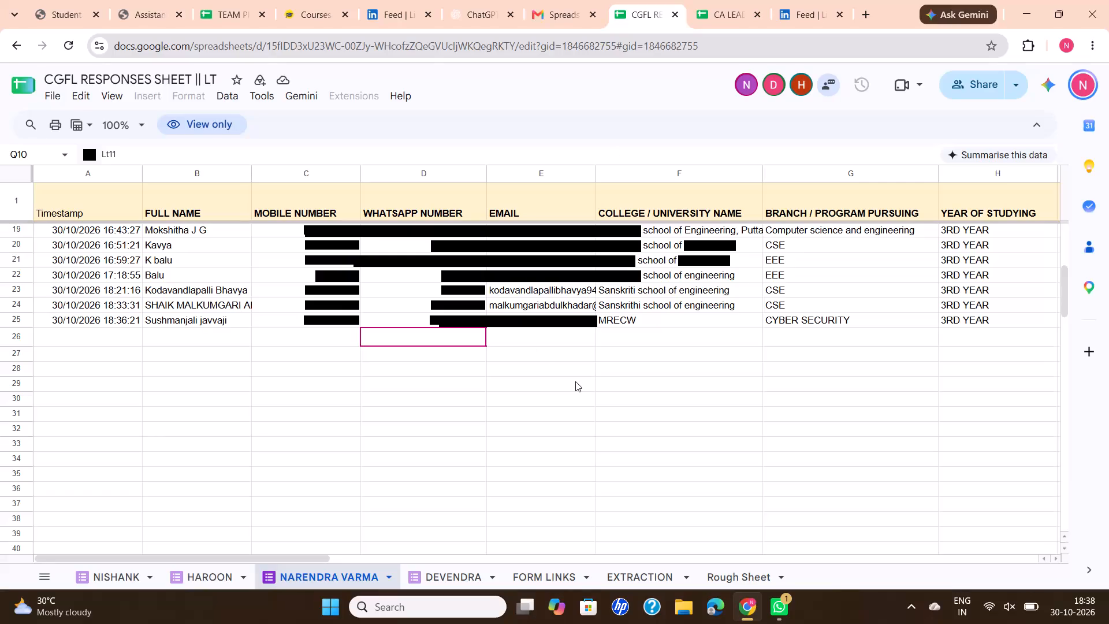
{"action": "scroll", "coordinate": [575, 381], "scroll_direction": "left", "scroll_amount": 1}
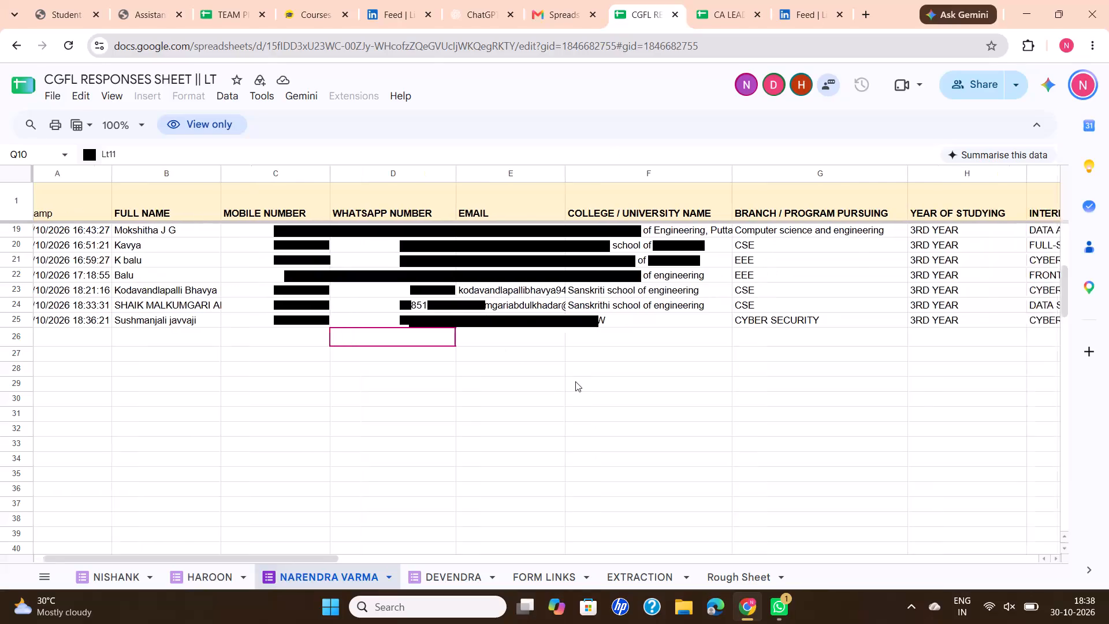
{"action": "scroll", "coordinate": [575, 381], "scroll_direction": "left", "scroll_amount": 4}
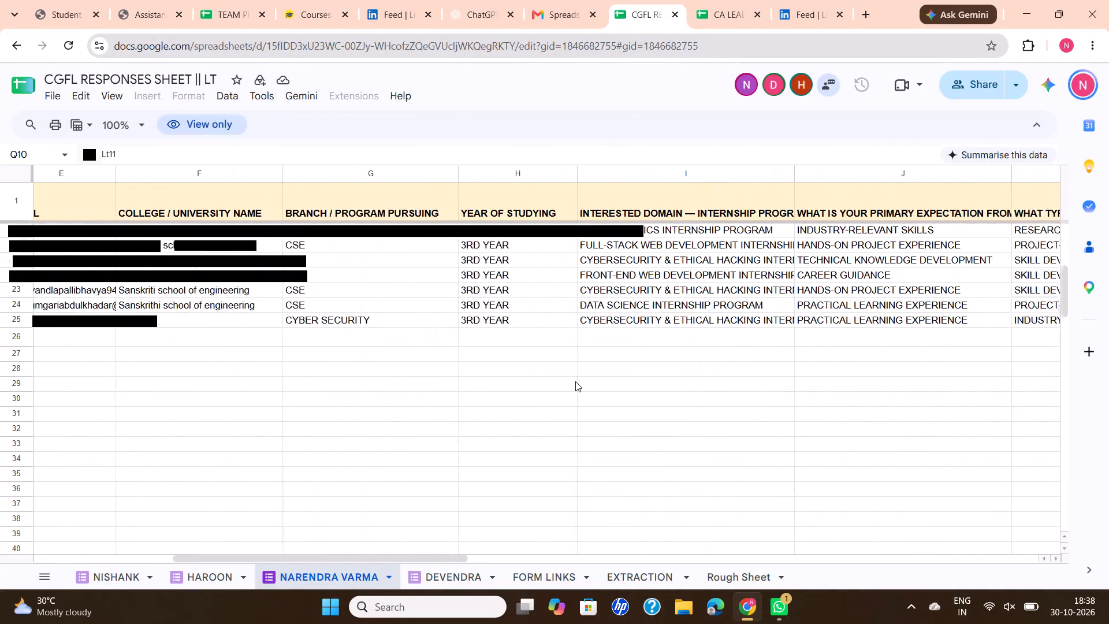
{"action": "scroll", "coordinate": [575, 381], "scroll_direction": "left", "scroll_amount": 4}
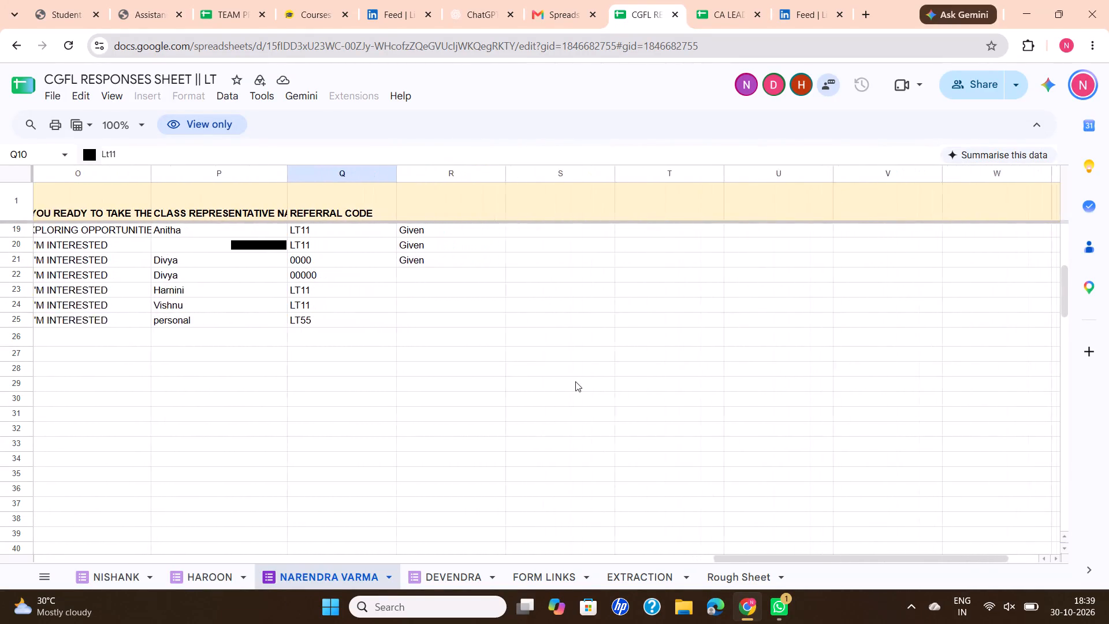
{"action": "scroll", "coordinate": [575, 381], "scroll_direction": "up", "scroll_amount": 1}
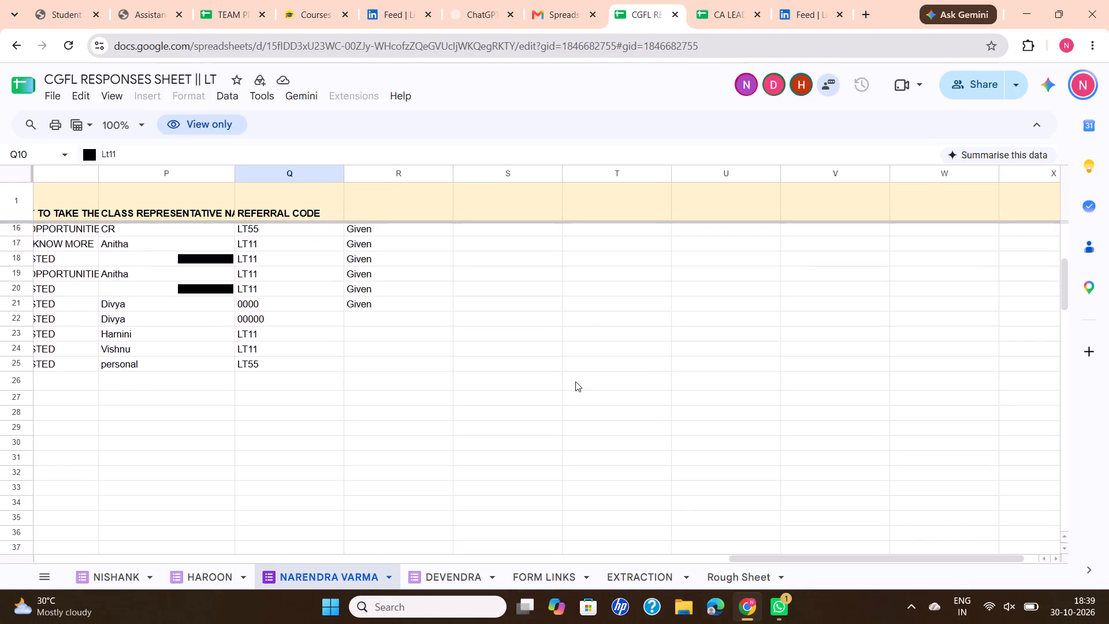
Check the row 13 response on Narendra's sheet, from its referral code back to the name, WhatsApp number and college.
{"action": "scroll", "coordinate": [575, 381], "scroll_direction": "up", "scroll_amount": 2}
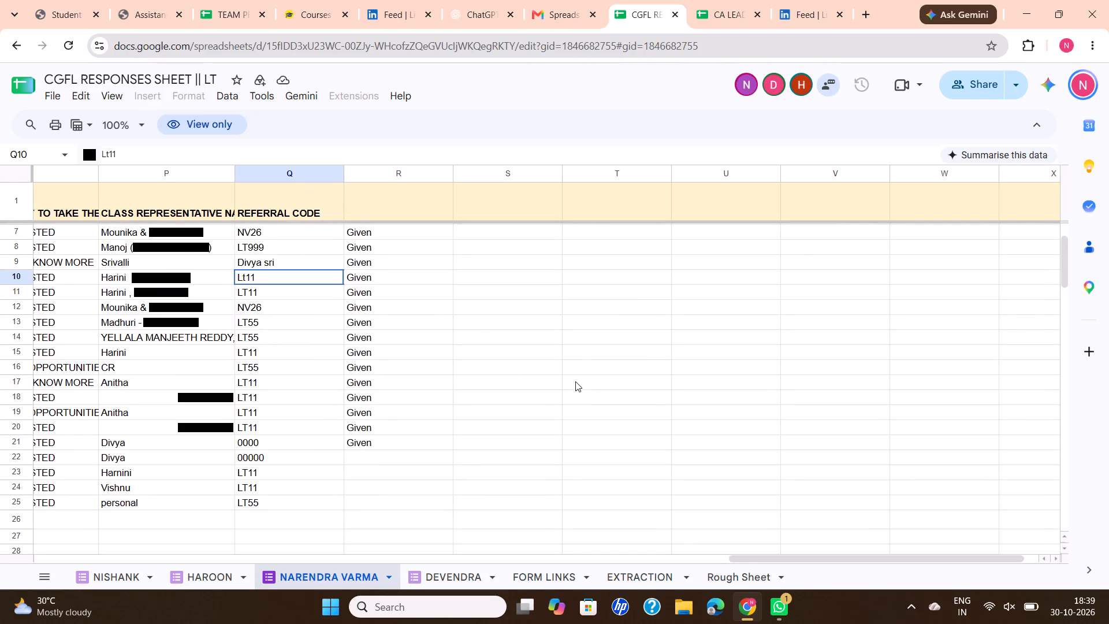
{"action": "left_click", "coordinate": [274, 317]}
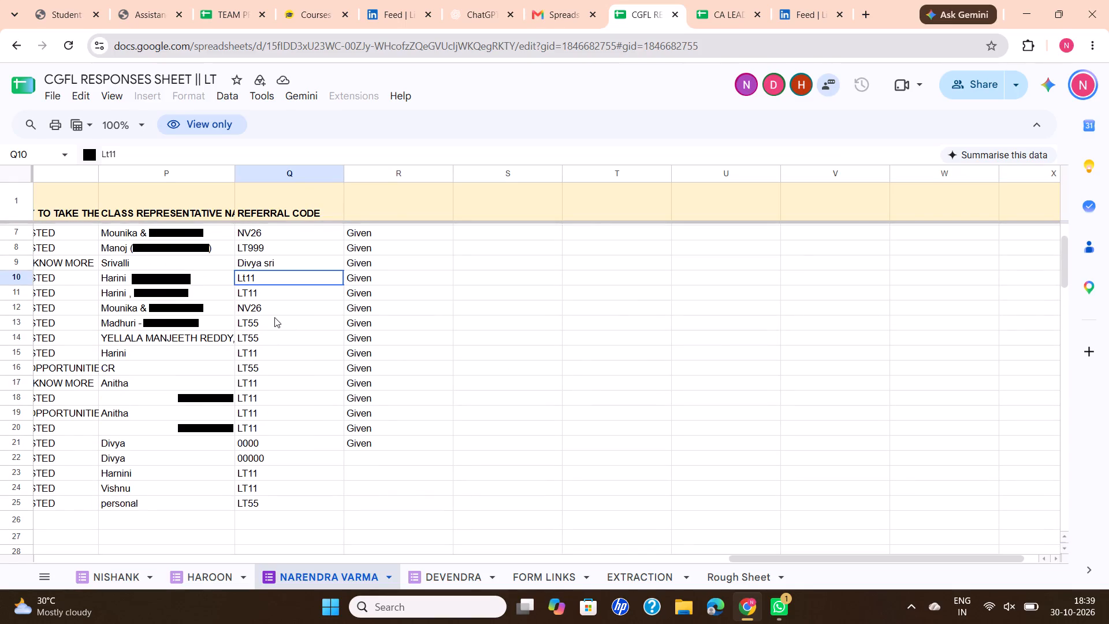
{"action": "scroll", "coordinate": [274, 317], "scroll_direction": "right", "scroll_amount": 14}
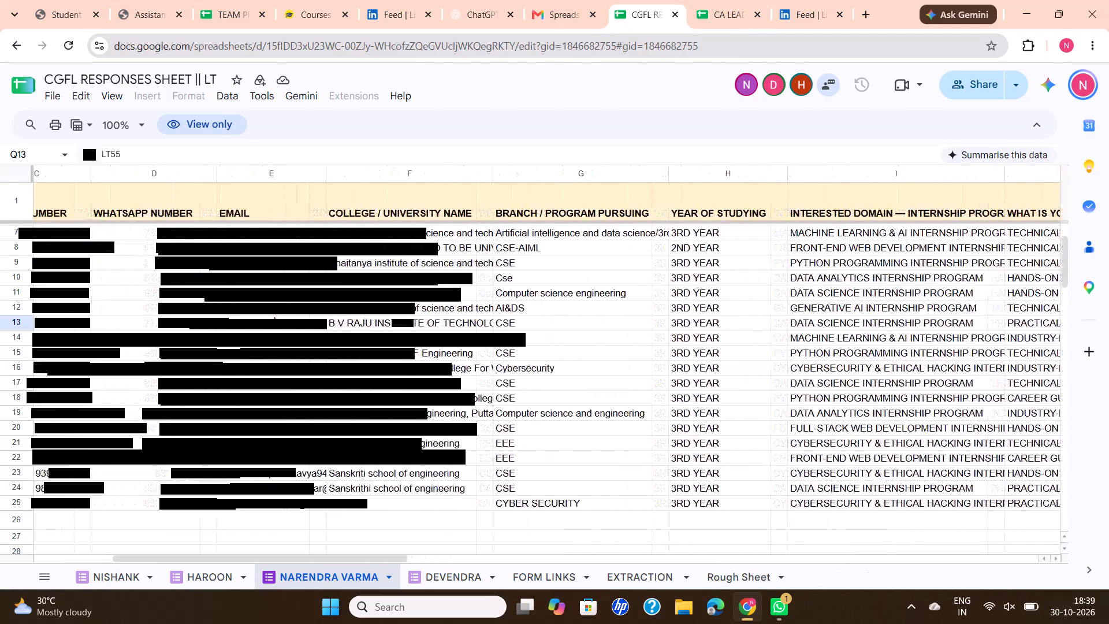
{"action": "scroll", "coordinate": [274, 317], "scroll_direction": "right", "scroll_amount": 3}
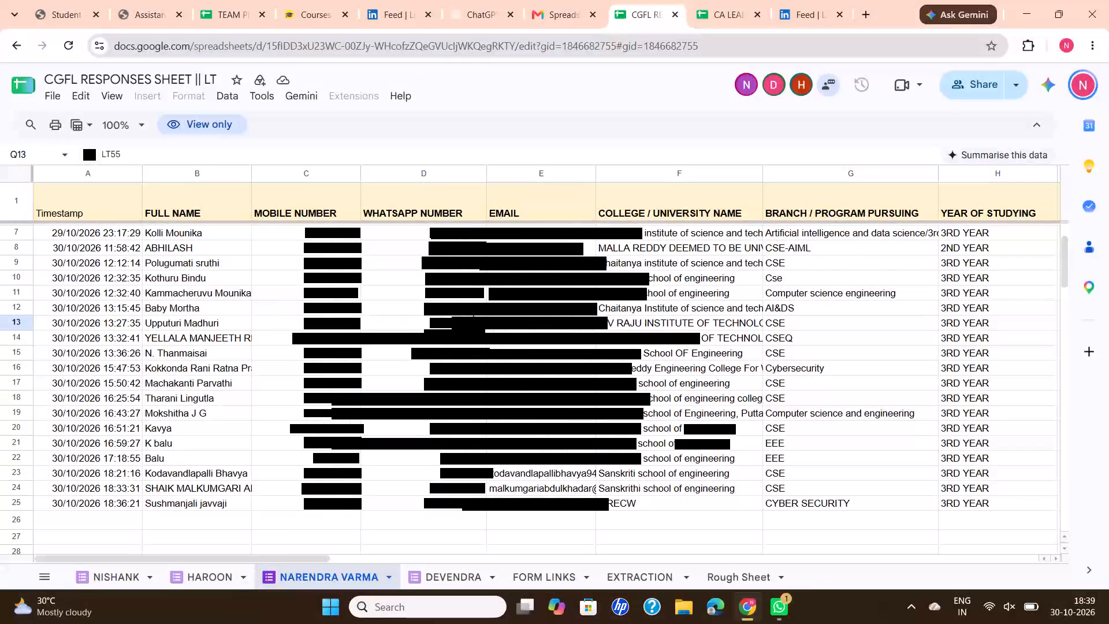
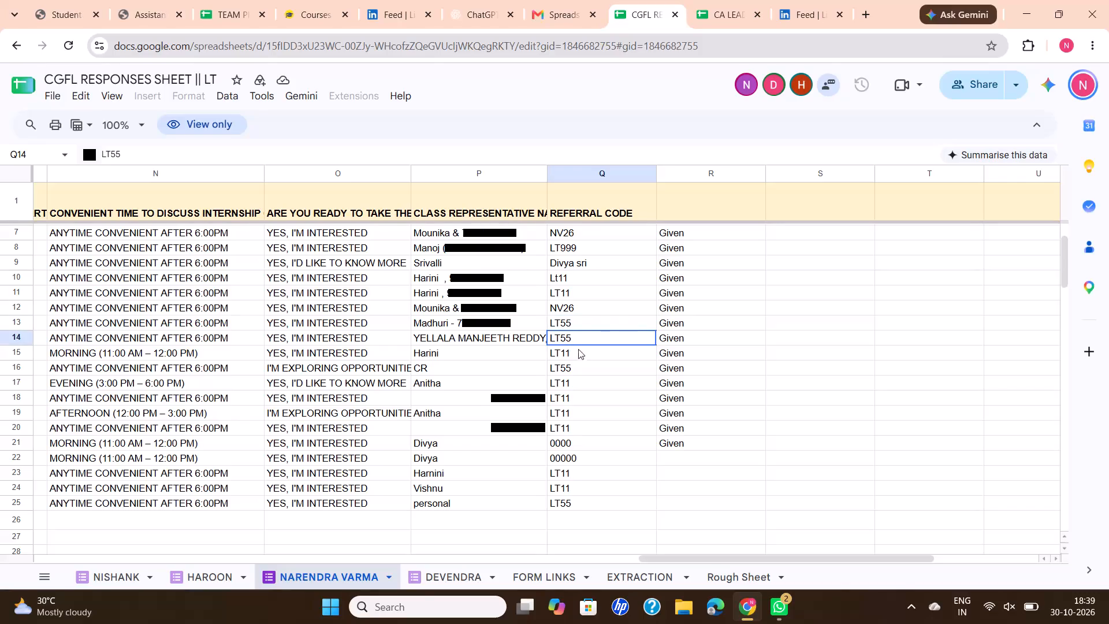
Check the referral codes on Narendra's CGFL response sheet, focusing on the LT55 entries in rows 16 and 25.
{"action": "left_click", "coordinate": [575, 363]}
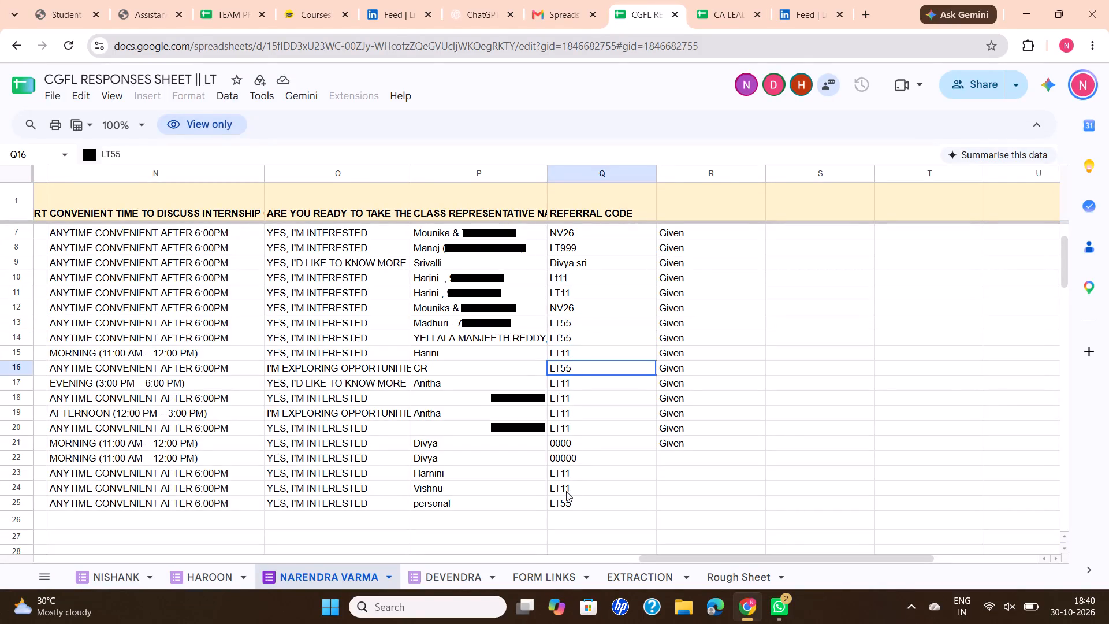
{"action": "left_click", "coordinate": [564, 497]}
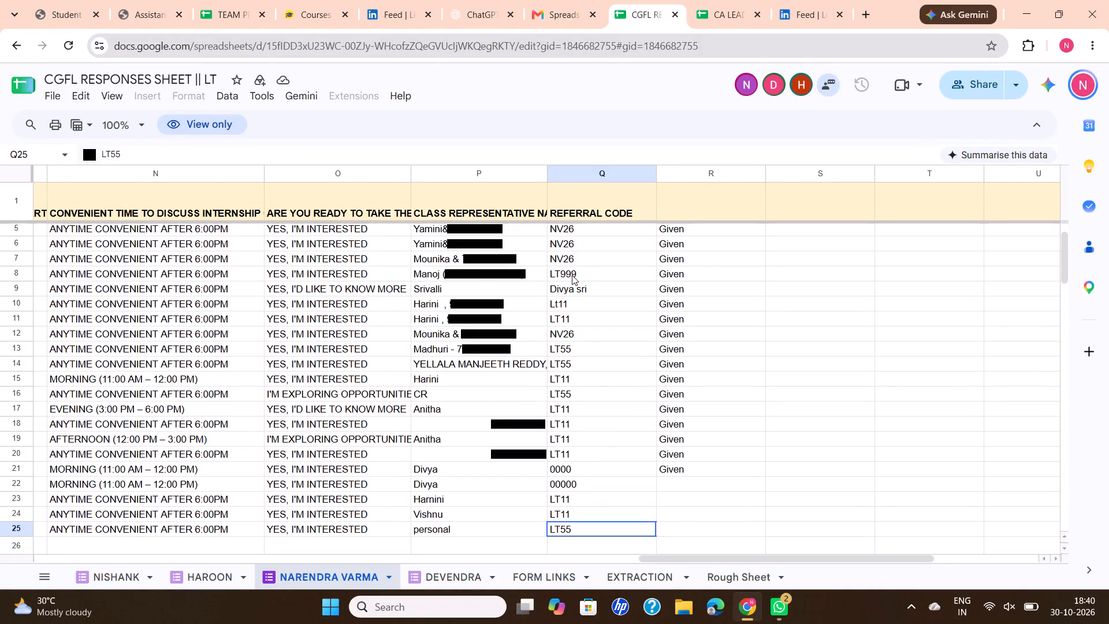
{"action": "scroll", "coordinate": [572, 275], "scroll_direction": "up", "scroll_amount": 2}
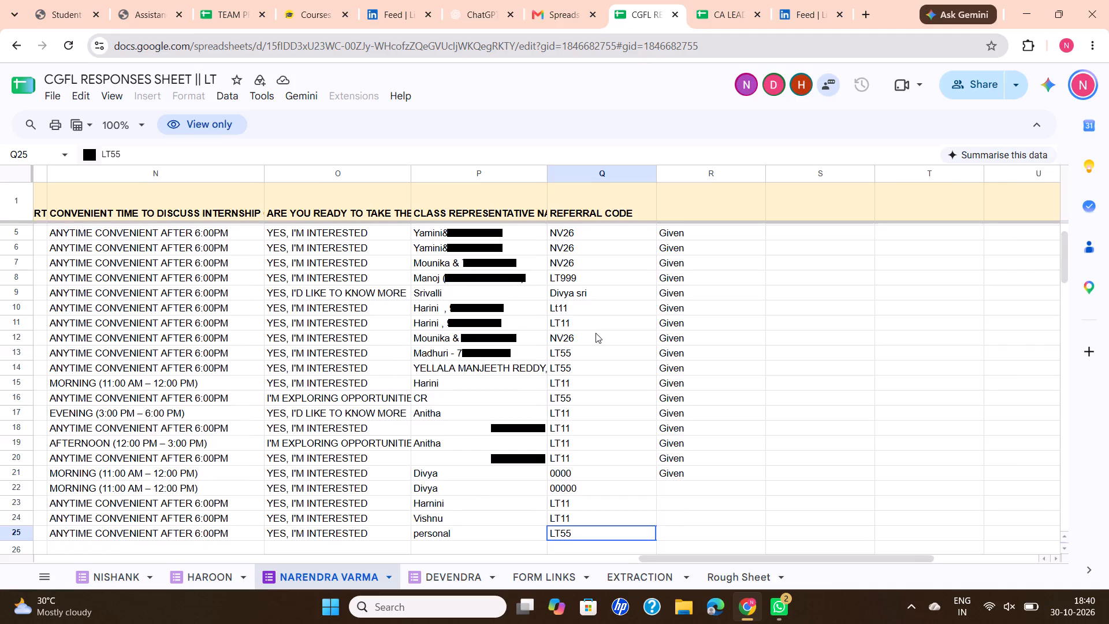
{"action": "scroll", "coordinate": [596, 333], "scroll_direction": "right", "scroll_amount": 1}
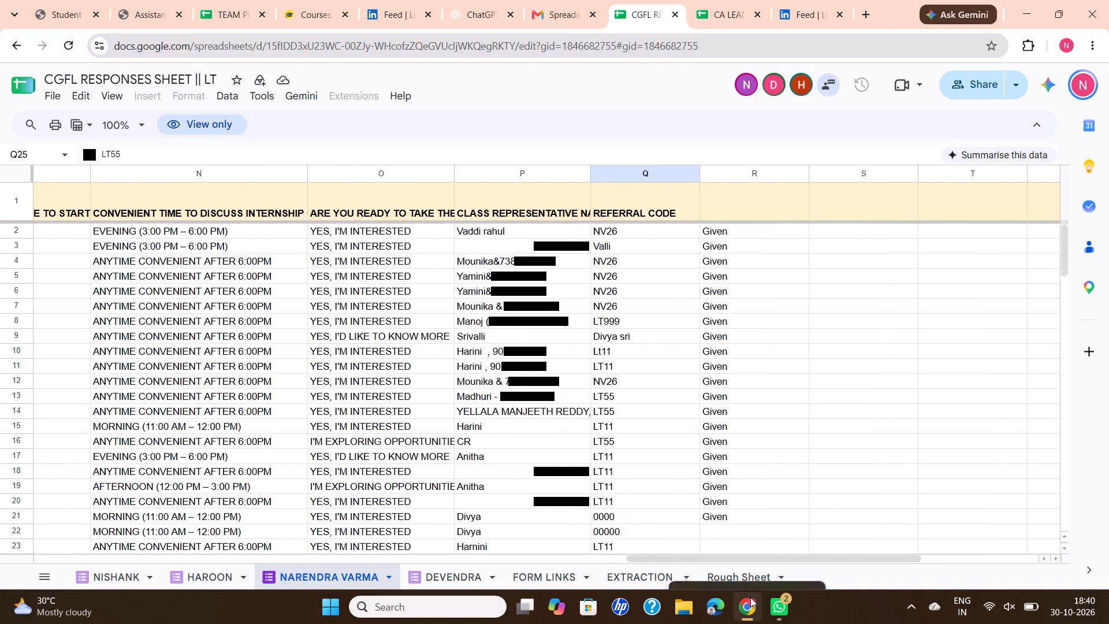
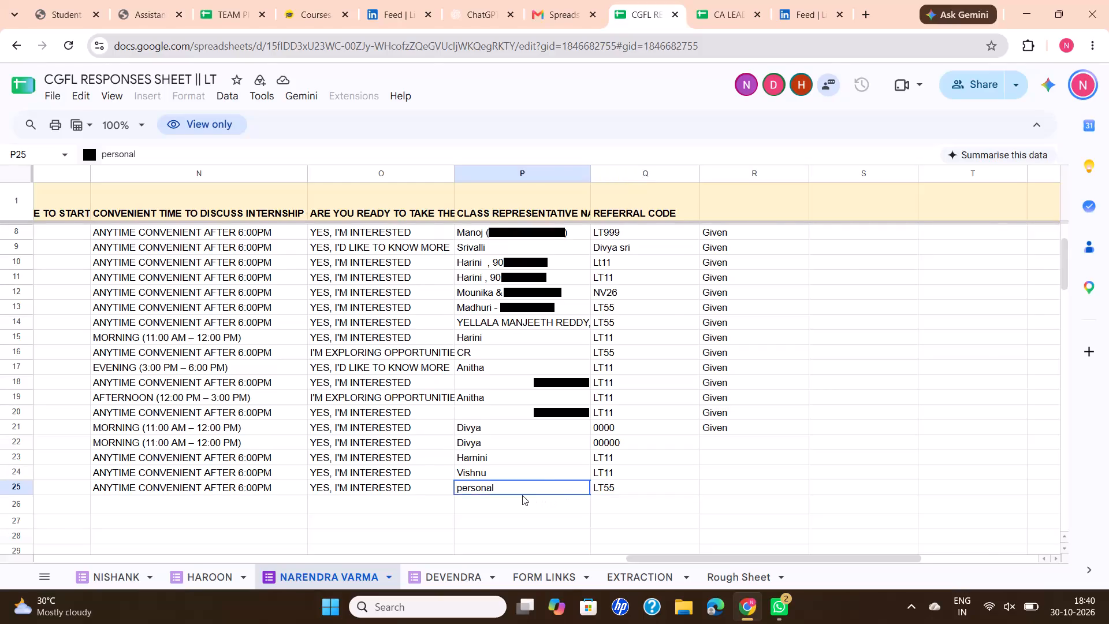
Examine the timestamps, student names, colleges, branches and years of study of the latest form responses on the current sheet.
{"action": "scroll", "coordinate": [522, 495], "scroll_direction": "right", "scroll_amount": 4}
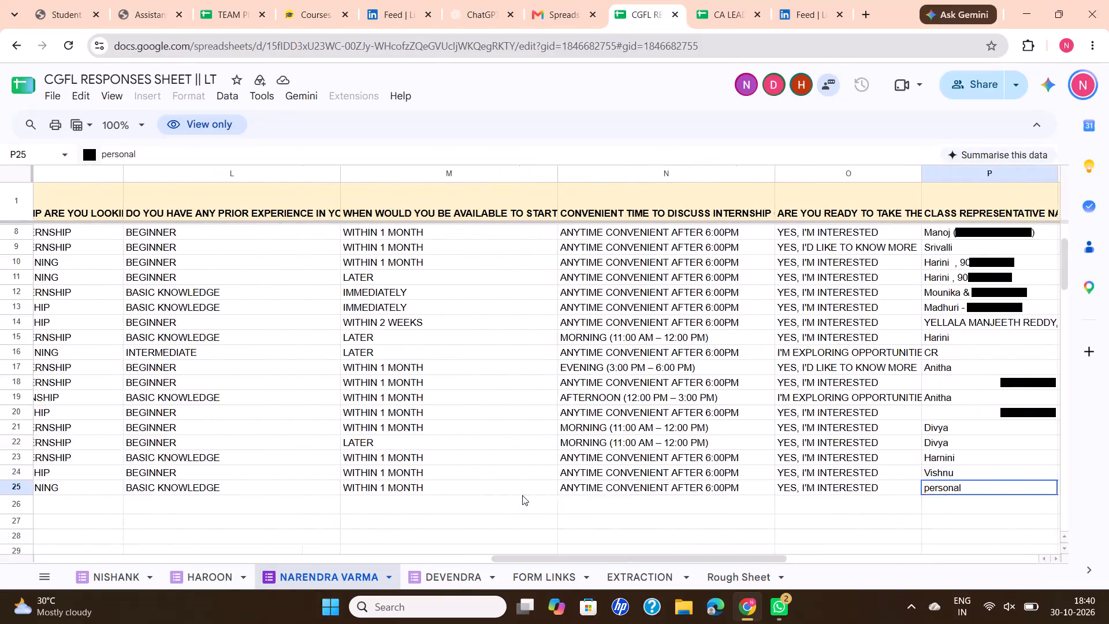
{"action": "scroll", "coordinate": [522, 495], "scroll_direction": "right", "scroll_amount": 12}
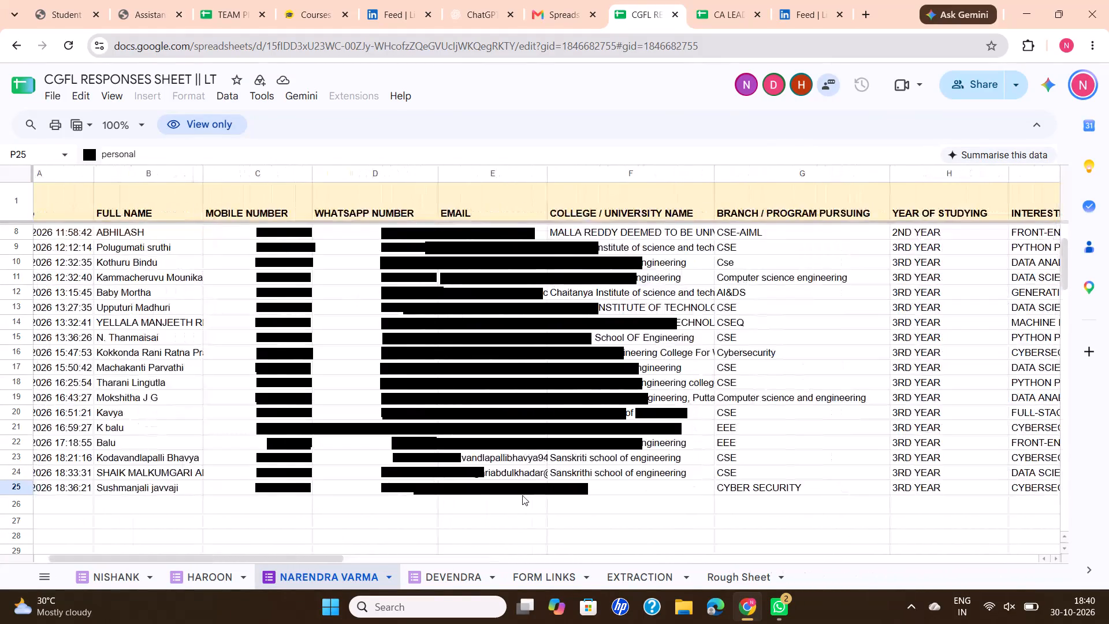
{"action": "scroll", "coordinate": [522, 495], "scroll_direction": "down", "scroll_amount": 1}
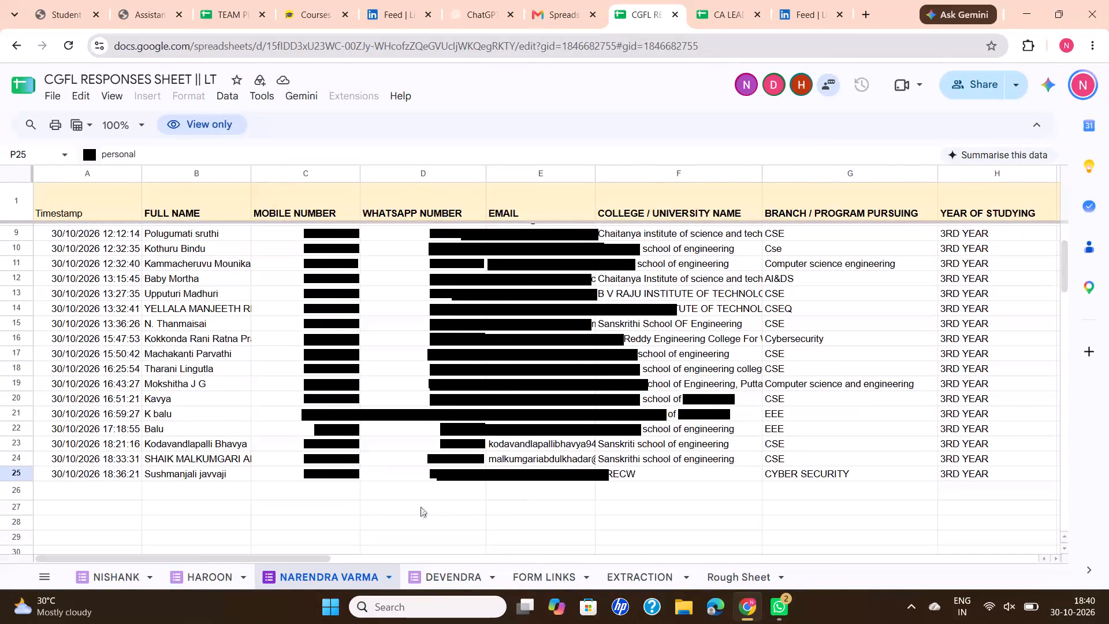
{"action": "scroll", "coordinate": [420, 507], "scroll_direction": "up", "scroll_amount": 1}
{"action": "scroll", "coordinate": [420, 507], "scroll_direction": "left", "scroll_amount": 2}
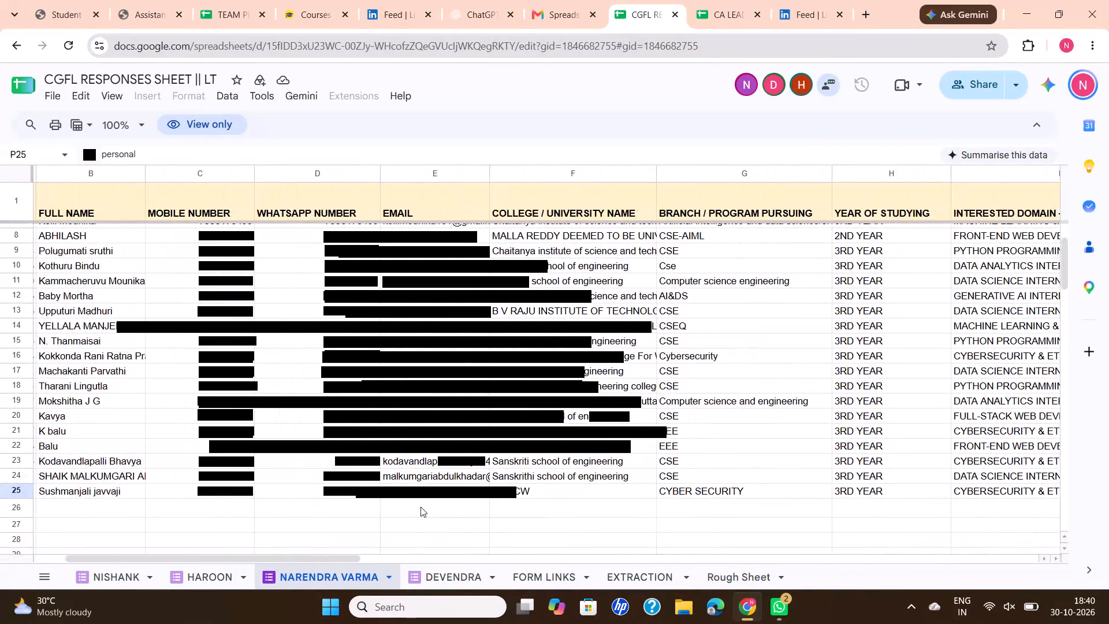
{"action": "scroll", "coordinate": [420, 507], "scroll_direction": "left", "scroll_amount": 4}
{"action": "scroll", "coordinate": [420, 507], "scroll_direction": "right", "scroll_amount": 11}
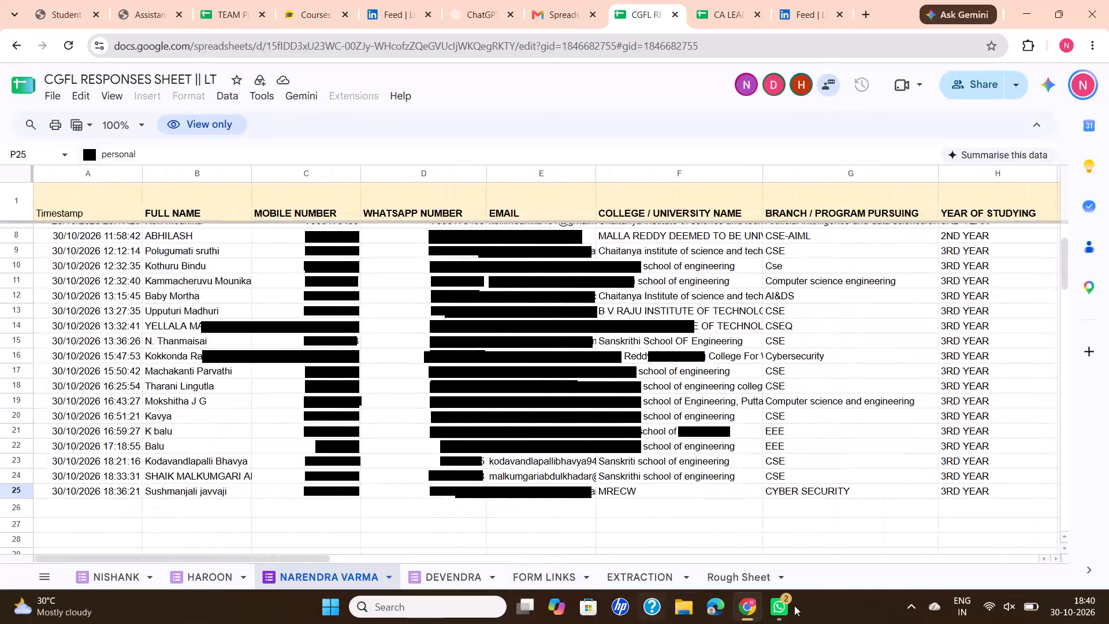
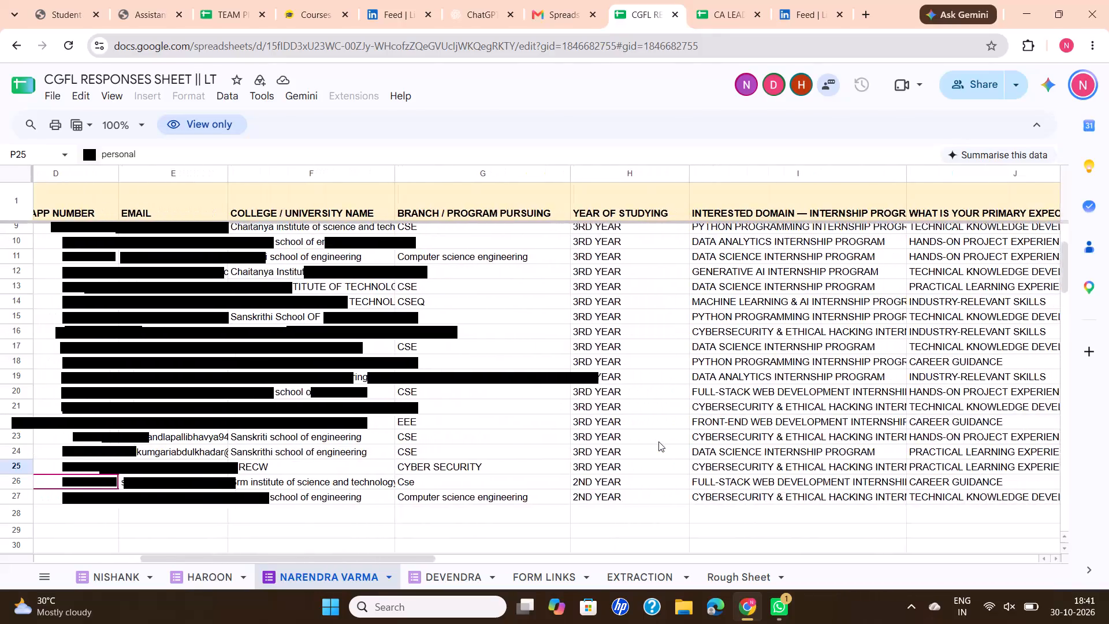
Examine the class representative details and referral codes of the latest form responses in rows 26 and 27, along with their student details.
{"action": "scroll", "coordinate": [658, 441], "scroll_direction": "left", "scroll_amount": 2}
{"action": "scroll", "coordinate": [658, 441], "scroll_direction": "right", "scroll_amount": 10}
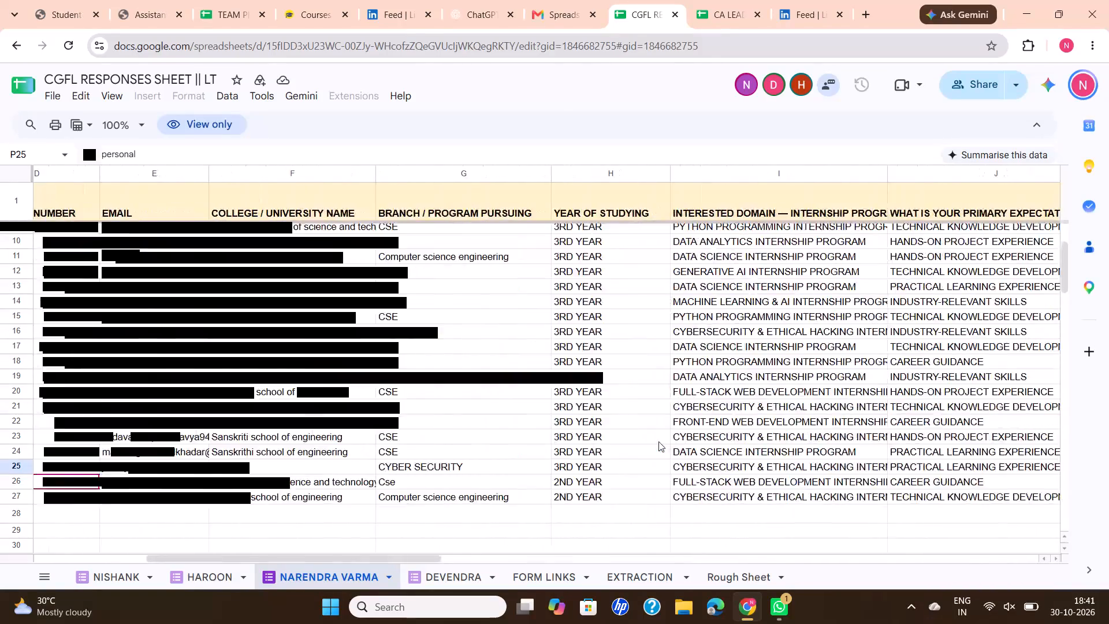
{"action": "scroll", "coordinate": [658, 441], "scroll_direction": "down", "scroll_amount": 1}
{"action": "scroll", "coordinate": [658, 441], "scroll_direction": "left", "scroll_amount": 6}
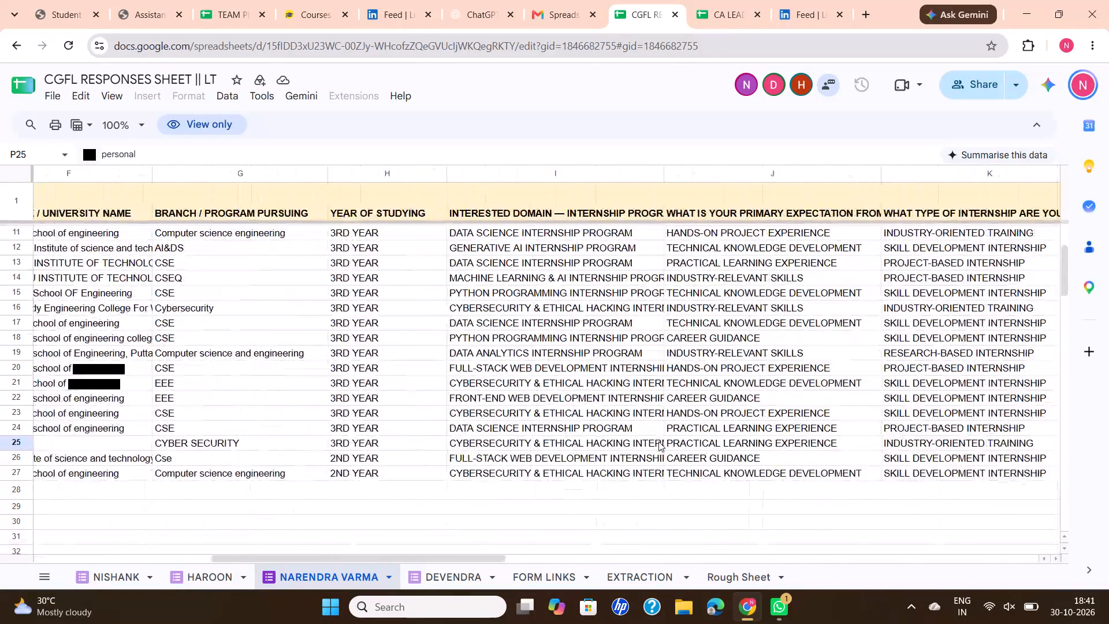
{"action": "scroll", "coordinate": [658, 441], "scroll_direction": "left", "scroll_amount": 6}
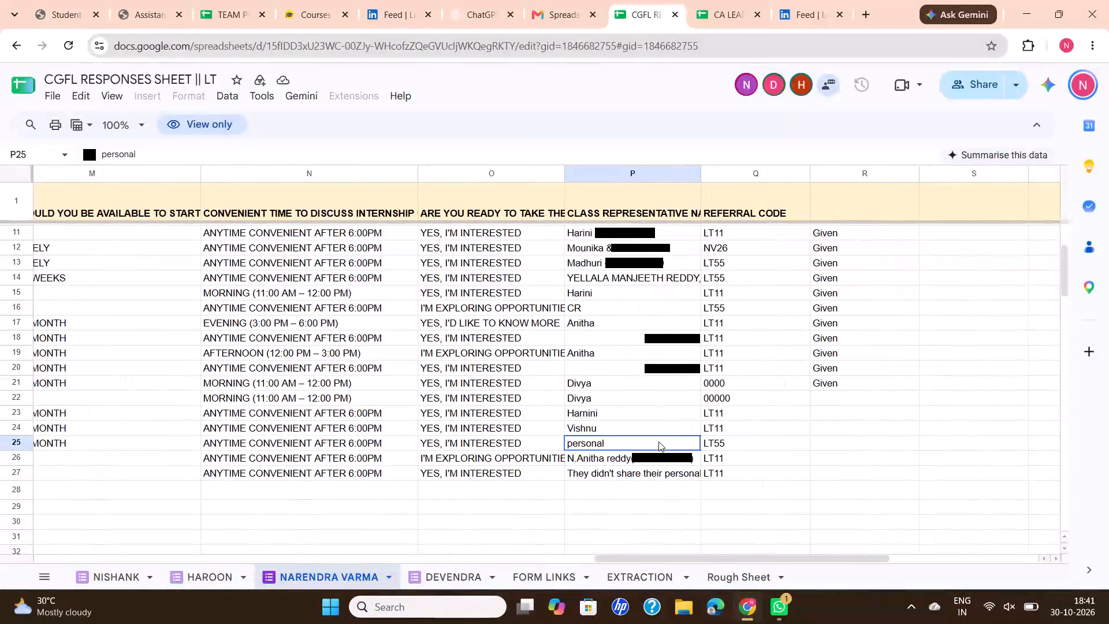
{"action": "left_click", "coordinate": [626, 471]}
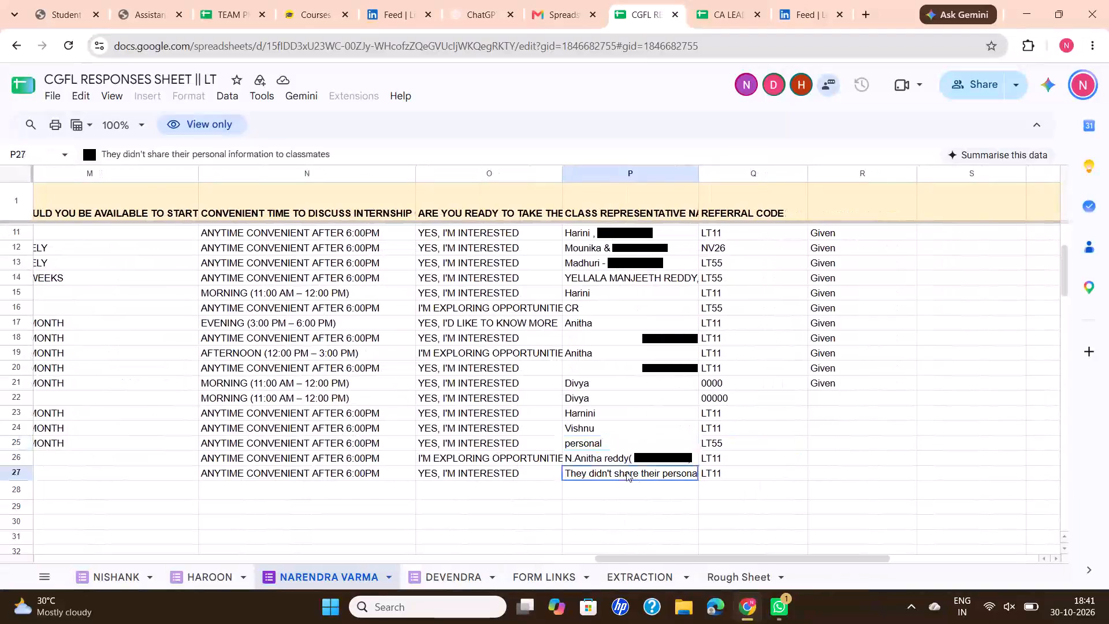
{"action": "left_click", "coordinate": [634, 460]}
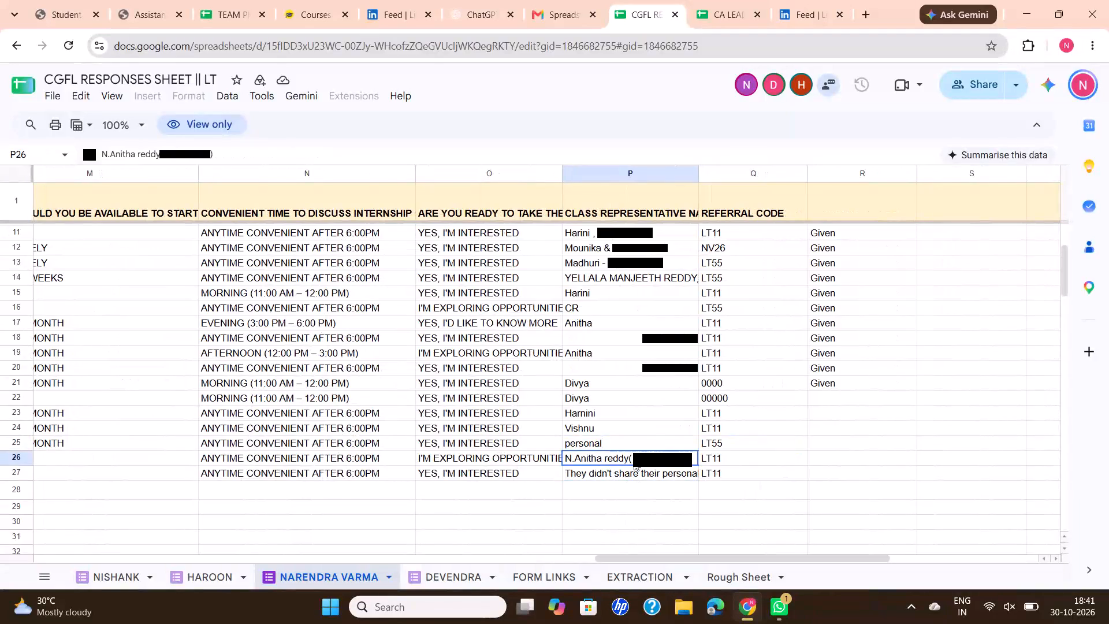
{"action": "scroll", "coordinate": [634, 460], "scroll_direction": "right", "scroll_amount": 9}
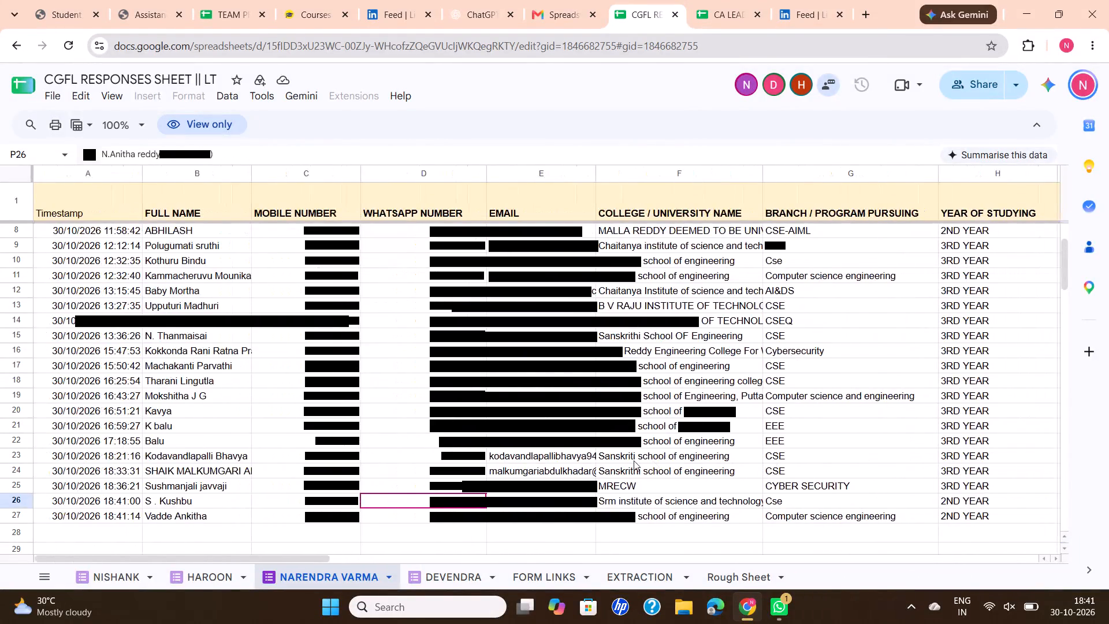
{"action": "scroll", "coordinate": [634, 460], "scroll_direction": "down", "scroll_amount": 1}
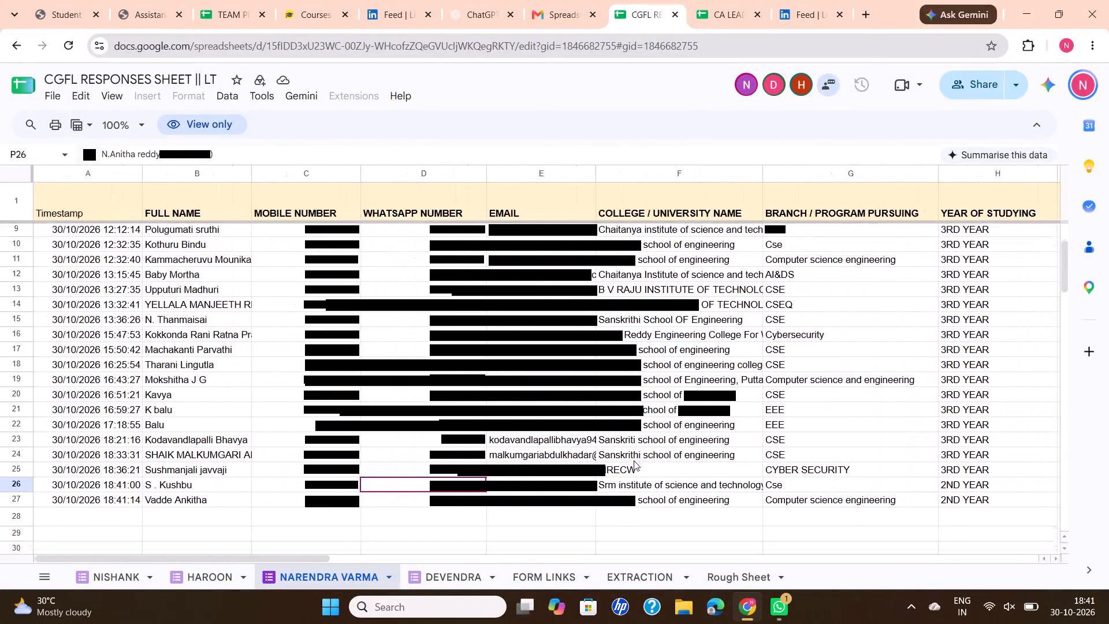
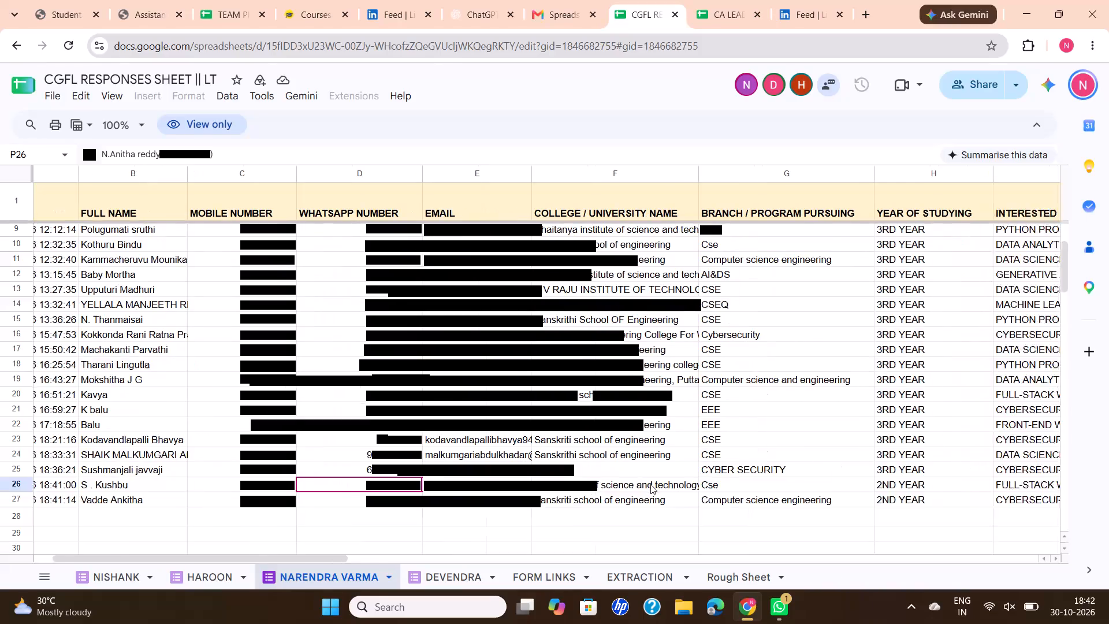
Check the referral codes of the form responses from row 27 up to the first rows, along with their class representatives and Given marks.
{"action": "scroll", "coordinate": [650, 484], "scroll_direction": "left", "scroll_amount": 2}
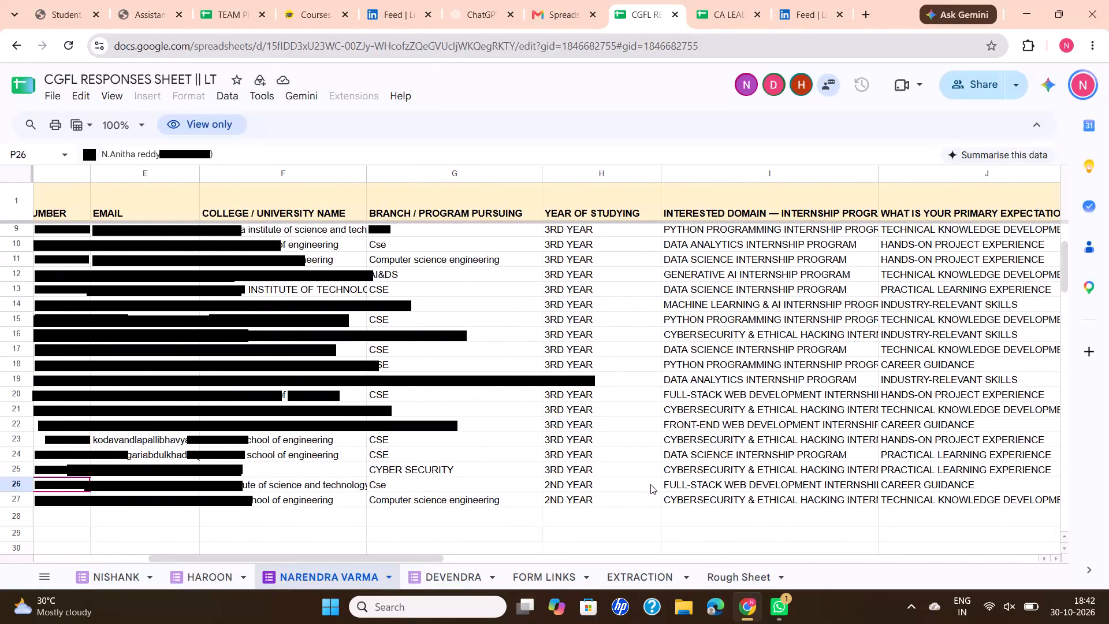
{"action": "scroll", "coordinate": [650, 484], "scroll_direction": "left", "scroll_amount": 6}
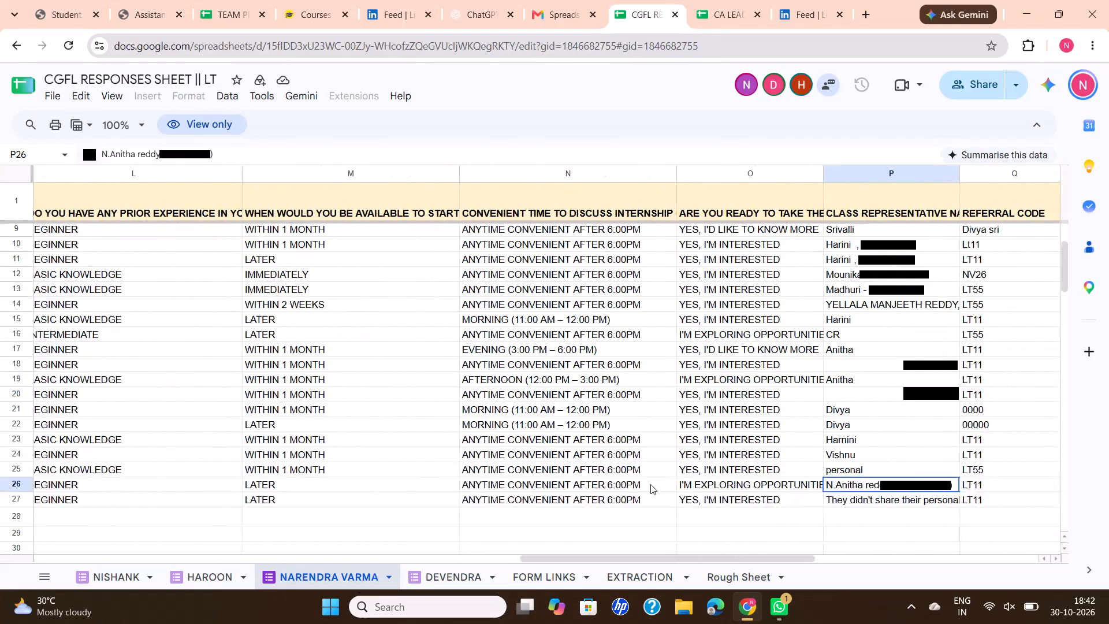
{"action": "scroll", "coordinate": [650, 484], "scroll_direction": "left", "scroll_amount": 1}
{"action": "scroll", "coordinate": [650, 484], "scroll_direction": "up", "scroll_amount": 2}
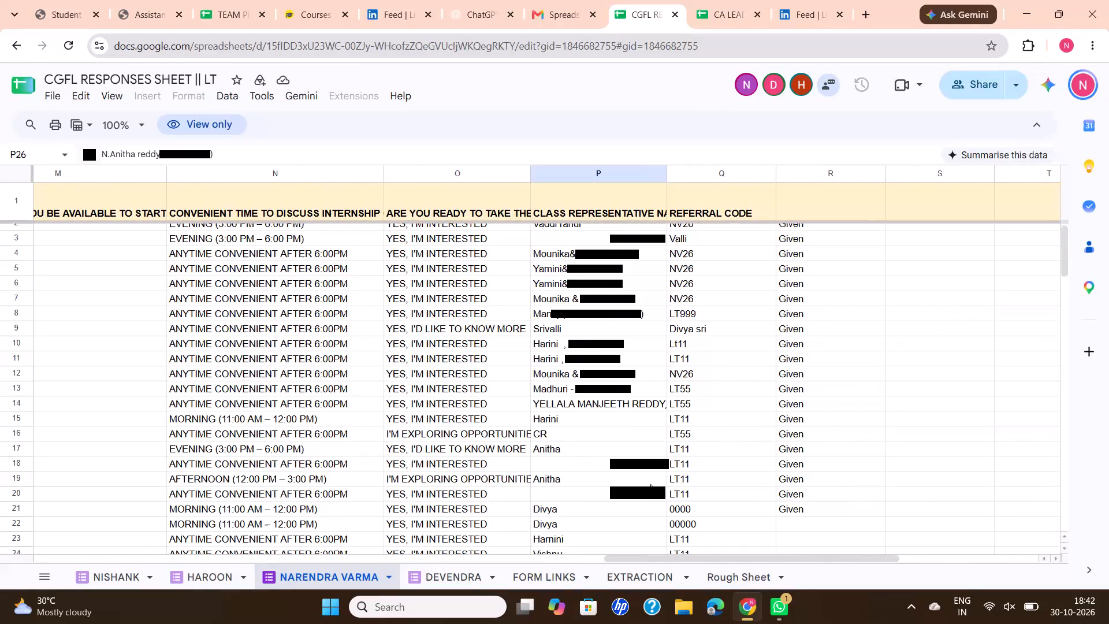
{"action": "scroll", "coordinate": [650, 484], "scroll_direction": "down", "scroll_amount": 1}
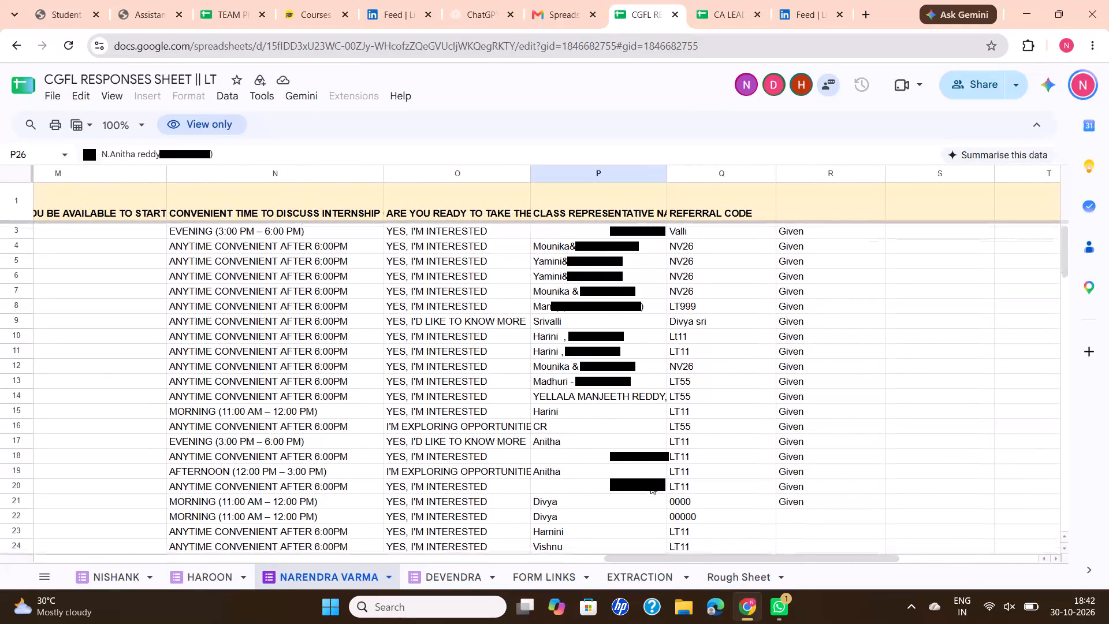
{"action": "scroll", "coordinate": [650, 484], "scroll_direction": "down", "scroll_amount": 2}
{"action": "left_click", "coordinate": [681, 506]}
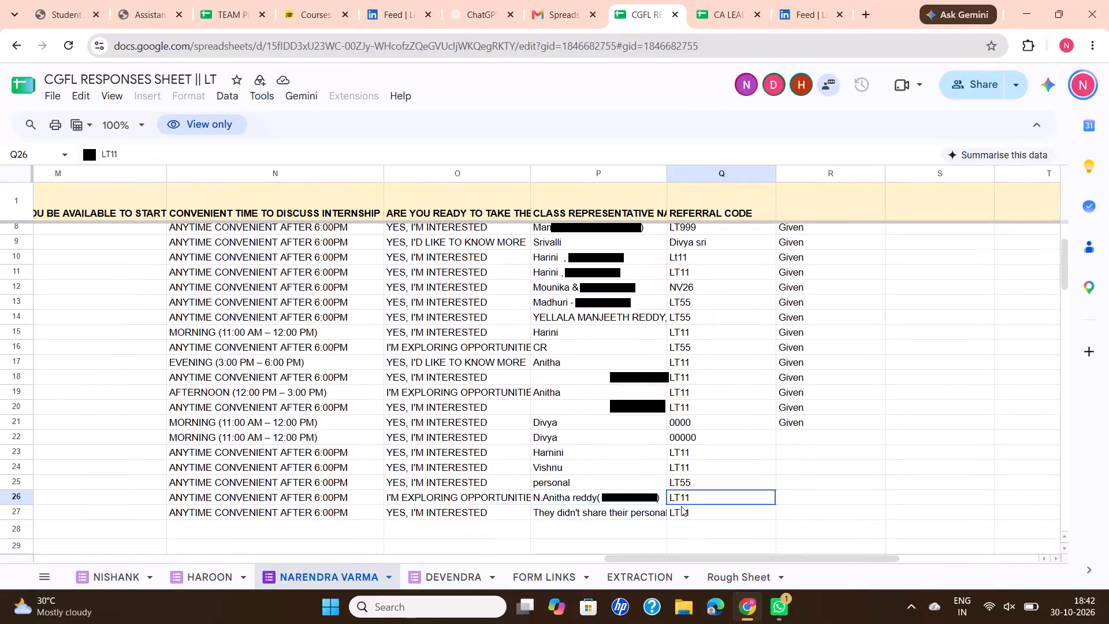
{"action": "left_click", "coordinate": [684, 507]}
{"action": "left_click", "coordinate": [687, 496]}
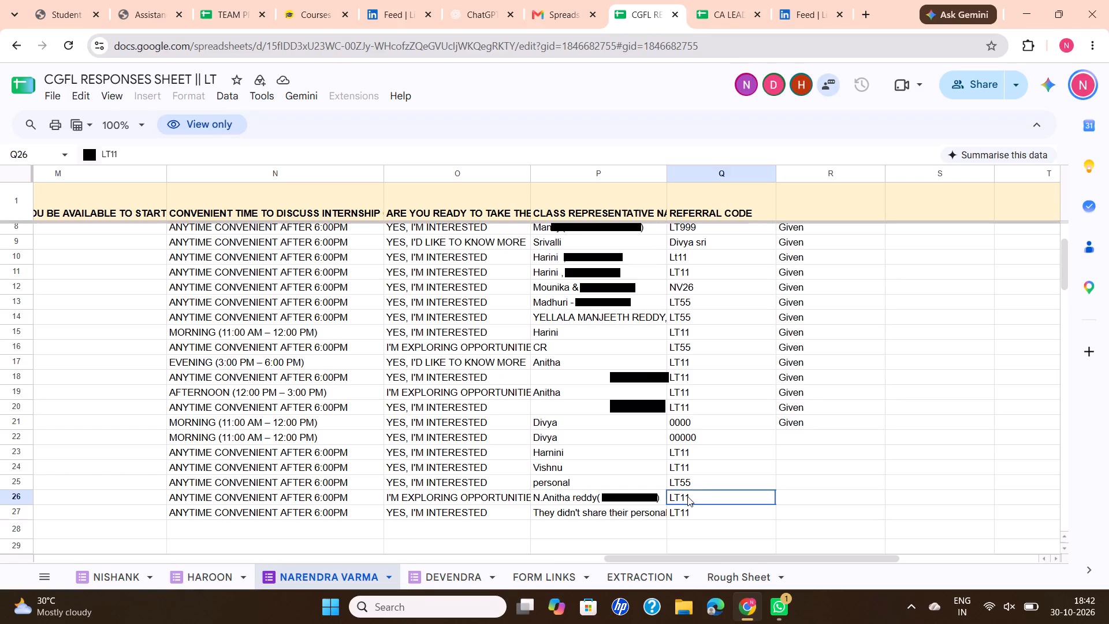
{"action": "left_click_drag", "start_coordinate": [689, 471], "coordinate": [694, 451]}
{"action": "left_click", "coordinate": [694, 451]}
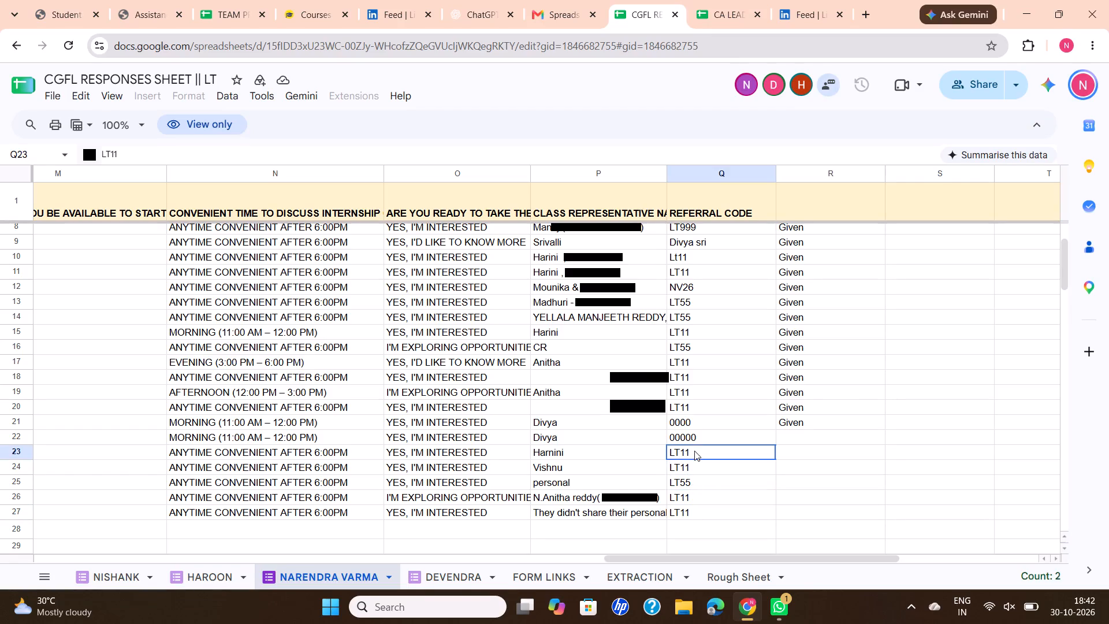
{"action": "left_click_drag", "start_coordinate": [697, 435], "coordinate": [701, 423]}
{"action": "left_click", "coordinate": [701, 423]}
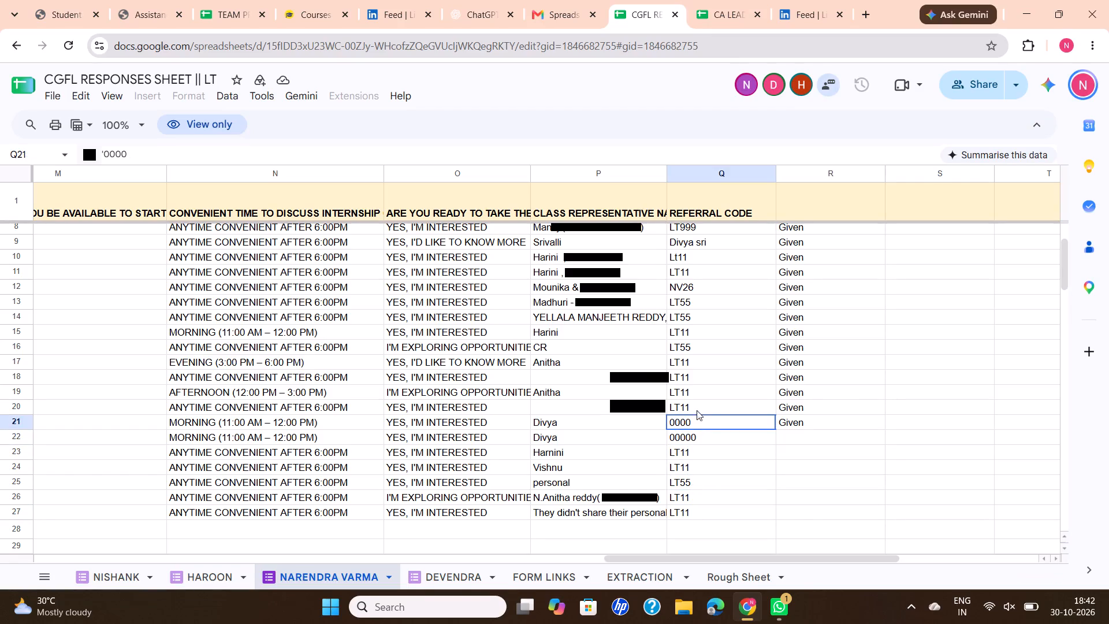
{"action": "left_click", "coordinate": [693, 407]}
{"action": "left_click_drag", "start_coordinate": [697, 391], "coordinate": [699, 381]}
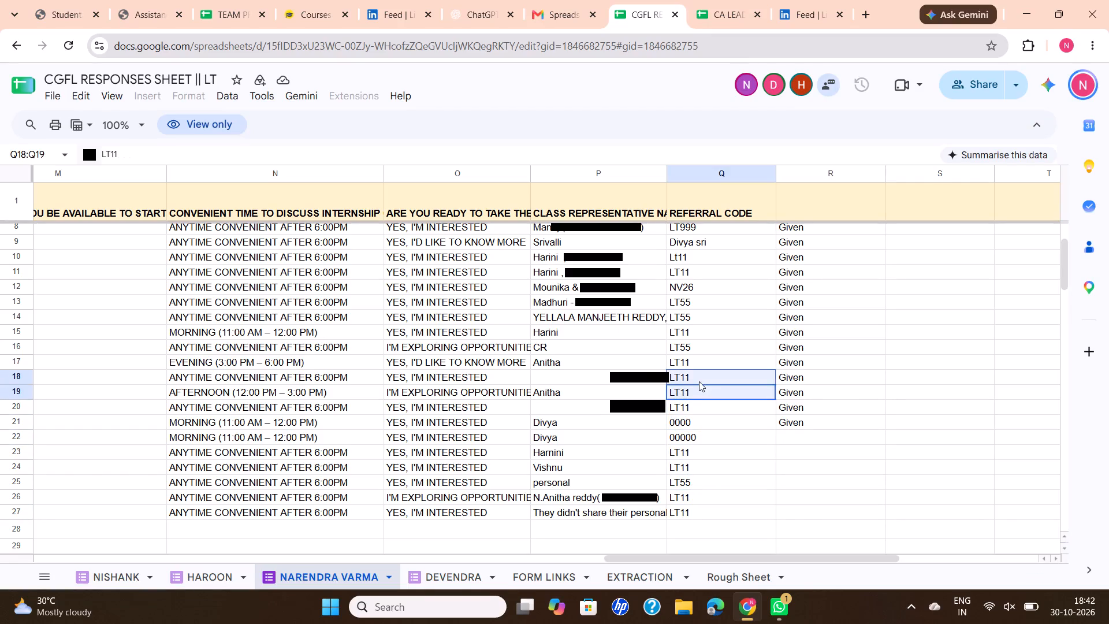
{"action": "left_click", "coordinate": [699, 381]}
{"action": "left_click_drag", "start_coordinate": [695, 359], "coordinate": [696, 335]}
{"action": "left_click", "coordinate": [696, 335]}
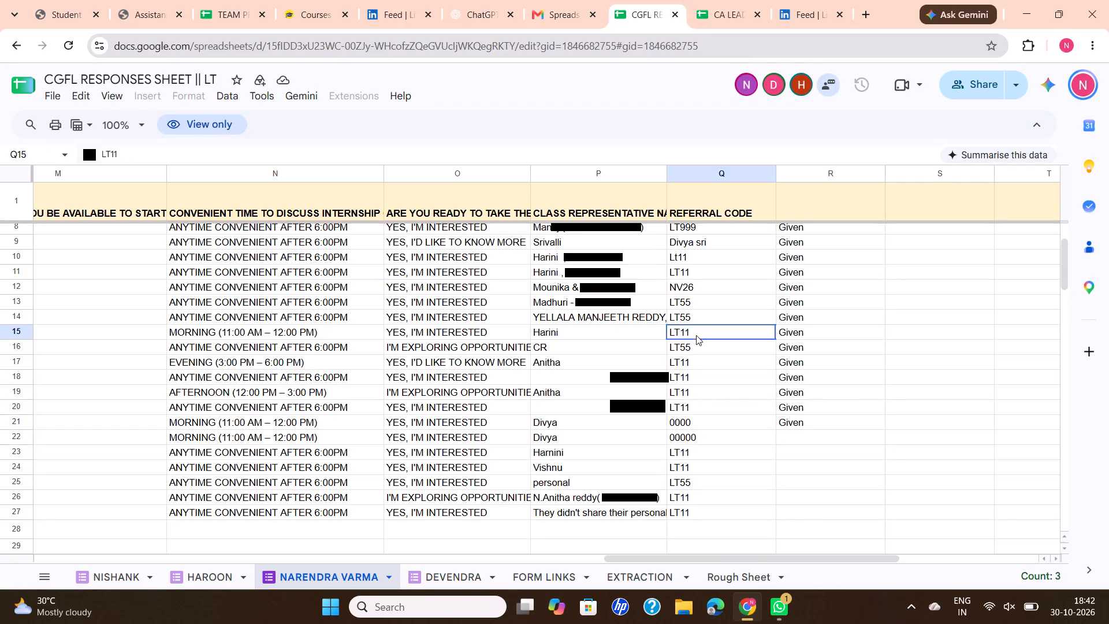
{"action": "left_click", "coordinate": [695, 275]}
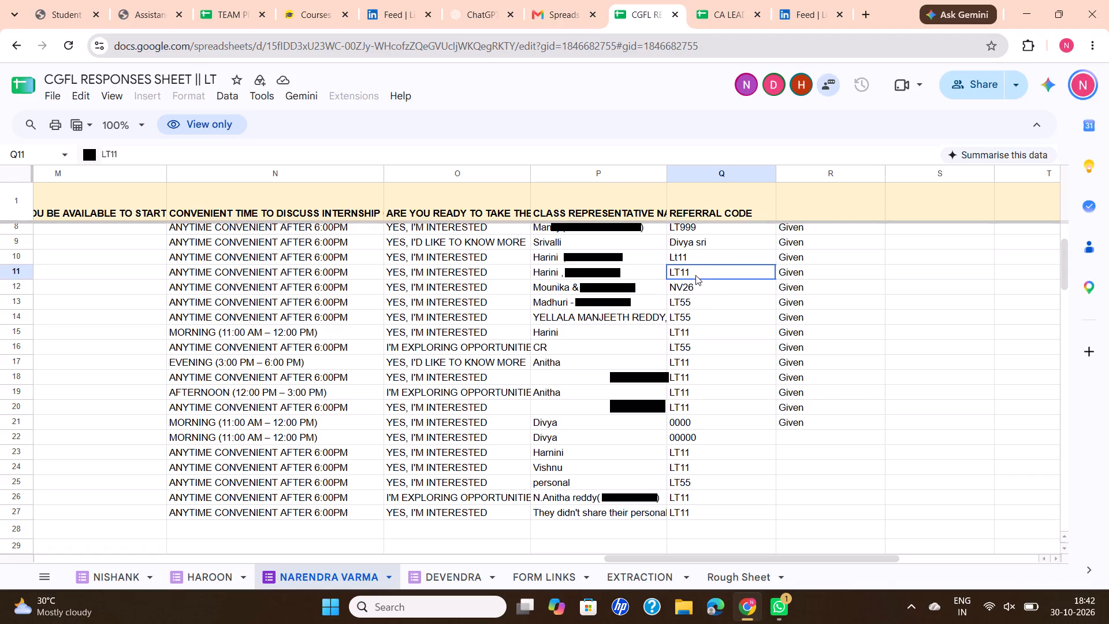
{"action": "left_click", "coordinate": [698, 251]}
{"action": "scroll", "coordinate": [698, 251], "scroll_direction": "up", "scroll_amount": 4}
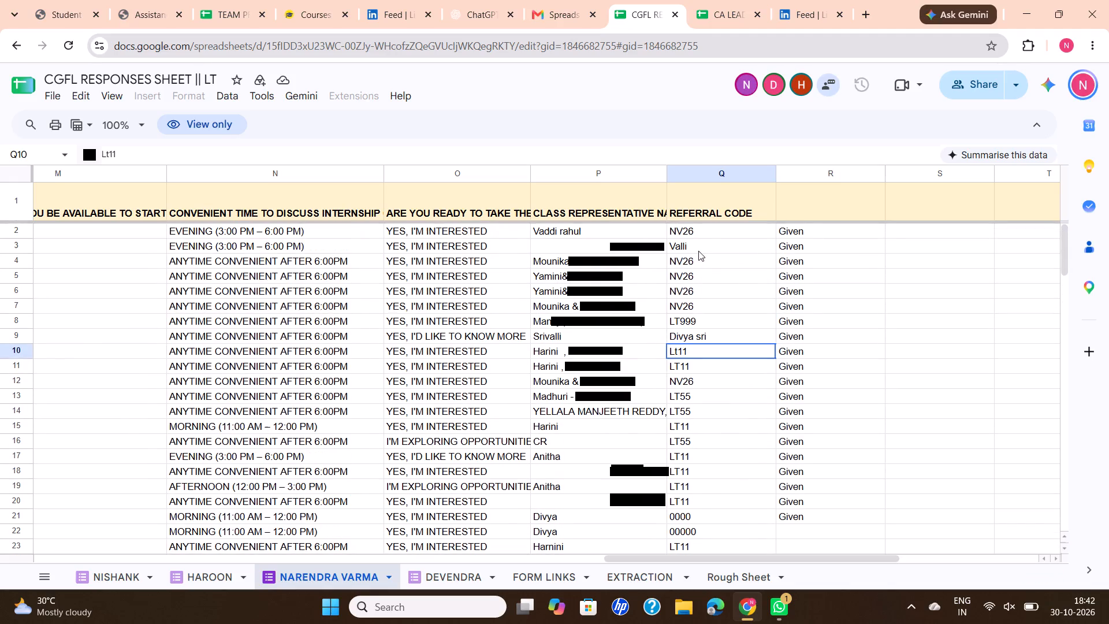
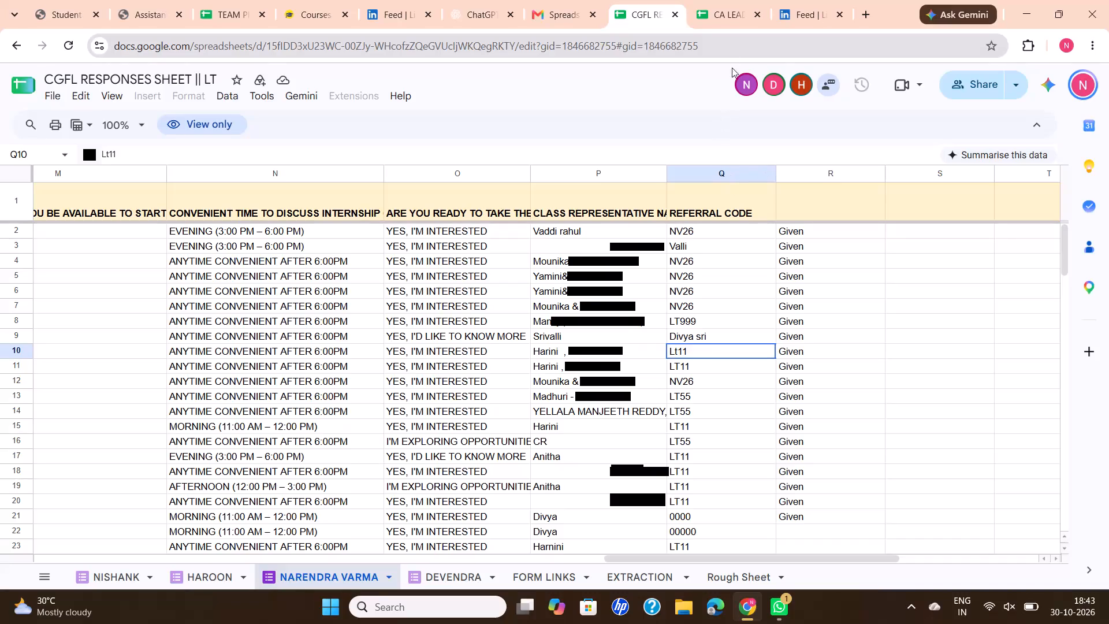
Switch to the CA LEADS sheet and open the column M status choices for the lead in row 88.
{"action": "left_click", "coordinate": [724, 17]}
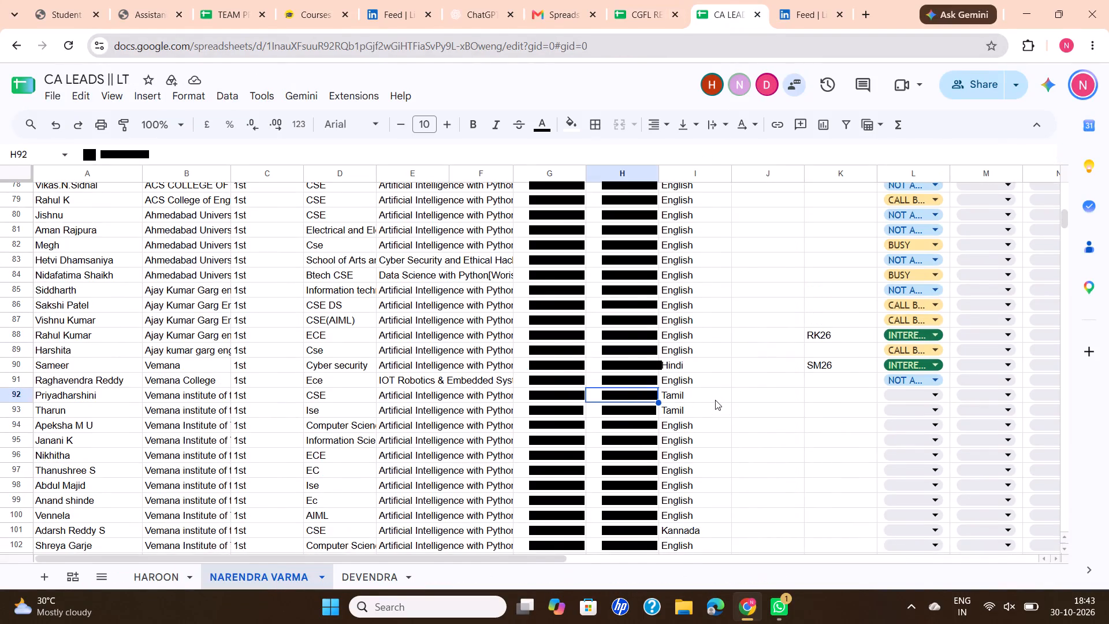
{"action": "left_click", "coordinate": [828, 333]}
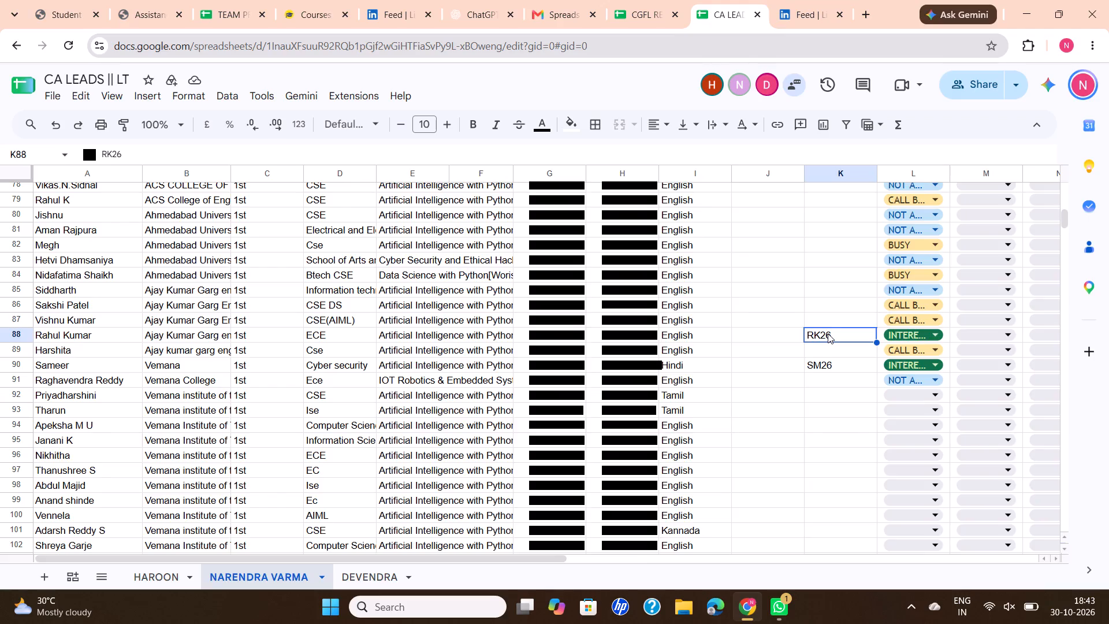
{"action": "scroll", "coordinate": [828, 333], "scroll_direction": "left", "scroll_amount": 3}
{"action": "left_click", "coordinate": [680, 335]}
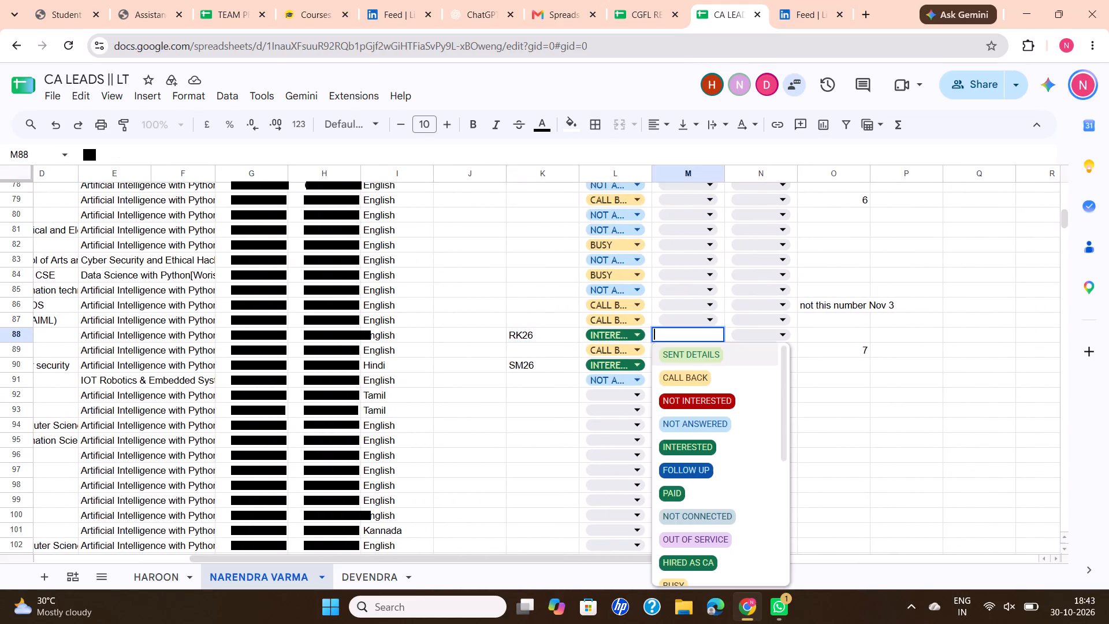
Mark the row 88 lead's second call status as NOT INTERESTED and enter the remark "No Reason" in column O.
{"action": "left_click", "coordinate": [676, 398]}
{"action": "double_click", "coordinate": [814, 333]}
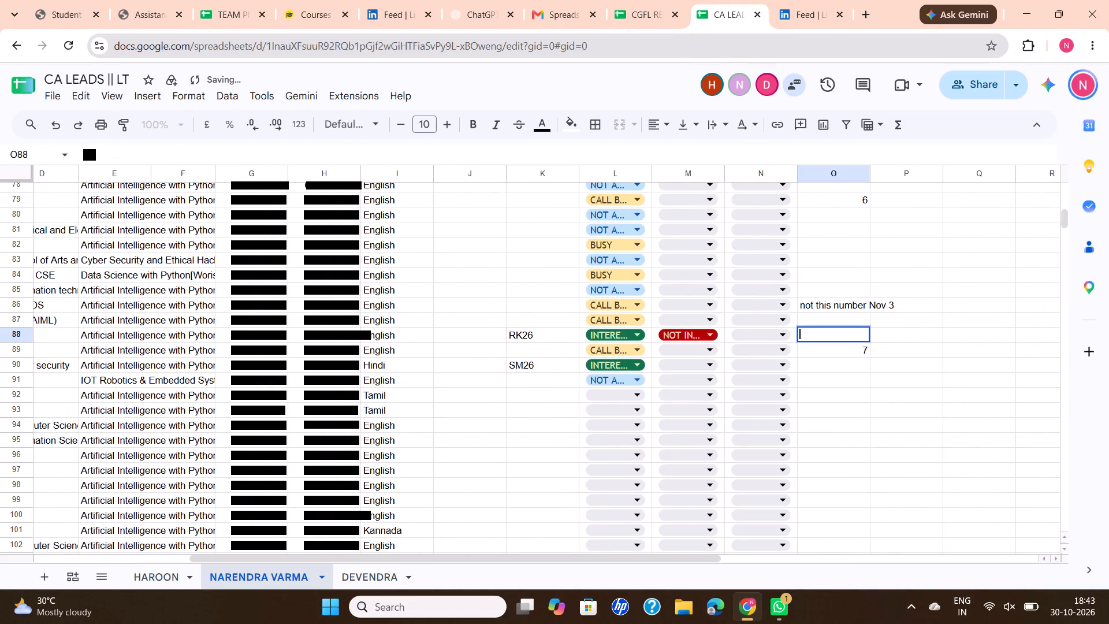
{"action": "type", "text": "No Reason"}
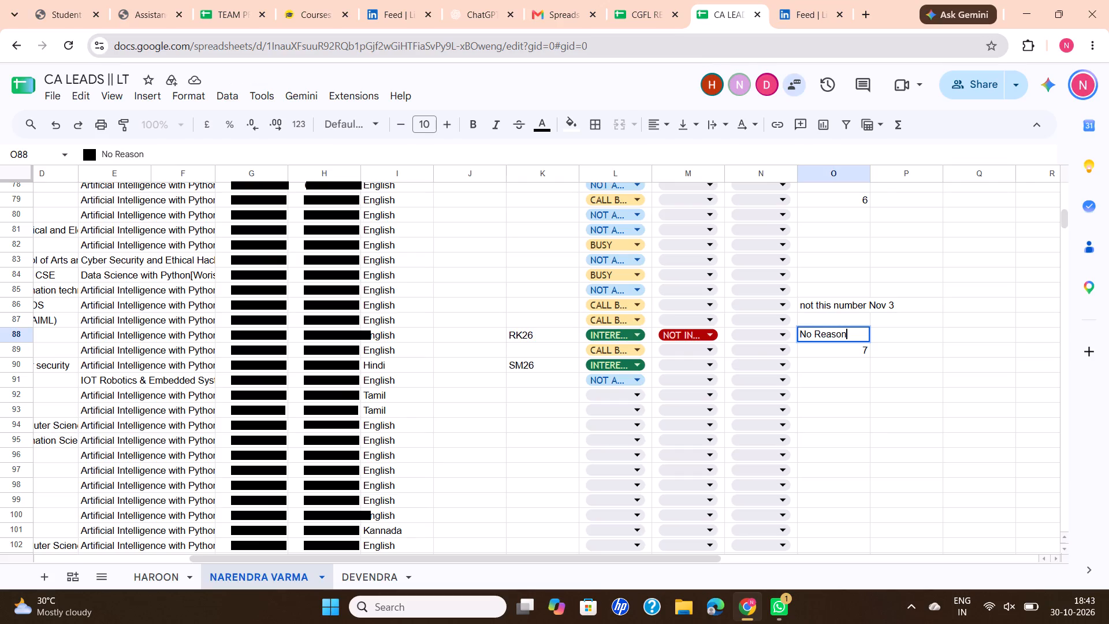
{"action": "left_click", "coordinate": [810, 349]}
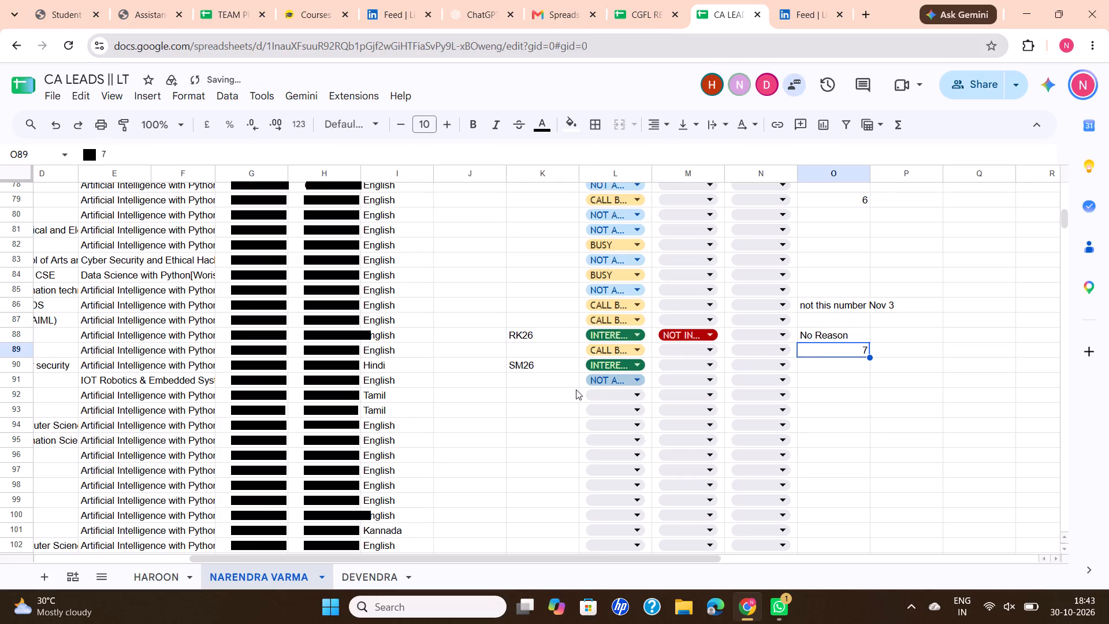
{"action": "left_click", "coordinate": [553, 381]}
{"action": "scroll", "coordinate": [553, 381], "scroll_direction": "right", "scroll_amount": 3}
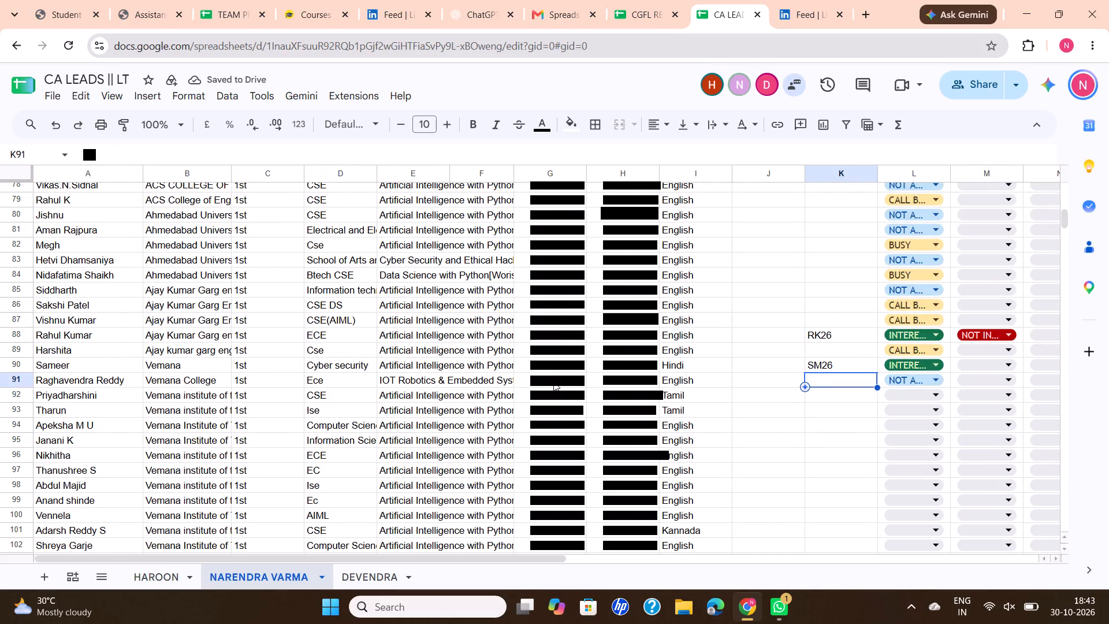
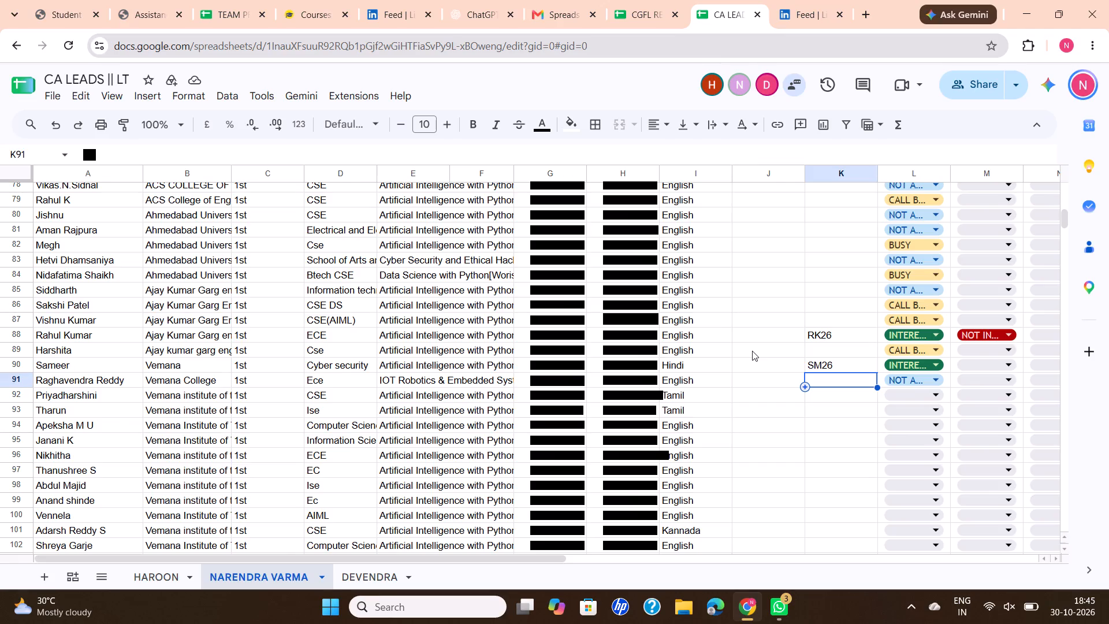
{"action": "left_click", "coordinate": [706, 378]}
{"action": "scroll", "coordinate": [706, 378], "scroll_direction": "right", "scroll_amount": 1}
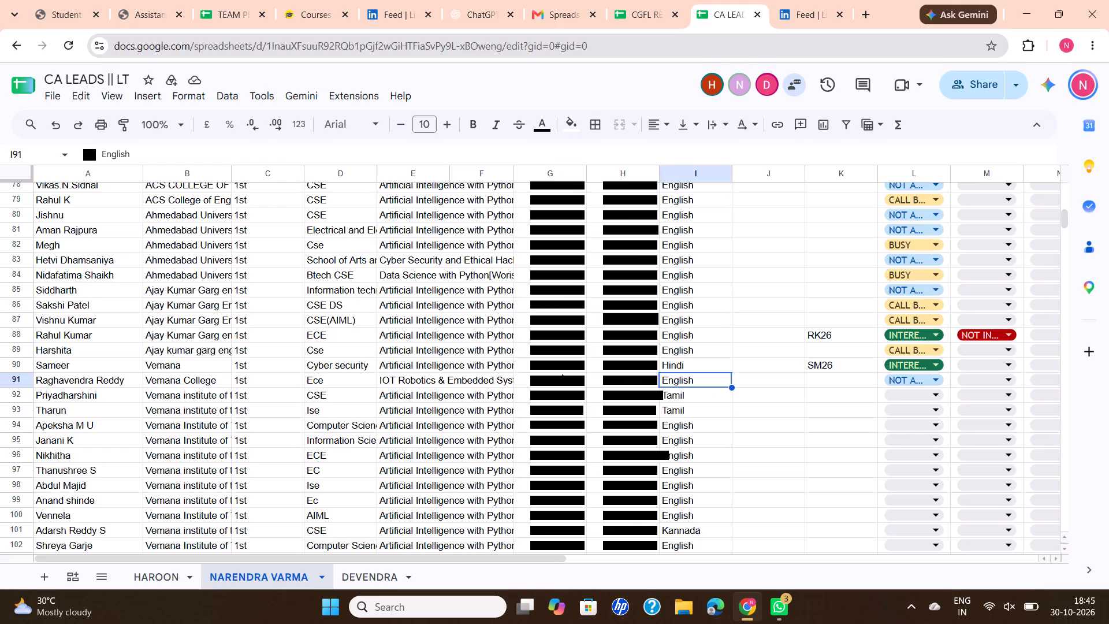
{"action": "left_click", "coordinate": [660, 20]}
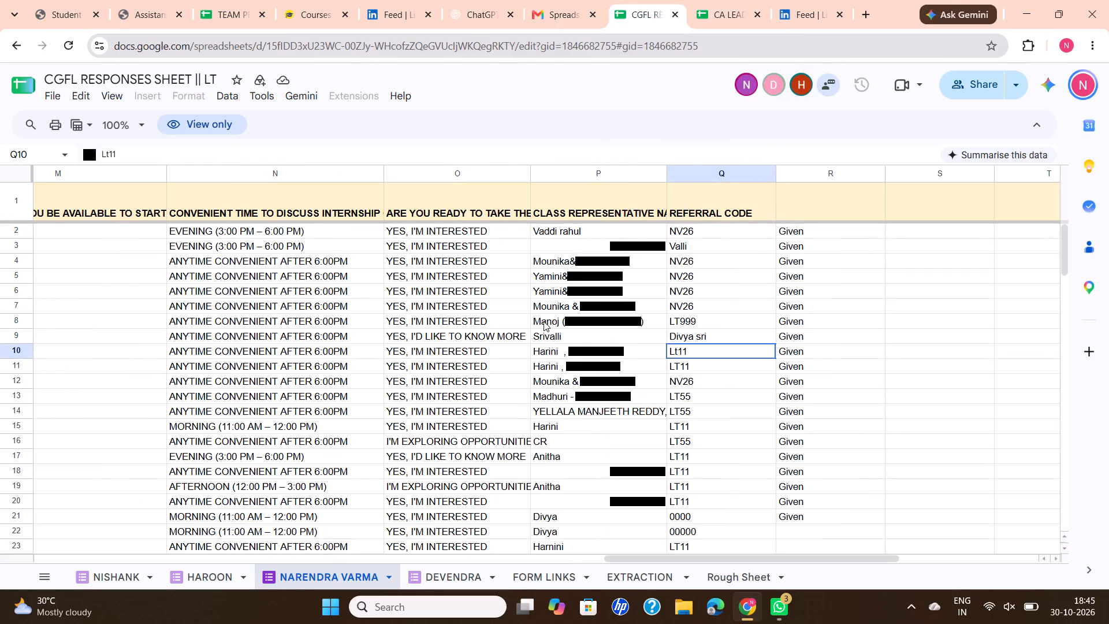
{"action": "scroll", "coordinate": [564, 375], "scroll_direction": "down", "scroll_amount": 2}
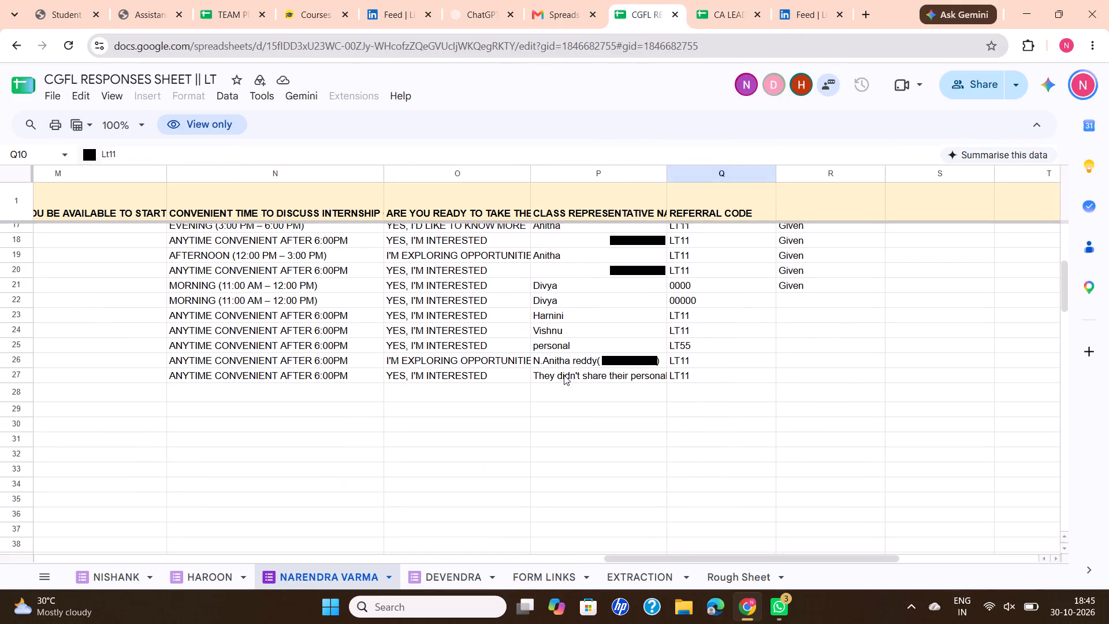
{"action": "left_click", "coordinate": [497, 359]}
{"action": "scroll", "coordinate": [497, 359], "scroll_direction": "right", "scroll_amount": 5}
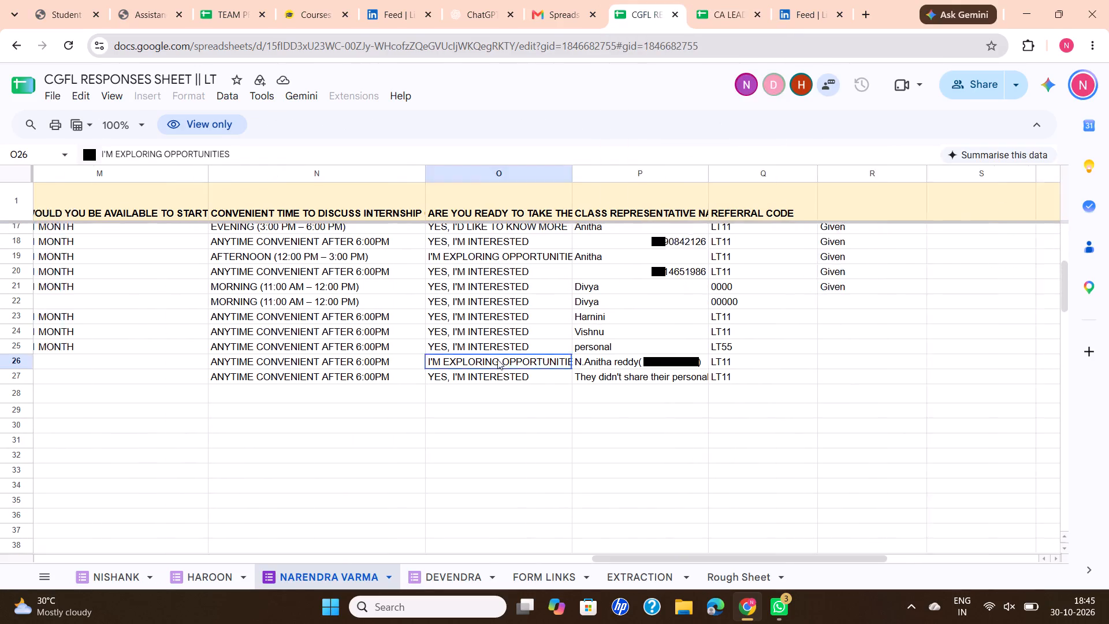
{"action": "scroll", "coordinate": [497, 359], "scroll_direction": "right", "scroll_amount": 9}
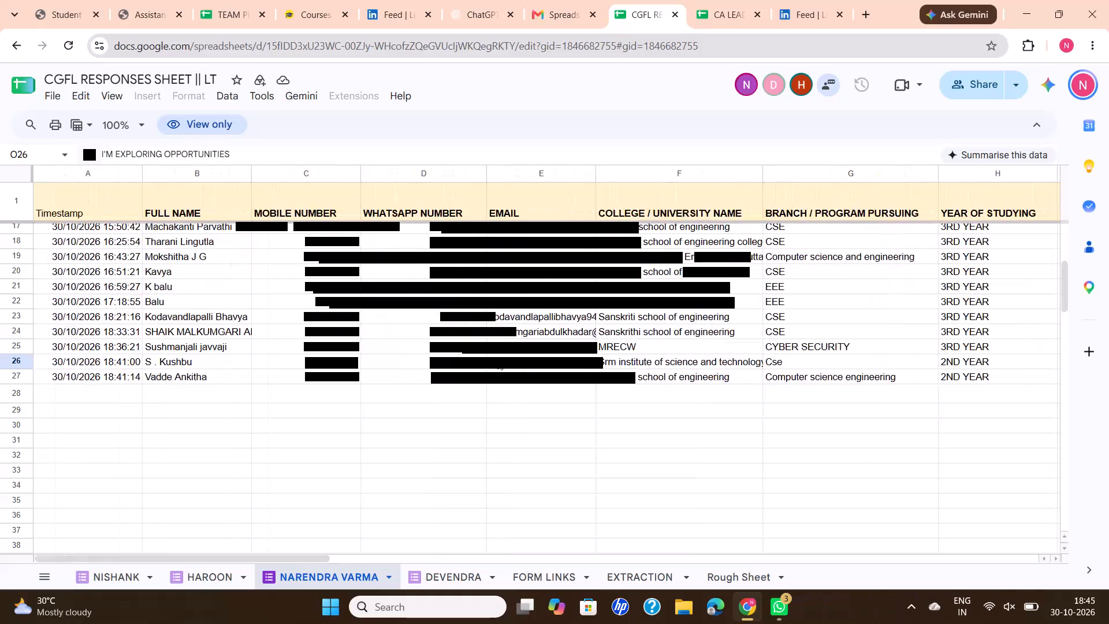
{"action": "left_click", "coordinate": [262, 360]}
{"action": "scroll", "coordinate": [262, 360], "scroll_direction": "left", "scroll_amount": 1}
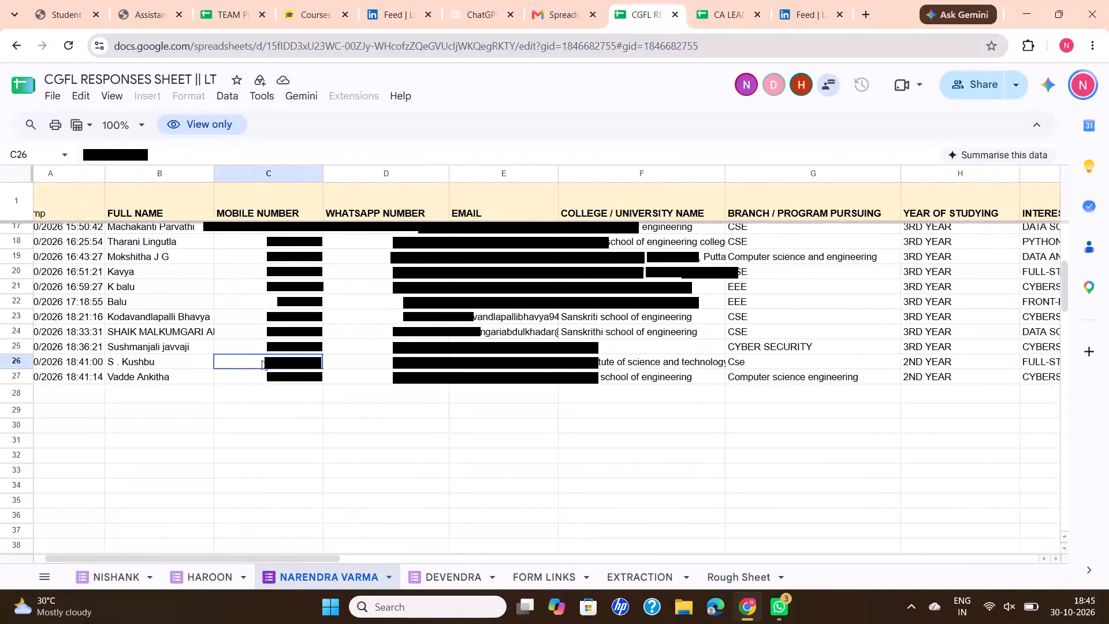
{"action": "scroll", "coordinate": [262, 360], "scroll_direction": "left", "scroll_amount": 1}
{"action": "scroll", "coordinate": [262, 360], "scroll_direction": "right", "scroll_amount": 3}
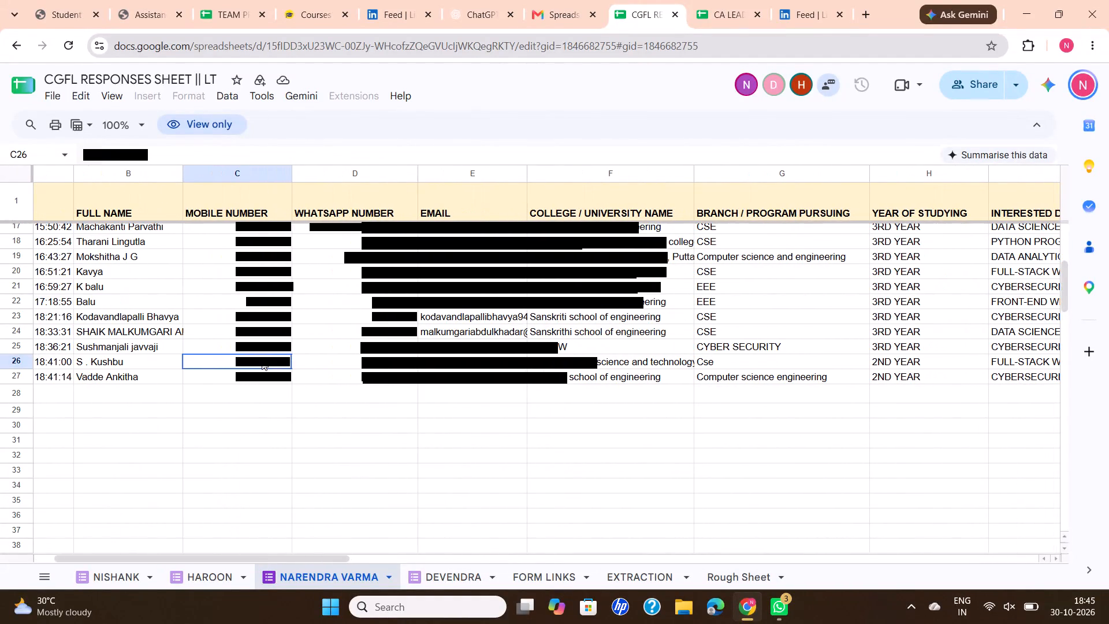
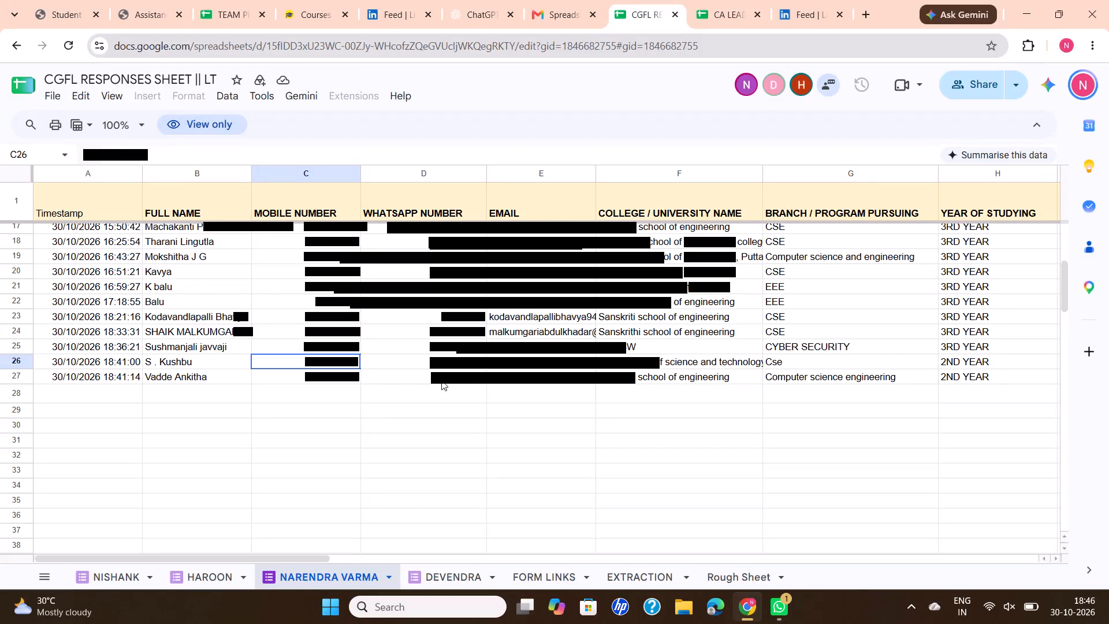
{"action": "scroll", "coordinate": [459, 377], "scroll_direction": "left", "scroll_amount": 4}
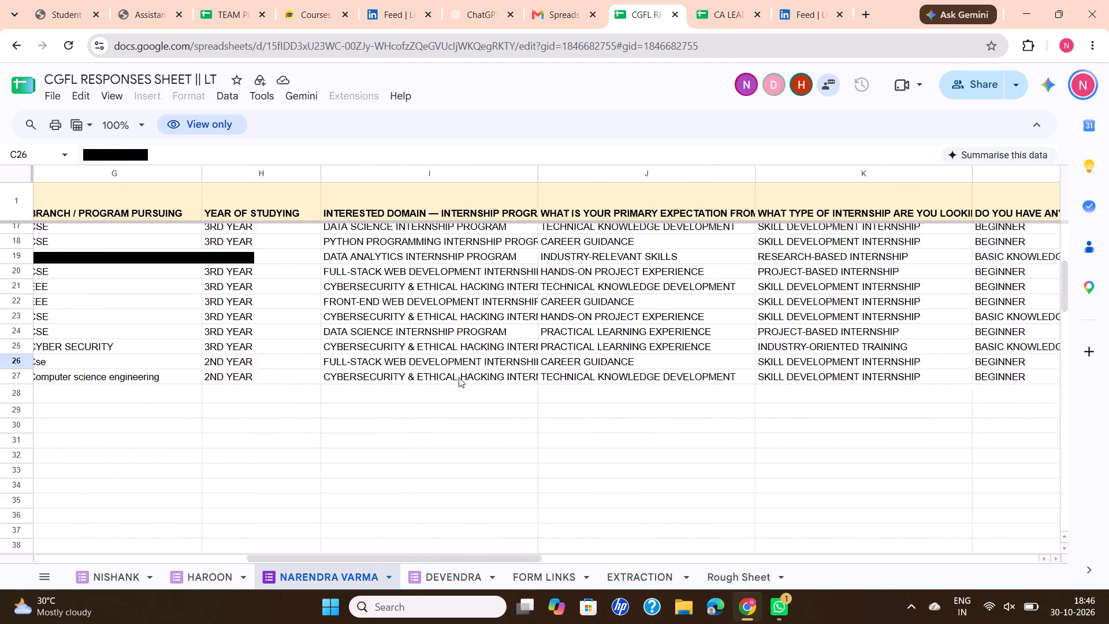
{"action": "scroll", "coordinate": [459, 377], "scroll_direction": "left", "scroll_amount": 3}
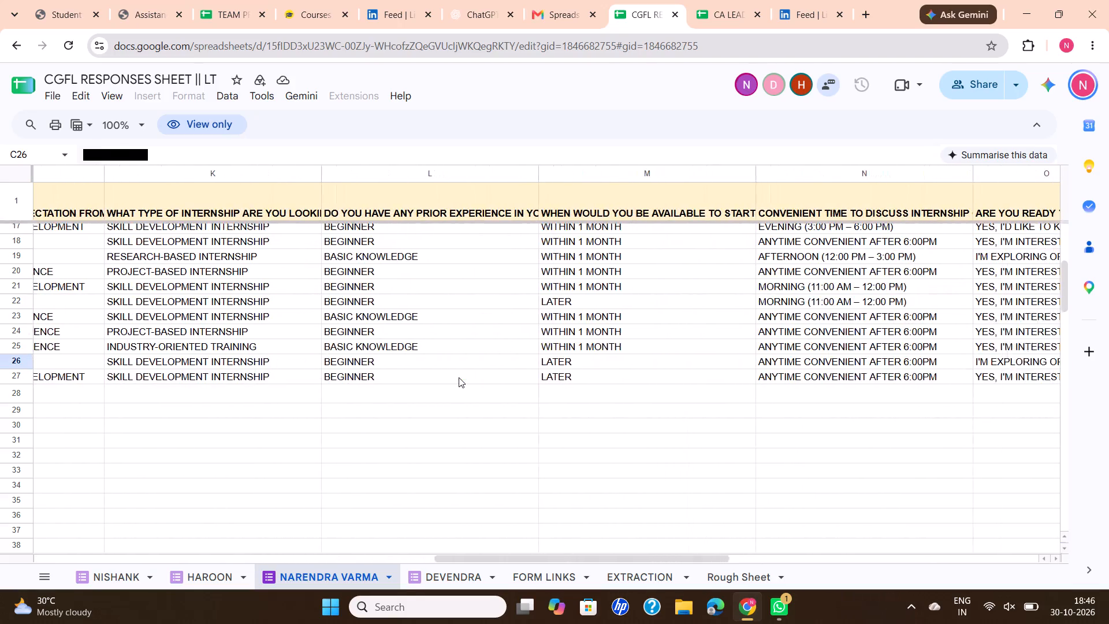
{"action": "scroll", "coordinate": [459, 377], "scroll_direction": "left", "scroll_amount": 3}
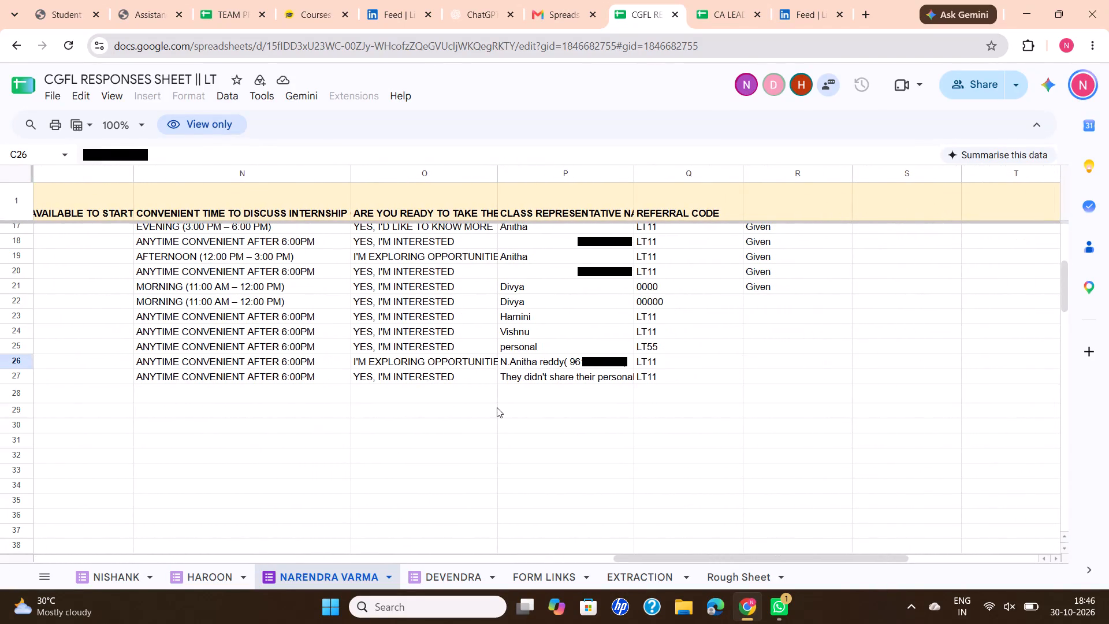
{"action": "scroll", "coordinate": [497, 407], "scroll_direction": "left", "scroll_amount": 1}
{"action": "scroll", "coordinate": [497, 407], "scroll_direction": "right", "scroll_amount": 15}
{"action": "scroll", "coordinate": [497, 407], "scroll_direction": "right", "scroll_amount": 6}
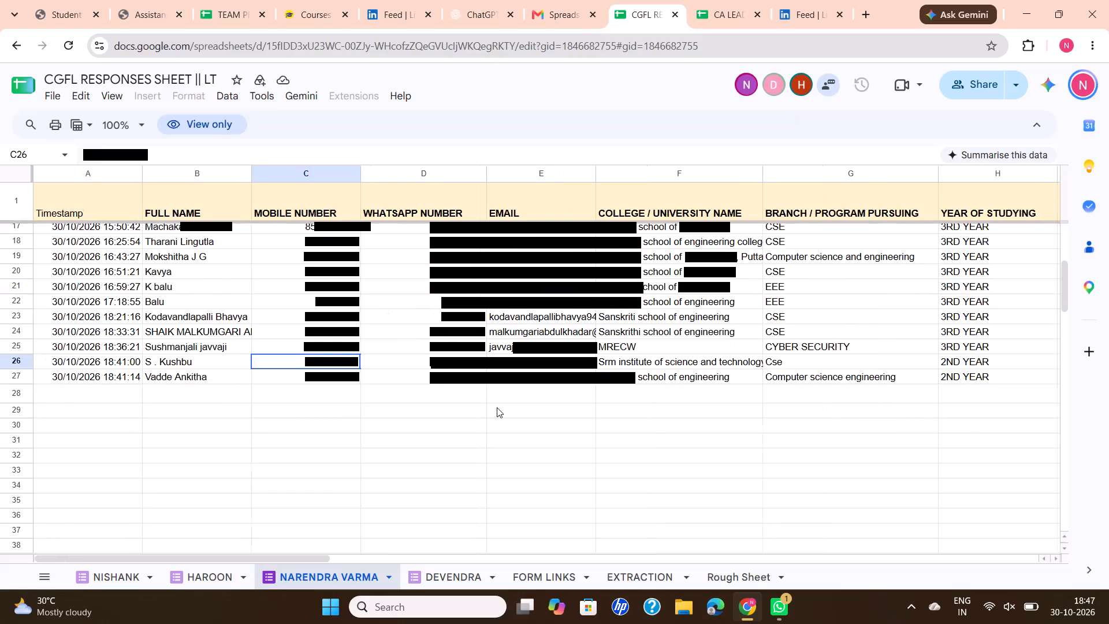
{"action": "left_click", "coordinate": [314, 398]}
{"action": "scroll", "coordinate": [314, 398], "scroll_direction": "right", "scroll_amount": 1}
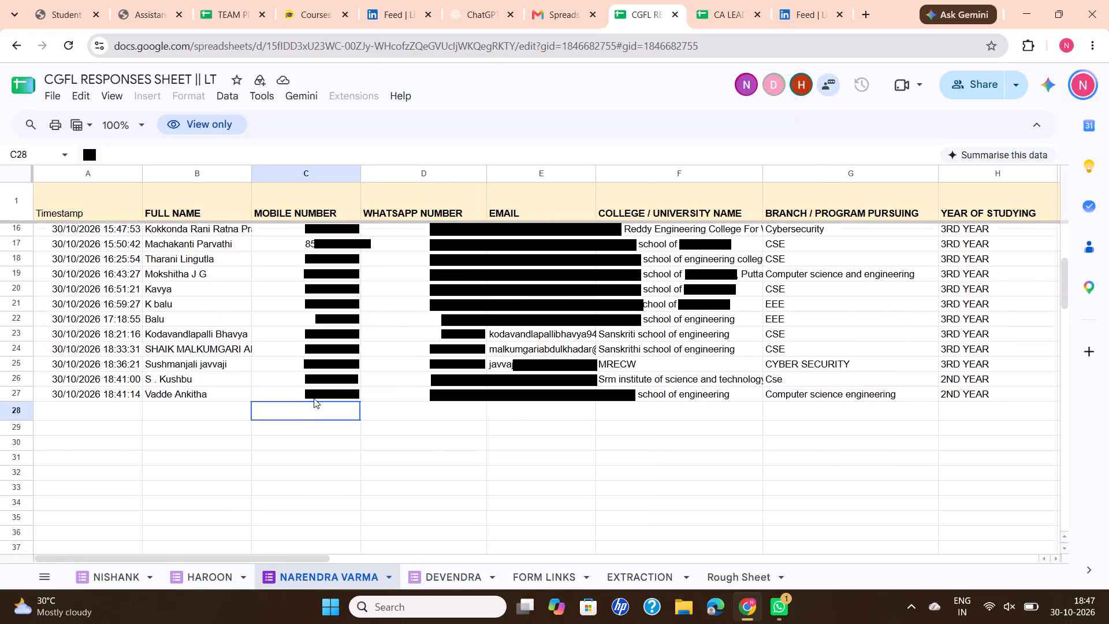
{"action": "left_click", "coordinate": [87, 418]}
{"action": "left_click", "coordinate": [87, 420]}
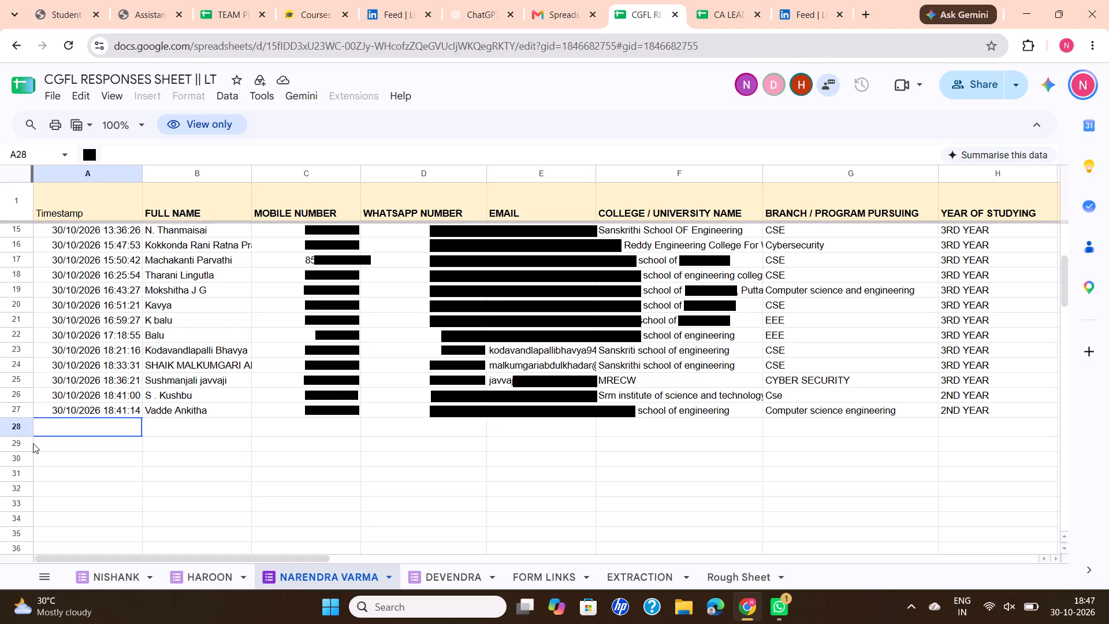
{"action": "scroll", "coordinate": [255, 403], "scroll_direction": "up", "scroll_amount": 4}
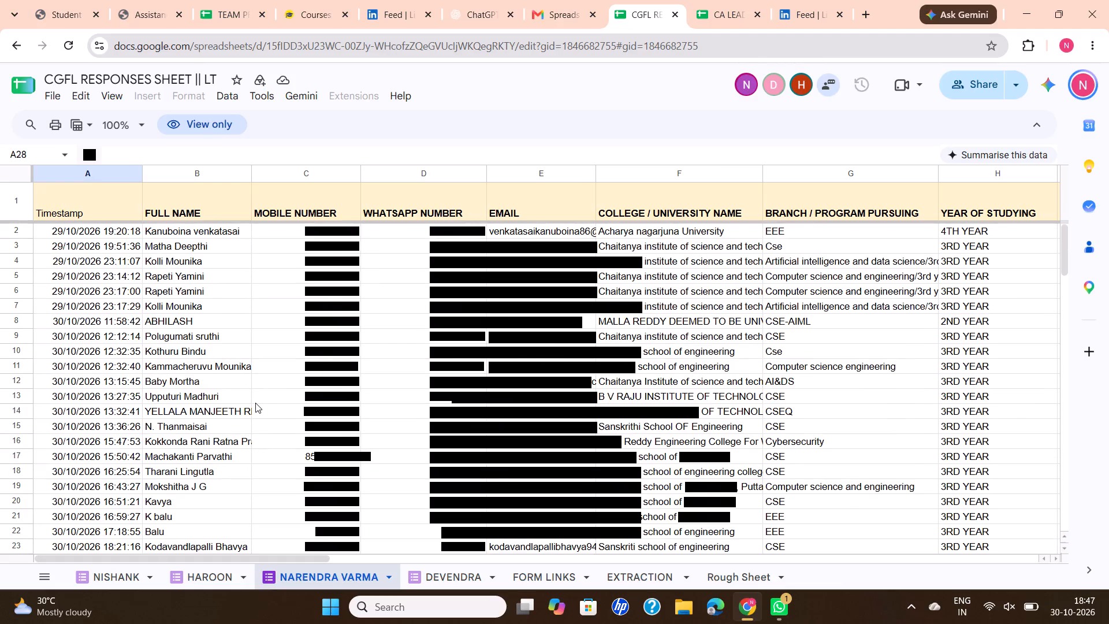
Return to the CA LEADS sheet, look up the row 92 lead's phone number and language, and review the call statuses of the leads above.
{"action": "left_click", "coordinate": [716, 15]}
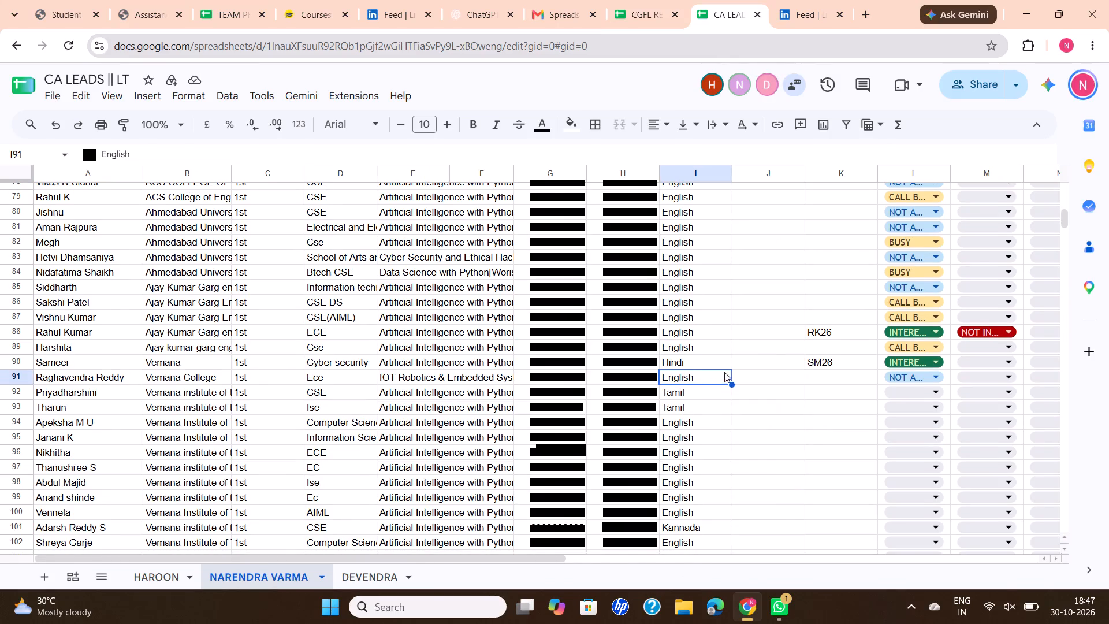
{"action": "left_click", "coordinate": [769, 398]}
{"action": "scroll", "coordinate": [769, 398], "scroll_direction": "down", "scroll_amount": 1}
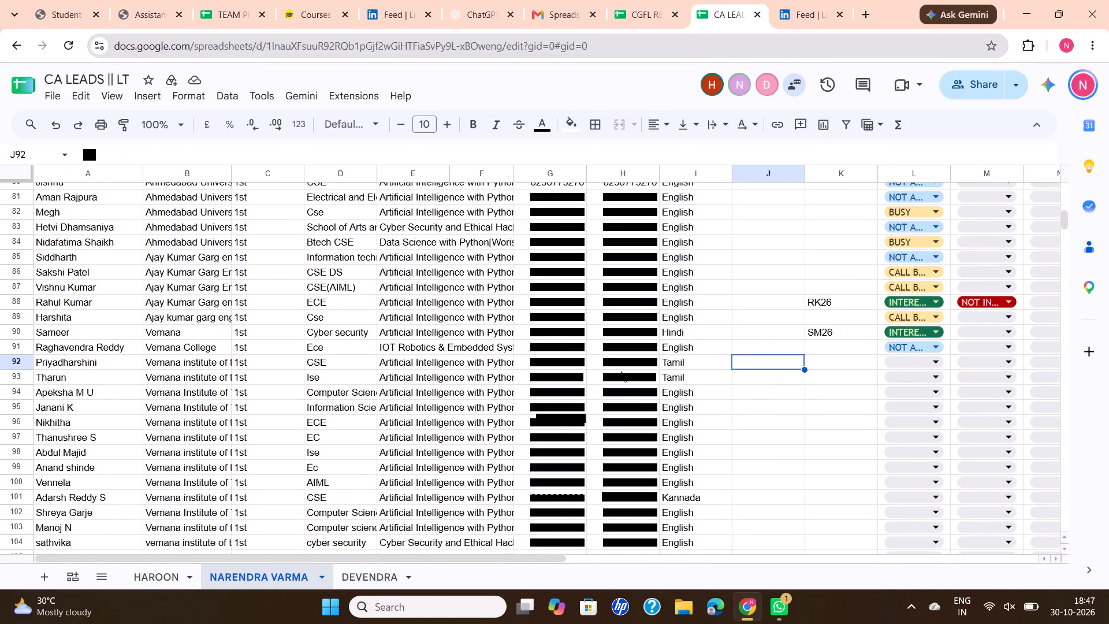
{"action": "left_click", "coordinate": [561, 365]}
{"action": "scroll", "coordinate": [561, 365], "scroll_direction": "right", "scroll_amount": 3}
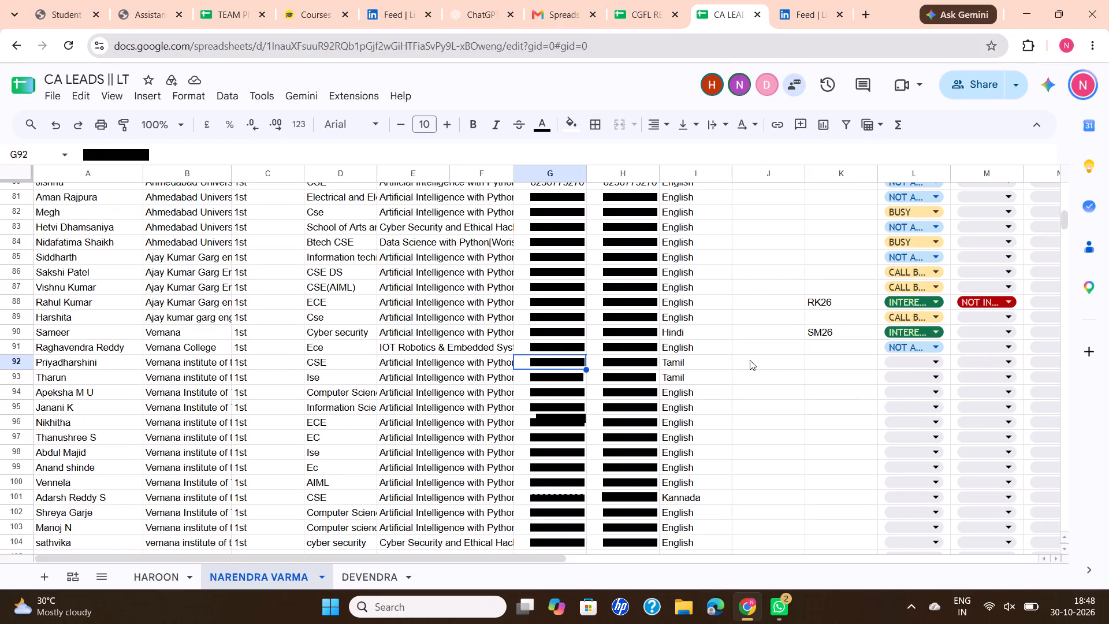
{"action": "scroll", "coordinate": [750, 360], "scroll_direction": "left", "scroll_amount": 1}
{"action": "scroll", "coordinate": [750, 360], "scroll_direction": "down", "scroll_amount": 1}
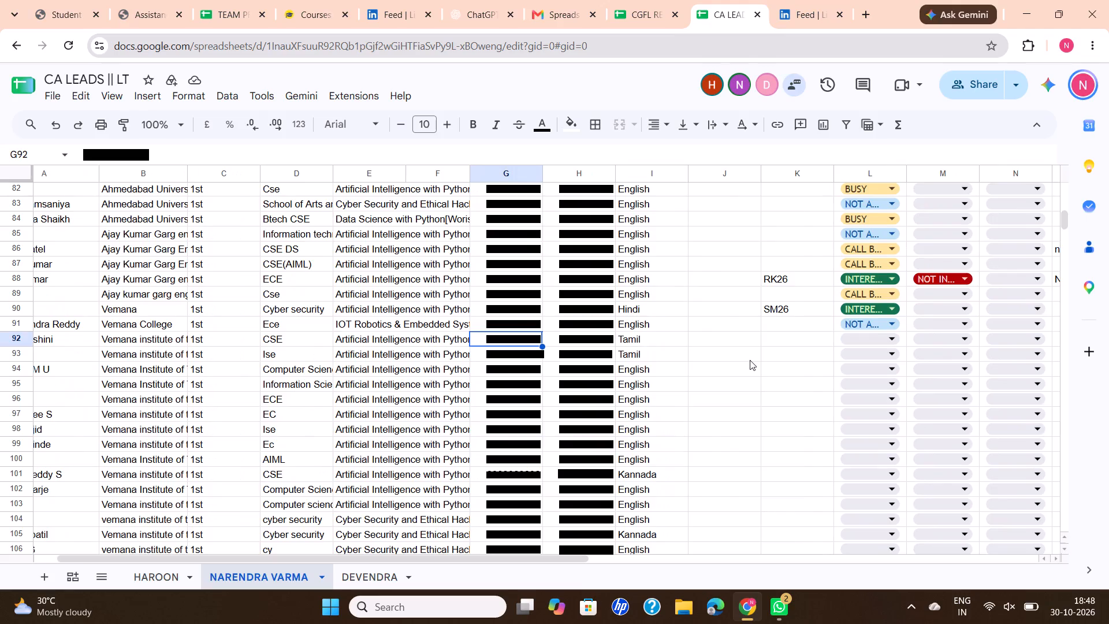
{"action": "scroll", "coordinate": [750, 360], "scroll_direction": "down", "scroll_amount": 4}
{"action": "scroll", "coordinate": [750, 360], "scroll_direction": "up", "scroll_amount": 8}
{"action": "scroll", "coordinate": [750, 360], "scroll_direction": "down", "scroll_amount": 2}
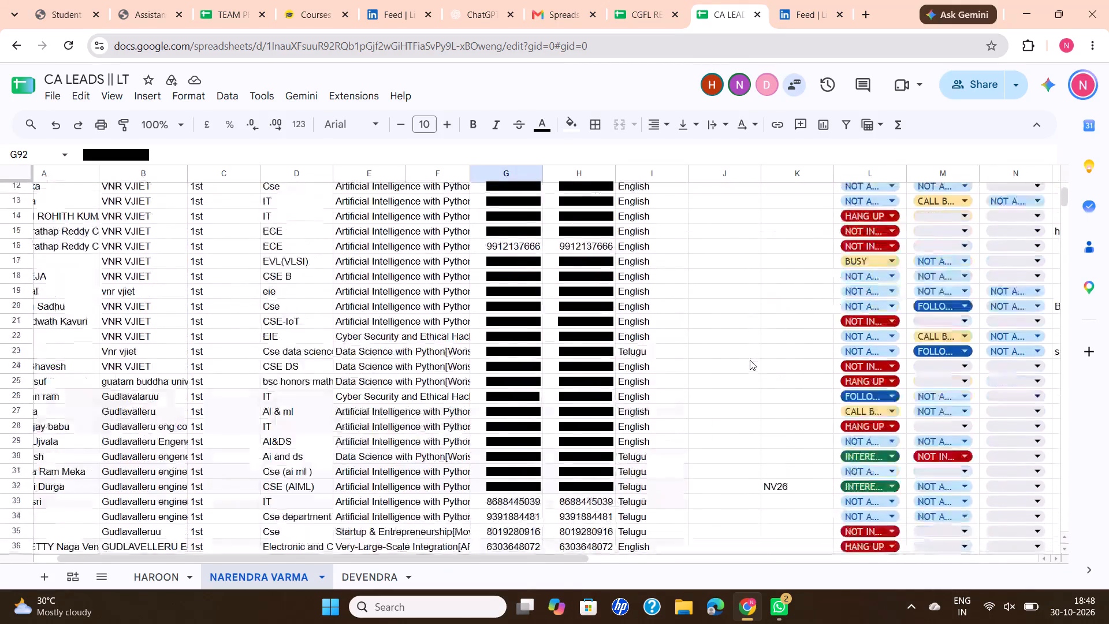
{"action": "scroll", "coordinate": [750, 360], "scroll_direction": "down", "scroll_amount": 6}
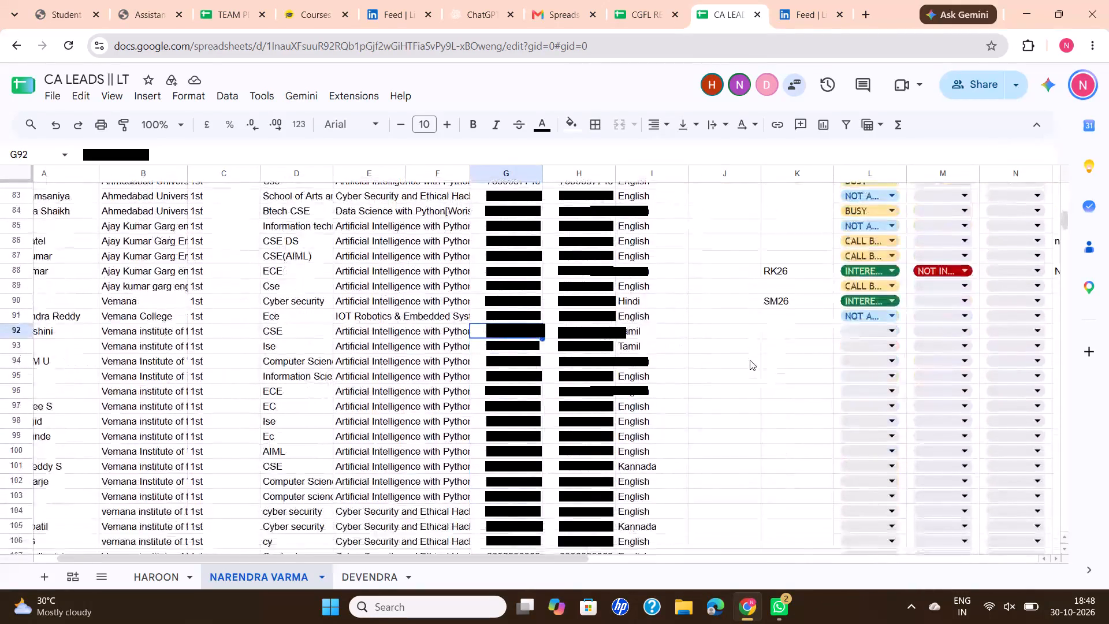
{"action": "scroll", "coordinate": [750, 360], "scroll_direction": "right", "scroll_amount": 6}
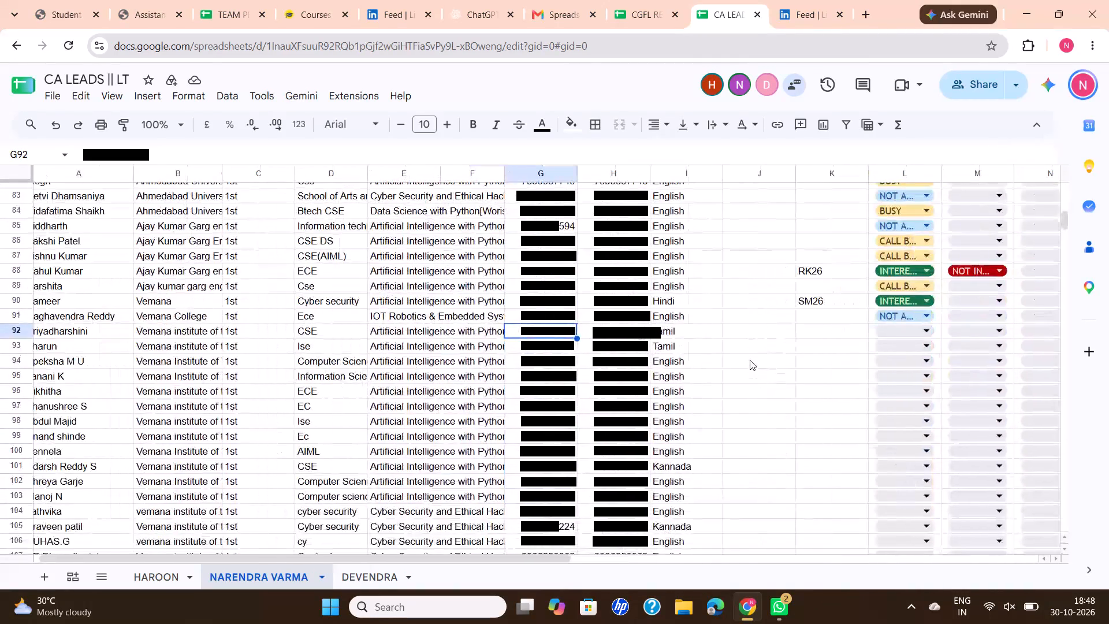
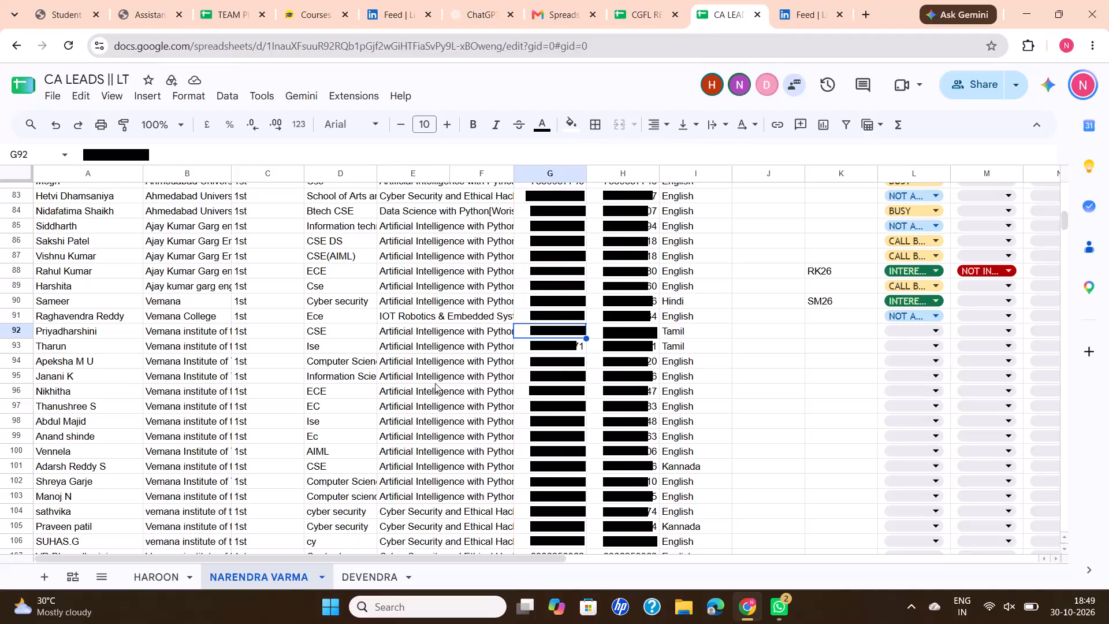
{"action": "left_click", "coordinate": [318, 333]}
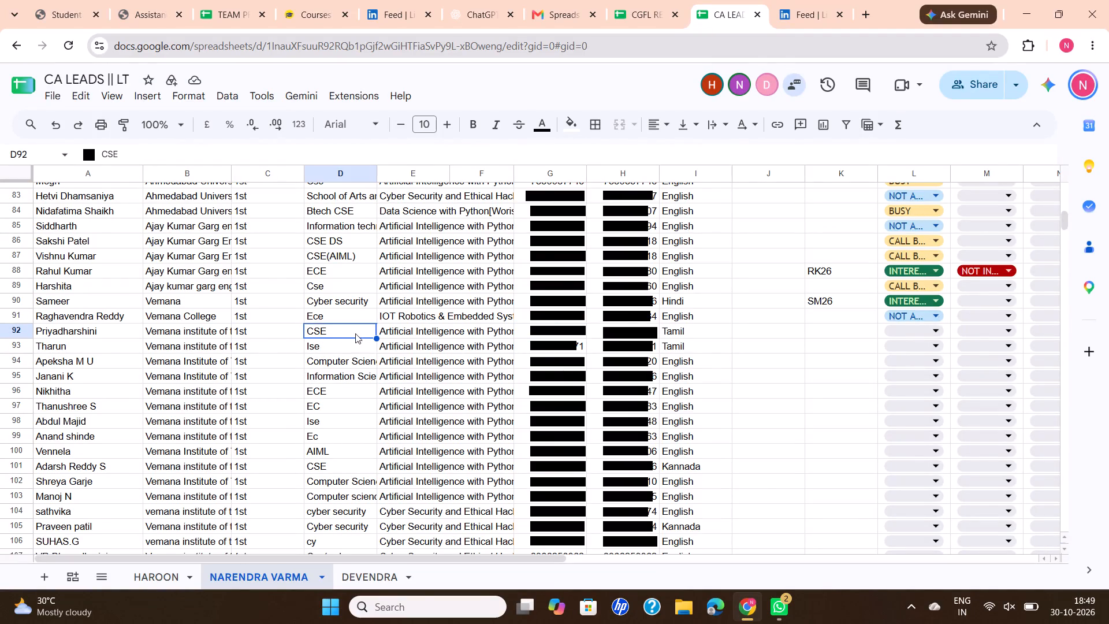
{"action": "left_click", "coordinate": [262, 334]}
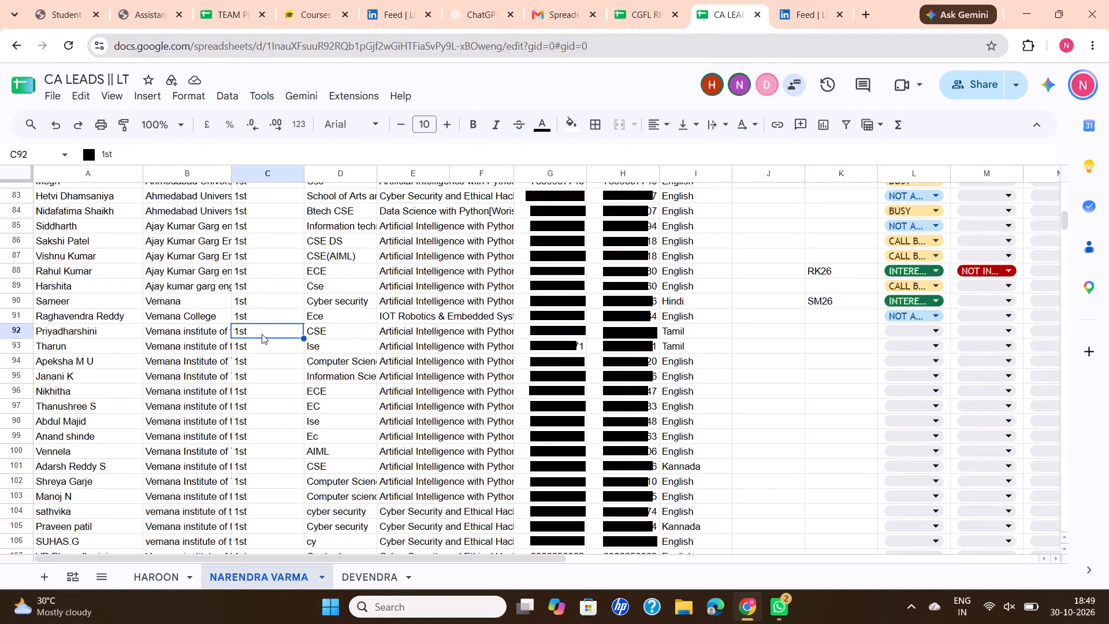
{"action": "left_click", "coordinate": [412, 328]}
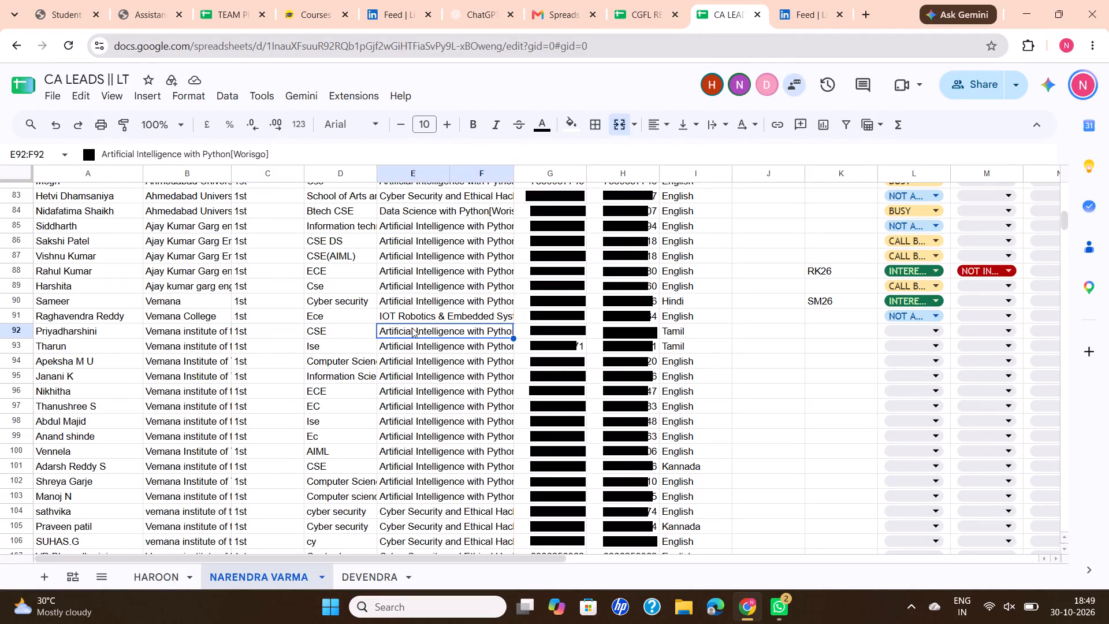
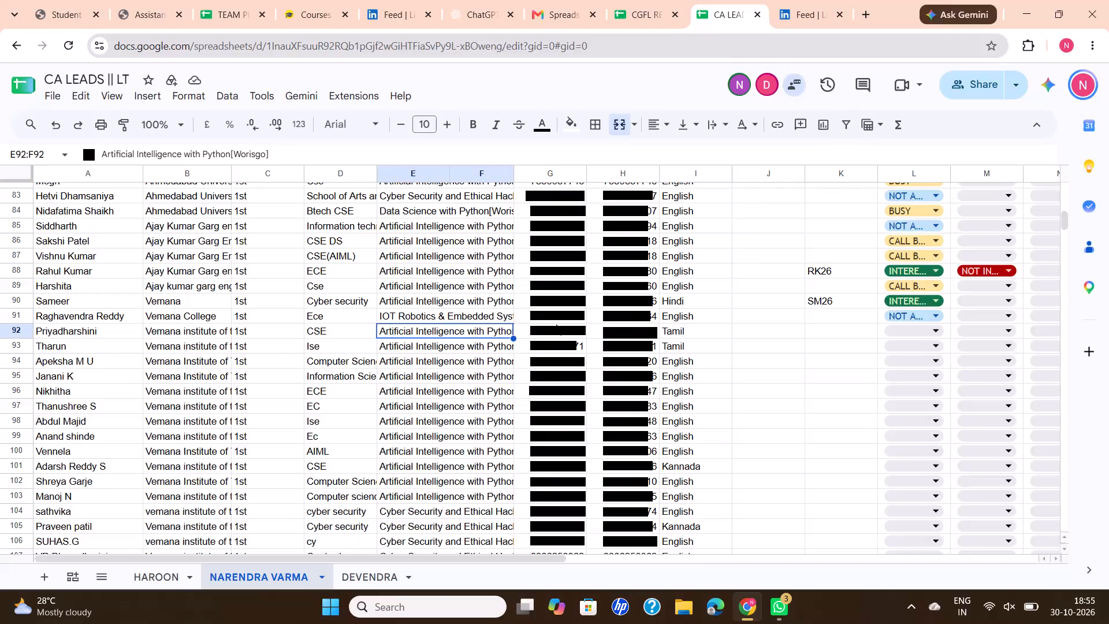
{"action": "triple_click", "coordinate": [550, 331]}
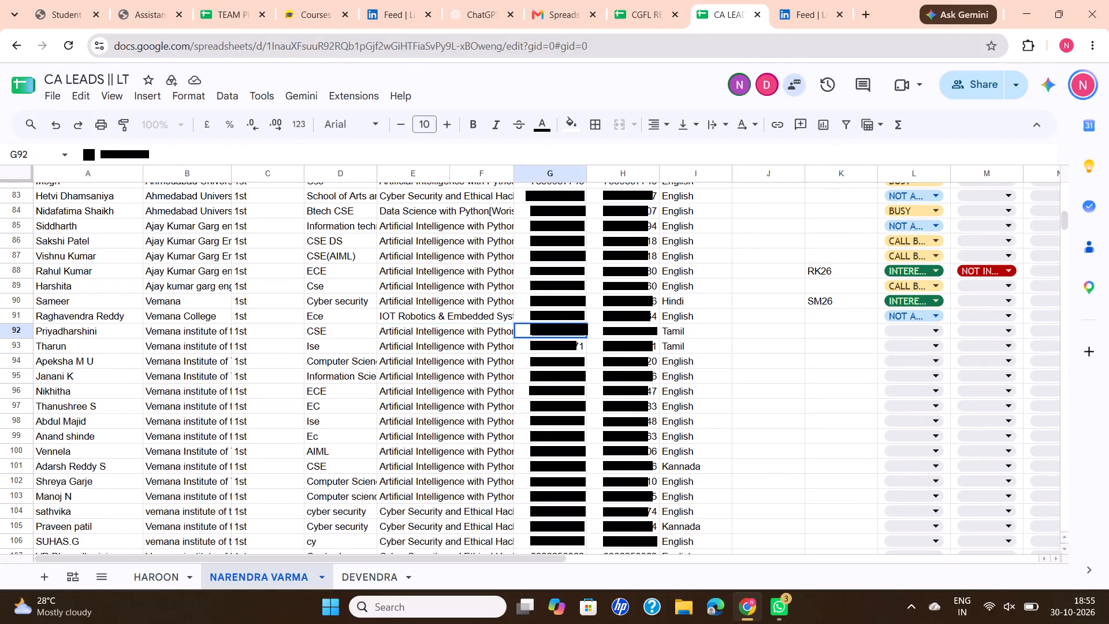
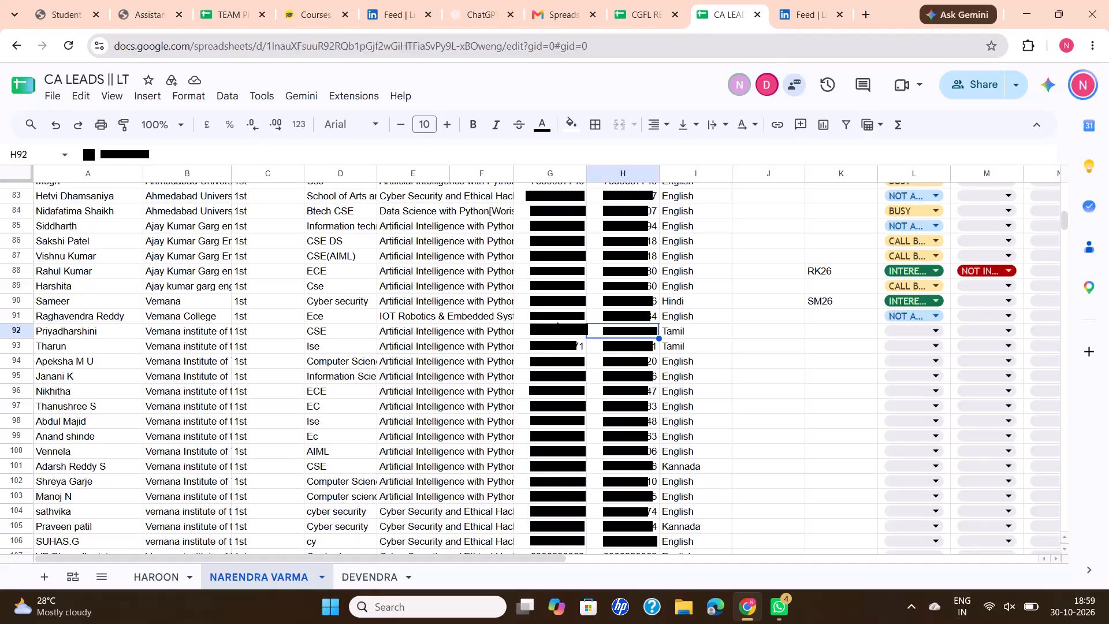
{"action": "left_click", "coordinate": [557, 322]}
{"action": "triple_click", "coordinate": [550, 330]}
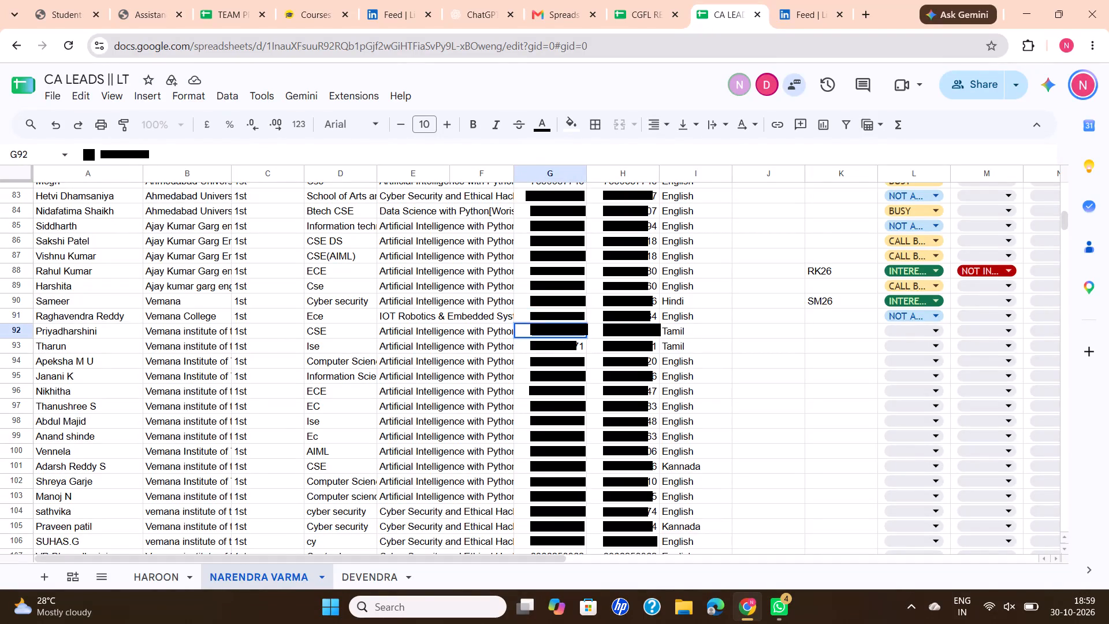
{"action": "key", "text": "ctrl+c"}
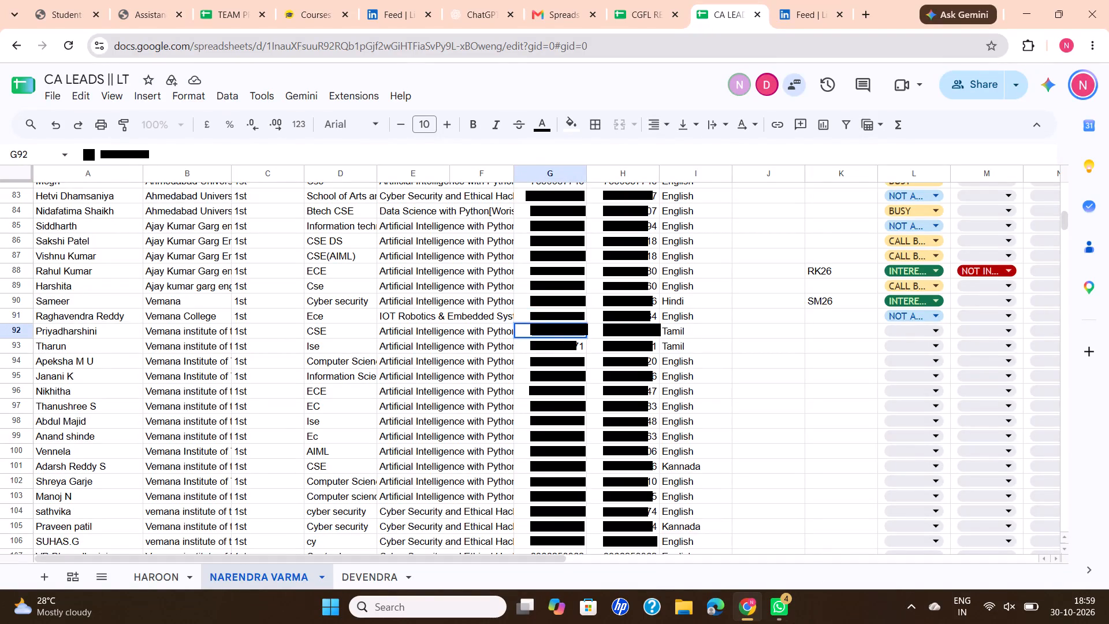
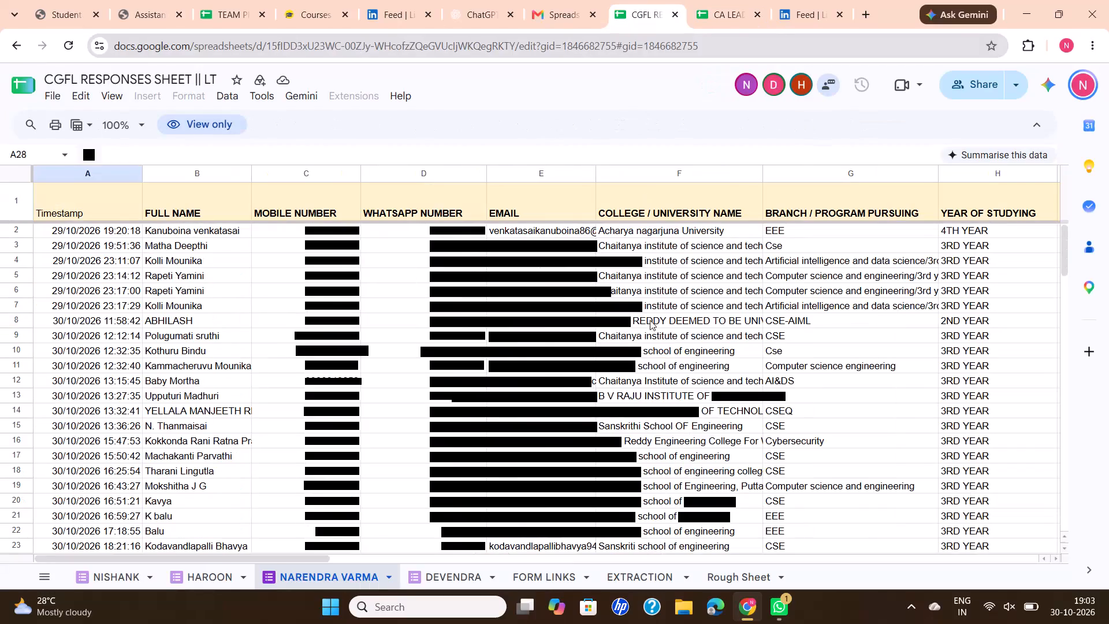
{"action": "scroll", "coordinate": [649, 322], "scroll_direction": "down", "scroll_amount": 3}
{"action": "scroll", "coordinate": [649, 322], "scroll_direction": "right", "scroll_amount": 2}
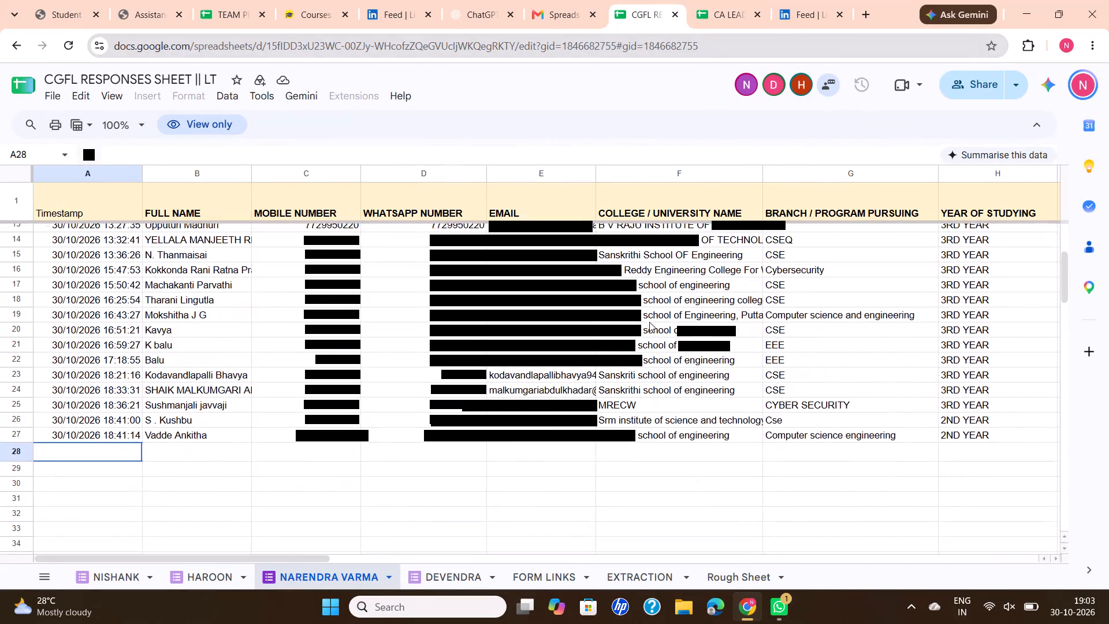
{"action": "scroll", "coordinate": [649, 322], "scroll_direction": "left", "scroll_amount": 7}
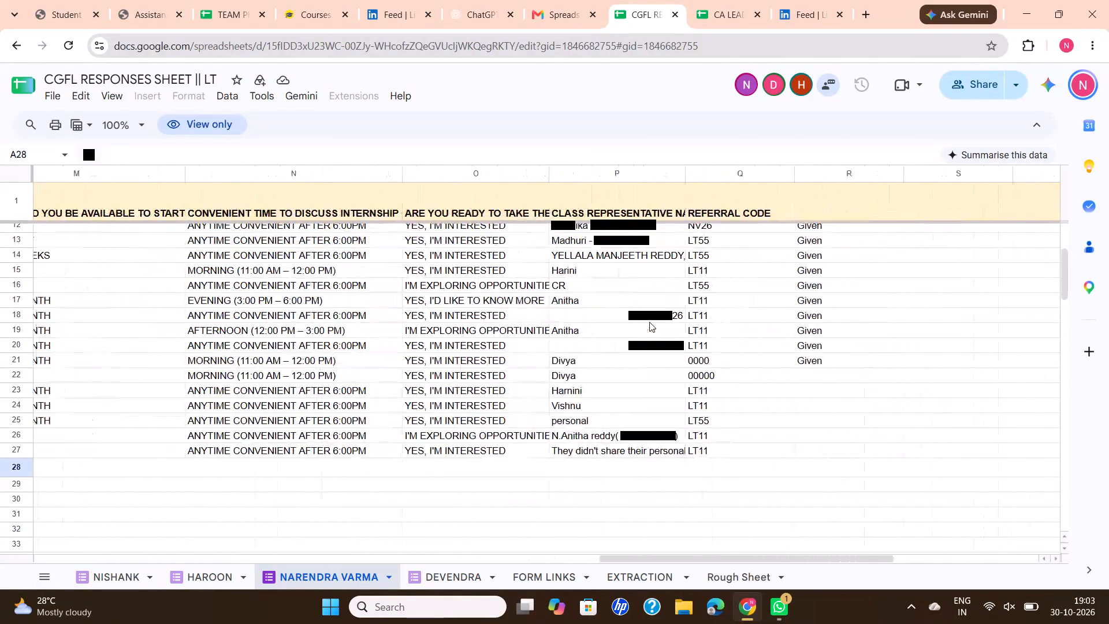
{"action": "scroll", "coordinate": [649, 322], "scroll_direction": "left", "scroll_amount": 1}
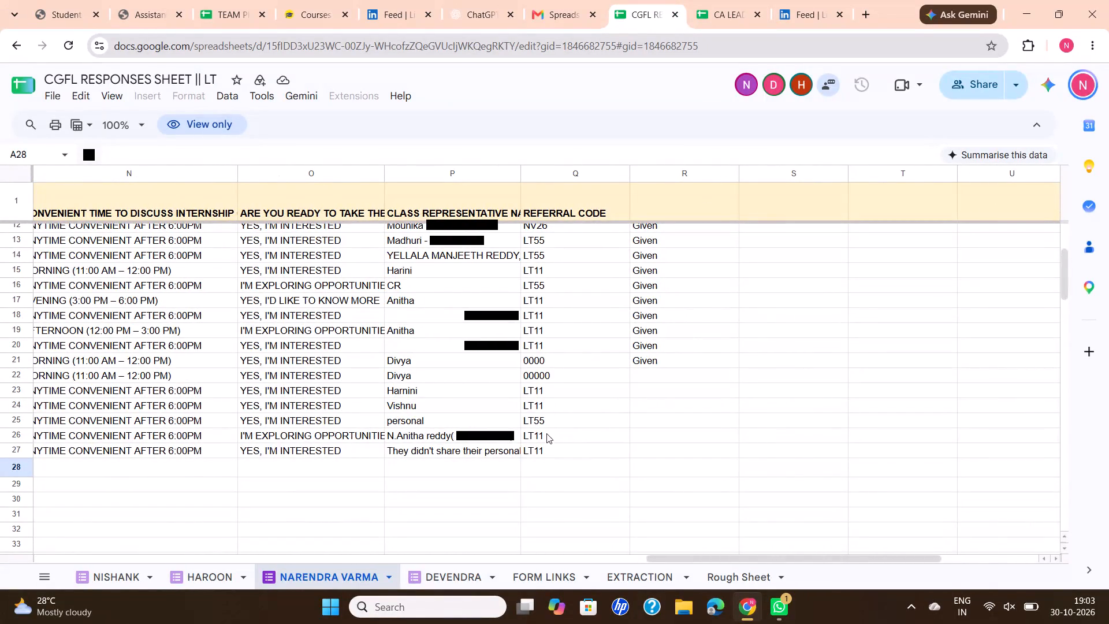
{"action": "left_click", "coordinate": [546, 433]}
{"action": "left_click", "coordinate": [540, 448]}
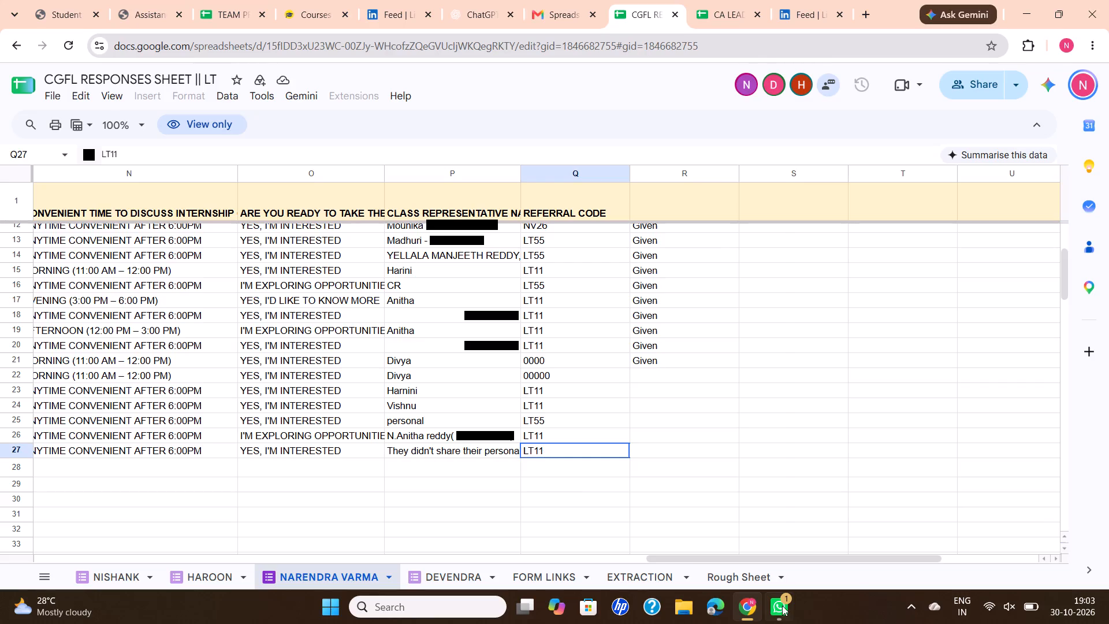
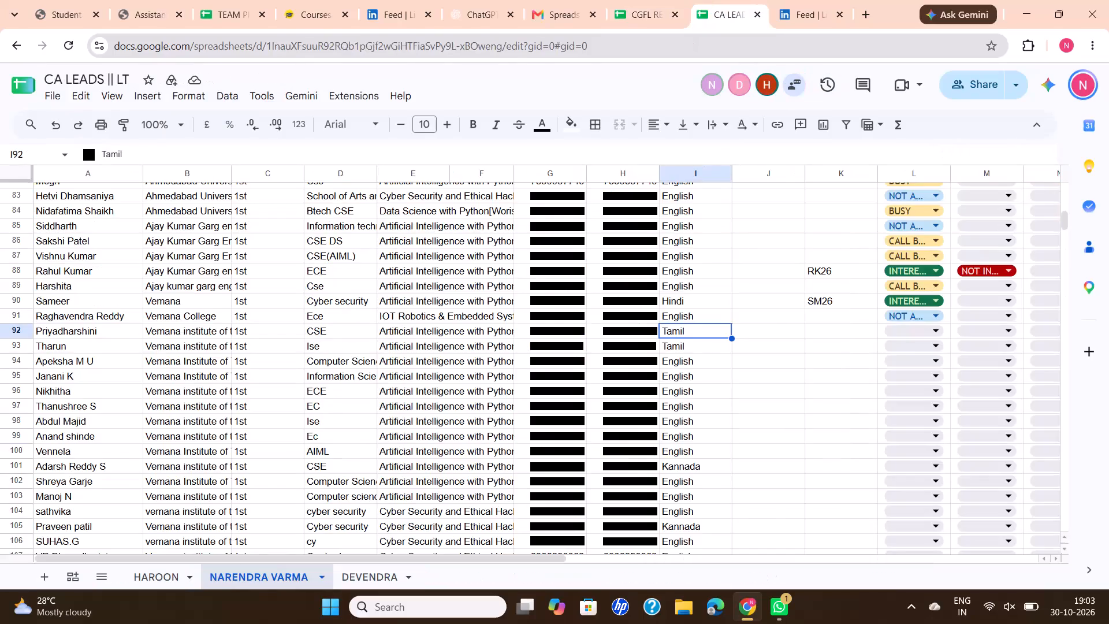
Set the call status of the lead in row 92 to SENT DETAILS and add the remark "No reply" in column O.
{"action": "scroll", "coordinate": [704, 323], "scroll_direction": "left", "scroll_amount": 2}
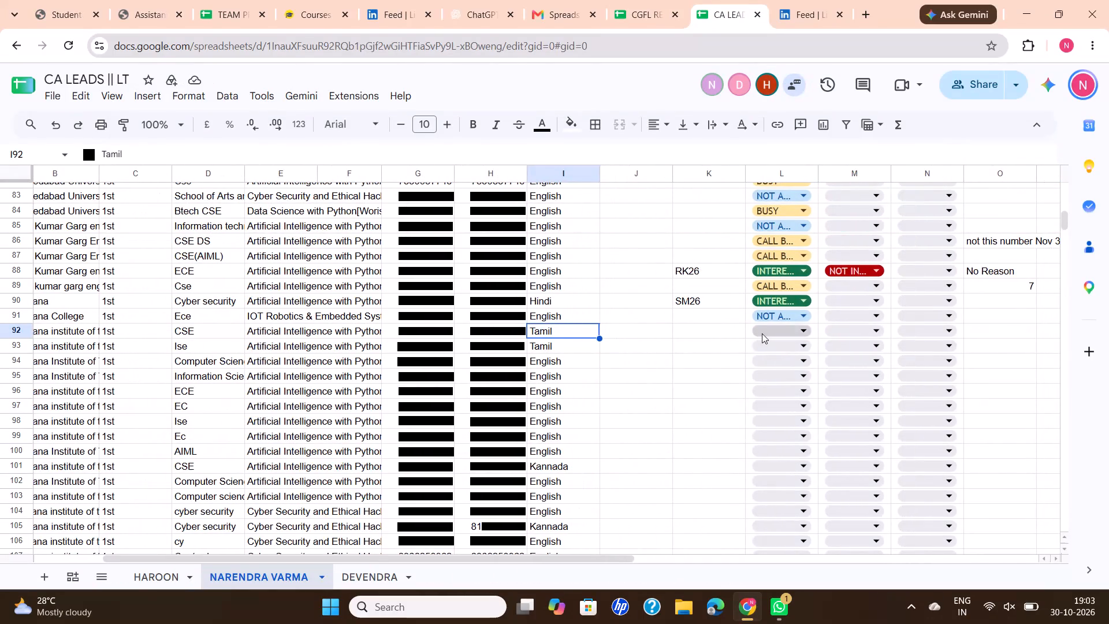
{"action": "left_click", "coordinate": [762, 333]}
{"action": "scroll", "coordinate": [775, 420], "scroll_direction": "up", "scroll_amount": 1}
{"action": "left_click", "coordinate": [785, 346]}
{"action": "scroll", "coordinate": [785, 346], "scroll_direction": "left", "scroll_amount": 2}
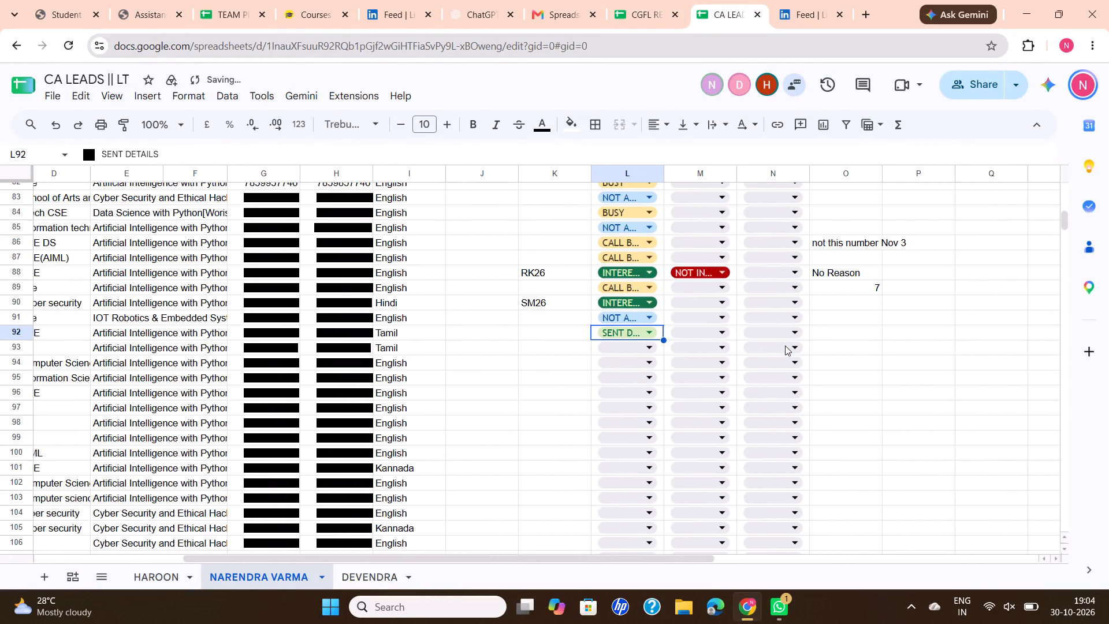
{"action": "double_click", "coordinate": [817, 336]}
{"action": "type", "text": "No reply"}
{"action": "left_click", "coordinate": [576, 349]}
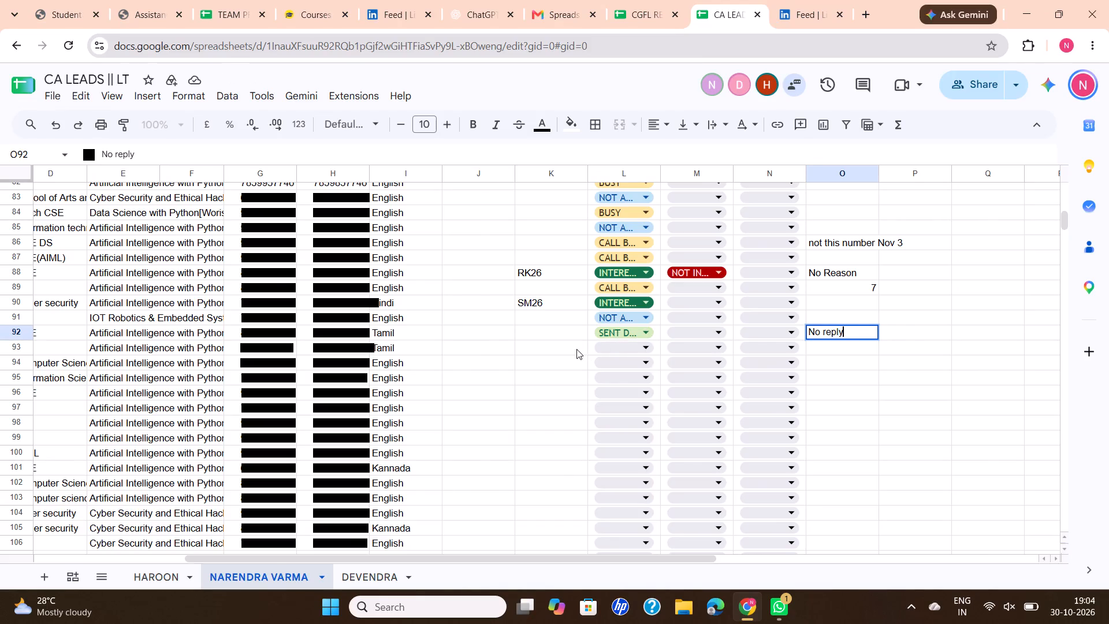
Select the phone number in column G of the lead in row 93.
{"action": "scroll", "coordinate": [576, 349], "scroll_direction": "right", "scroll_amount": 5}
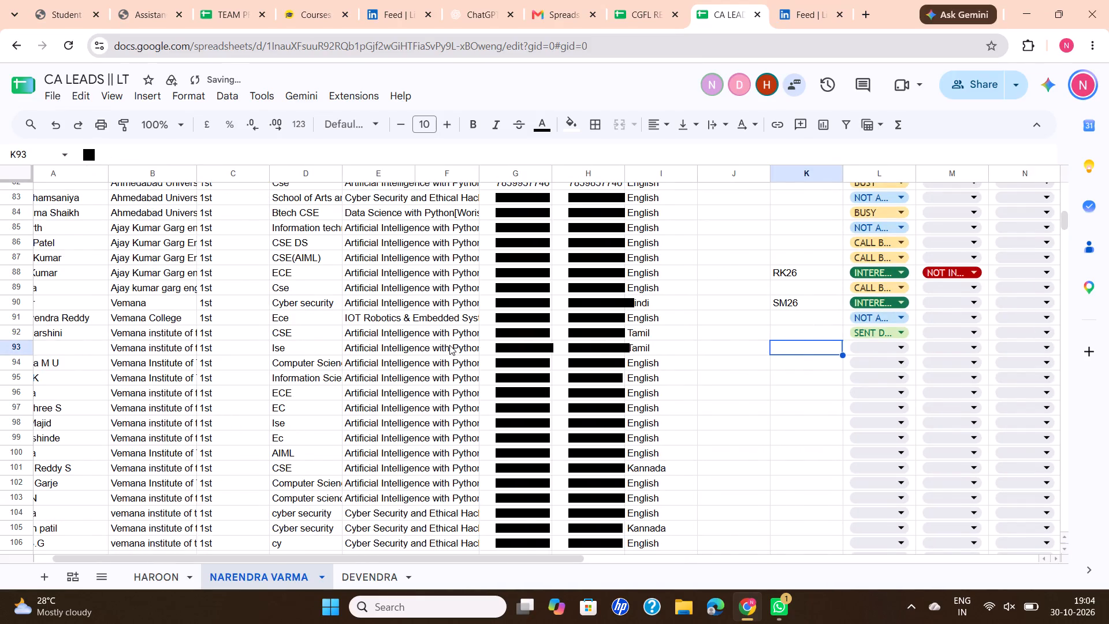
{"action": "left_click", "coordinate": [540, 347]}
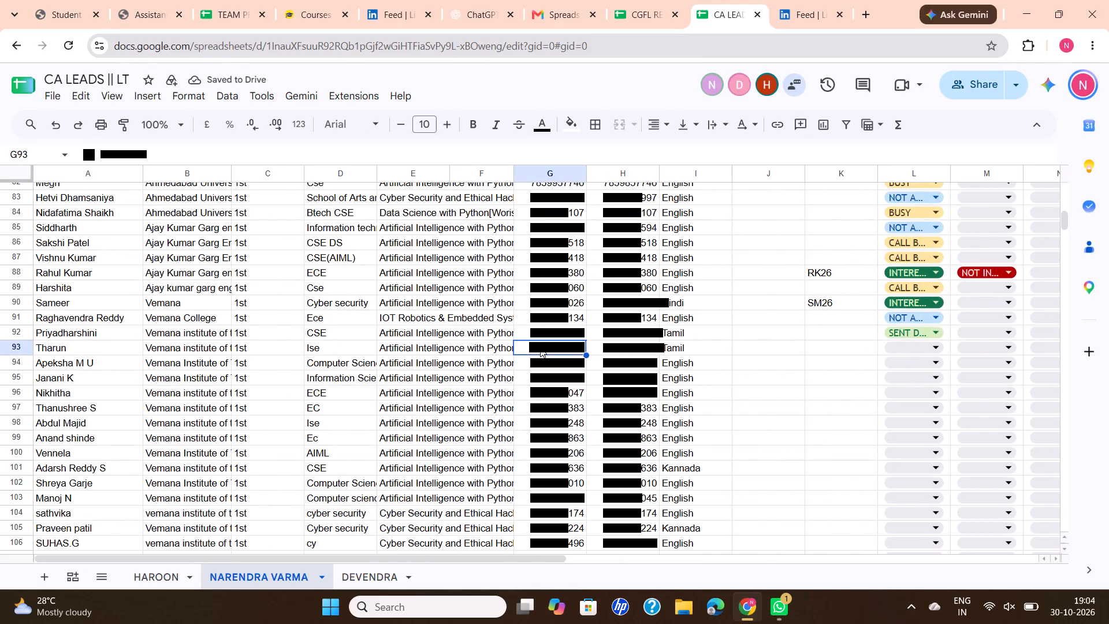
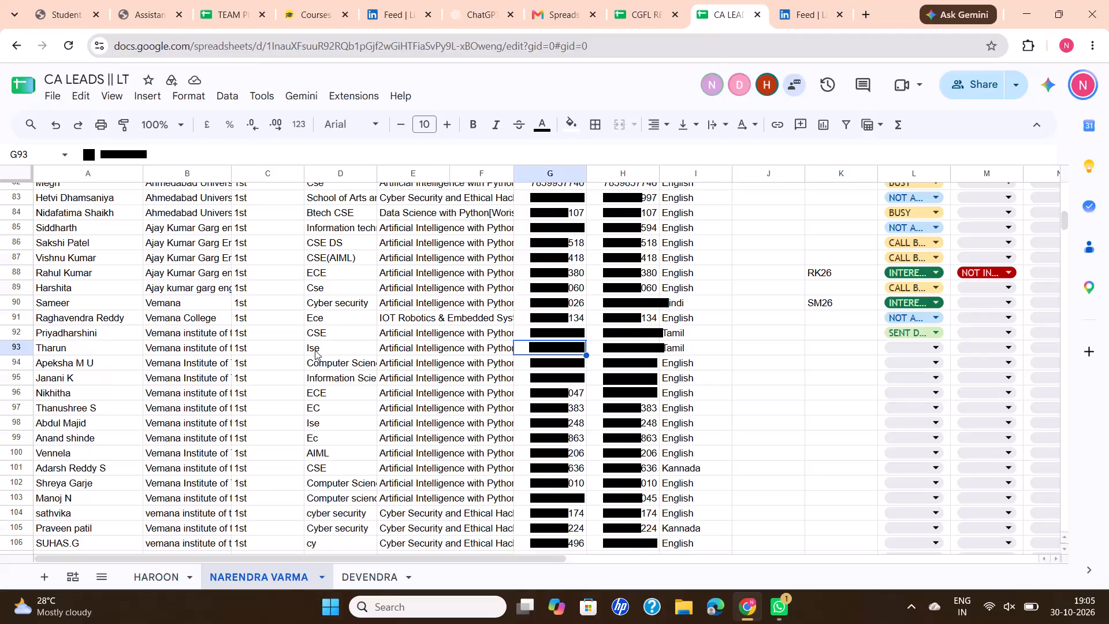
Check the college name, year and branch details of the lead in row 93.
{"action": "left_click", "coordinate": [314, 349]}
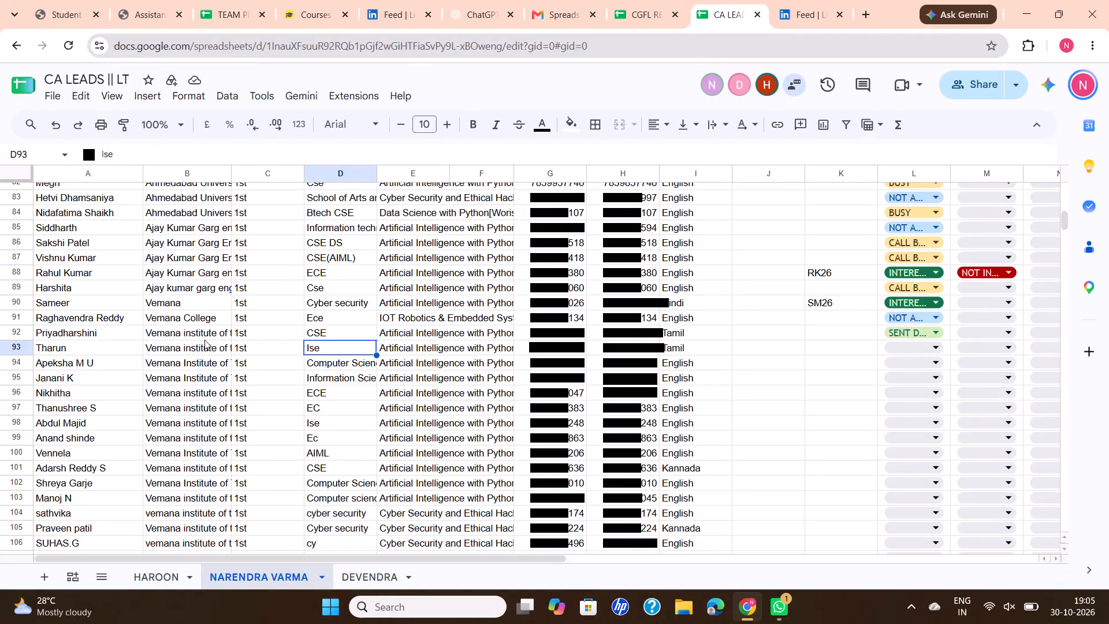
{"action": "double_click", "coordinate": [180, 344]}
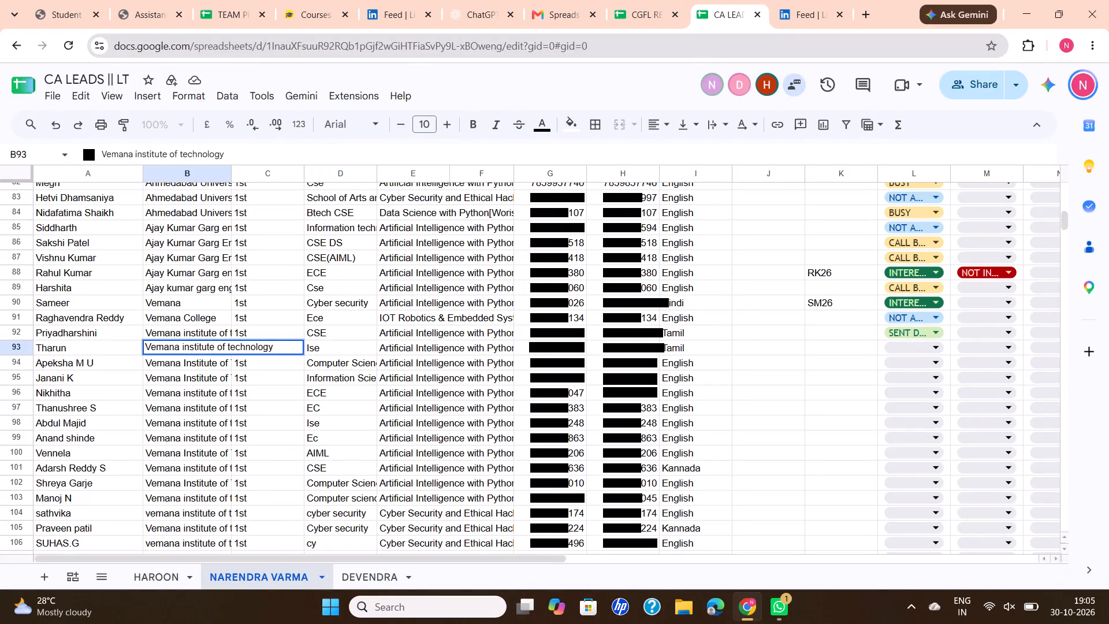
{"action": "left_click", "coordinate": [320, 350]}
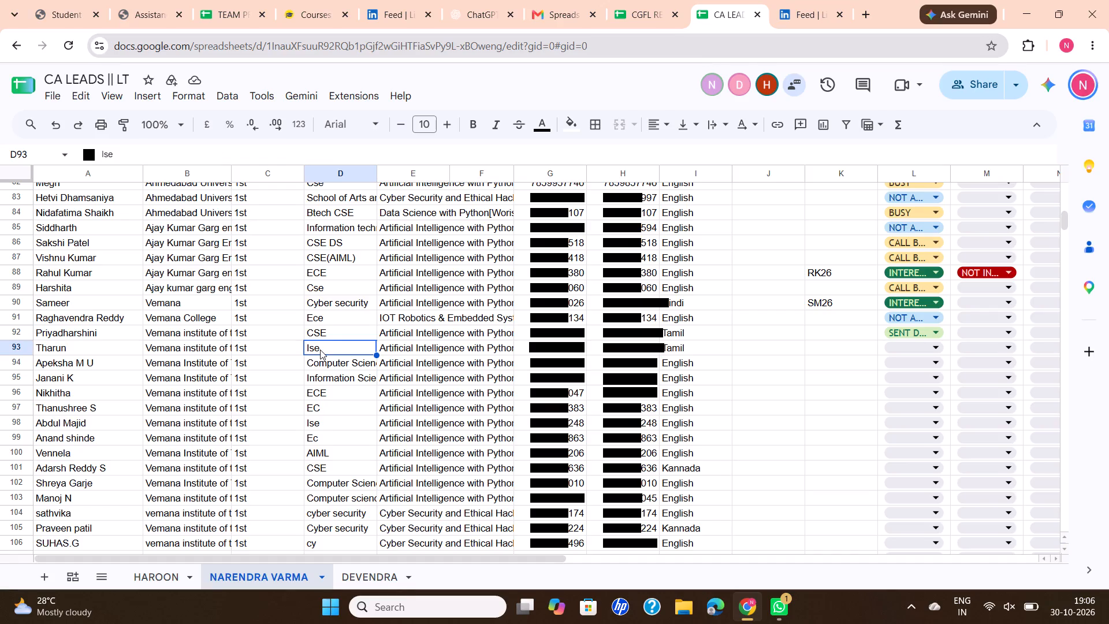
{"action": "left_click", "coordinate": [251, 345]}
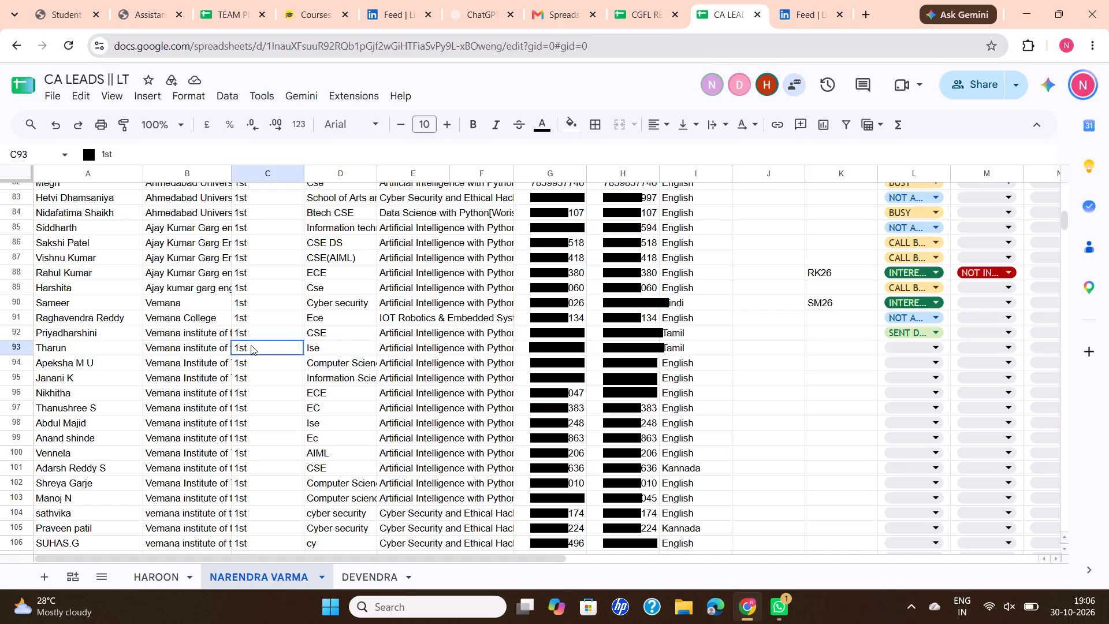
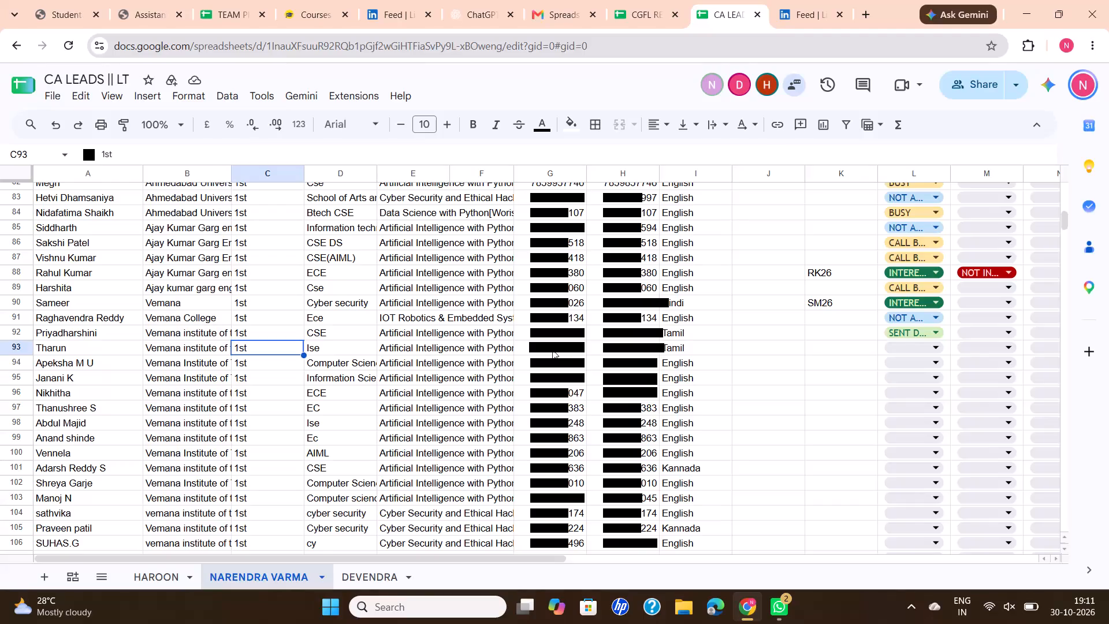
Copy the phone number in column G of the lead in row 93.
{"action": "triple_click", "coordinate": [552, 350]}
{"action": "key", "text": "ctrl+c"}
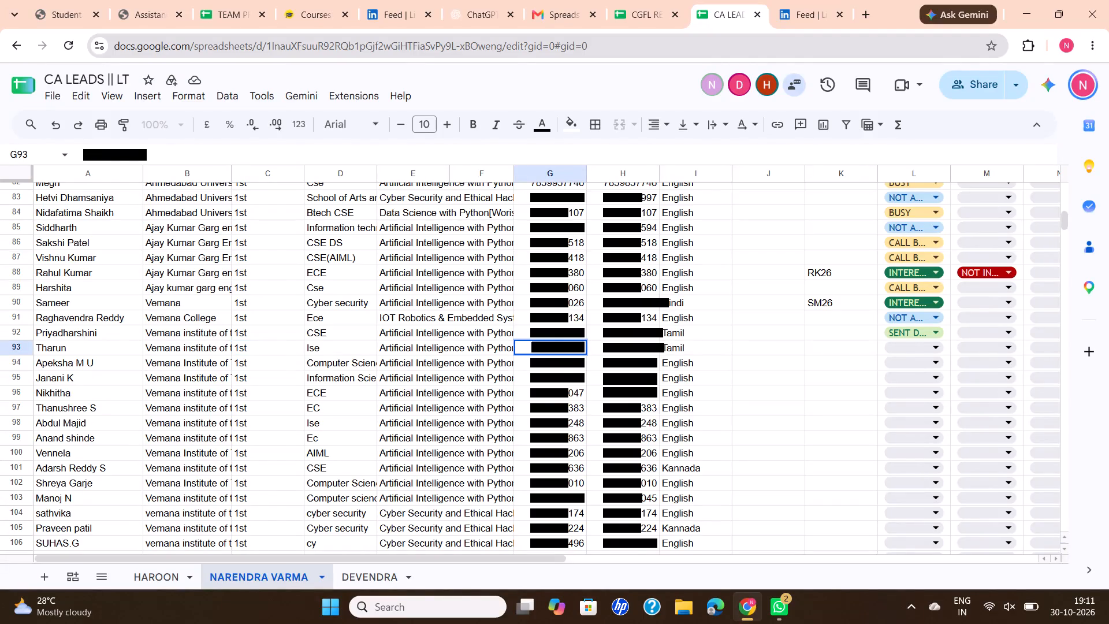
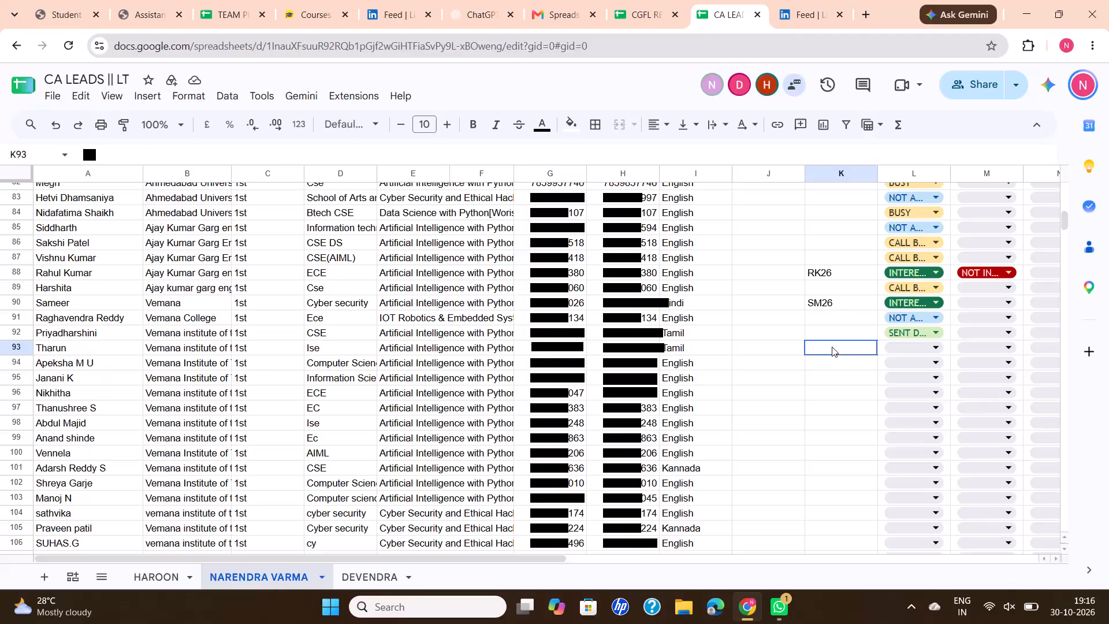
Record referral code TG26 in column K and set the column L call status to INTERESTED for the lead in row 93.
{"action": "double_click", "coordinate": [830, 347]}
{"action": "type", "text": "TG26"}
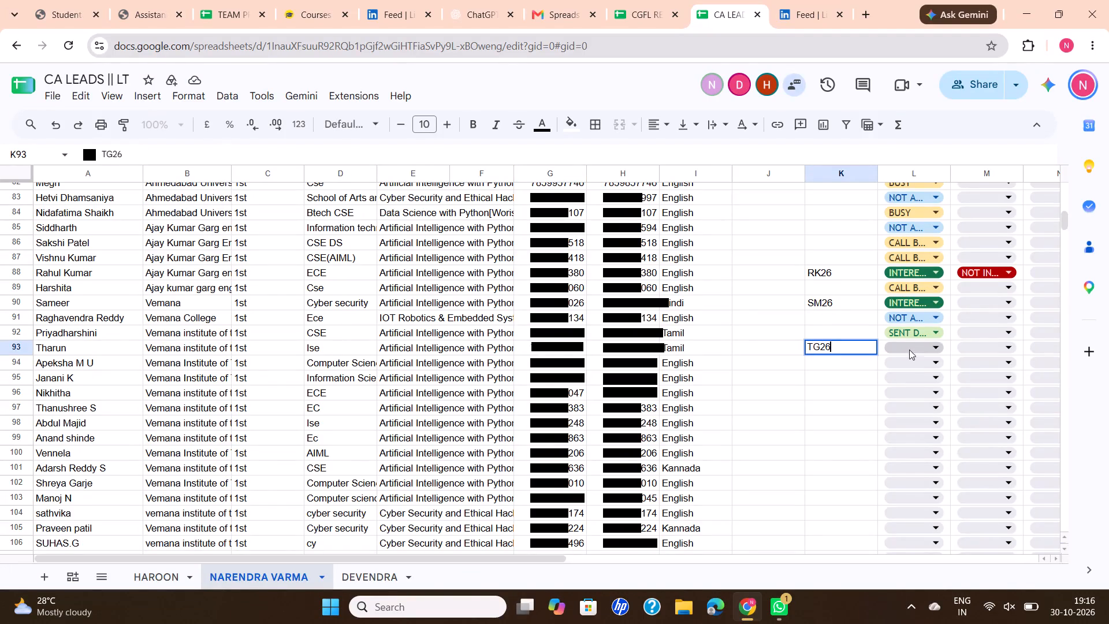
{"action": "left_click", "coordinate": [910, 347]}
{"action": "left_click", "coordinate": [917, 457]}
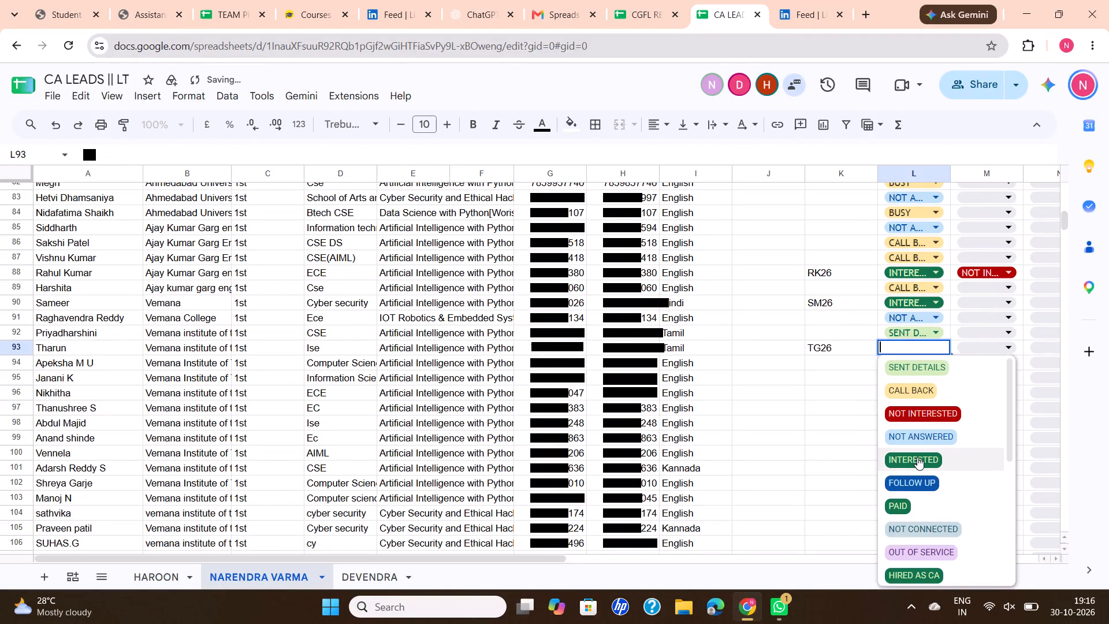
{"action": "left_click", "coordinate": [835, 359]}
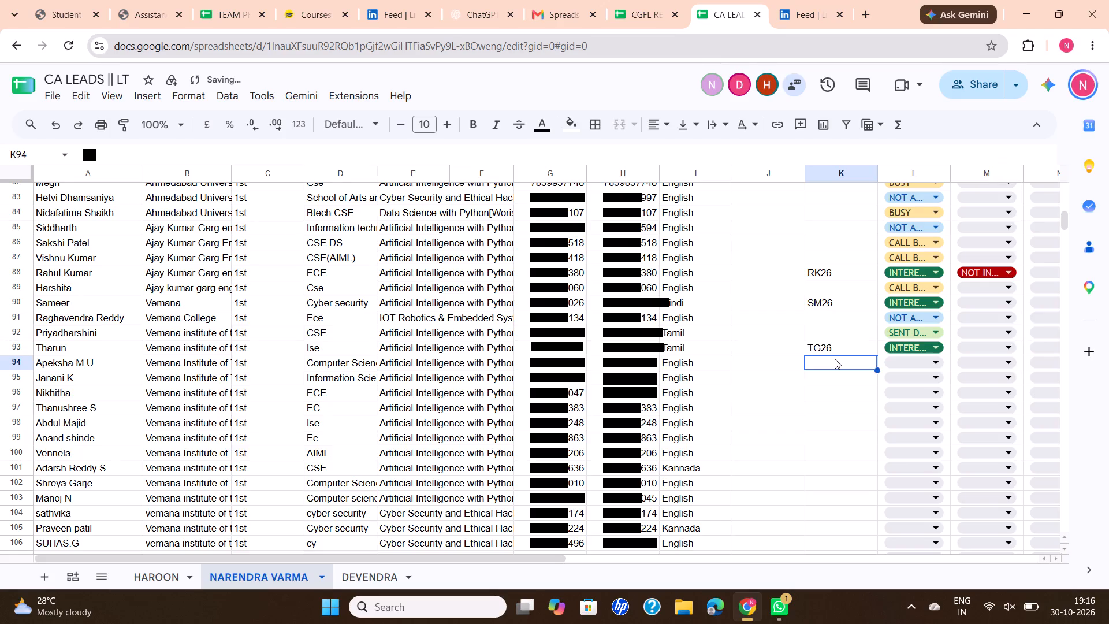
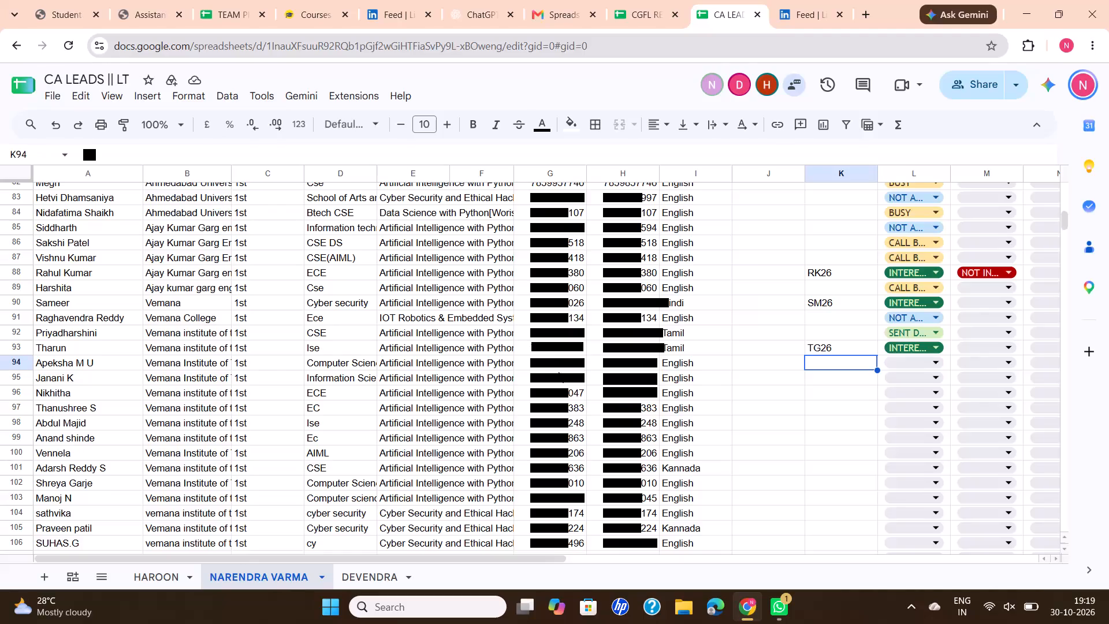
Look up the column G phone number of the lead in row 94 of CA LEADS.
{"action": "left_click", "coordinate": [549, 358]}
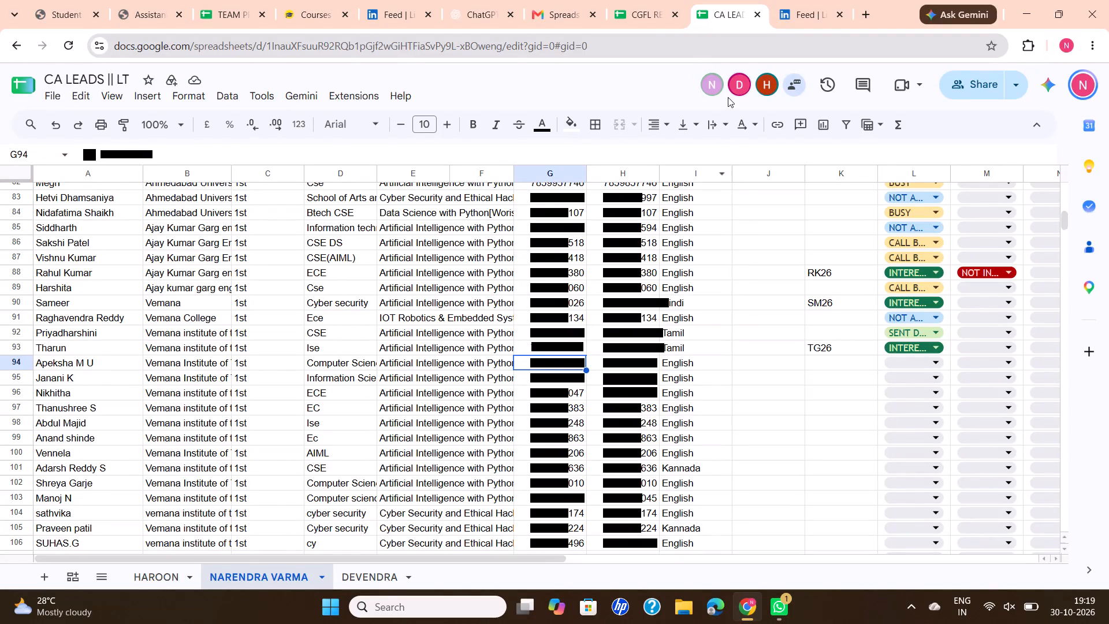
Review the respondents, colleges and referral codes in the CGFL RESPONSES SHEET, from the first entries to the latest in row 27.
{"action": "left_click", "coordinate": [642, 10]}
{"action": "scroll", "coordinate": [663, 332], "scroll_direction": "right", "scroll_amount": 5}
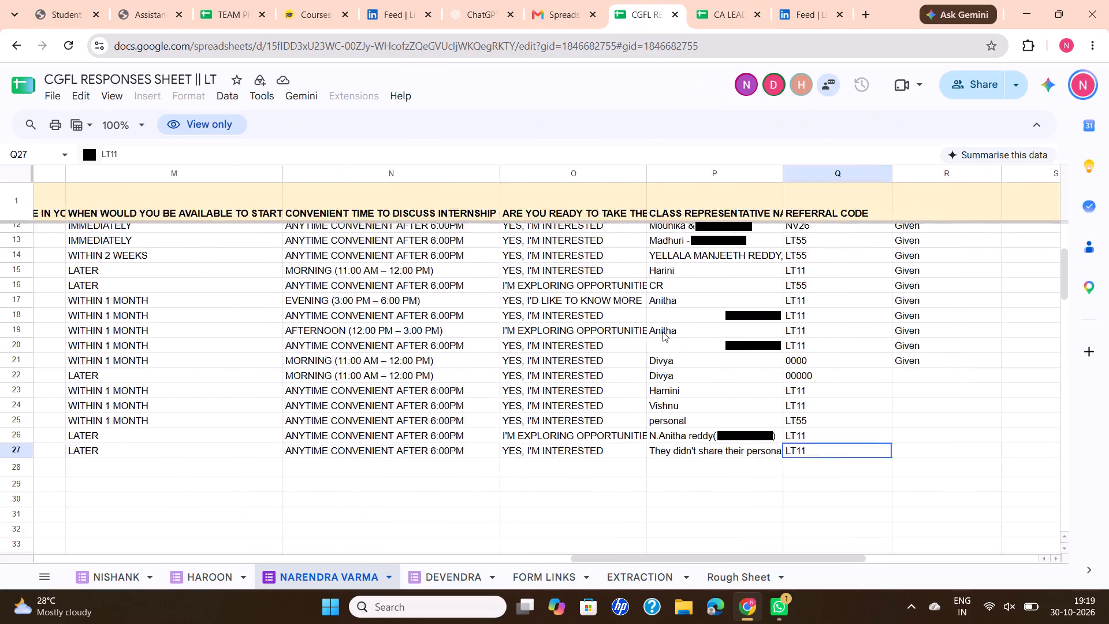
{"action": "scroll", "coordinate": [663, 332], "scroll_direction": "right", "scroll_amount": 7}
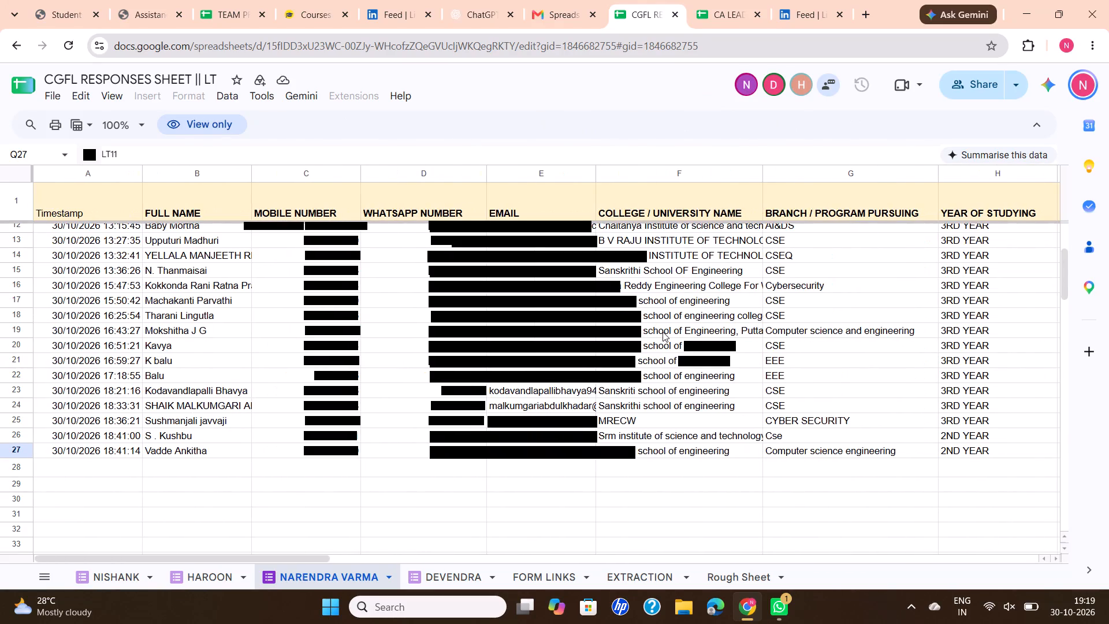
{"action": "scroll", "coordinate": [587, 472], "scroll_direction": "left", "scroll_amount": 12}
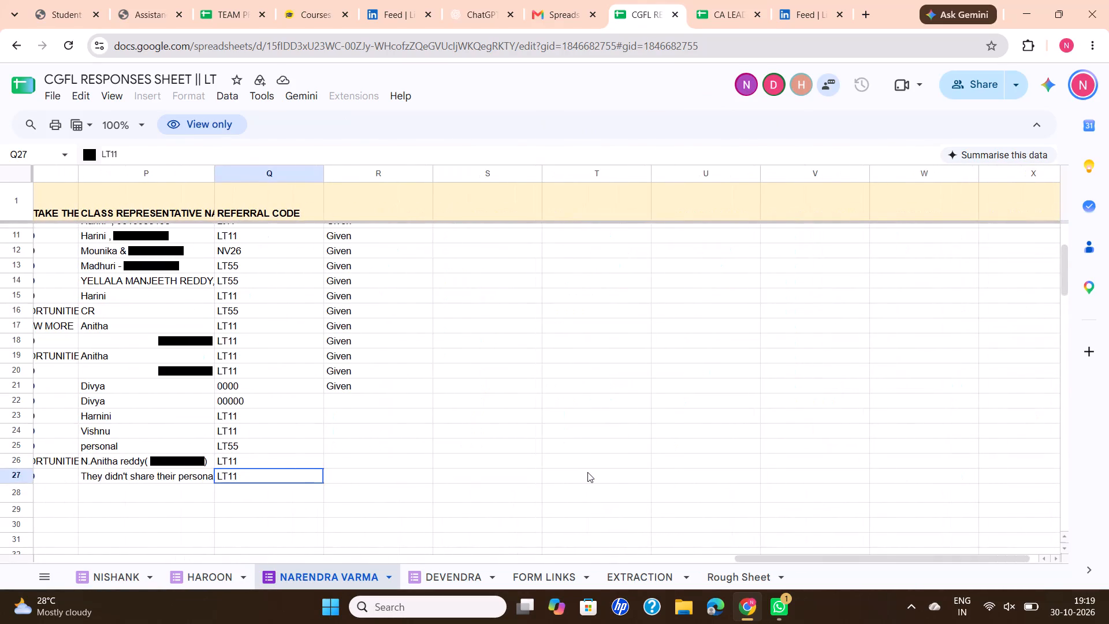
{"action": "scroll", "coordinate": [587, 472], "scroll_direction": "up", "scroll_amount": 4}
{"action": "scroll", "coordinate": [587, 472], "scroll_direction": "right", "scroll_amount": 7}
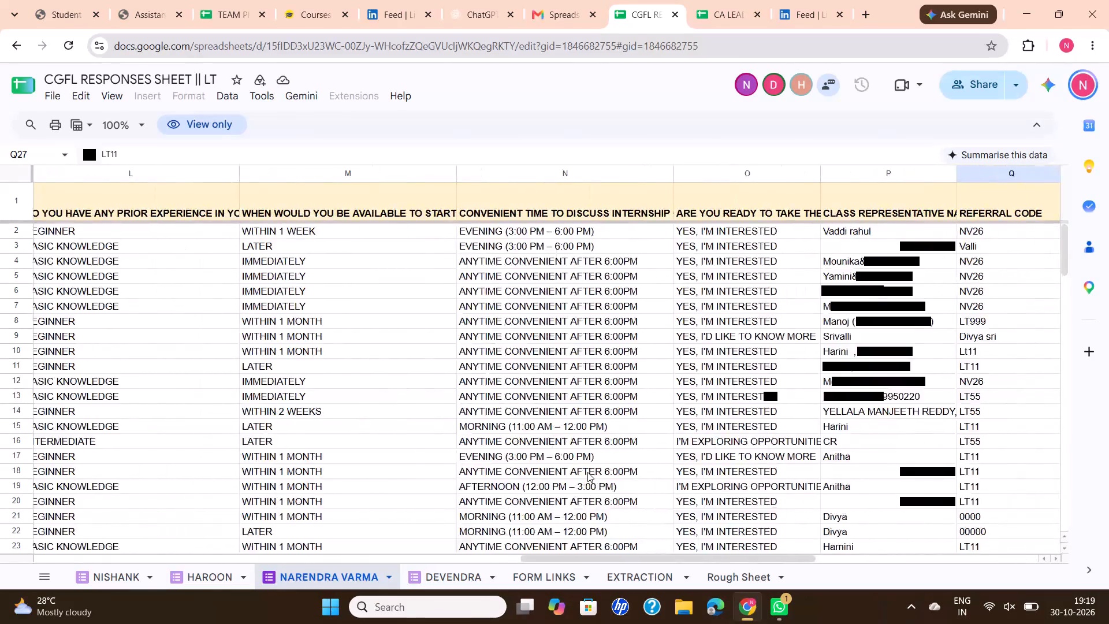
{"action": "scroll", "coordinate": [587, 472], "scroll_direction": "right", "scroll_amount": 13}
{"action": "scroll", "coordinate": [587, 472], "scroll_direction": "down", "scroll_amount": 1}
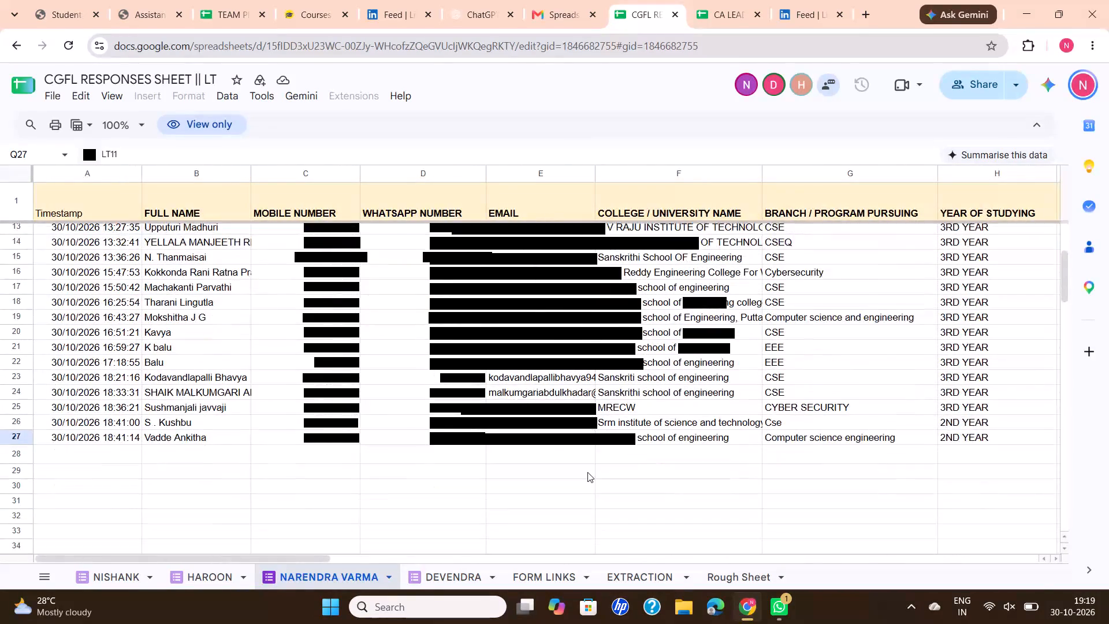
{"action": "scroll", "coordinate": [587, 472], "scroll_direction": "down", "scroll_amount": 1}
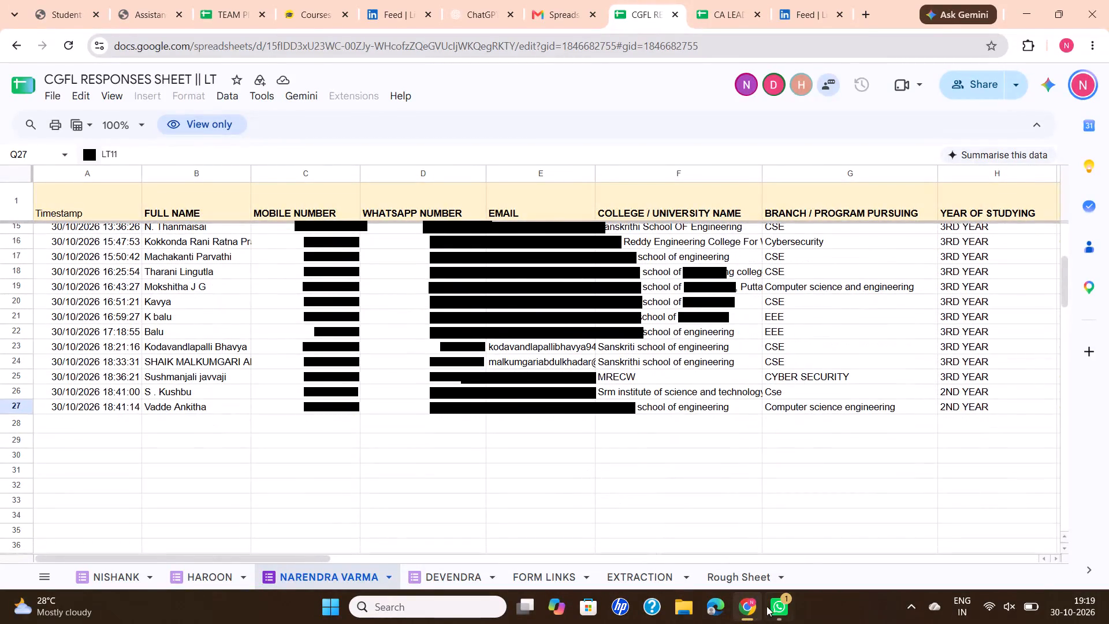
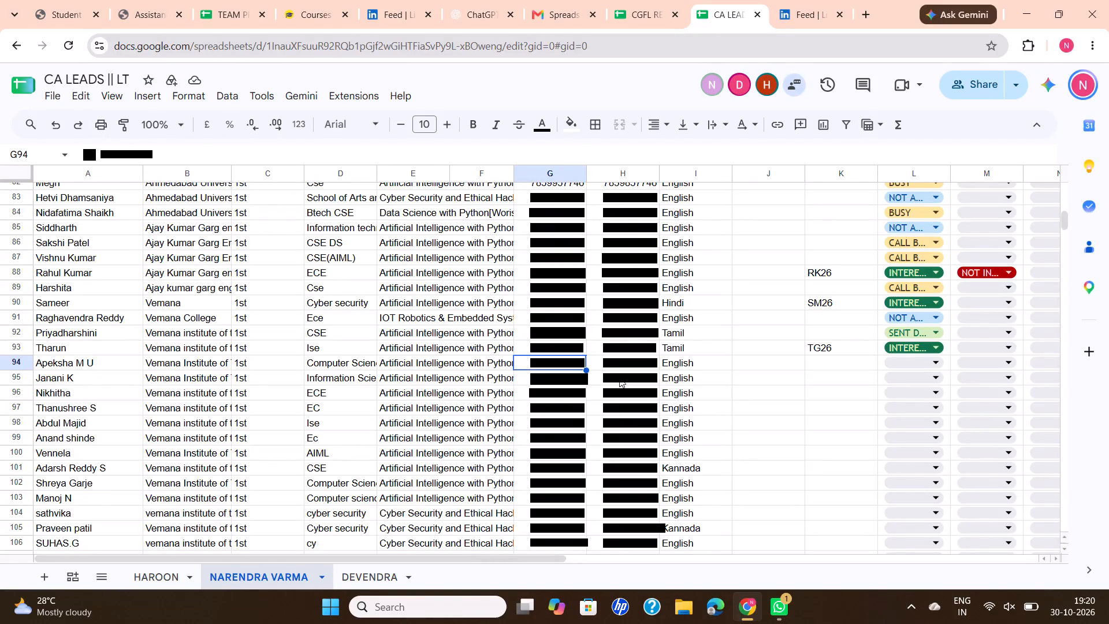
Set the column L call status to NOT ANSWERED for the lead in row 94.
{"action": "scroll", "coordinate": [619, 377], "scroll_direction": "right", "scroll_amount": 6}
{"action": "scroll", "coordinate": [433, 375], "scroll_direction": "right", "scroll_amount": 2}
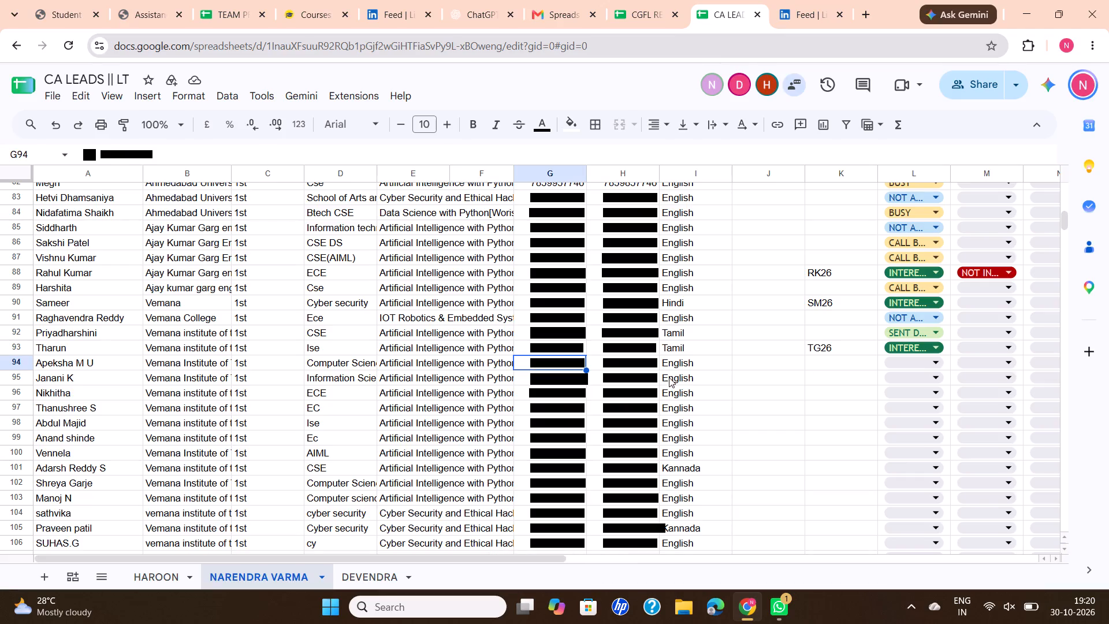
{"action": "left_click", "coordinate": [916, 359]}
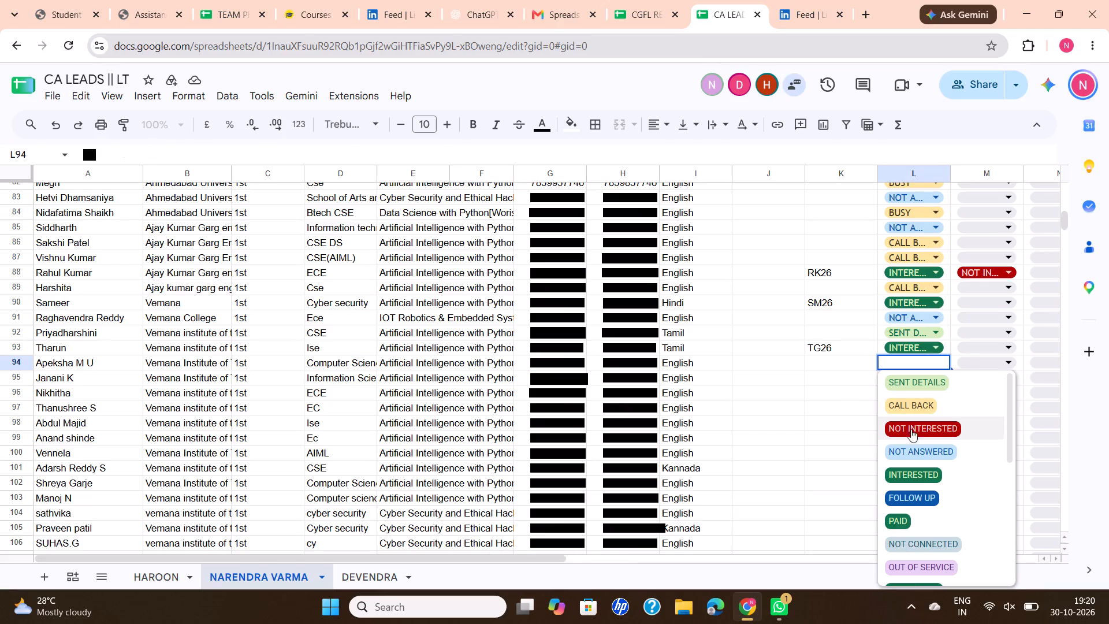
{"action": "left_click", "coordinate": [906, 448]}
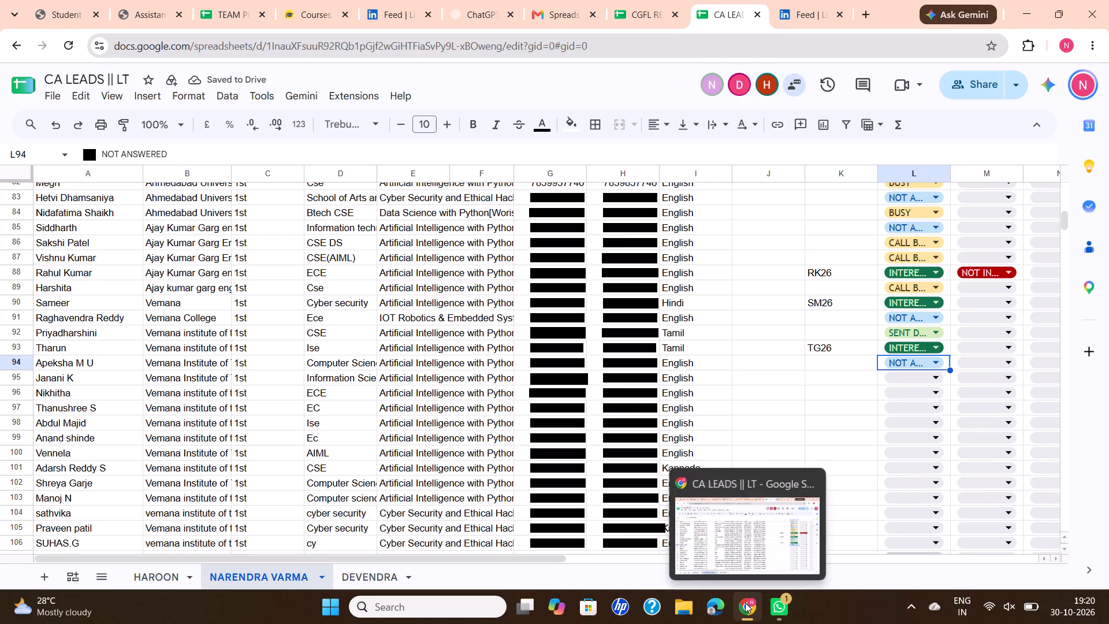
Launch the Kiro application from the desktop.
{"action": "double_click", "coordinate": [254, 448]}
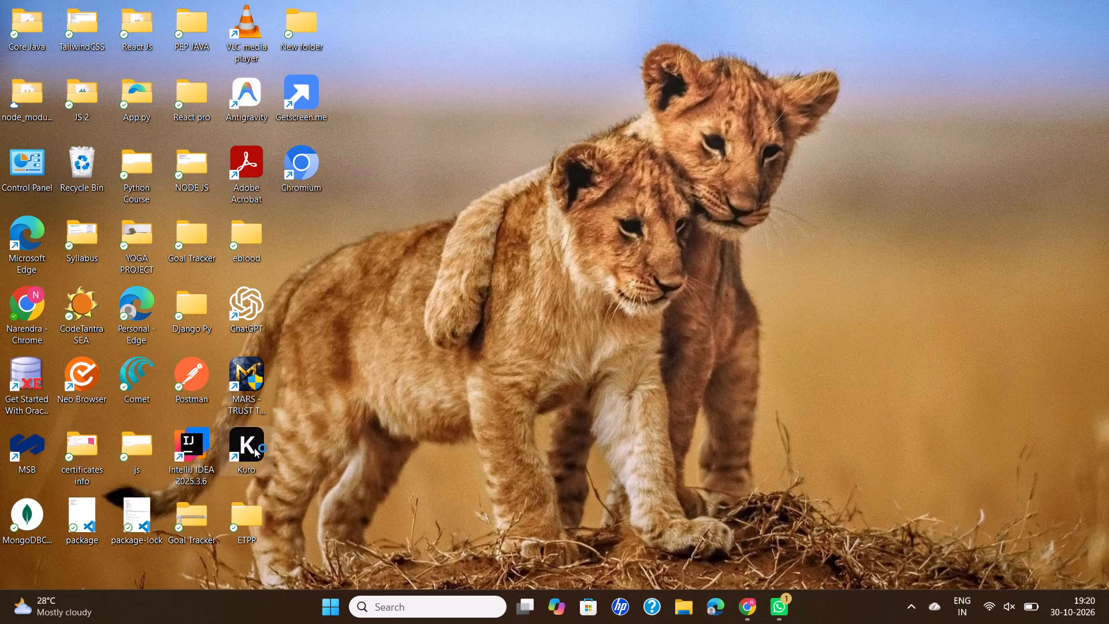
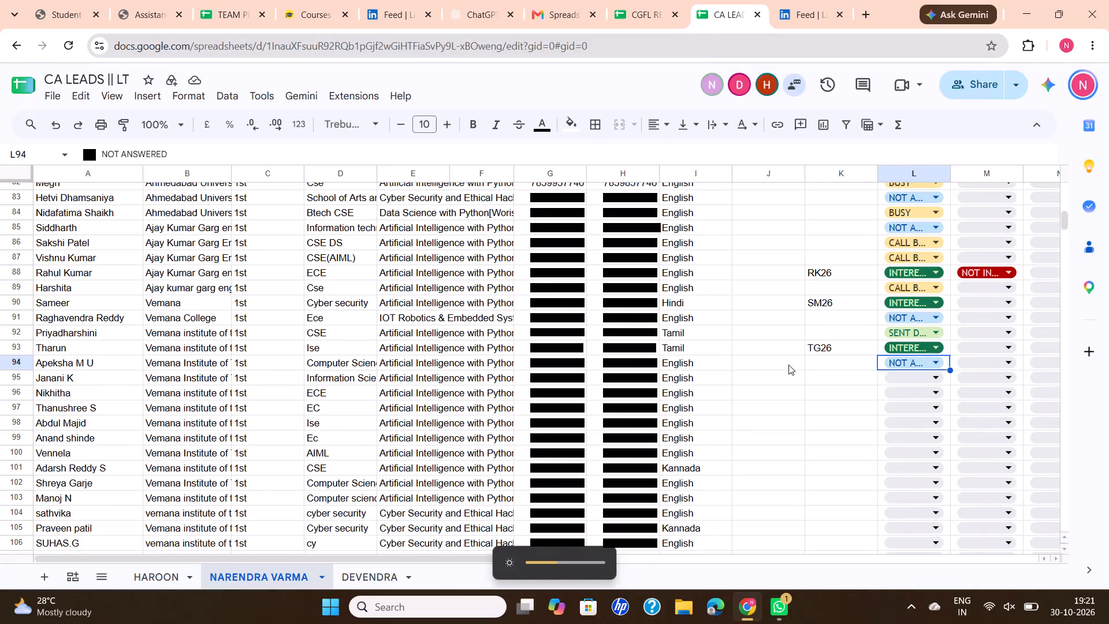
Look up the column G phone number of the lead in row 95 of CA LEADS.
{"action": "left_click", "coordinate": [562, 381]}
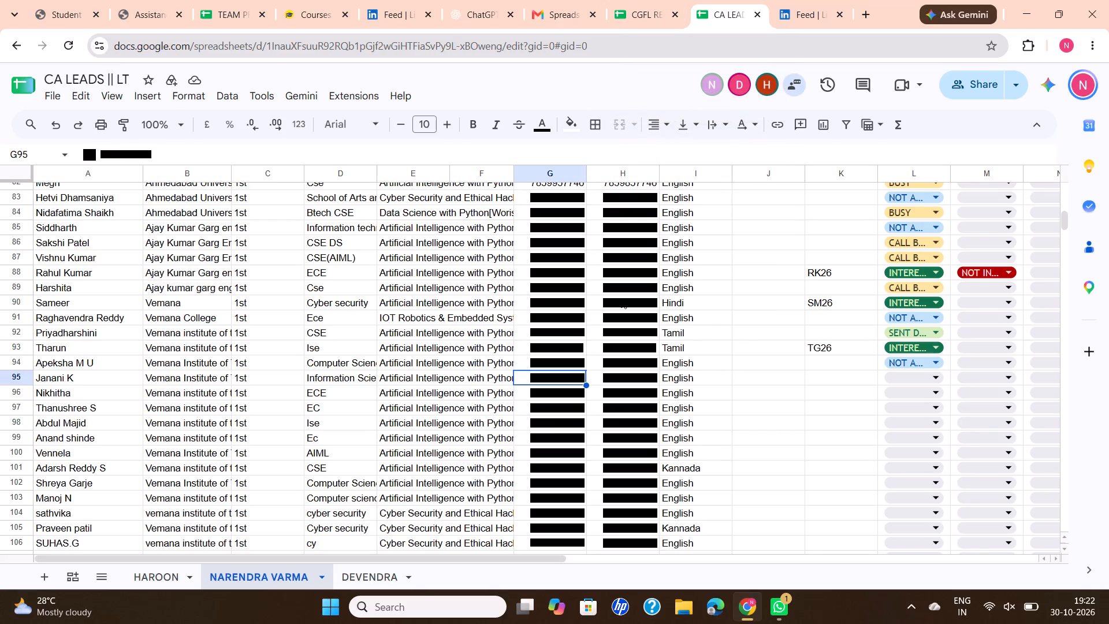
Check the latest form responses on the HAROON sheet of the CGFL RESPONSES SHEET and return to CA LEADS.
{"action": "left_click", "coordinate": [652, 12]}
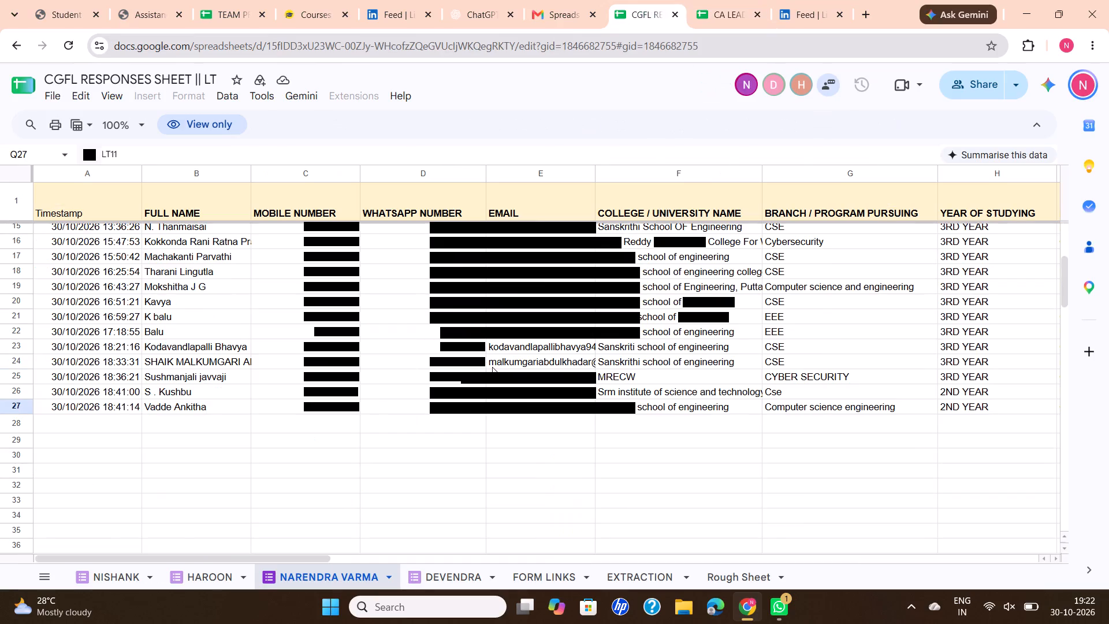
{"action": "left_click", "coordinate": [202, 577]}
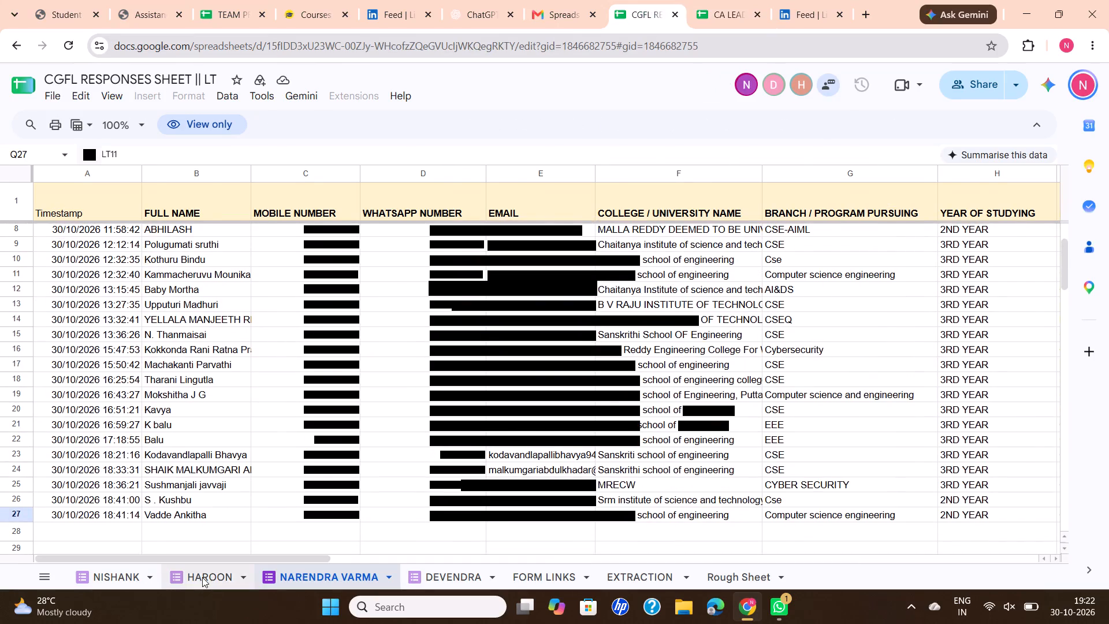
{"action": "scroll", "coordinate": [253, 500], "scroll_direction": "down", "scroll_amount": 1}
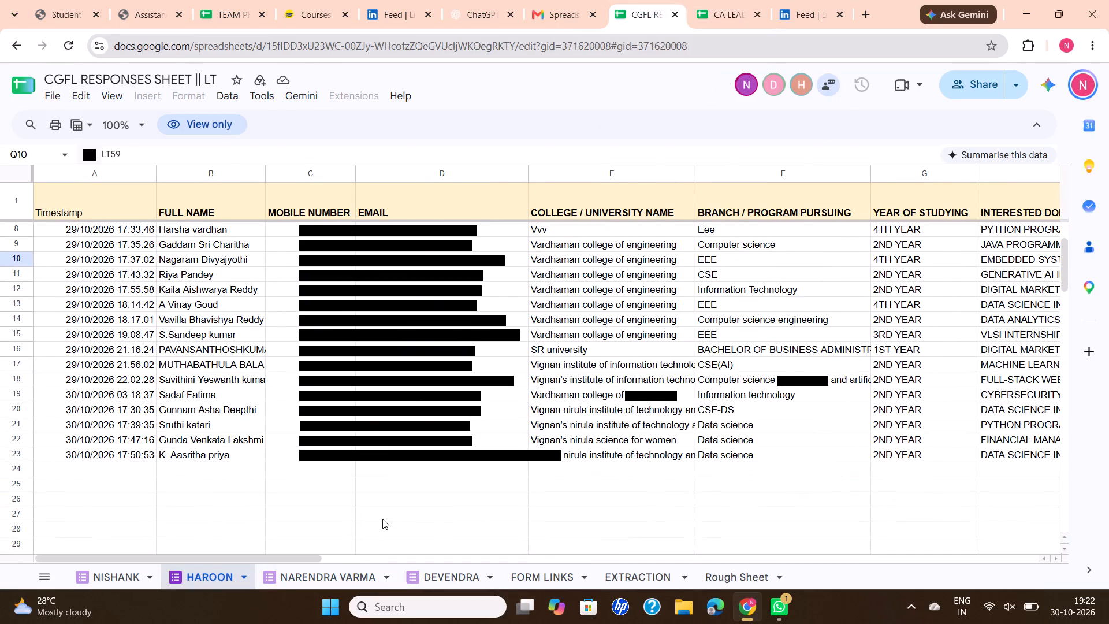
{"action": "left_click", "coordinate": [350, 573]}
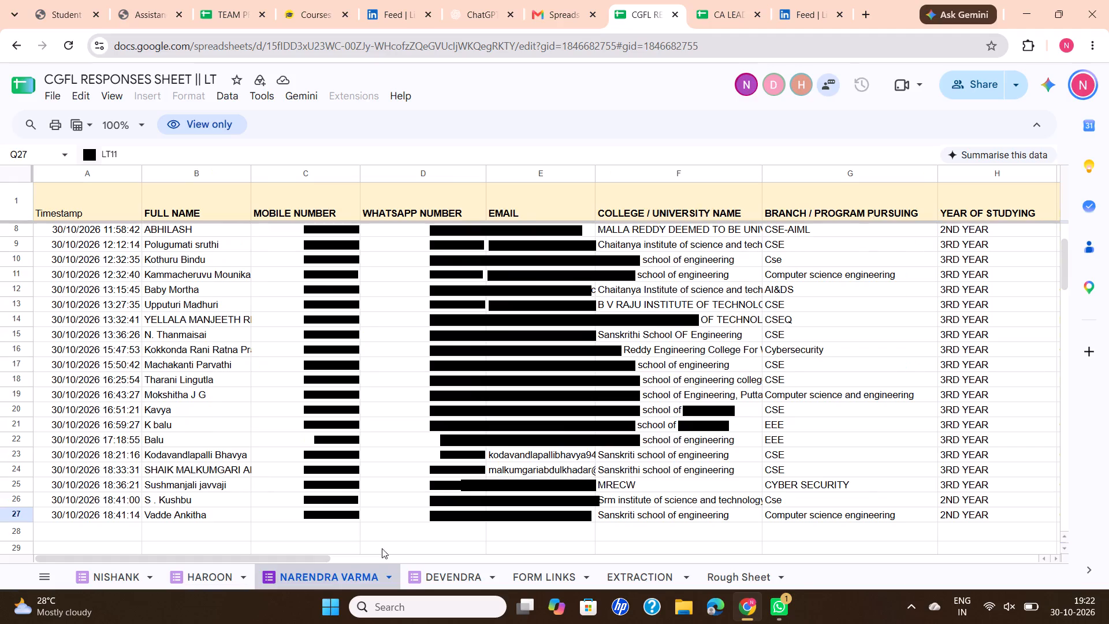
{"action": "left_click", "coordinate": [701, 21]}
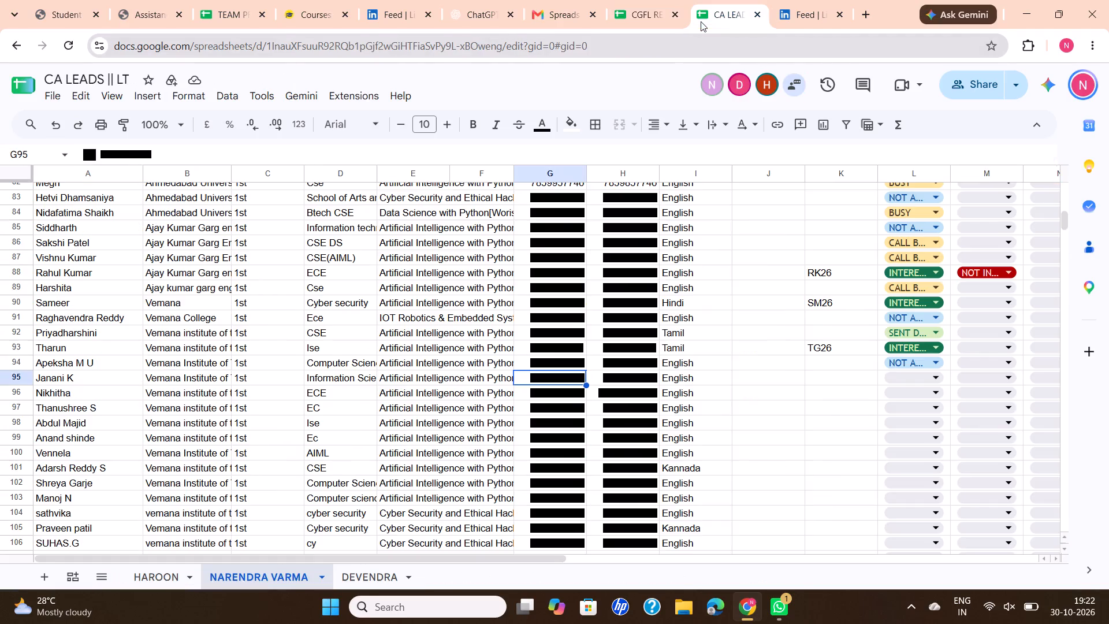
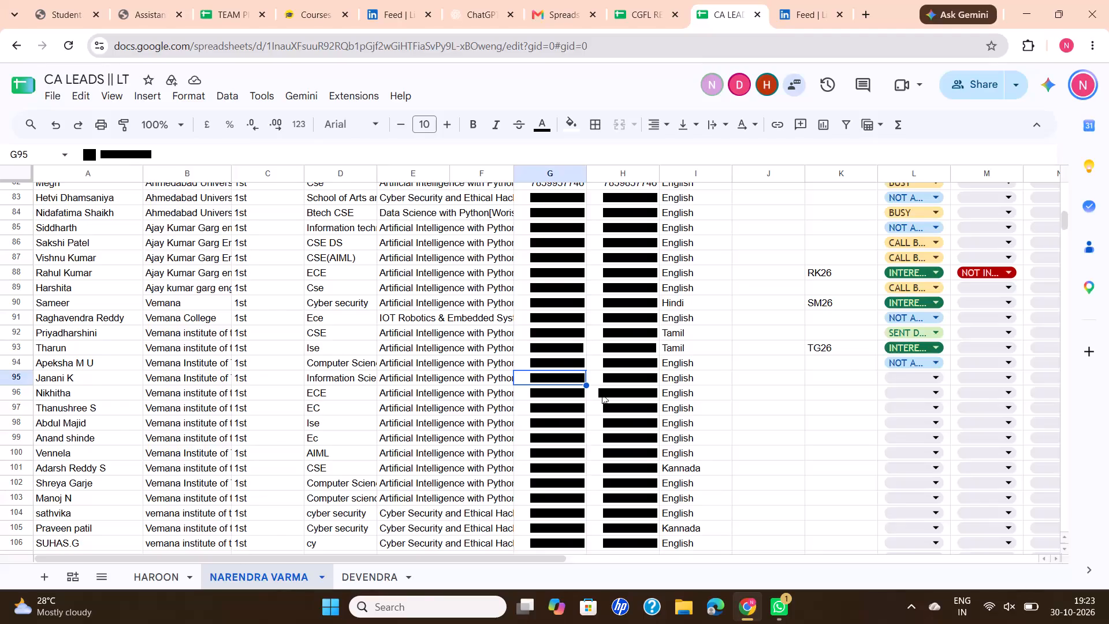
{"action": "scroll", "coordinate": [602, 394], "scroll_direction": "left", "scroll_amount": 1}
{"action": "left_click", "coordinate": [757, 381]}
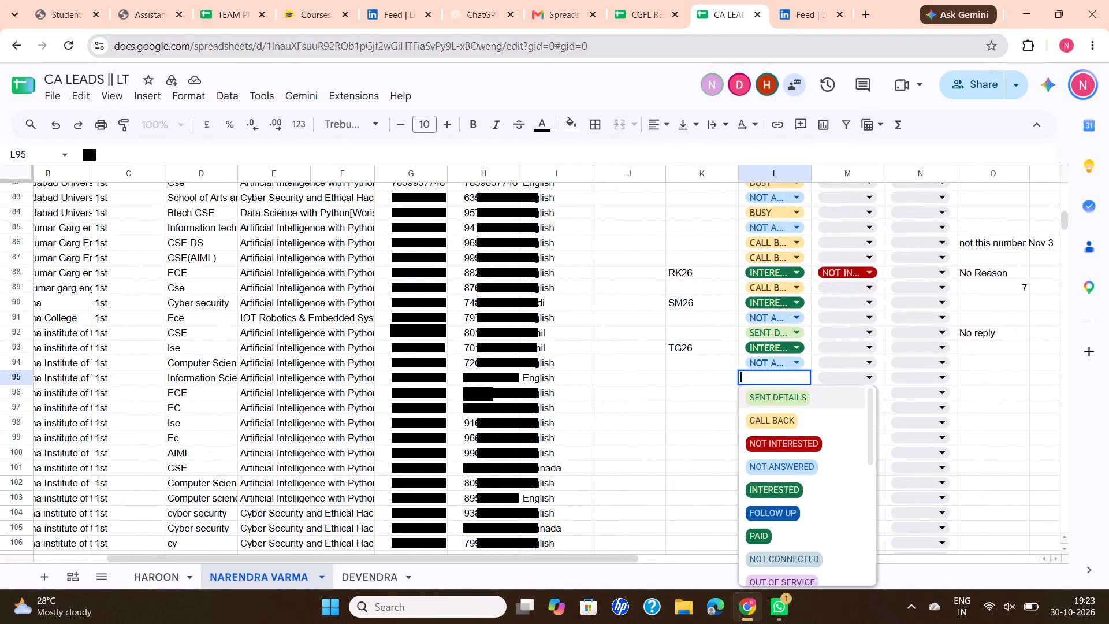
{"action": "scroll", "coordinate": [771, 442], "scroll_direction": "down", "scroll_amount": 1}
{"action": "scroll", "coordinate": [773, 517], "scroll_direction": "down", "scroll_amount": 1}
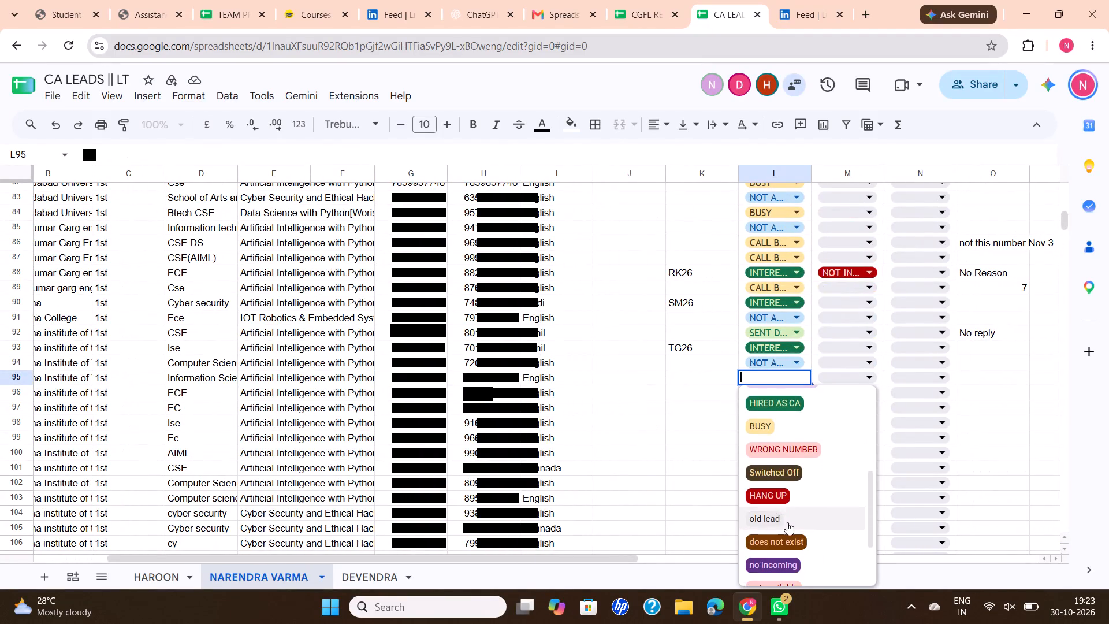
{"action": "left_click", "coordinate": [778, 502]}
{"action": "left_click", "coordinate": [704, 395]}
Select the phone number of the lead in row 96 for the next call.
{"action": "scroll", "coordinate": [704, 395], "scroll_direction": "right", "scroll_amount": 2}
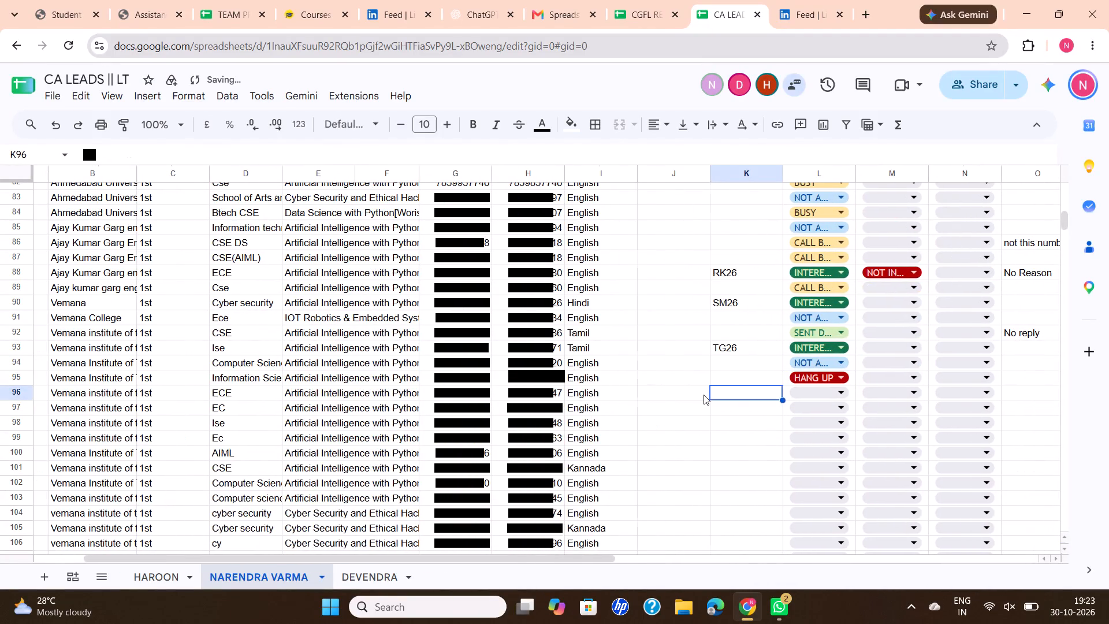
{"action": "scroll", "coordinate": [704, 395], "scroll_direction": "right", "scroll_amount": 1}
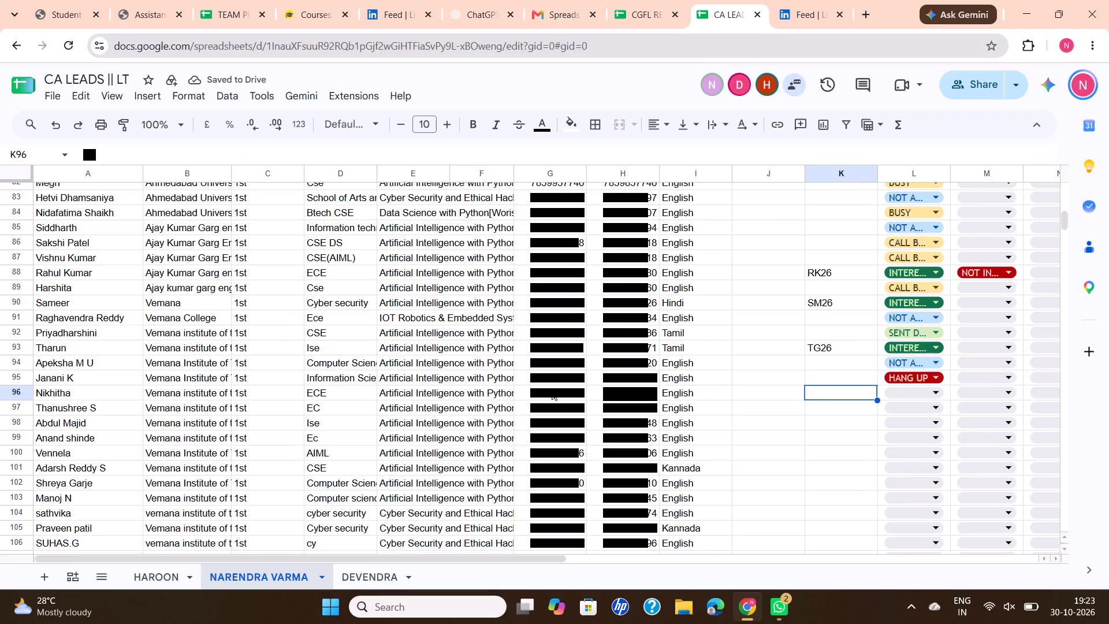
{"action": "left_click", "coordinate": [555, 395]}
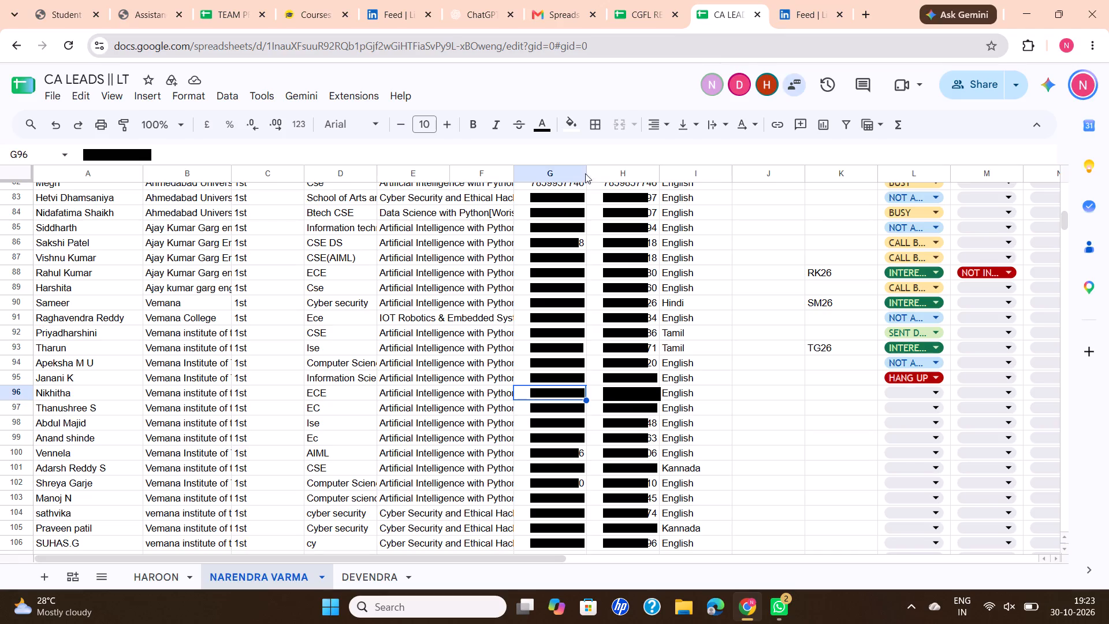
Switch to the Learners Track courses page and open the site's homepage, learnerstrack.com, in its place.
{"action": "left_click", "coordinate": [318, 16]}
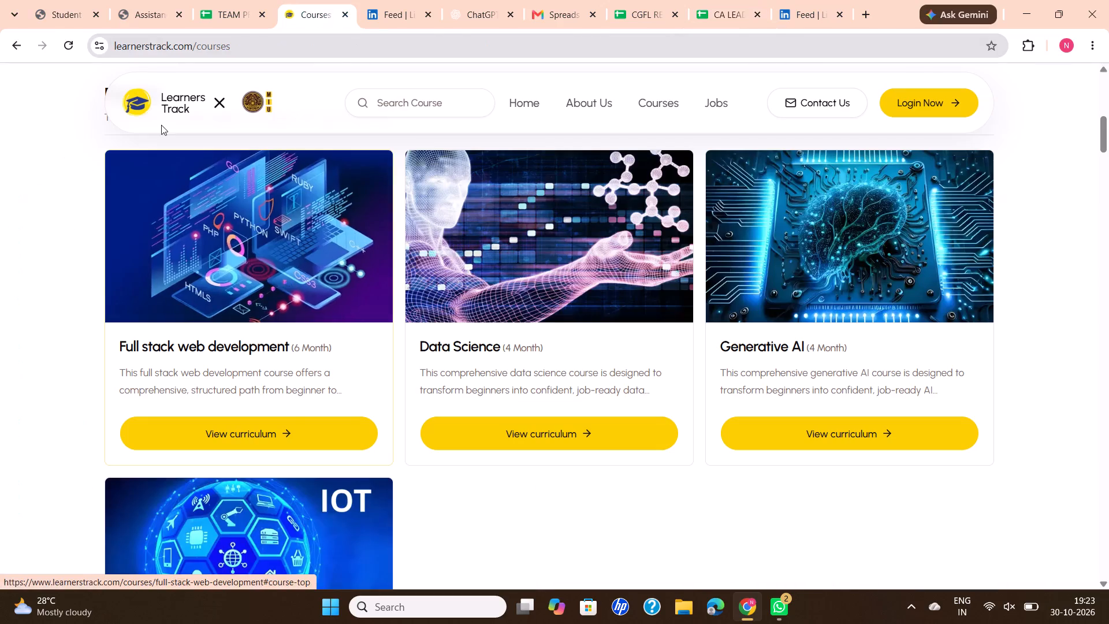
{"action": "left_click", "coordinate": [16, 52]}
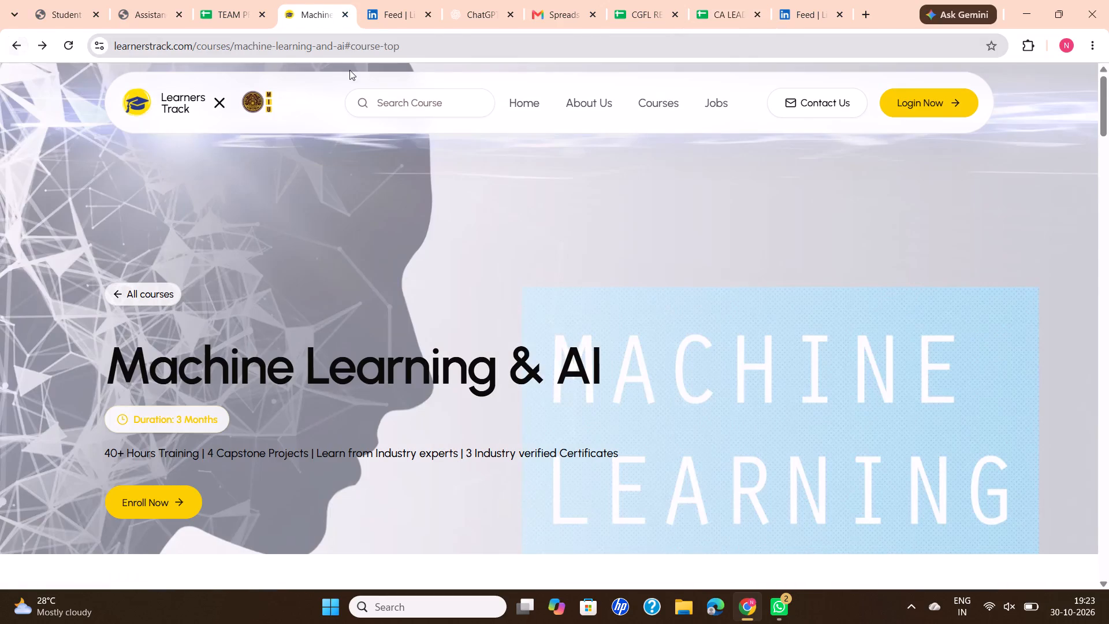
{"action": "scroll", "coordinate": [275, 157], "scroll_direction": "up", "scroll_amount": 5}
{"action": "left_click", "coordinate": [23, 42]}
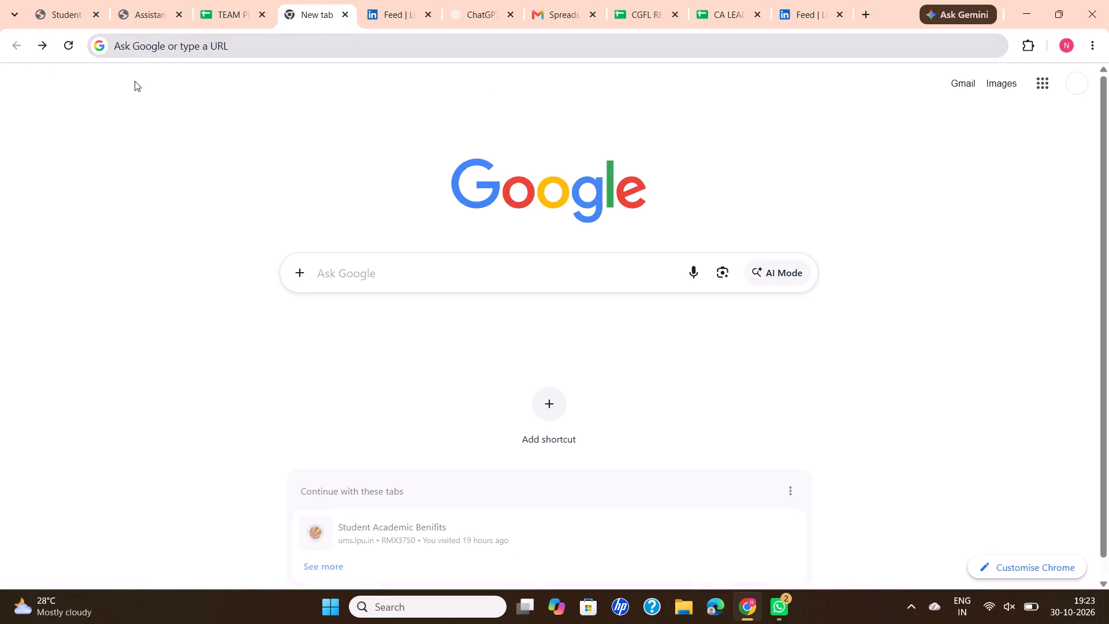
{"action": "left_click", "coordinate": [208, 50]}
{"action": "type", "text": "lear"}
{"action": "left_click", "coordinate": [212, 138]}
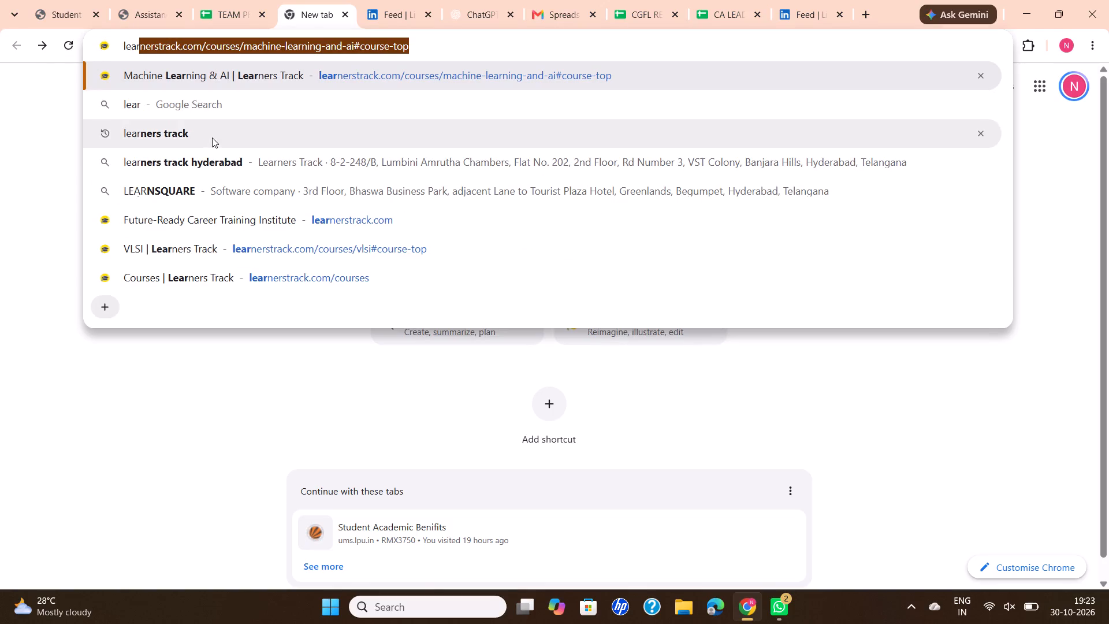
{"action": "left_click", "coordinate": [195, 226]}
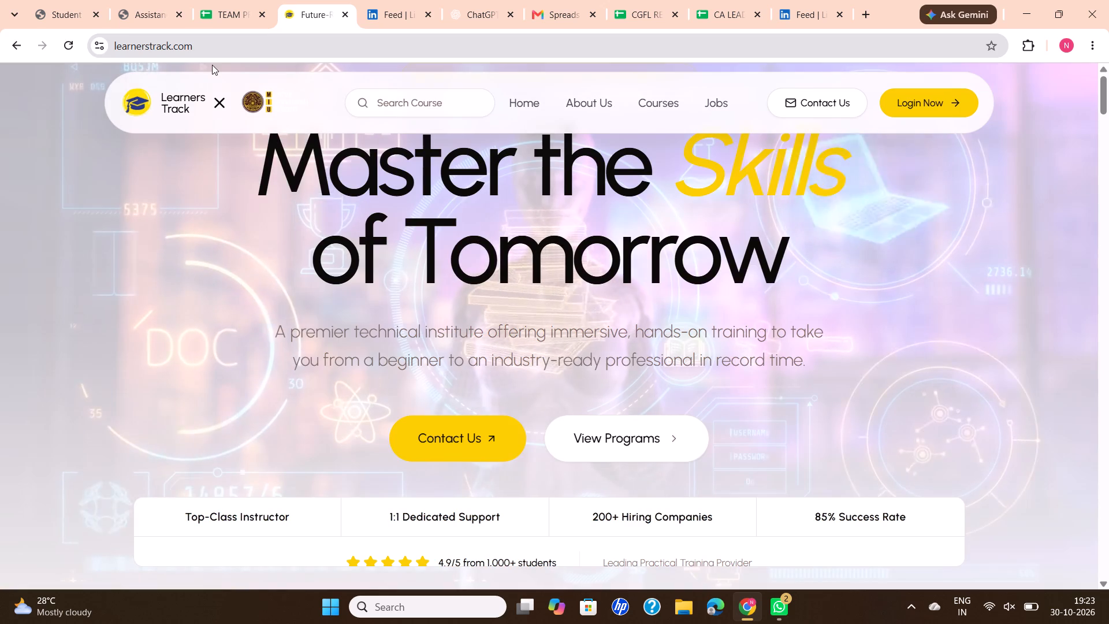
Copy the full web address of the Learners Track homepage.
{"action": "left_click", "coordinate": [214, 49]}
{"action": "left_click", "coordinate": [239, 47]}
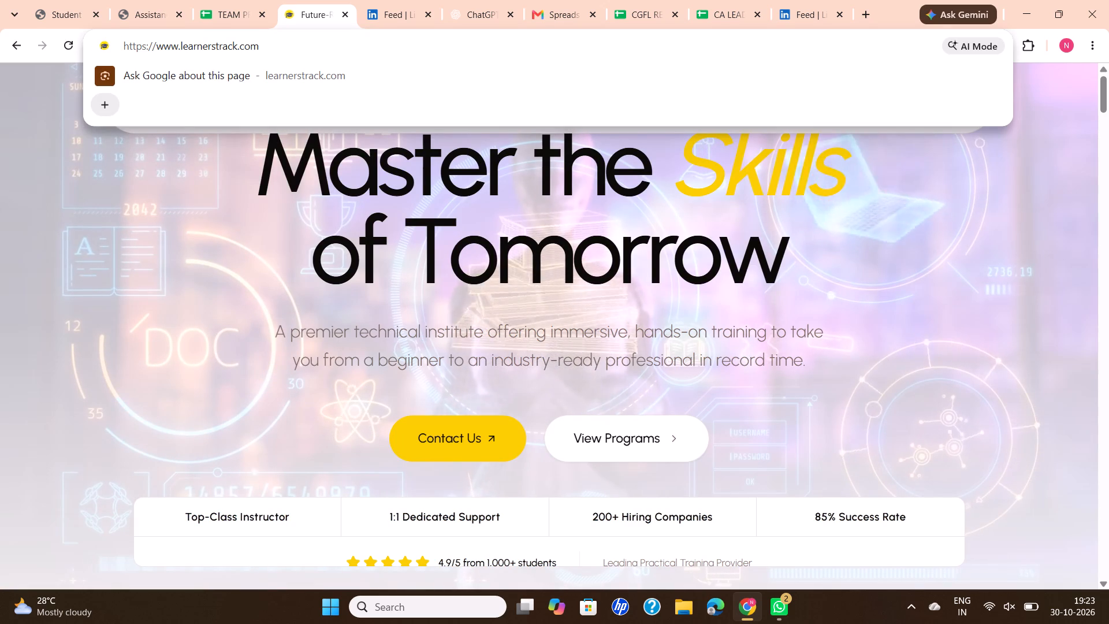
{"action": "key", "text": "ctrl+a"}
{"action": "key", "text": "ctrl+c"}
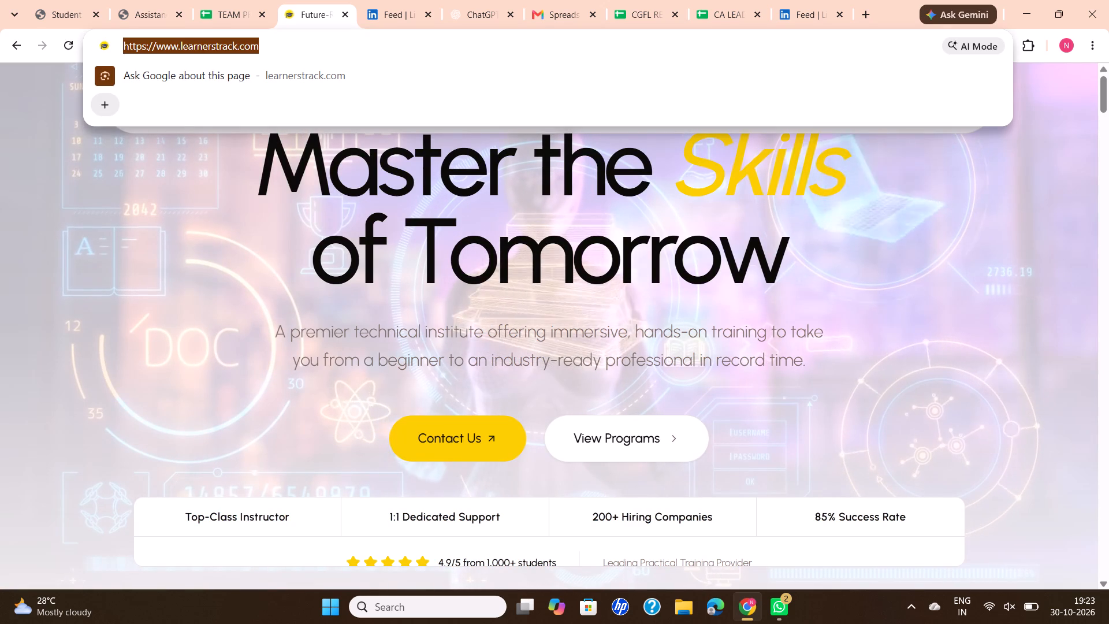
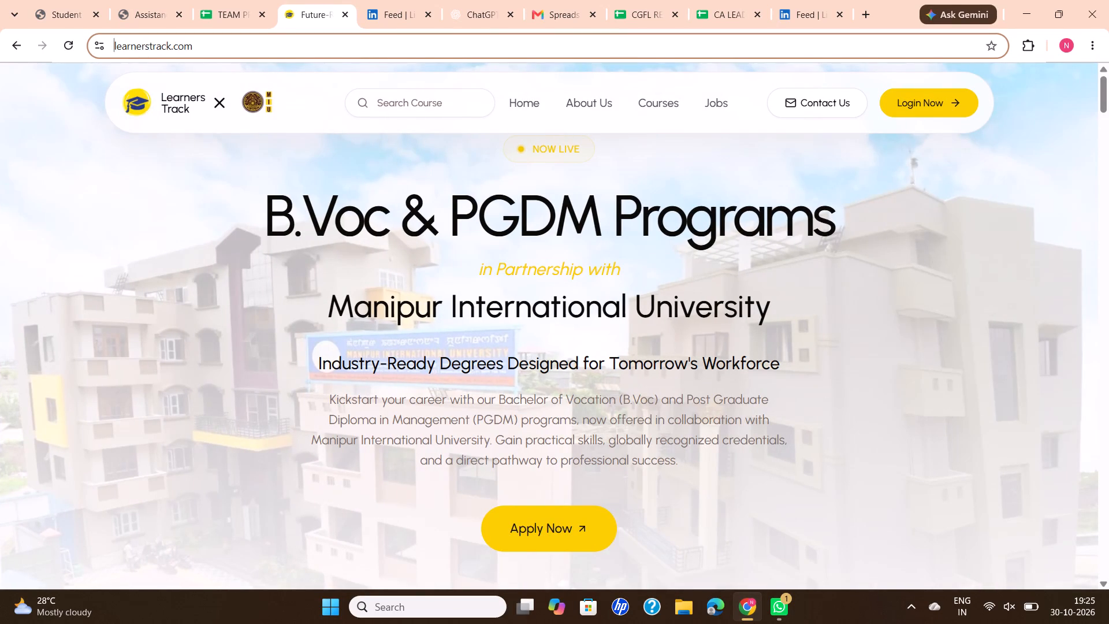
{"action": "left_click", "coordinate": [639, 19]}
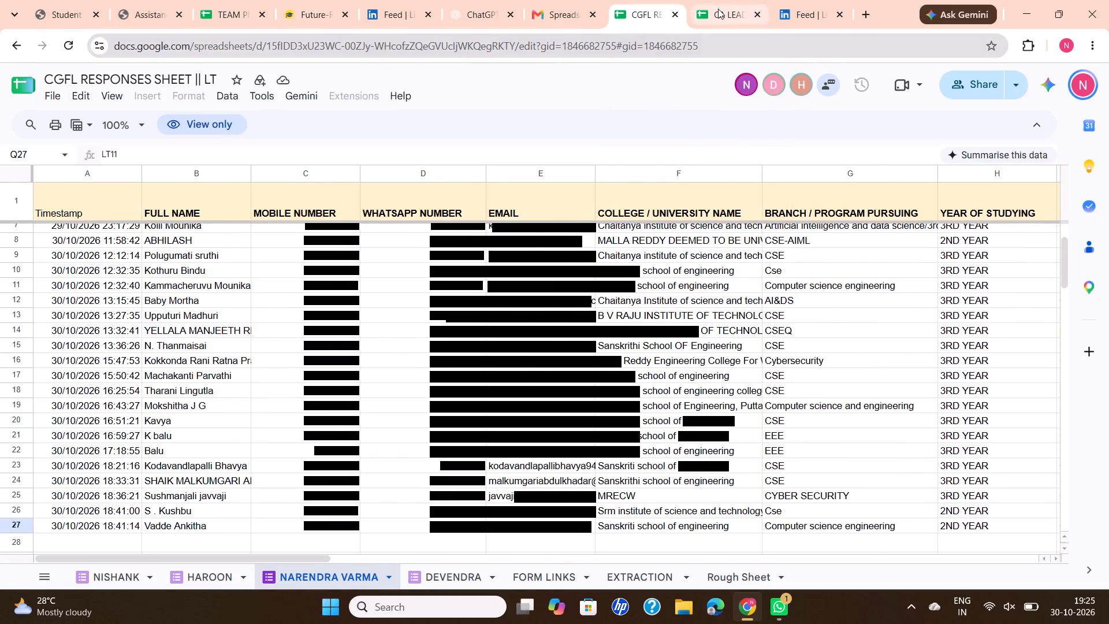
{"action": "left_click", "coordinate": [718, 9]}
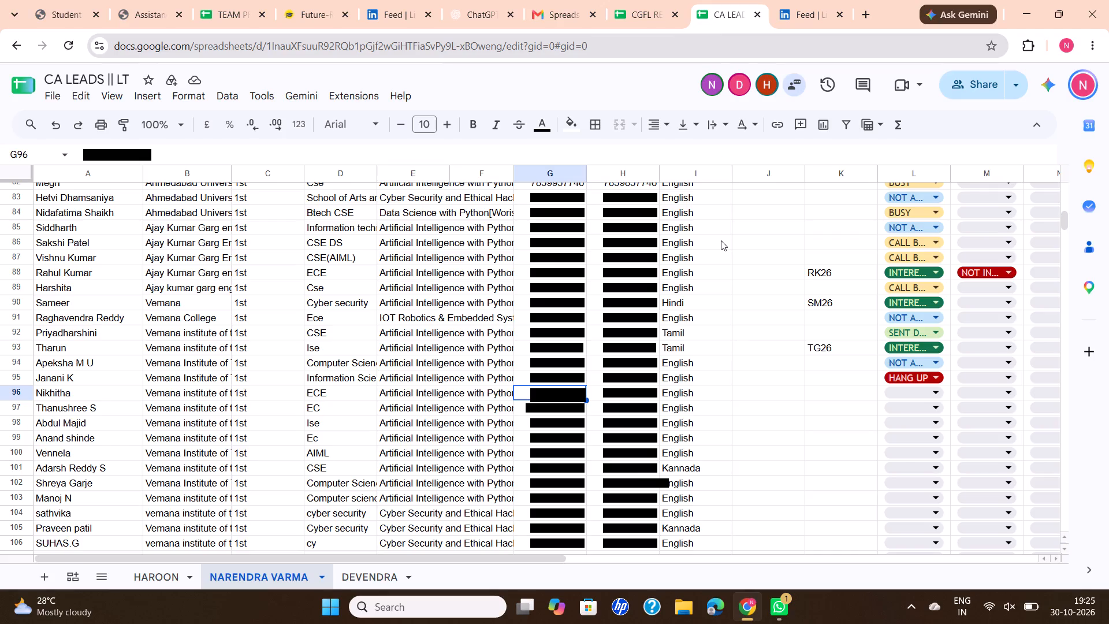
{"action": "left_click", "coordinate": [628, 390]}
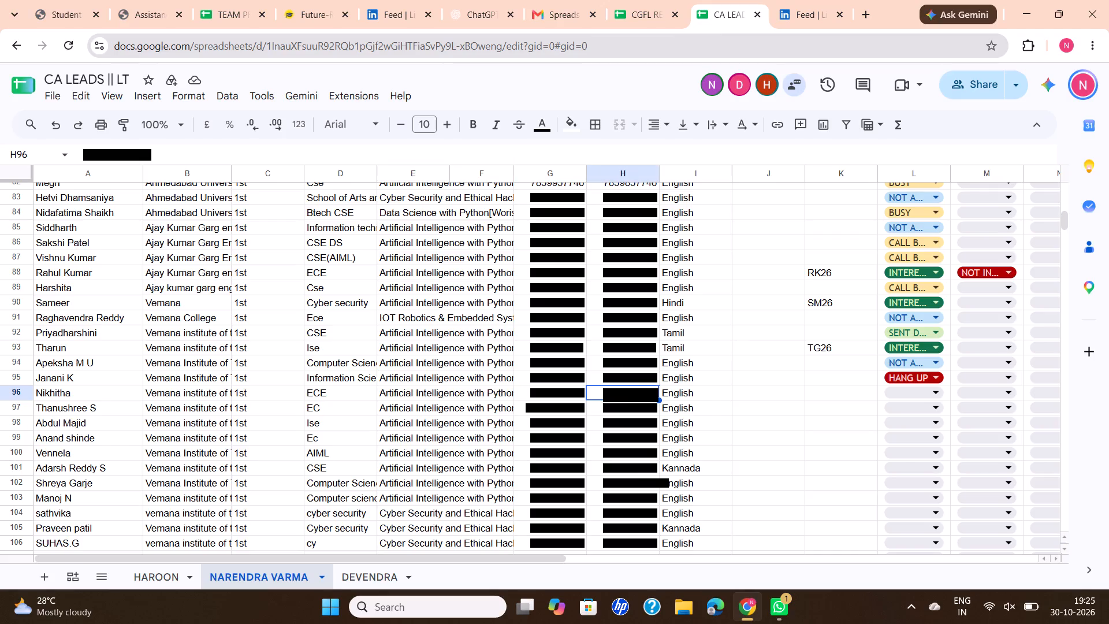
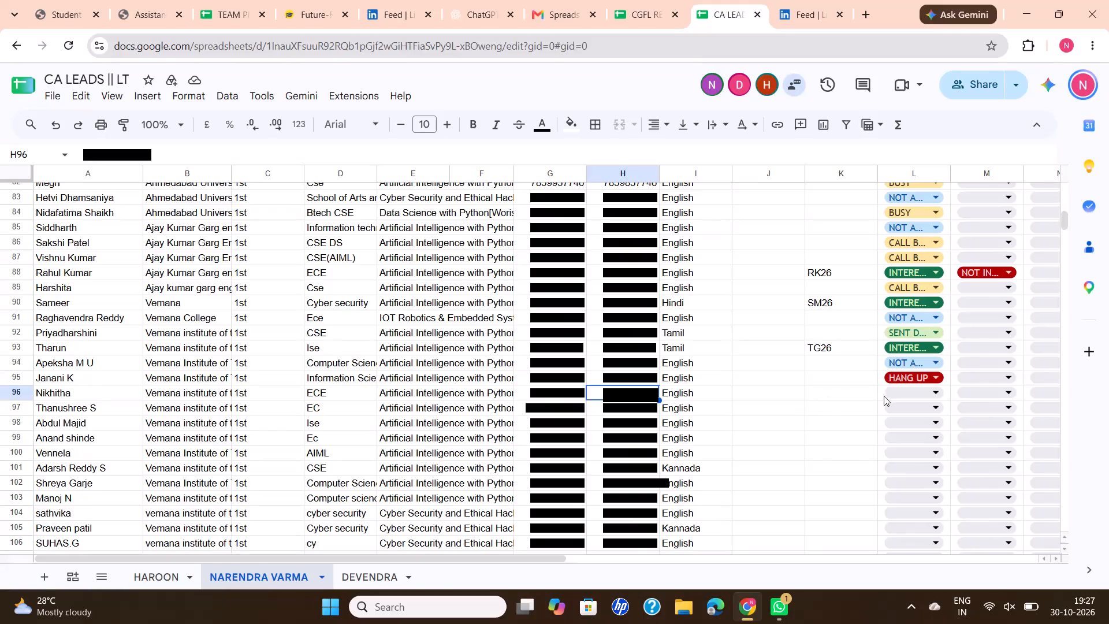
Set the column L call status of the lead in row 96 to NOT ANSWERED.
{"action": "left_click", "coordinate": [894, 395]}
{"action": "left_click", "coordinate": [907, 481]}
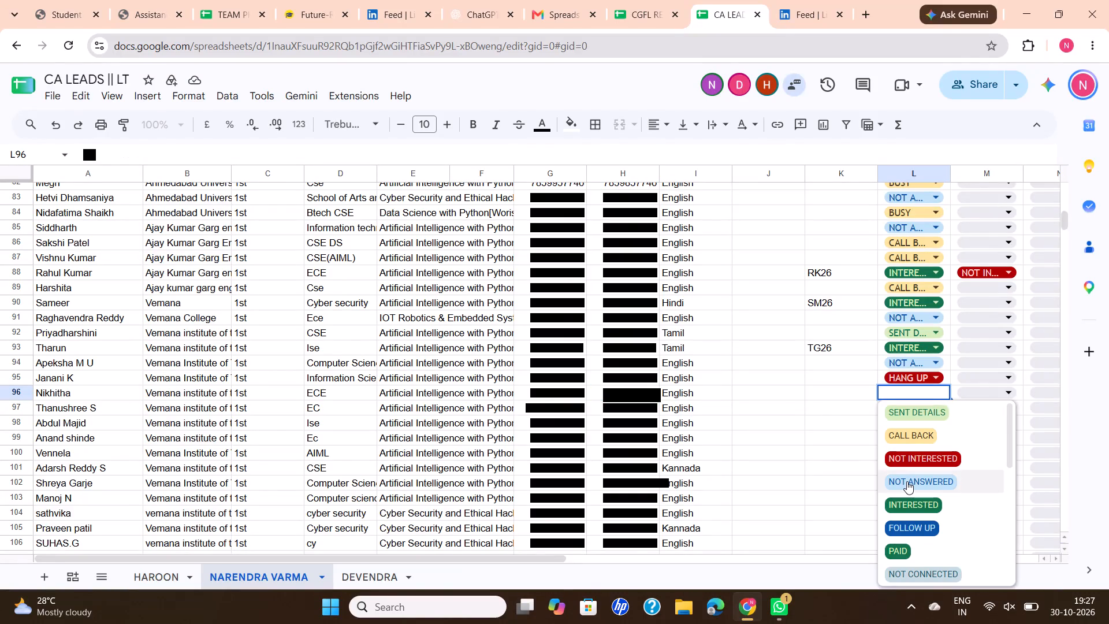
{"action": "left_click", "coordinate": [815, 404]}
{"action": "scroll", "coordinate": [815, 404], "scroll_direction": "right", "scroll_amount": 2}
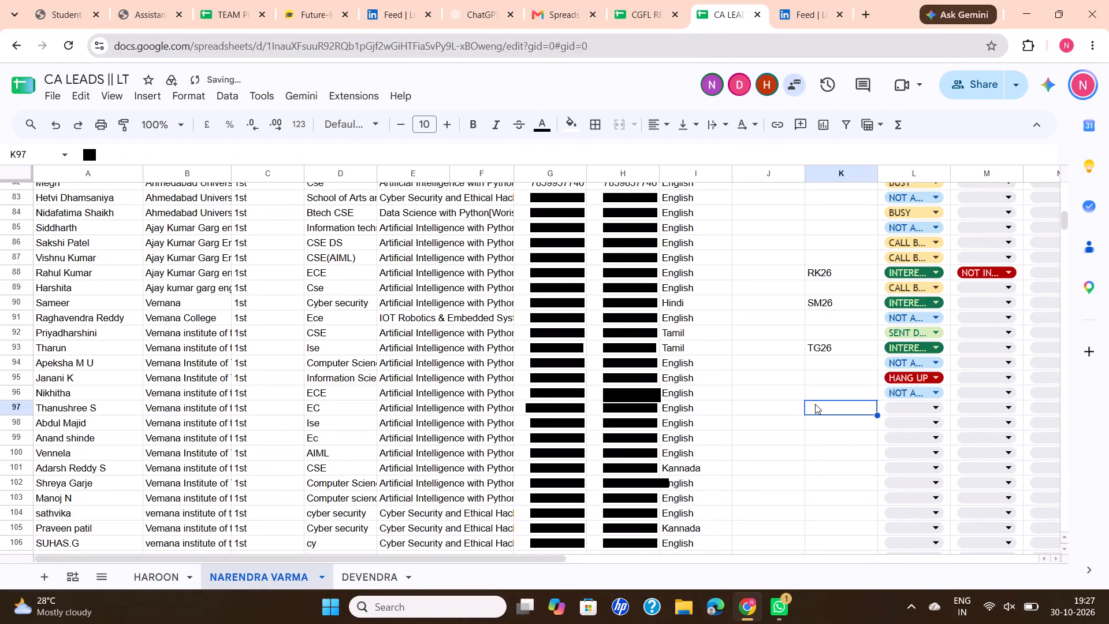
Select the column G contact number of the lead in row 97 for the next call.
{"action": "left_click", "coordinate": [526, 406]}
{"action": "scroll", "coordinate": [526, 406], "scroll_direction": "right", "scroll_amount": 1}
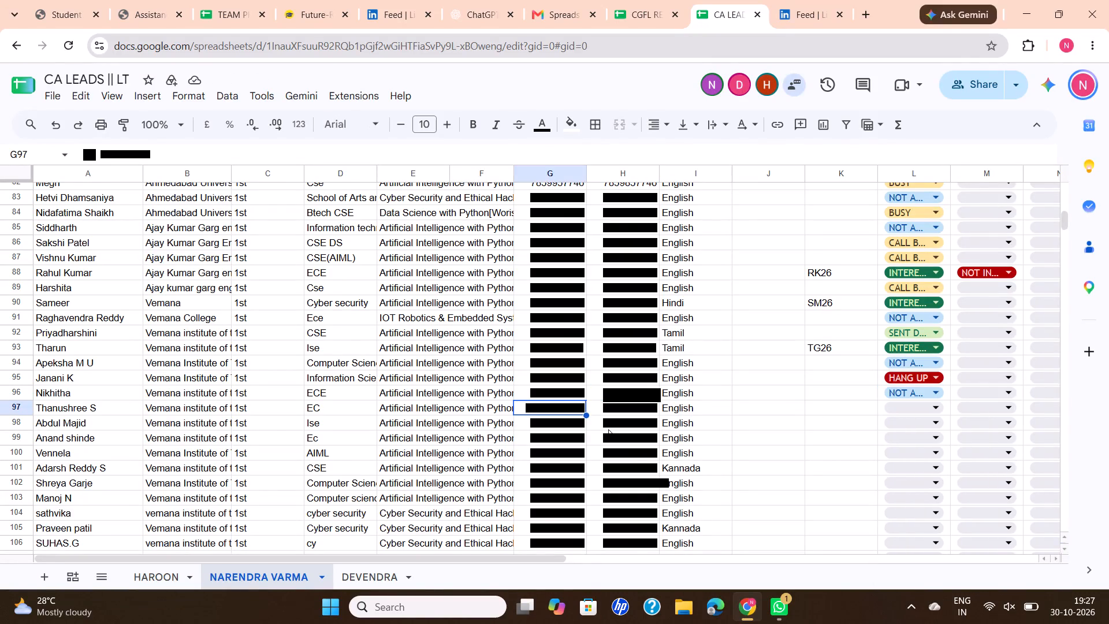
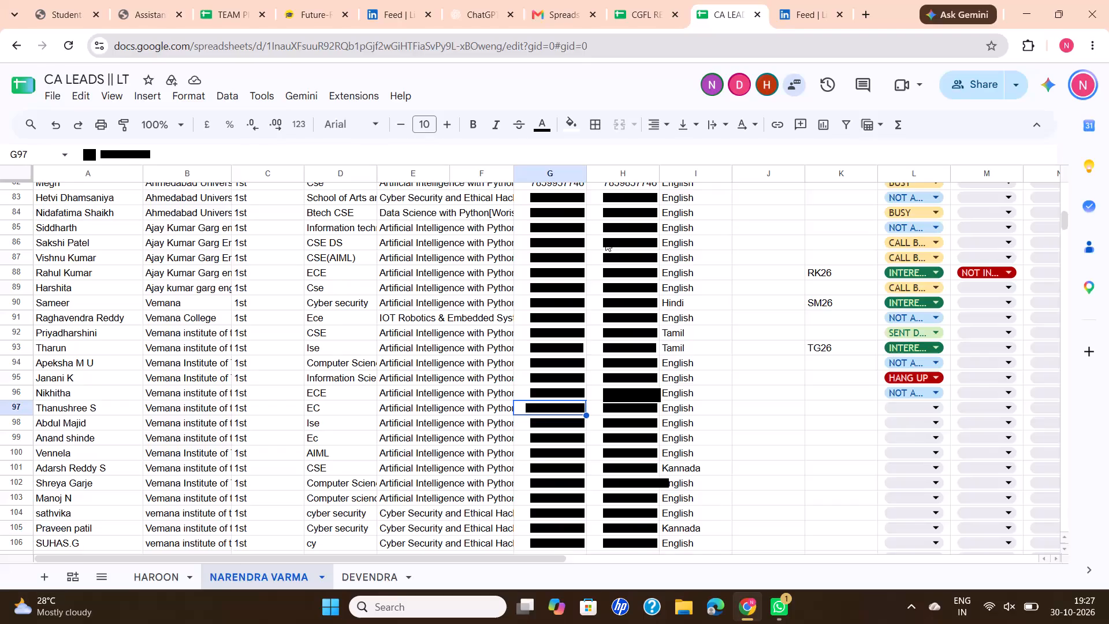
In the CGFL RESPONSES SHEET, review the open team member's form responses, including class representatives, referral codes and the Given marks.
{"action": "left_click", "coordinate": [640, 24]}
{"action": "scroll", "coordinate": [544, 449], "scroll_direction": "down", "scroll_amount": 1}
{"action": "scroll", "coordinate": [544, 449], "scroll_direction": "left", "scroll_amount": 1}
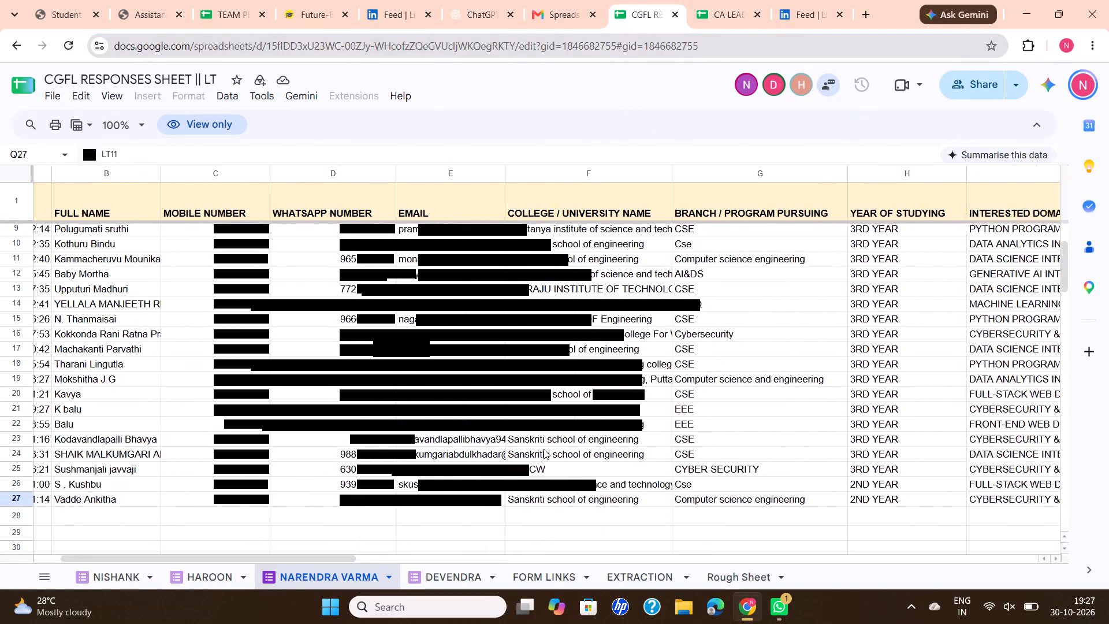
{"action": "scroll", "coordinate": [544, 449], "scroll_direction": "left", "scroll_amount": 4}
{"action": "scroll", "coordinate": [544, 449], "scroll_direction": "up", "scroll_amount": 1}
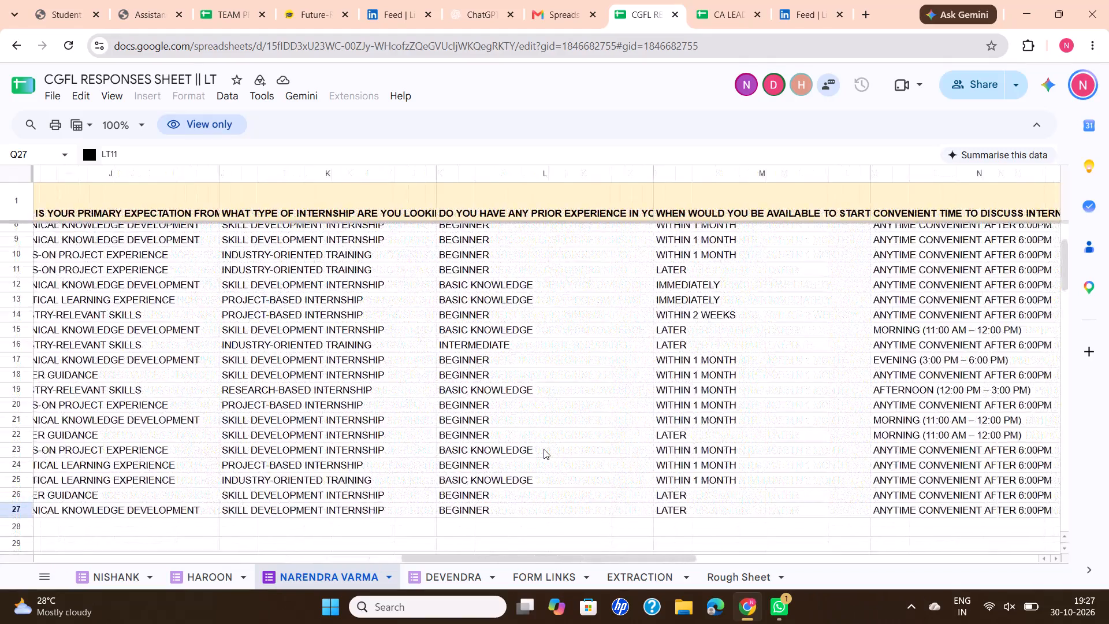
{"action": "scroll", "coordinate": [544, 449], "scroll_direction": "up", "scroll_amount": 1}
{"action": "scroll", "coordinate": [544, 449], "scroll_direction": "down", "scroll_amount": 1}
{"action": "scroll", "coordinate": [544, 449], "scroll_direction": "up", "scroll_amount": 4}
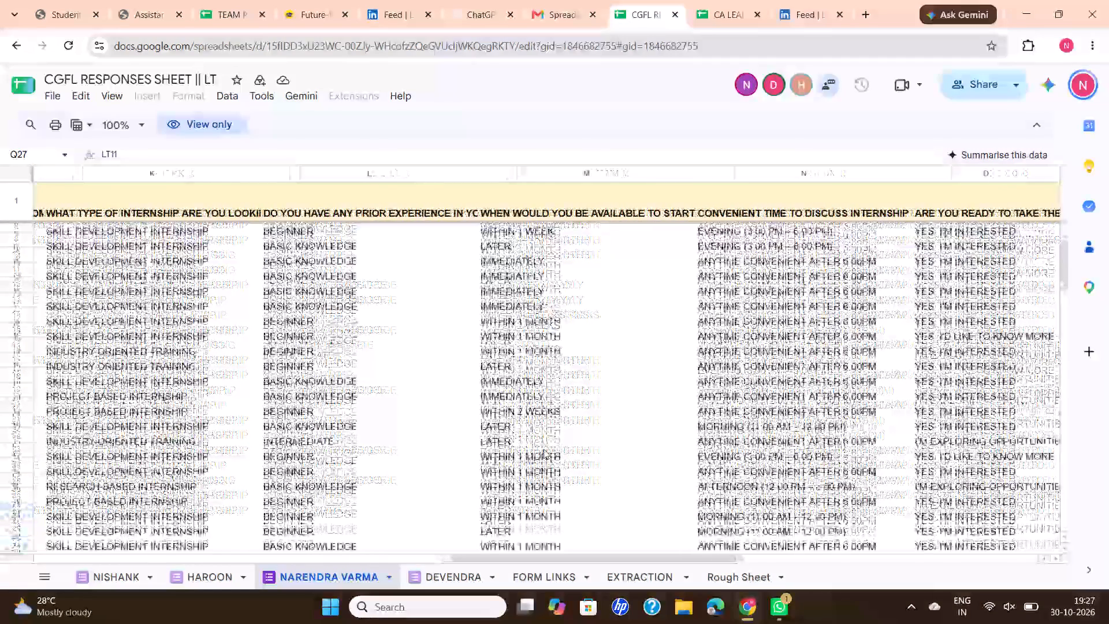
{"action": "scroll", "coordinate": [544, 449], "scroll_direction": "up", "scroll_amount": 2}
{"action": "scroll", "coordinate": [544, 449], "scroll_direction": "left", "scroll_amount": 3}
{"action": "scroll", "coordinate": [544, 449], "scroll_direction": "up", "scroll_amount": 1}
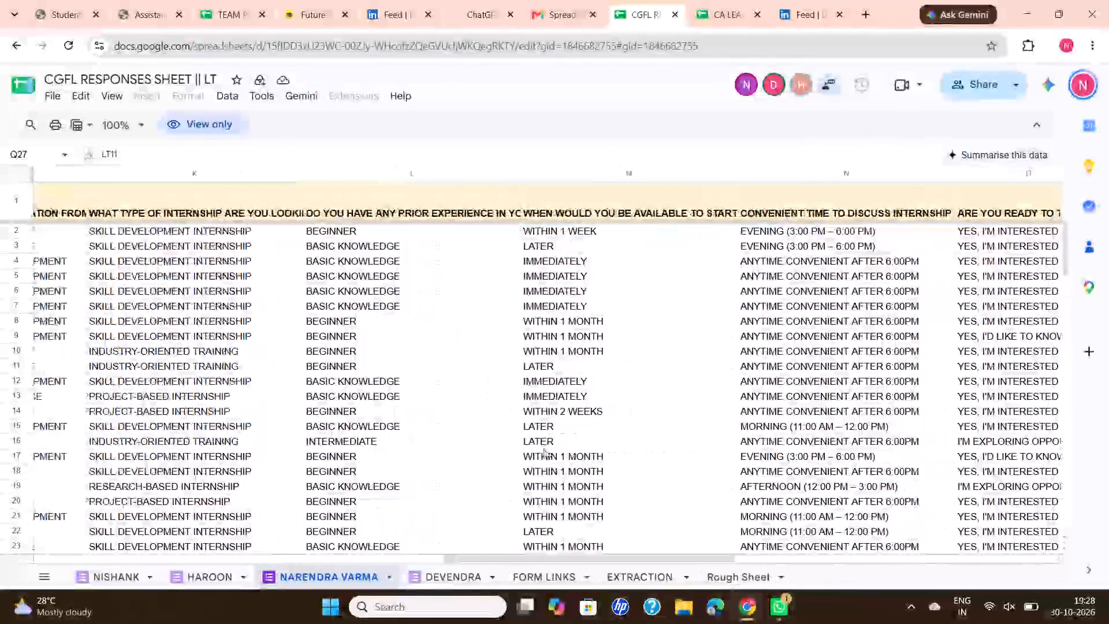
{"action": "scroll", "coordinate": [544, 449], "scroll_direction": "left", "scroll_amount": 4}
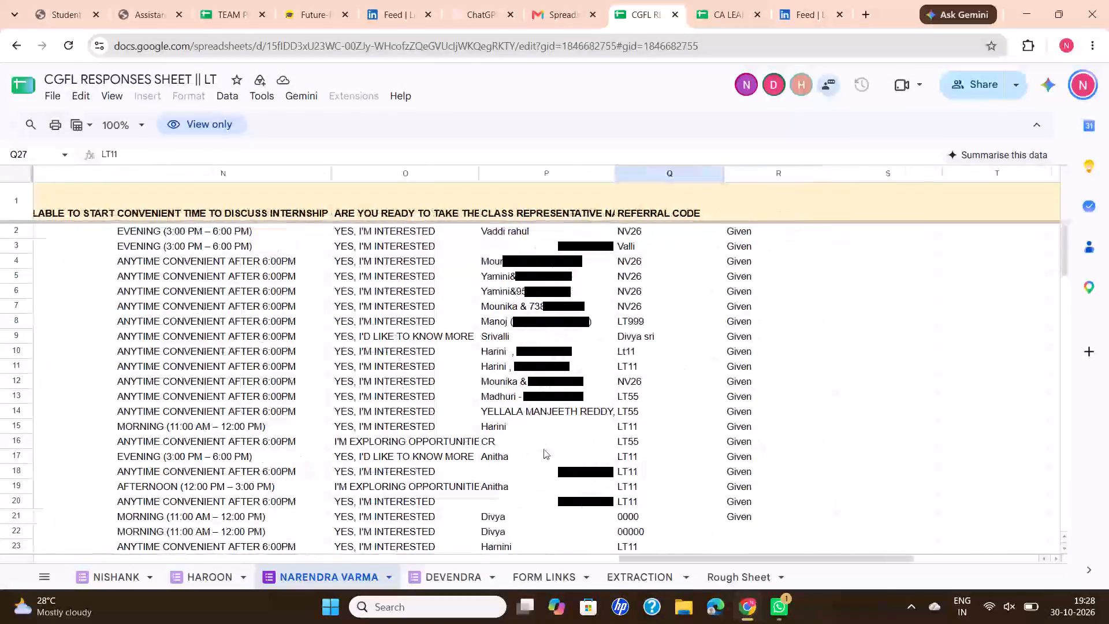
{"action": "scroll", "coordinate": [544, 449], "scroll_direction": "down", "scroll_amount": 2}
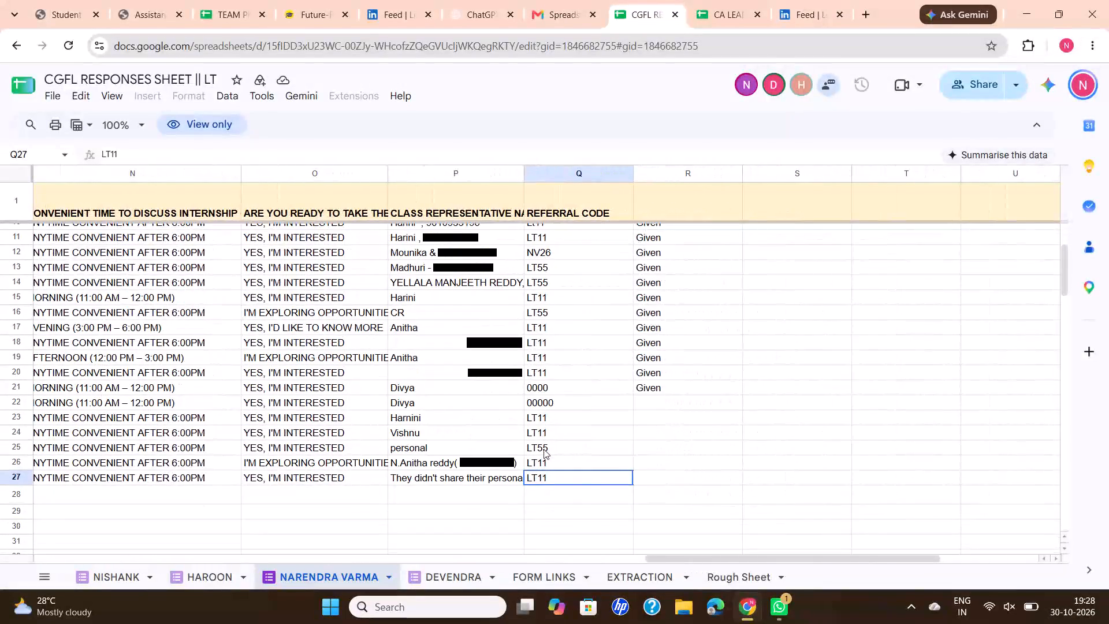
{"action": "scroll", "coordinate": [544, 449], "scroll_direction": "up", "scroll_amount": 7}
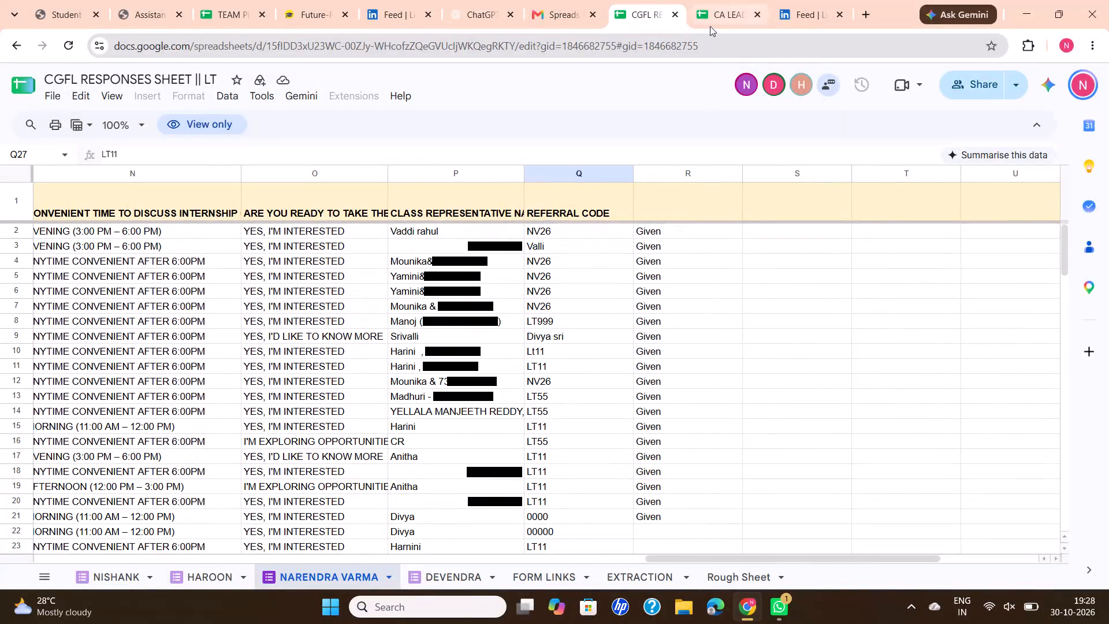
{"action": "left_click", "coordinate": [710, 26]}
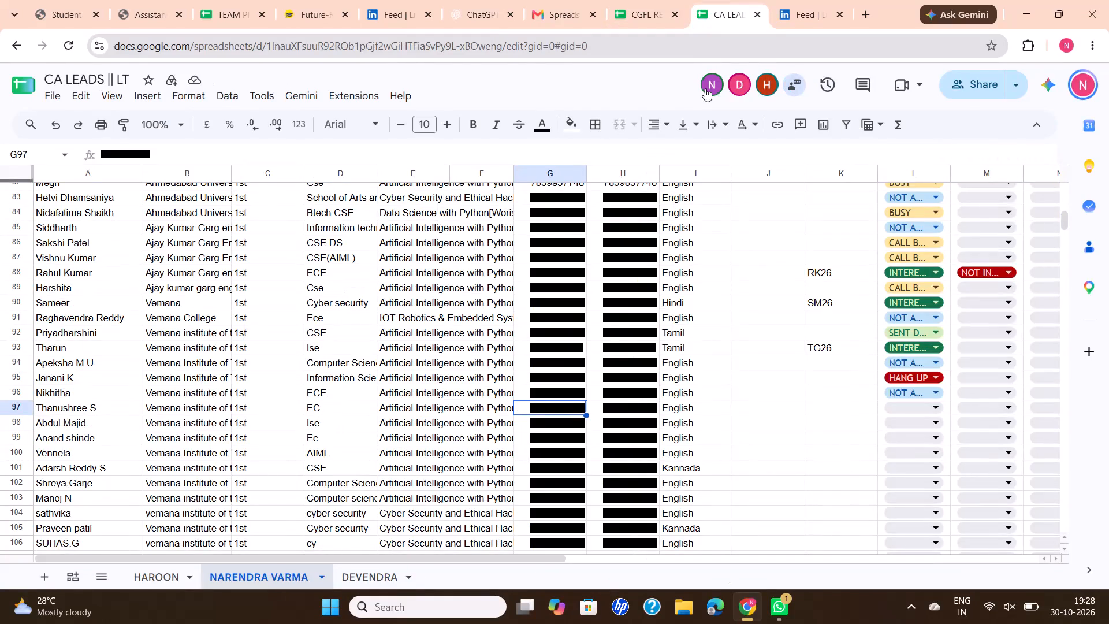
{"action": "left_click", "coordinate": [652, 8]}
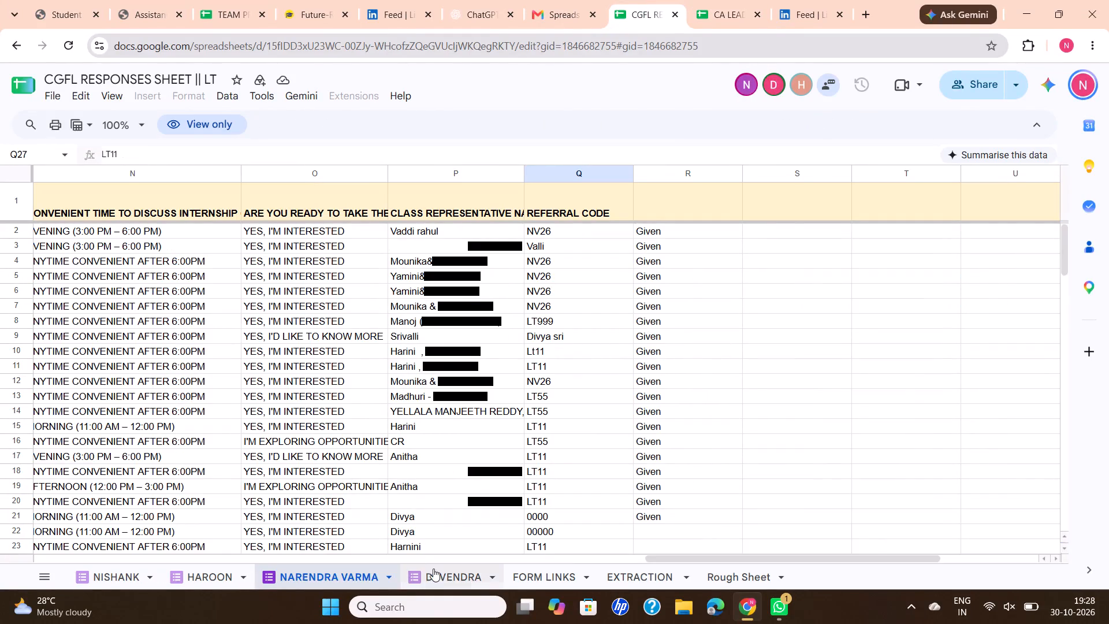
On the DEVENDRA sheet, select the full names of all responses dated 30/10/2026, rows 38 to 78, to count them.
{"action": "left_click", "coordinate": [436, 570]}
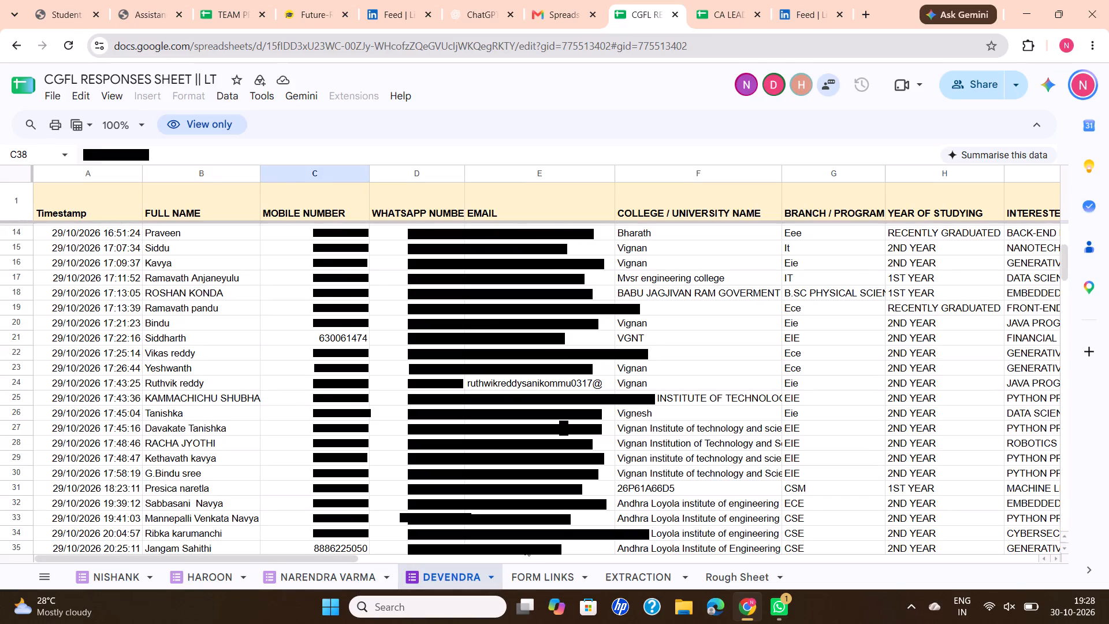
{"action": "scroll", "coordinate": [527, 470], "scroll_direction": "down", "scroll_amount": 4}
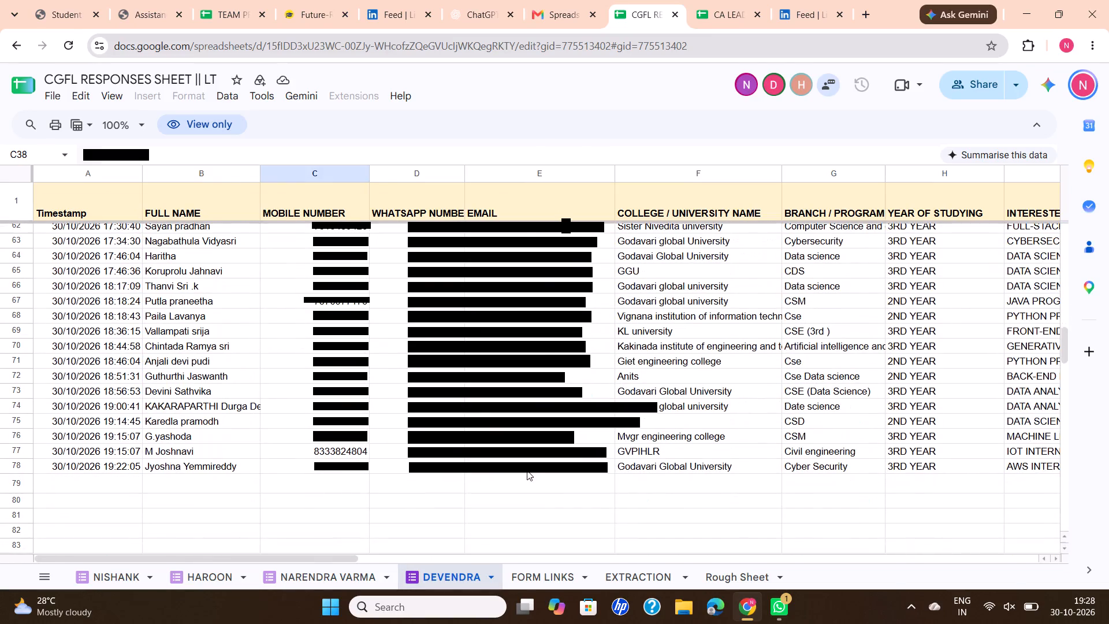
{"action": "scroll", "coordinate": [565, 444], "scroll_direction": "up", "scroll_amount": 3}
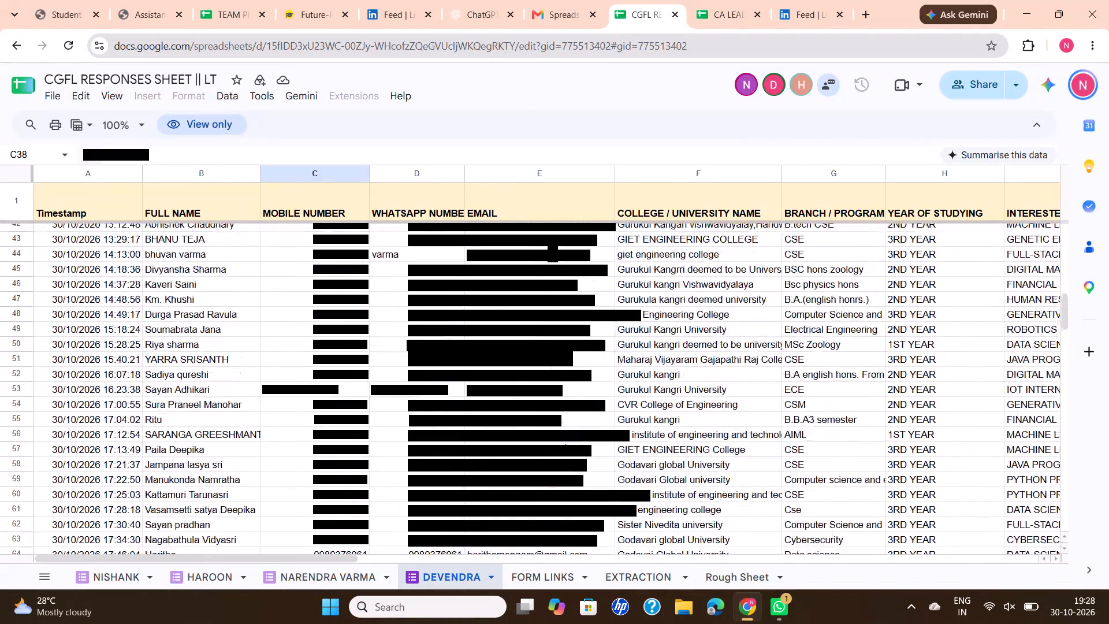
{"action": "scroll", "coordinate": [565, 444], "scroll_direction": "up", "scroll_amount": 2}
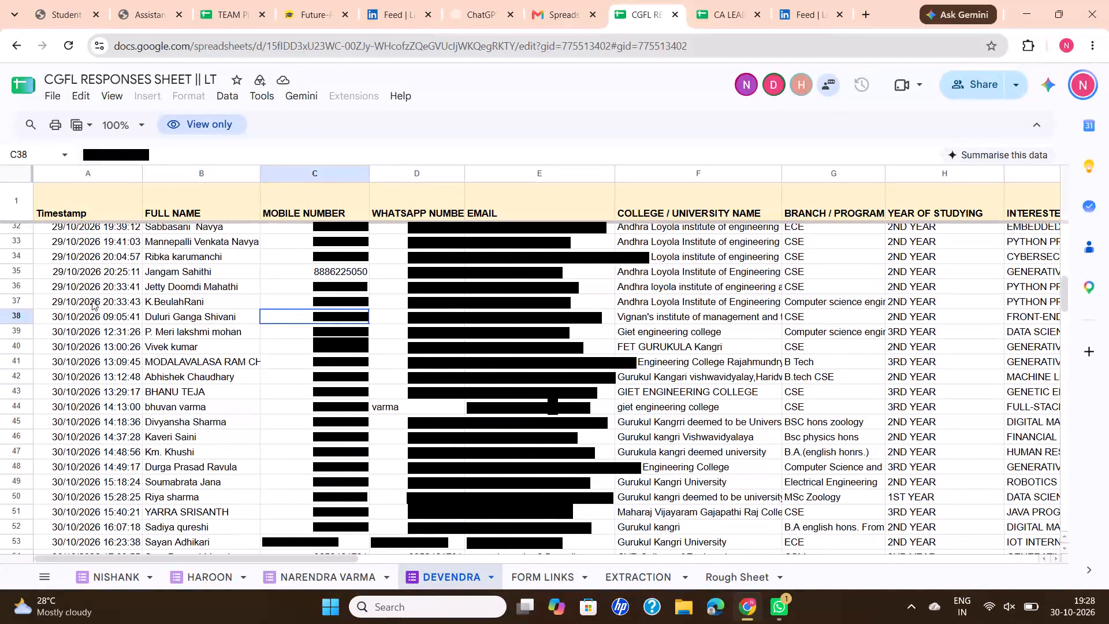
{"action": "left_click", "coordinate": [207, 313]}
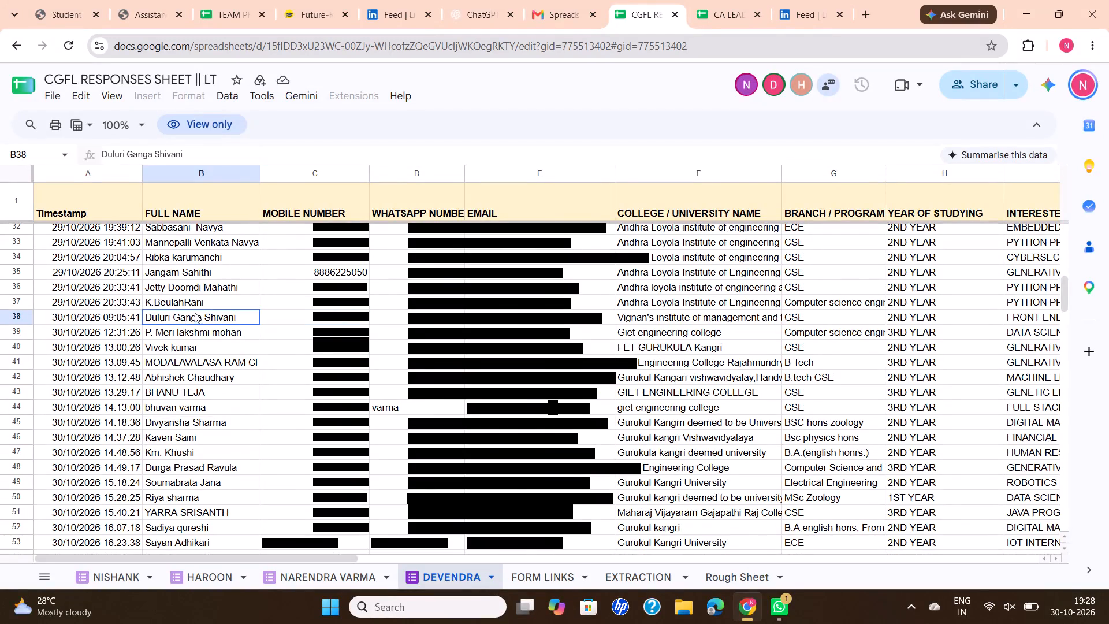
{"action": "left_click_drag", "start_coordinate": [192, 317], "coordinate": [181, 546]}
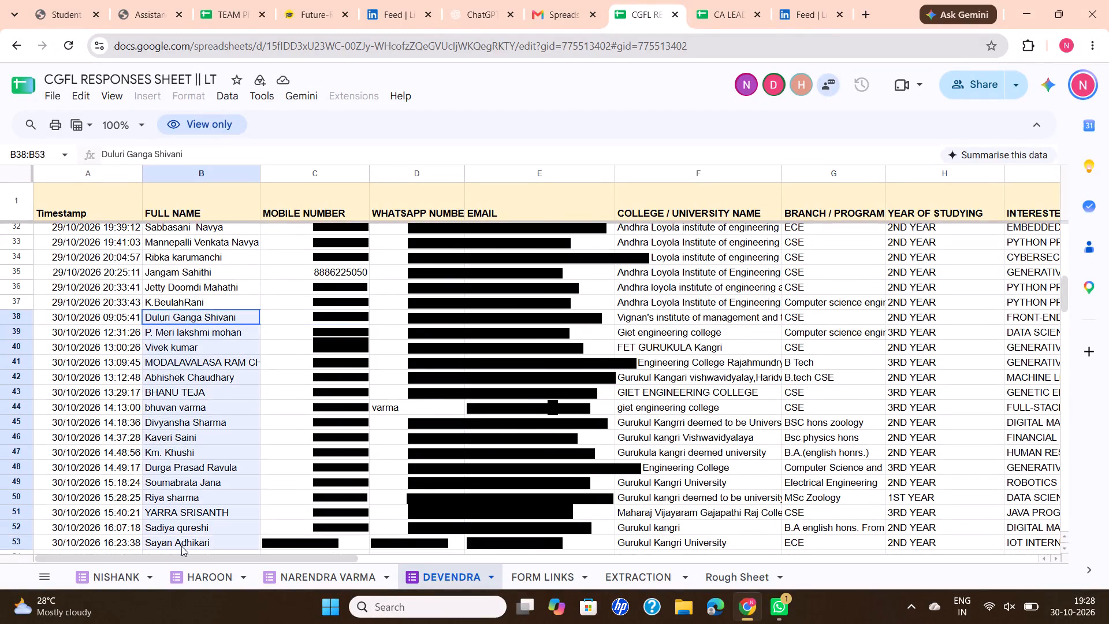
{"action": "left_click_drag", "start_coordinate": [181, 546], "coordinate": [196, 261]}
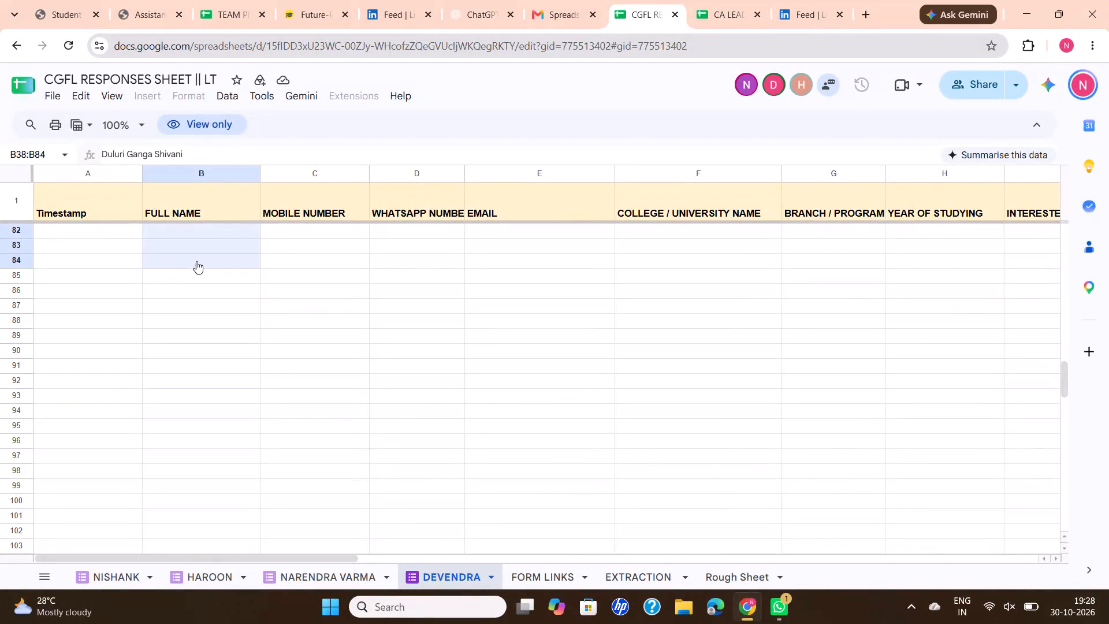
{"action": "left_click_drag", "start_coordinate": [196, 261], "coordinate": [191, 239]}
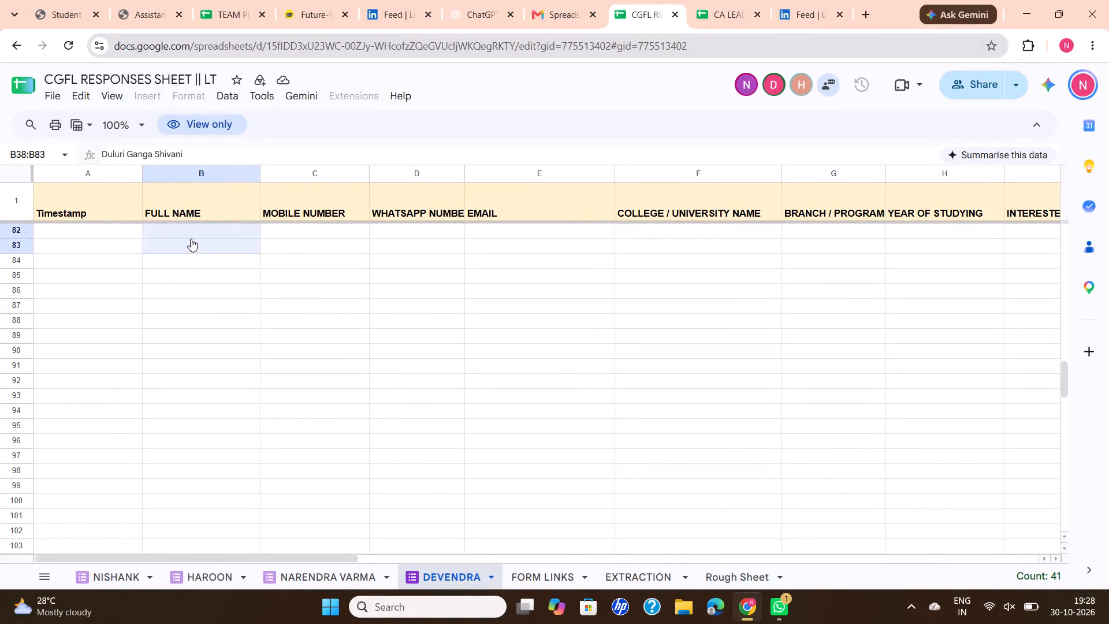
{"action": "left_click_drag", "start_coordinate": [191, 239], "coordinate": [173, 590]}
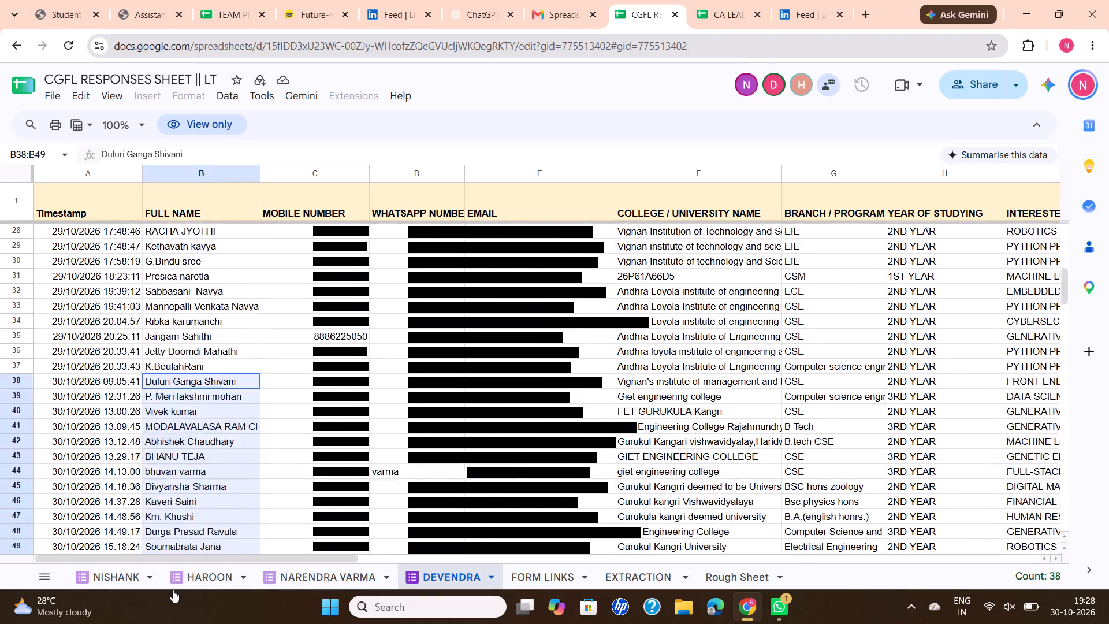
{"action": "left_click_drag", "start_coordinate": [173, 590], "coordinate": [203, 560]}
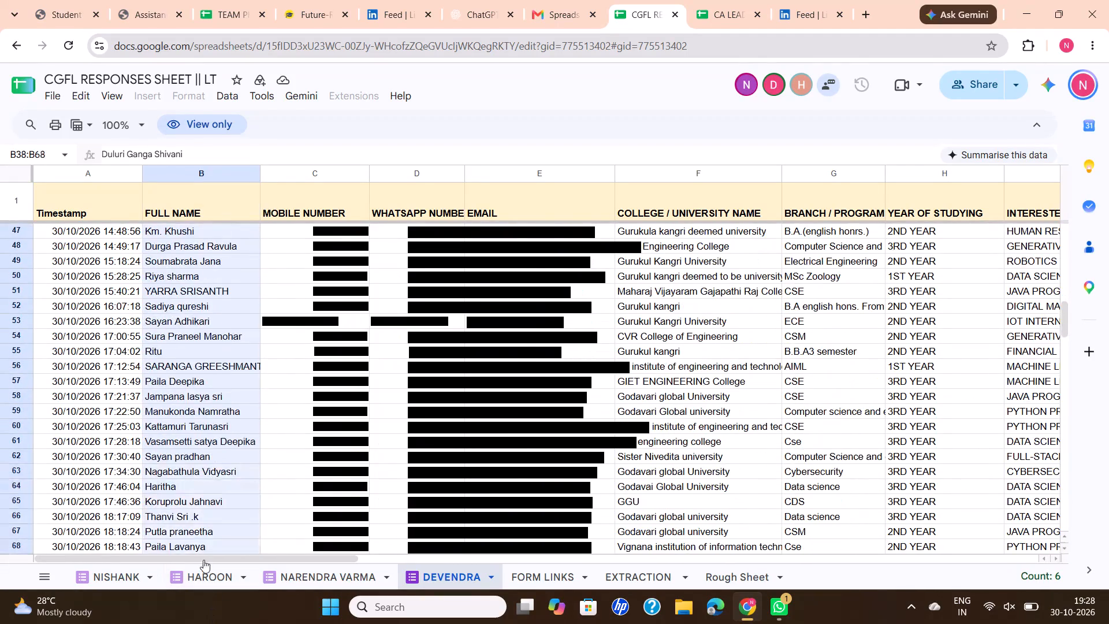
{"action": "left_click_drag", "start_coordinate": [203, 560], "coordinate": [206, 523]}
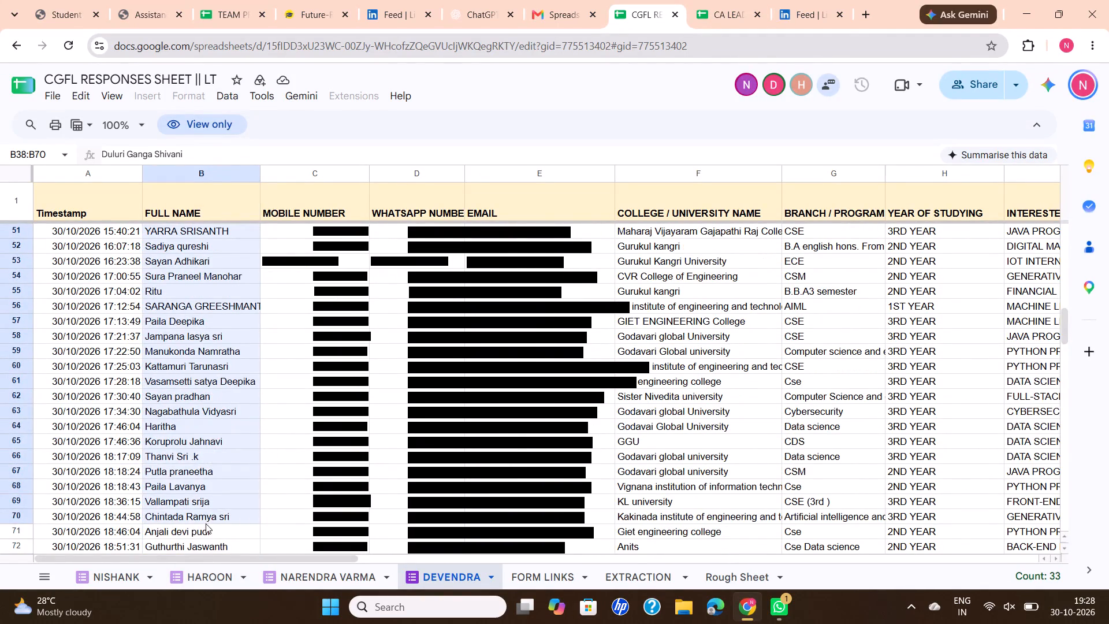
{"action": "left_click_drag", "start_coordinate": [206, 523], "coordinate": [209, 440]}
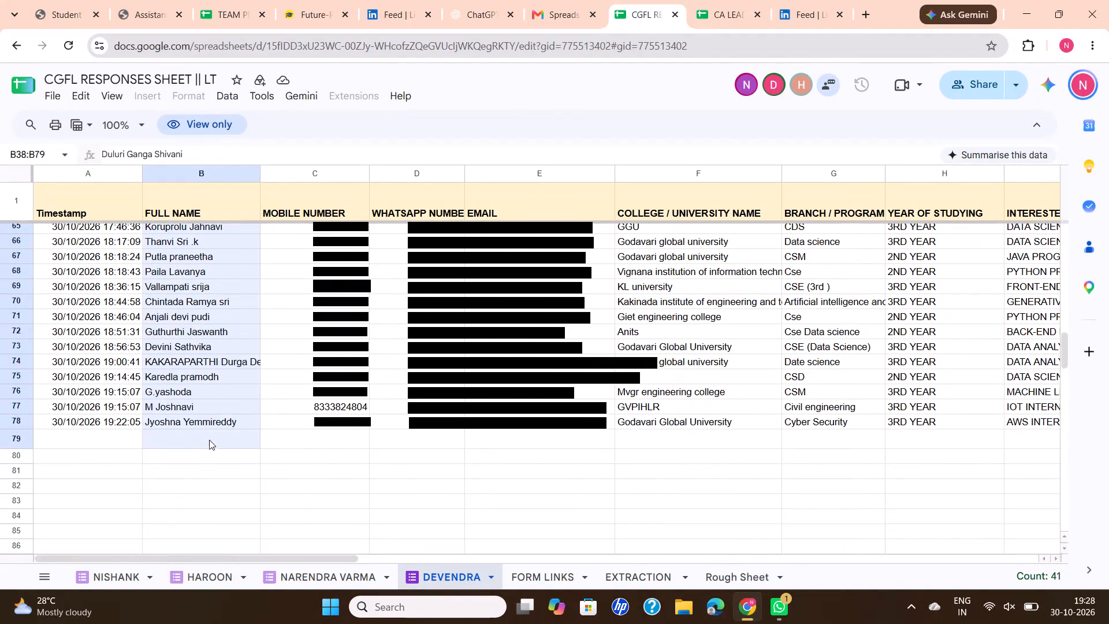
{"action": "left_click_drag", "start_coordinate": [209, 440], "coordinate": [207, 426]}
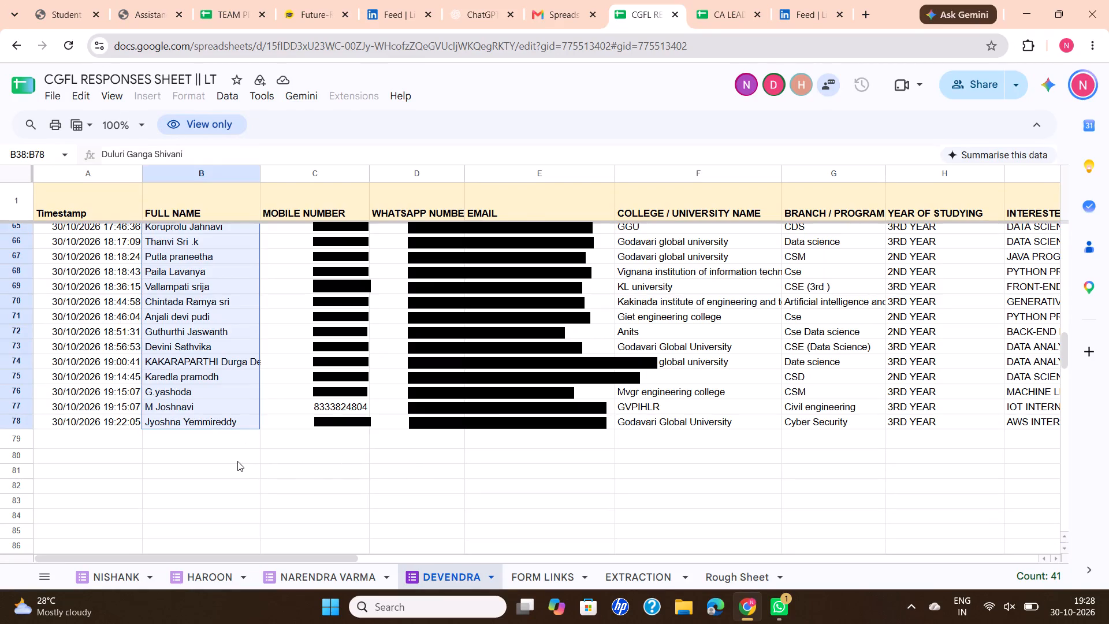
{"action": "left_click", "coordinate": [184, 442]}
Examine the colleges, branches, years of study and internship domains of the DEVENDRA sheet's responses, focusing on the most recent rows.
{"action": "scroll", "coordinate": [184, 442], "scroll_direction": "up", "scroll_amount": 1}
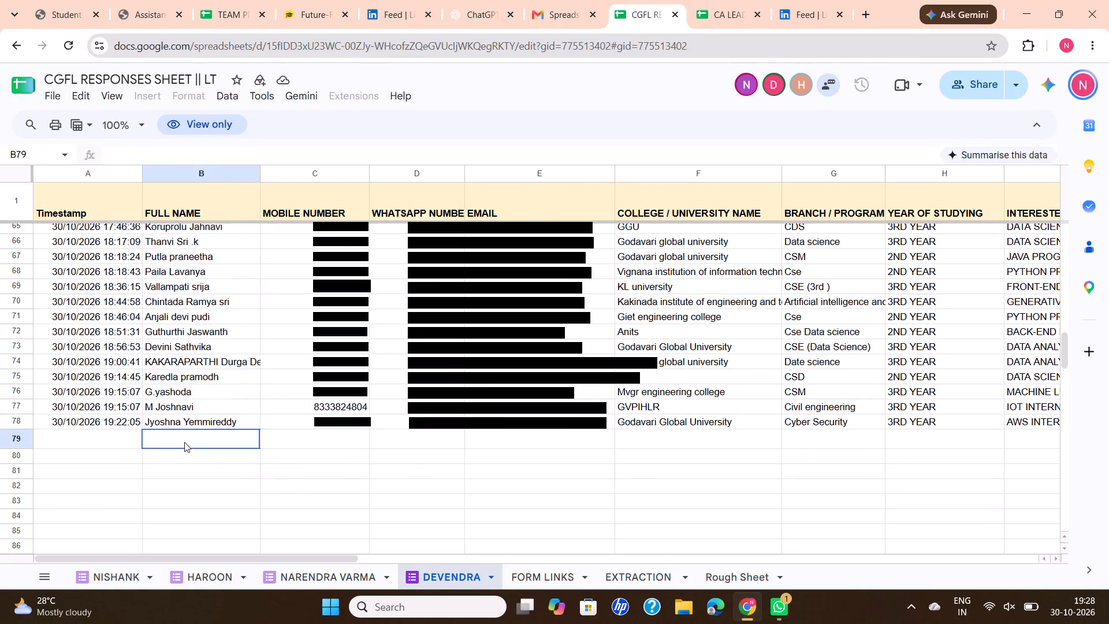
{"action": "scroll", "coordinate": [184, 442], "scroll_direction": "up", "scroll_amount": 1}
{"action": "scroll", "coordinate": [184, 442], "scroll_direction": "left", "scroll_amount": 2}
{"action": "scroll", "coordinate": [184, 442], "scroll_direction": "up", "scroll_amount": 1}
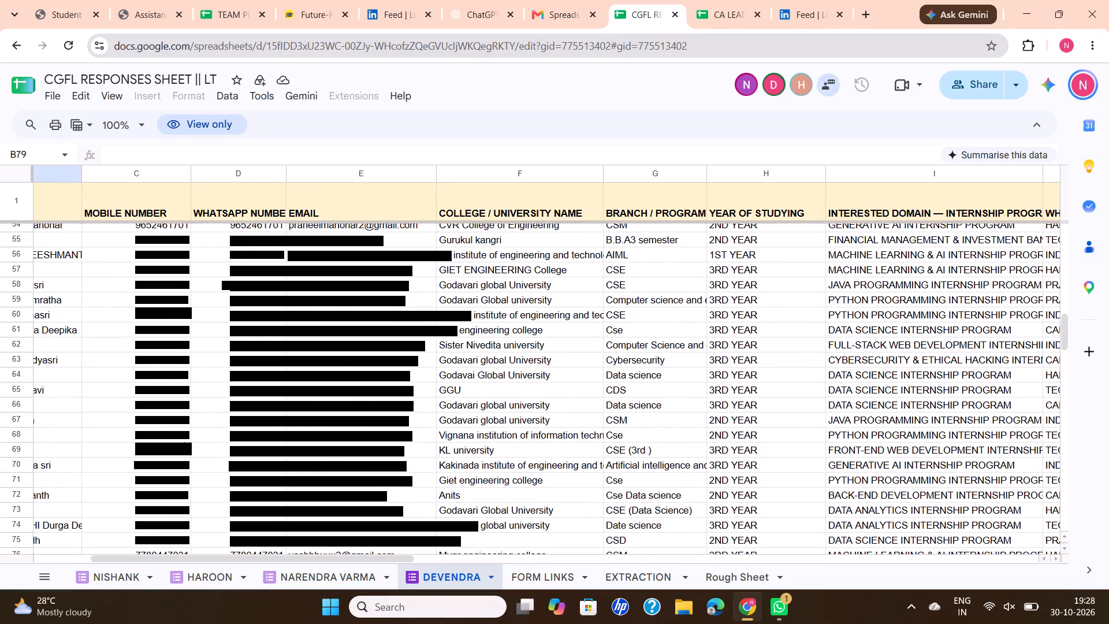
{"action": "scroll", "coordinate": [184, 442], "scroll_direction": "down", "scroll_amount": 1}
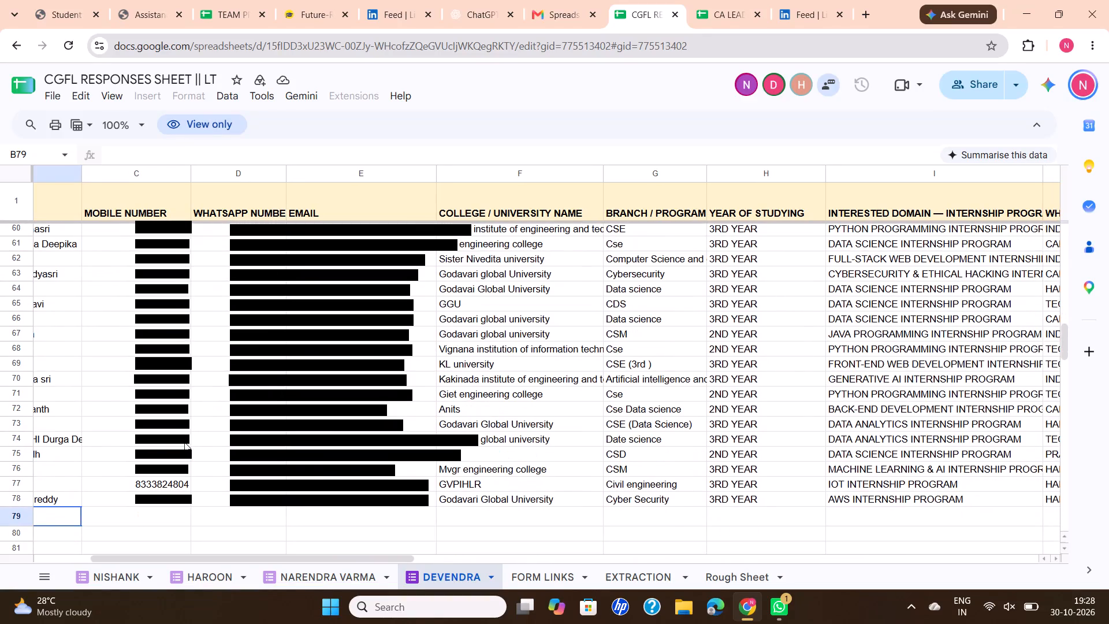
{"action": "scroll", "coordinate": [184, 442], "scroll_direction": "up", "scroll_amount": 1}
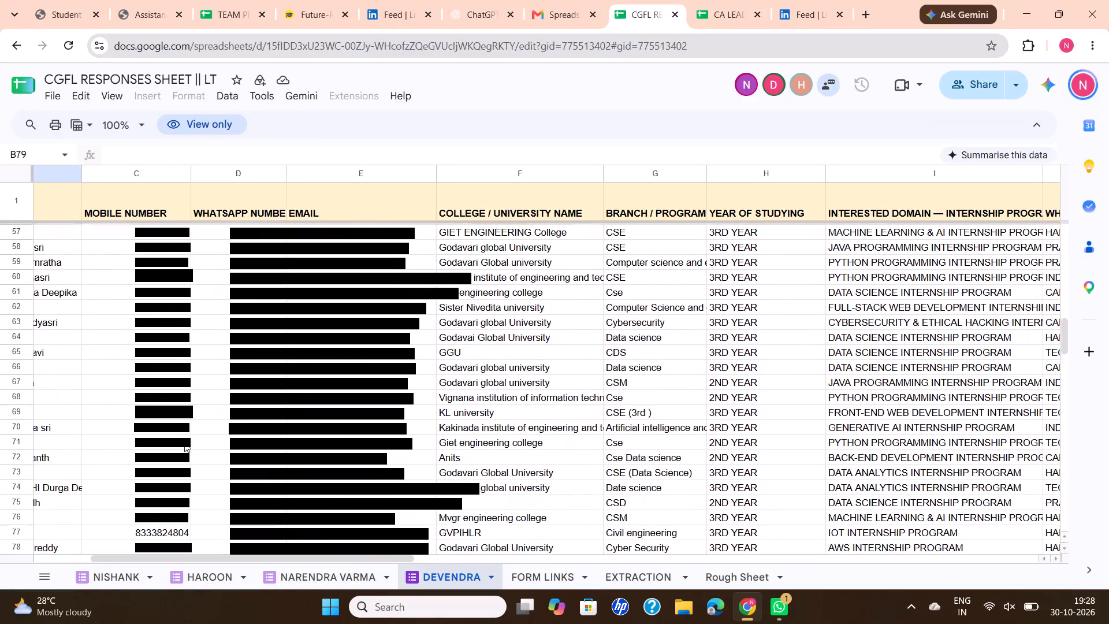
{"action": "scroll", "coordinate": [184, 442], "scroll_direction": "up", "scroll_amount": 1}
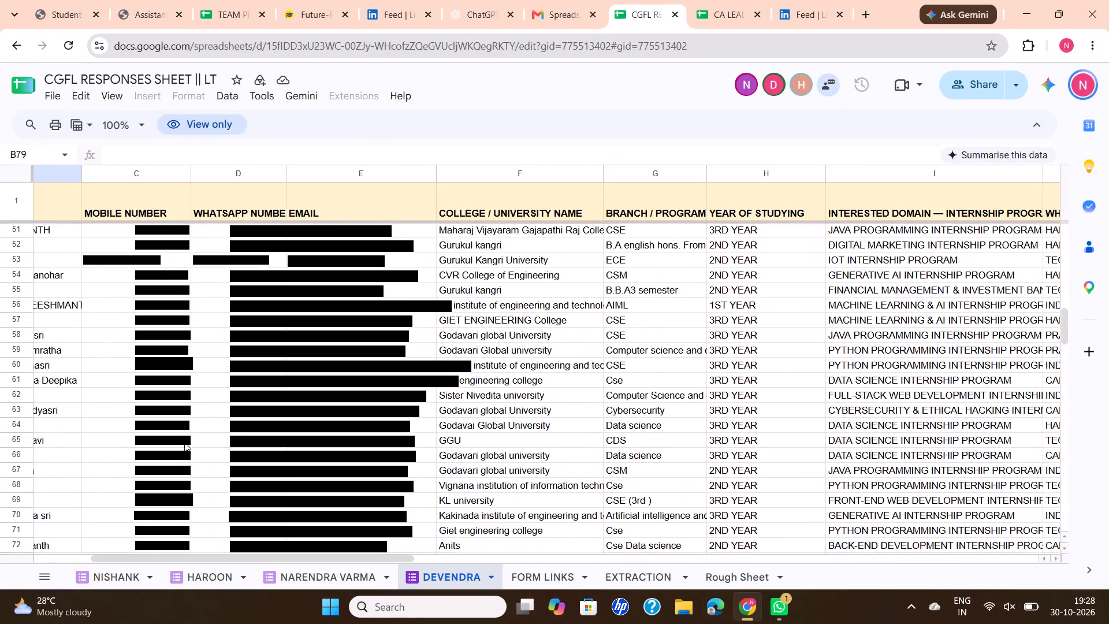
{"action": "scroll", "coordinate": [184, 442], "scroll_direction": "up", "scroll_amount": 3}
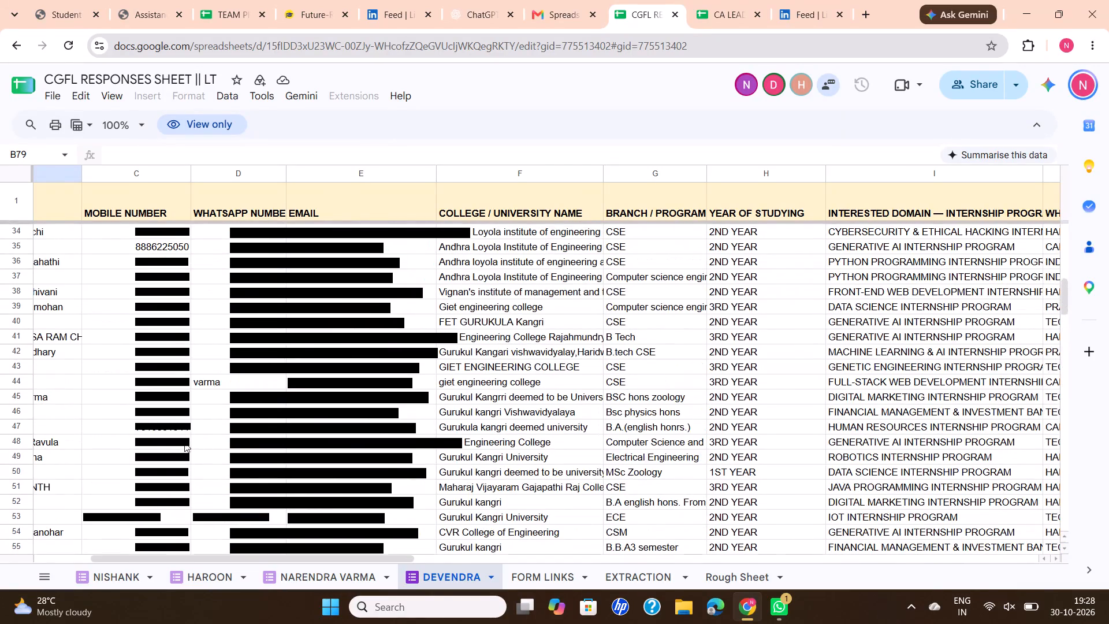
{"action": "scroll", "coordinate": [184, 442], "scroll_direction": "down", "scroll_amount": 2}
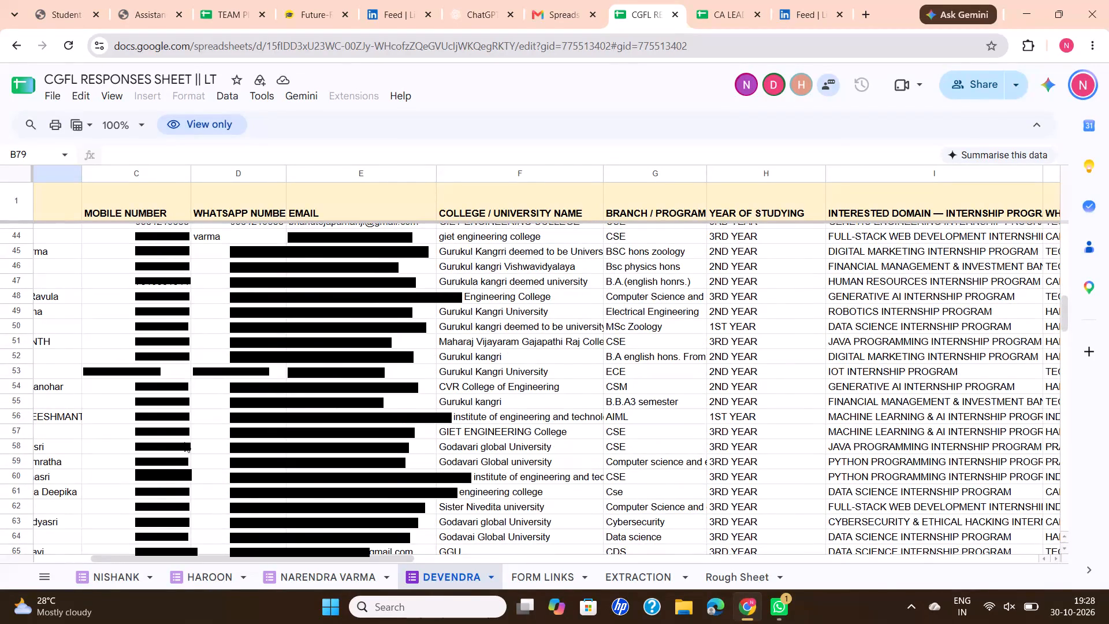
{"action": "scroll", "coordinate": [184, 442], "scroll_direction": "up", "scroll_amount": 3}
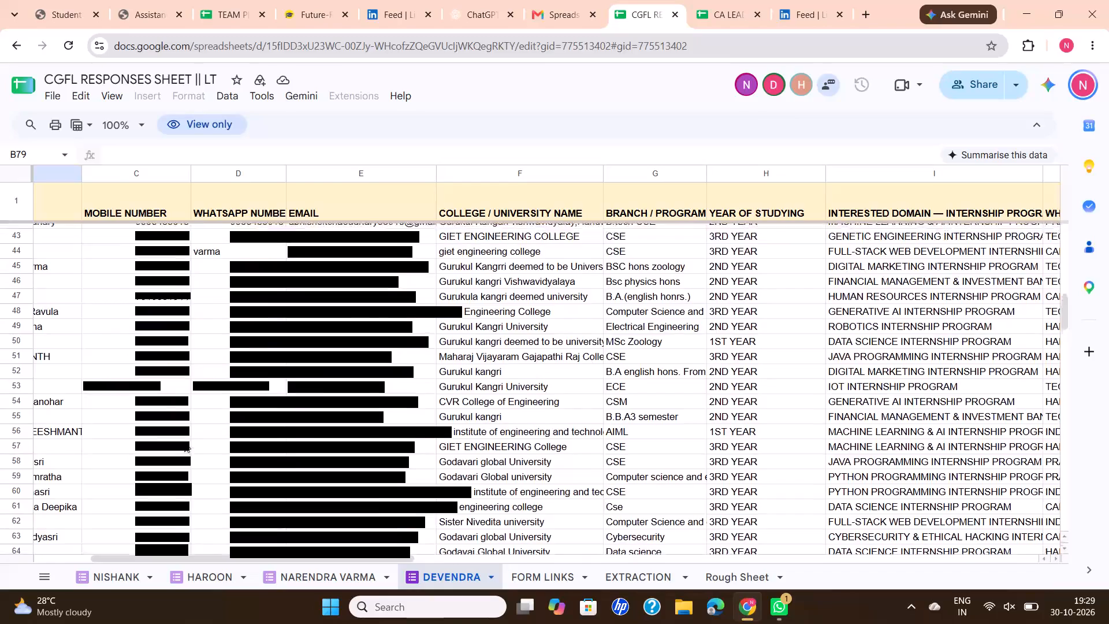
{"action": "scroll", "coordinate": [184, 442], "scroll_direction": "up", "scroll_amount": 8}
{"action": "scroll", "coordinate": [184, 442], "scroll_direction": "down", "scroll_amount": 6}
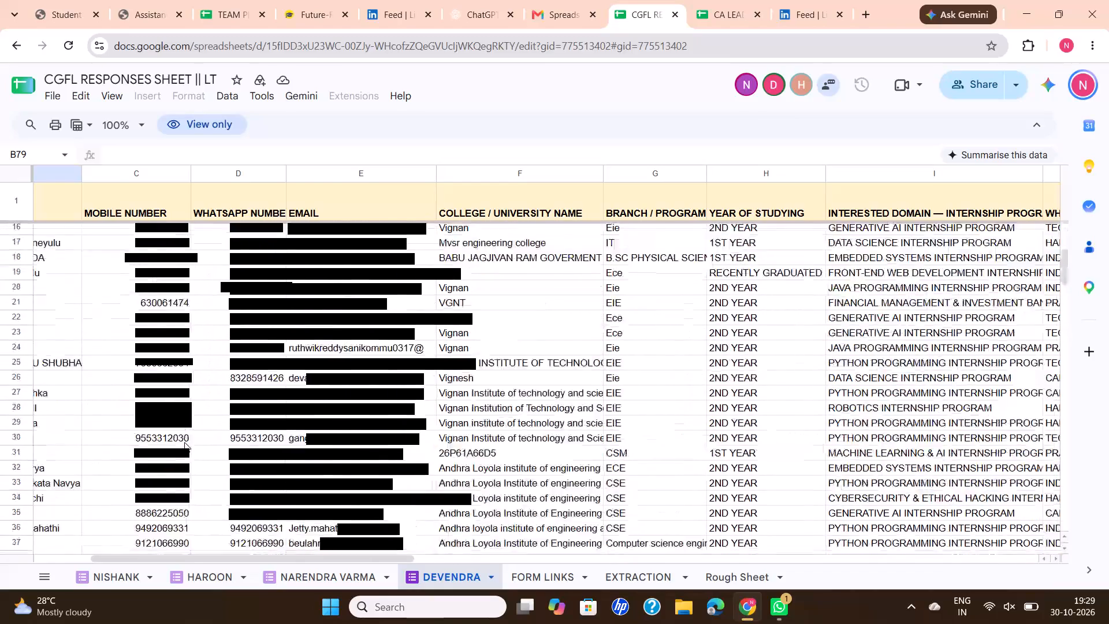
{"action": "scroll", "coordinate": [184, 442], "scroll_direction": "down", "scroll_amount": 1}
{"action": "scroll", "coordinate": [184, 442], "scroll_direction": "up", "scroll_amount": 3}
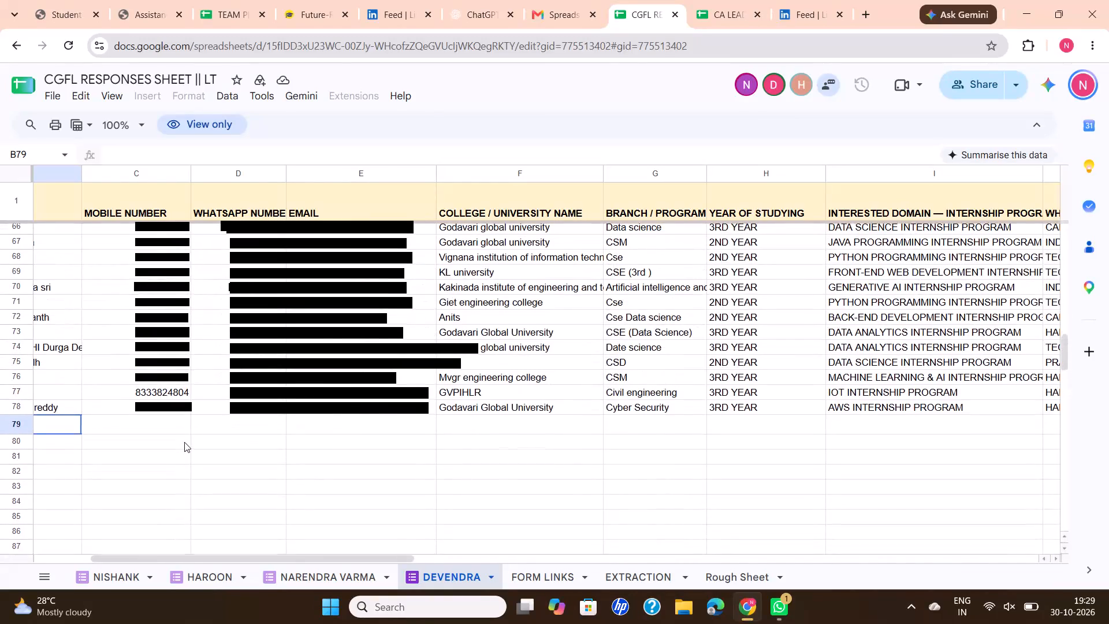
{"action": "scroll", "coordinate": [184, 442], "scroll_direction": "up", "scroll_amount": 1}
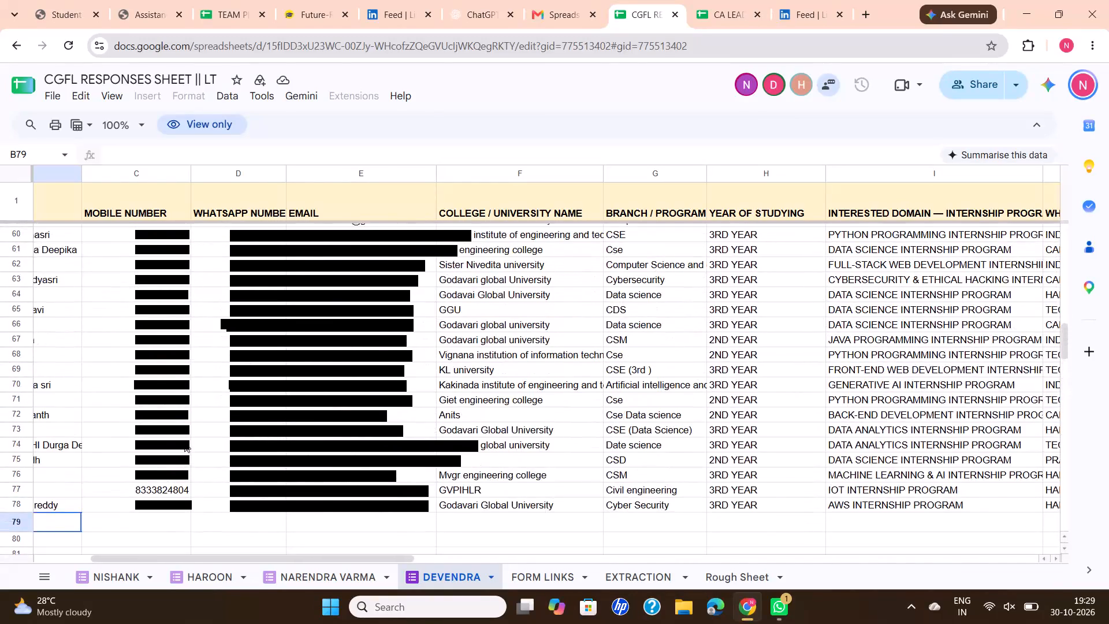
{"action": "scroll", "coordinate": [184, 442], "scroll_direction": "up", "scroll_amount": 1}
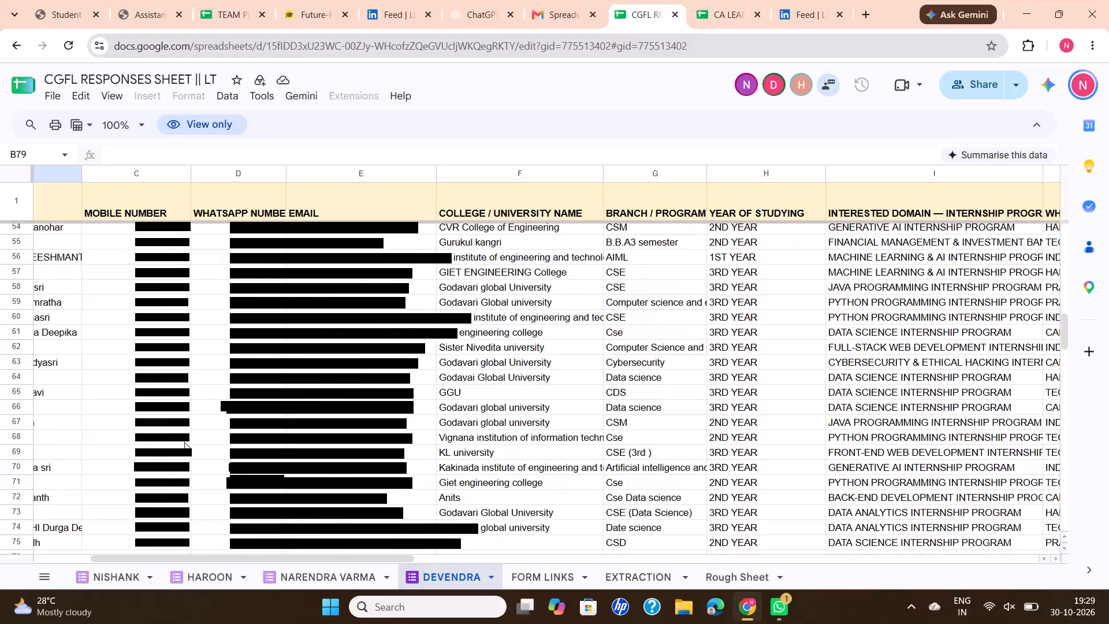
{"action": "scroll", "coordinate": [226, 470], "scroll_direction": "down", "scroll_amount": 1}
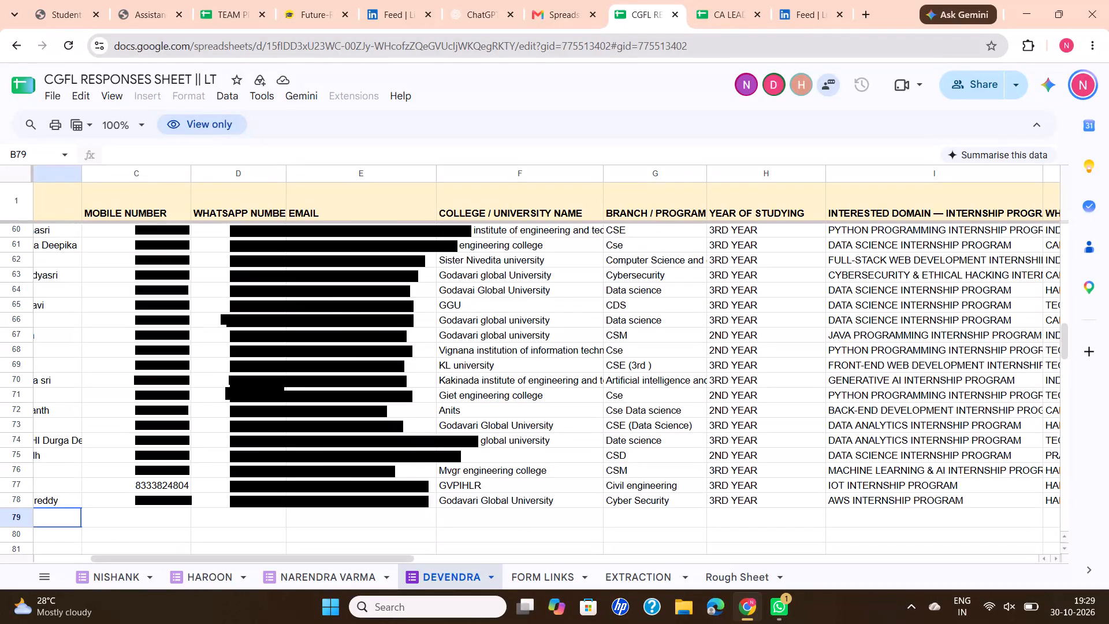
Finish checking the DEVENDRA responses, then review the NARENDRA sheet's responses, including availability, class representatives, timestamps and colleges.
{"action": "scroll", "coordinate": [418, 481], "scroll_direction": "up", "scroll_amount": 1}
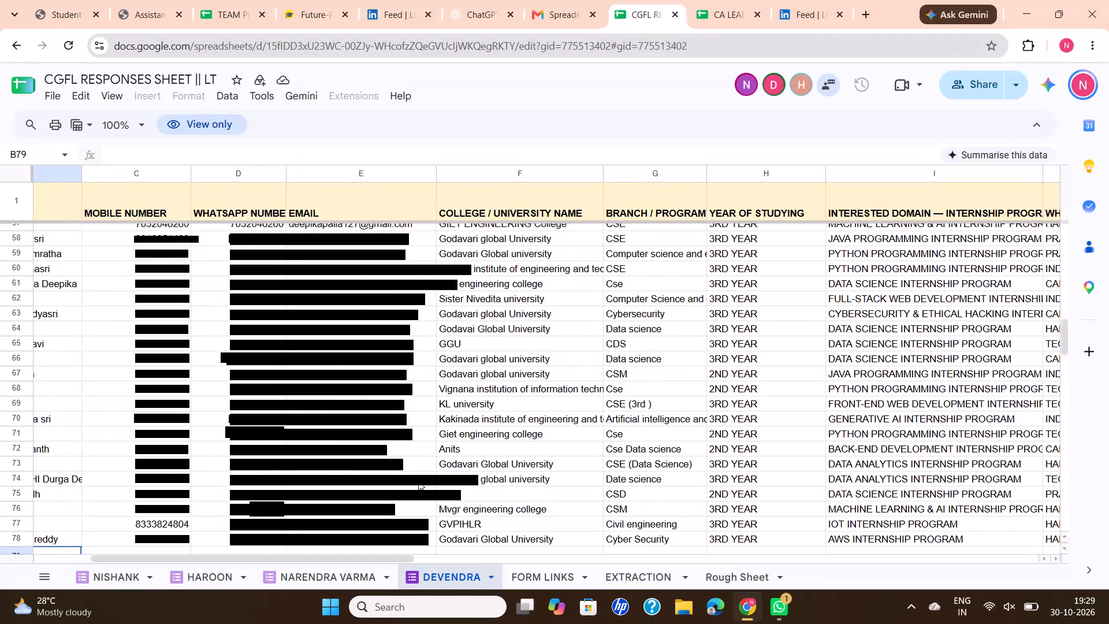
{"action": "left_click", "coordinate": [454, 347]}
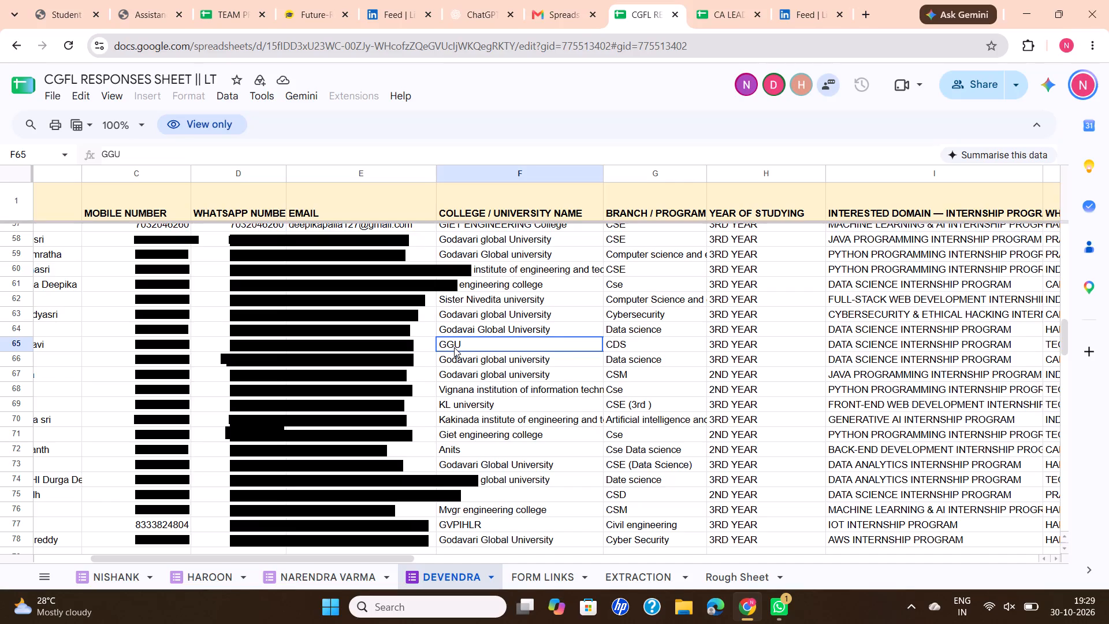
{"action": "left_click", "coordinate": [297, 584]}
{"action": "scroll", "coordinate": [359, 434], "scroll_direction": "down", "scroll_amount": 1}
{"action": "scroll", "coordinate": [359, 434], "scroll_direction": "right", "scroll_amount": 5}
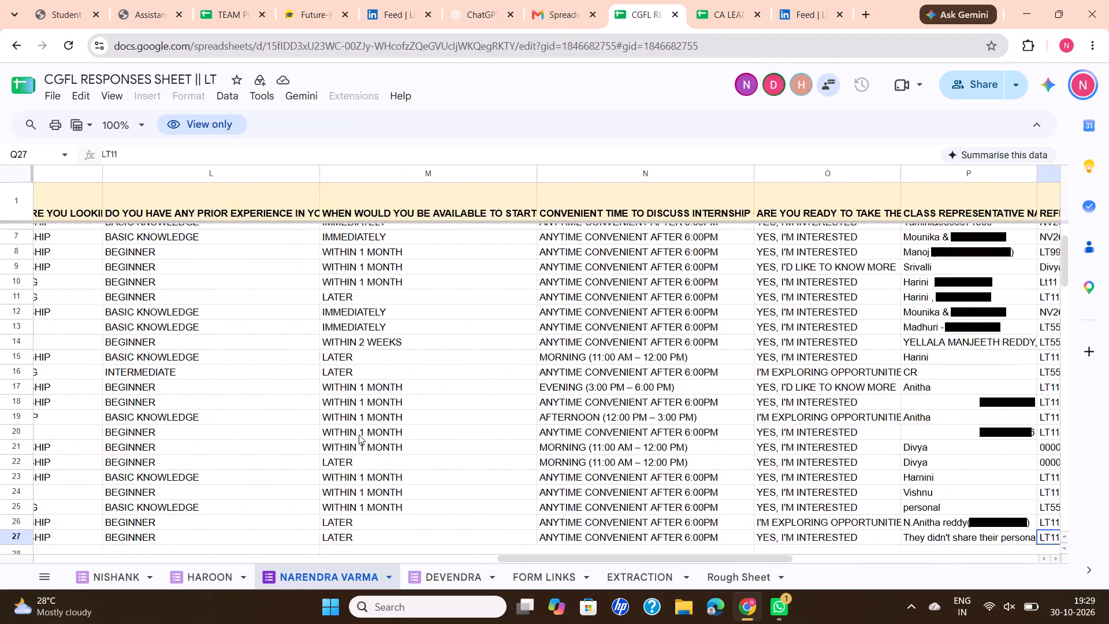
{"action": "scroll", "coordinate": [359, 434], "scroll_direction": "right", "scroll_amount": 13}
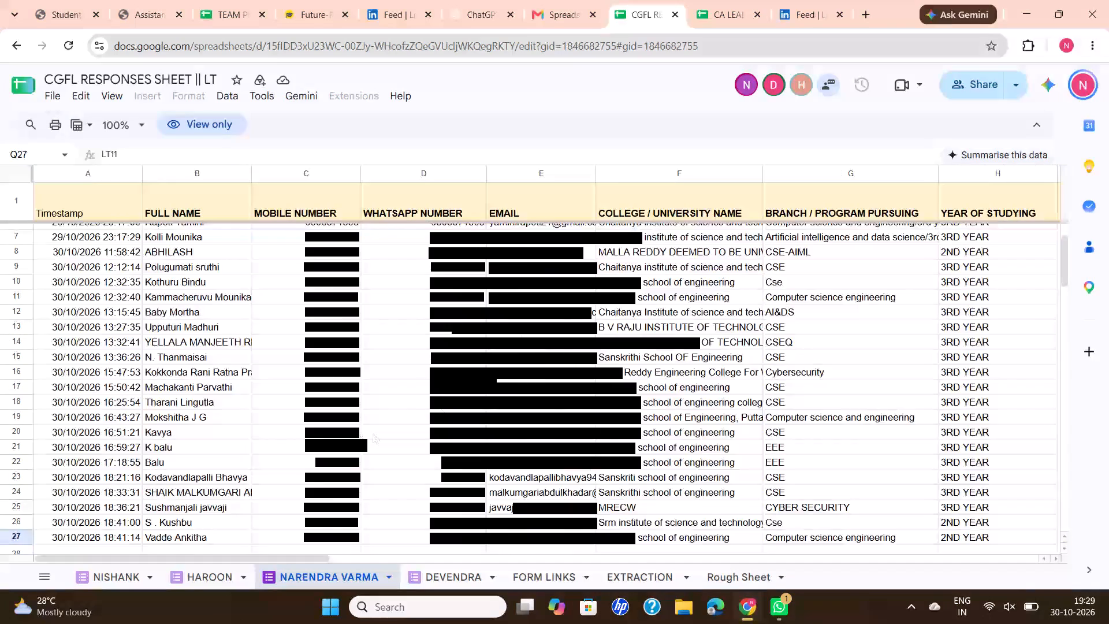
Back in CA LEADS, set the column L call status of the lead in row 97 to NOT ANSWERED.
{"action": "left_click", "coordinate": [710, 16]}
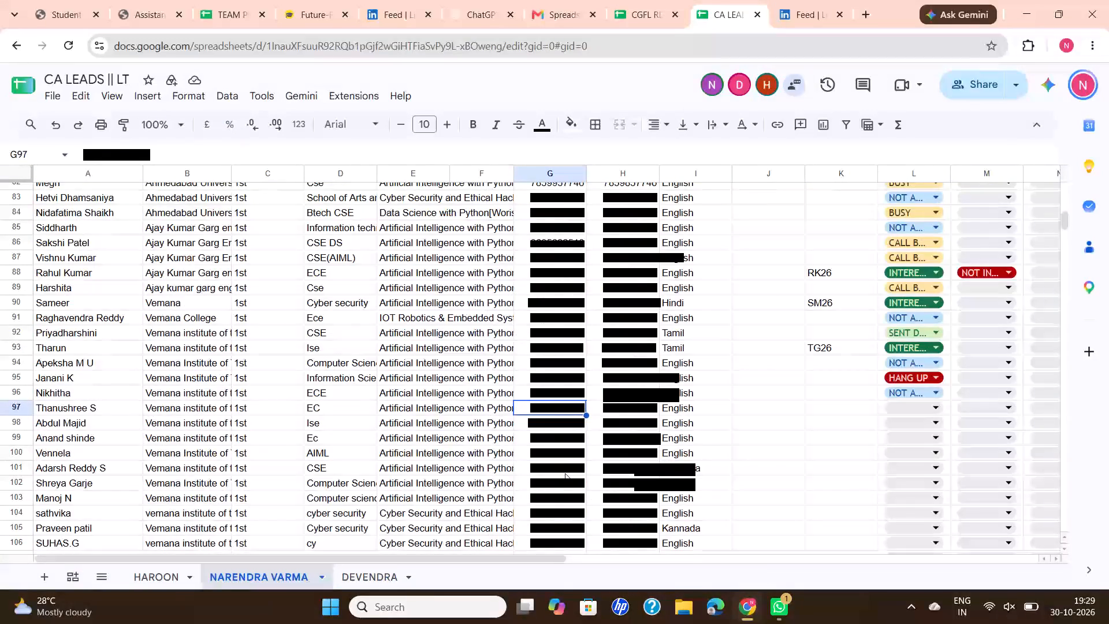
{"action": "scroll", "coordinate": [820, 427], "scroll_direction": "left", "scroll_amount": 2}
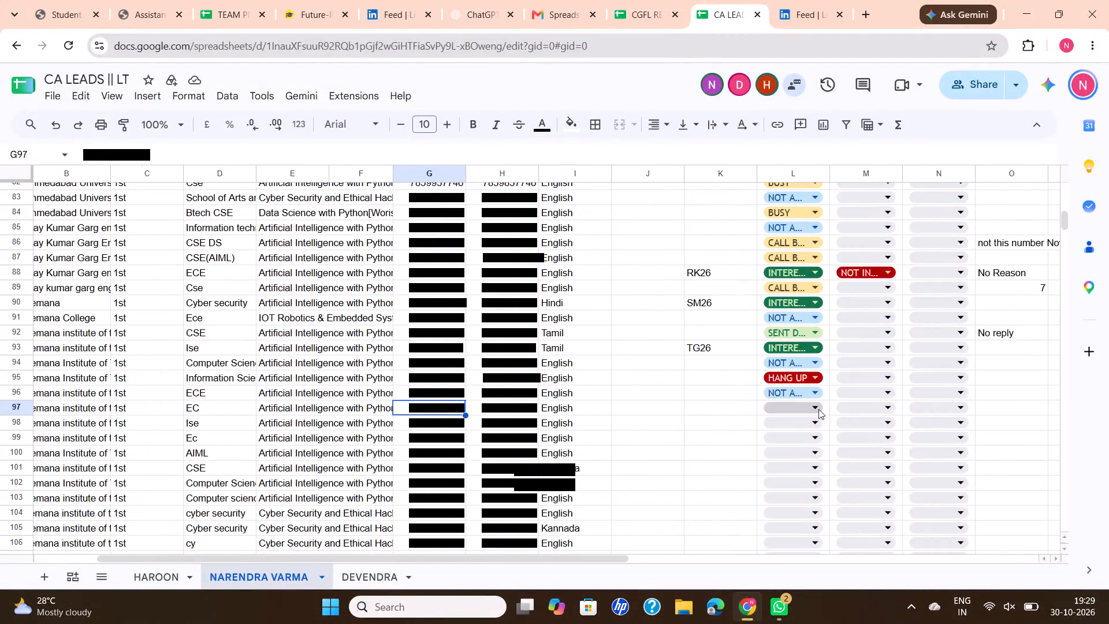
{"action": "left_click", "coordinate": [817, 409]}
{"action": "left_click", "coordinate": [798, 495]}
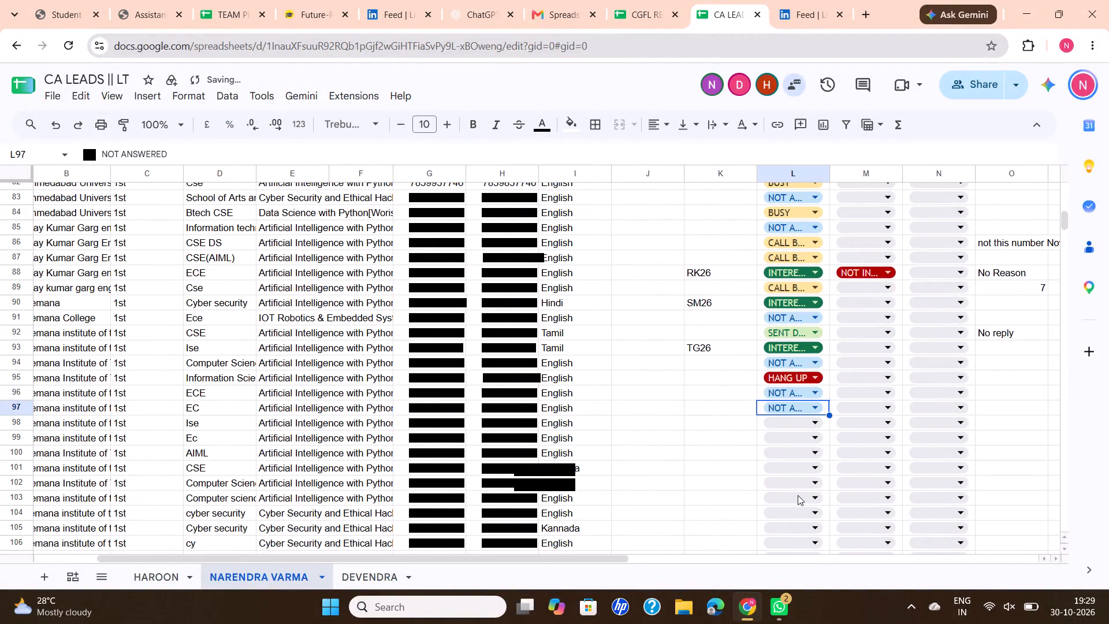
Select the column G contact number of the lead in row 98 for the next call.
{"action": "left_click", "coordinate": [726, 420]}
{"action": "scroll", "coordinate": [726, 420], "scroll_direction": "right", "scroll_amount": 1}
{"action": "left_click", "coordinate": [538, 417]}
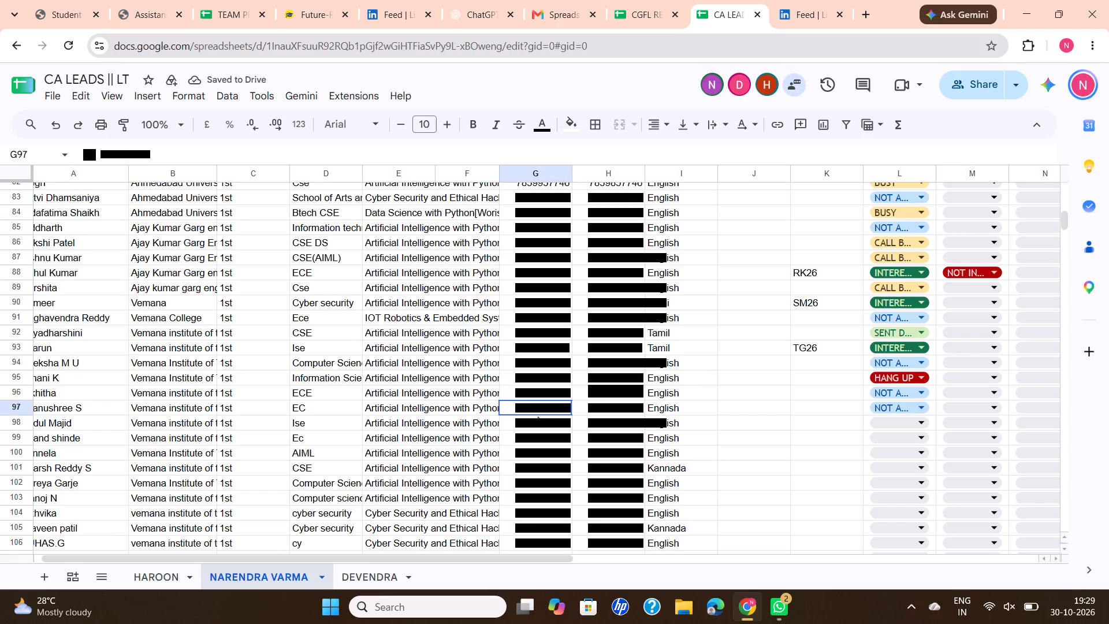
{"action": "left_click", "coordinate": [534, 421]}
{"action": "scroll", "coordinate": [534, 421], "scroll_direction": "right", "scroll_amount": 2}
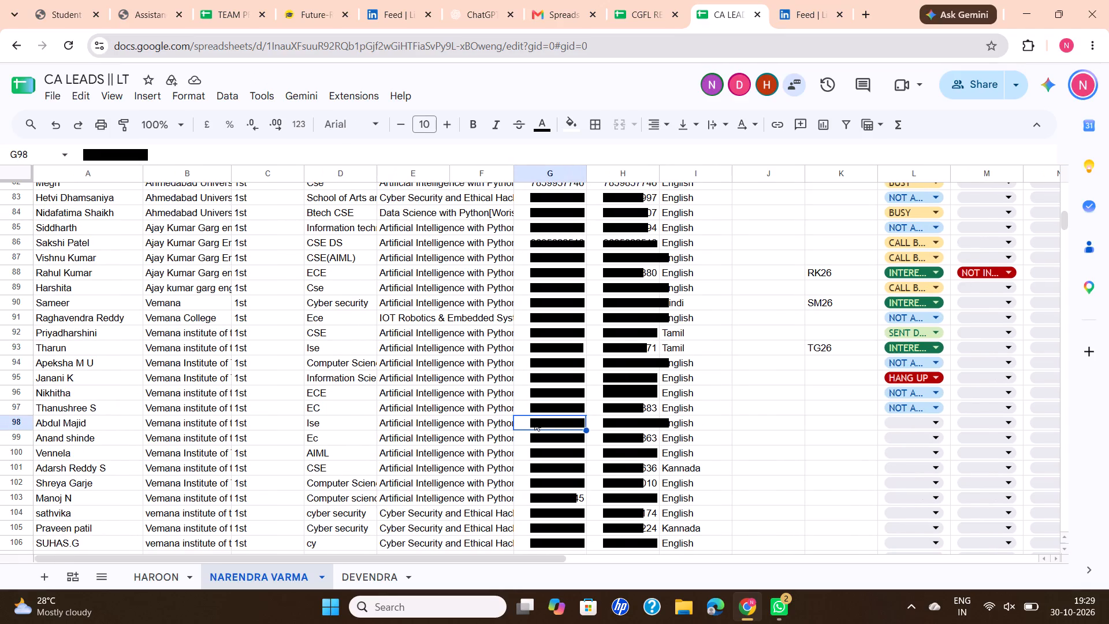
{"action": "scroll", "coordinate": [534, 421], "scroll_direction": "down", "scroll_amount": 2}
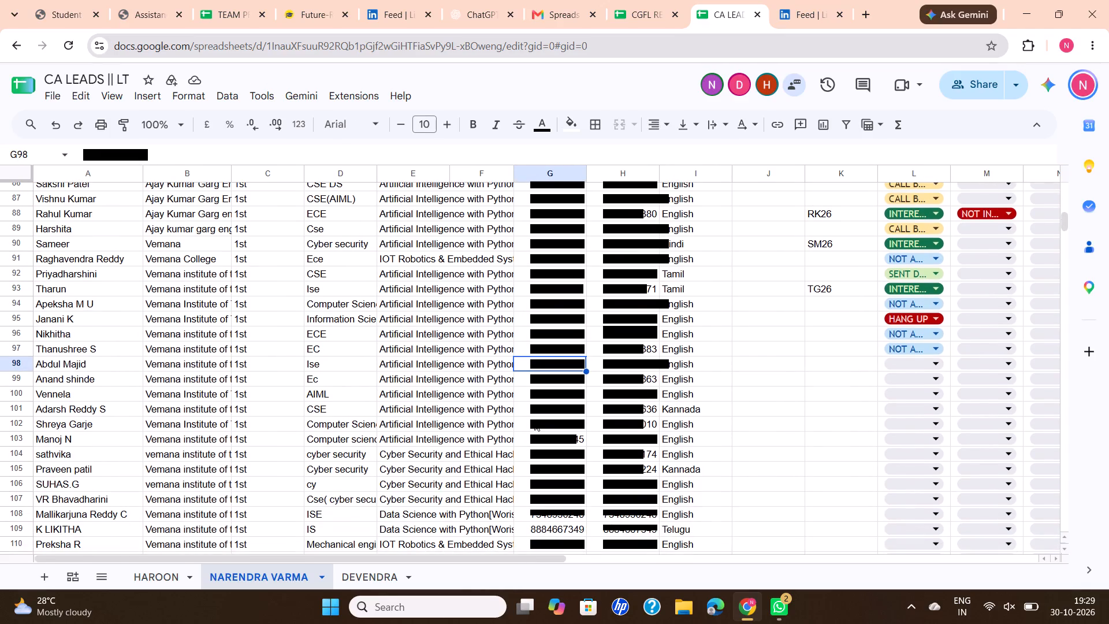
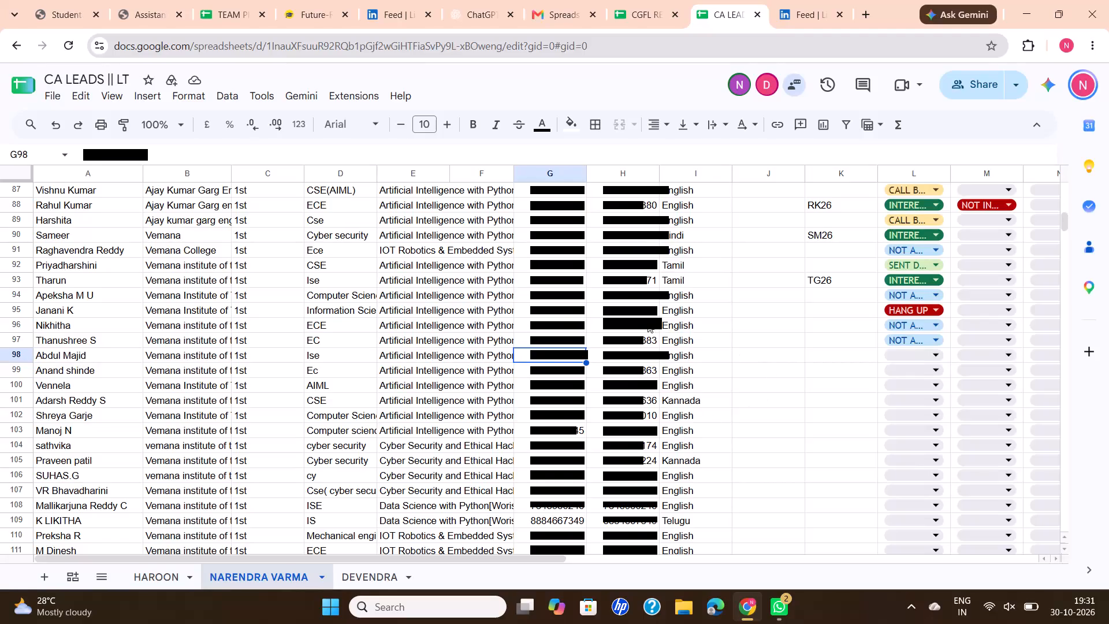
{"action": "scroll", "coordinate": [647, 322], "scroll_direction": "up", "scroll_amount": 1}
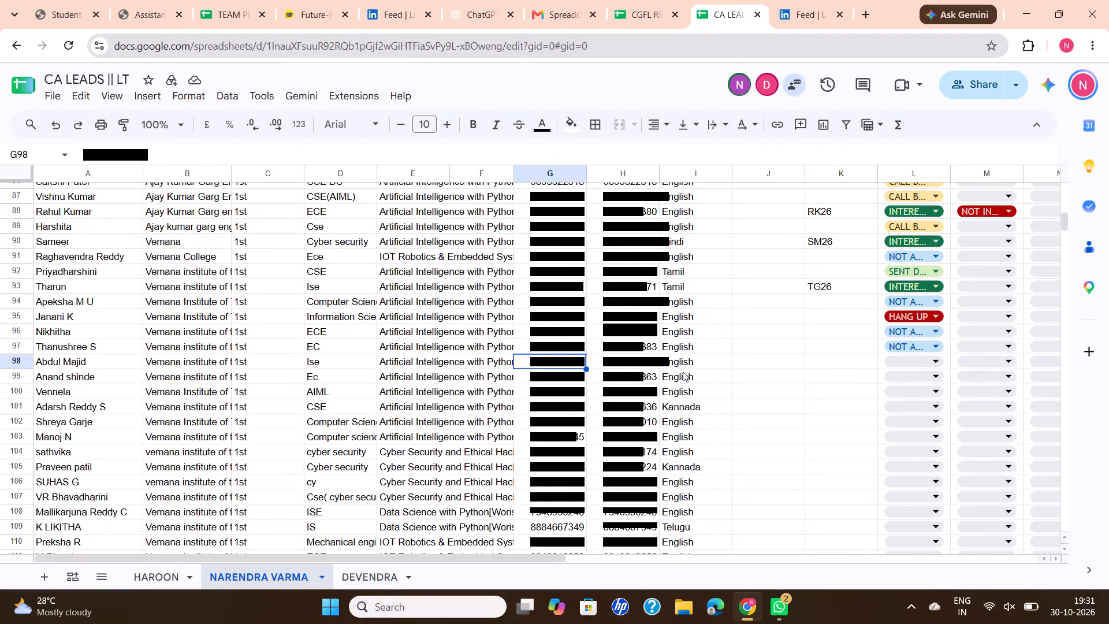